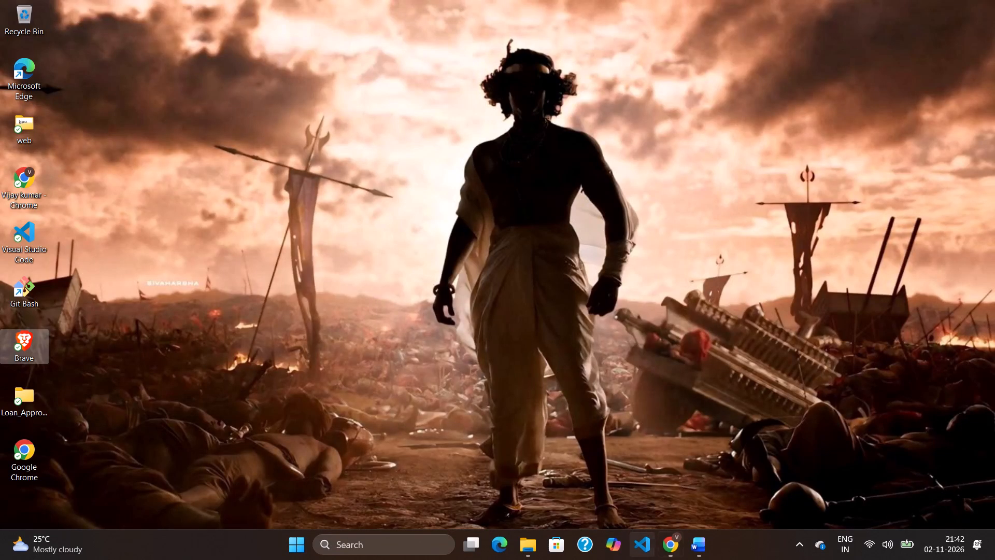
Bring up the PHASE_1 FINAL REVIEW-1 document and look over its numbered program outcomes.
{"action": "left_click", "coordinate": [694, 545]}
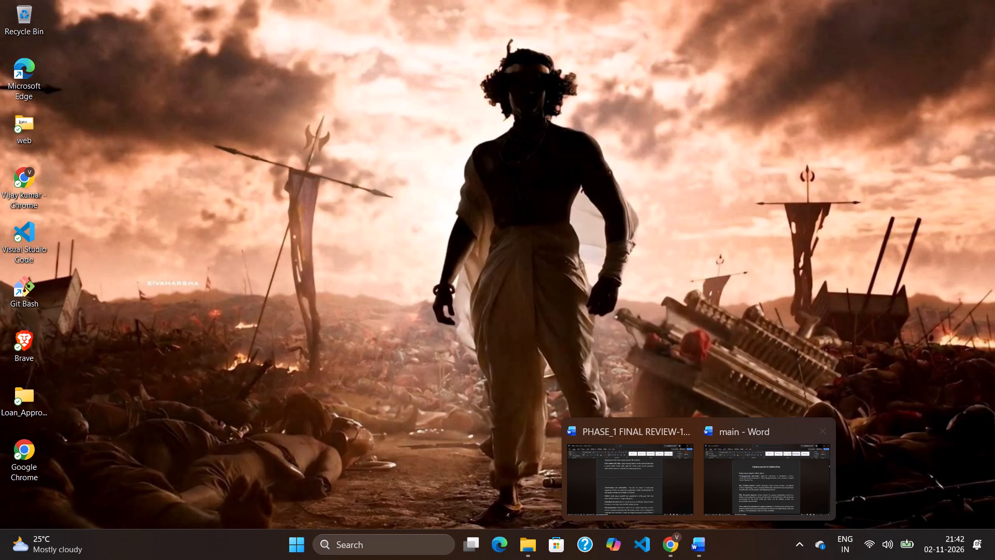
{"action": "left_click", "coordinate": [625, 477]}
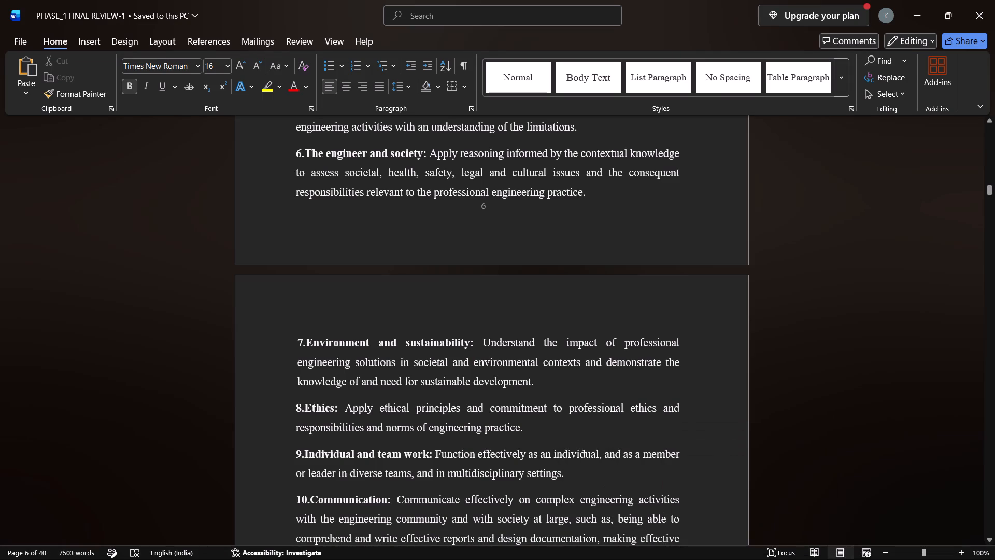
{"action": "scroll", "coordinate": [490, 292], "scroll_direction": "up", "scroll_amount": 1}
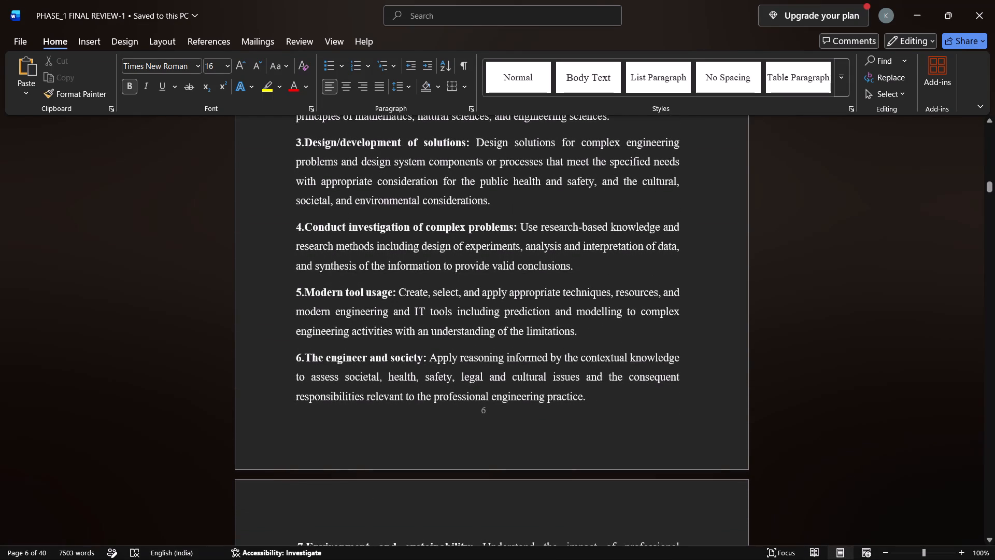
{"action": "scroll", "coordinate": [524, 232], "scroll_direction": "down", "scroll_amount": 1}
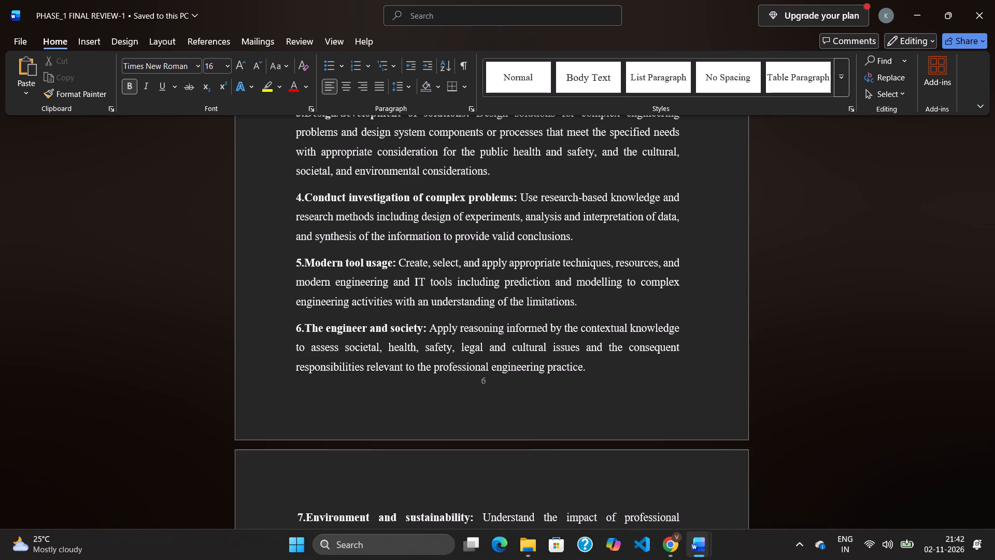
Switch to the main document and examine its mission and vision page and its program outcomes section.
{"action": "key", "text": "alt+Tab"}
{"action": "key", "text": "alt+Tab"}
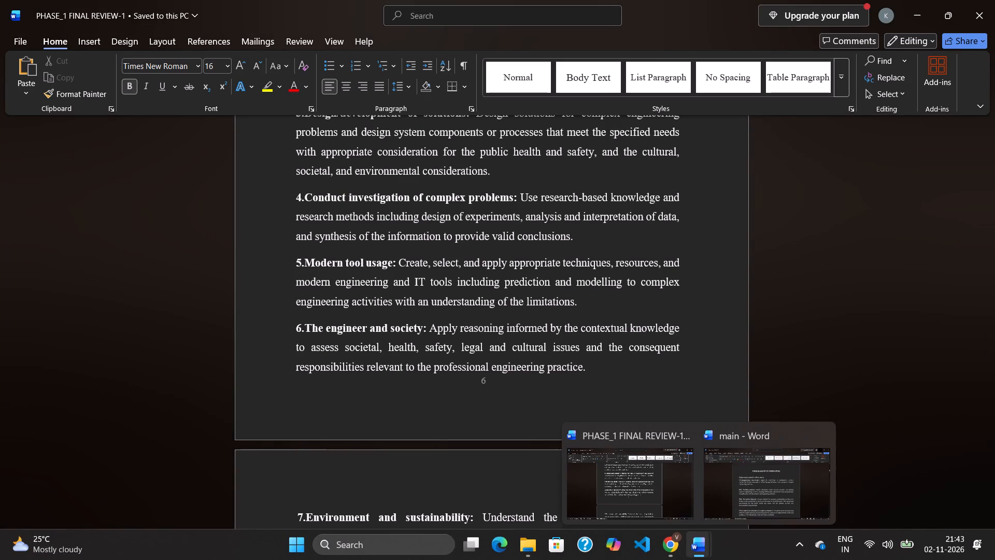
{"action": "left_click", "coordinate": [696, 549]}
{"action": "left_click", "coordinate": [768, 484]}
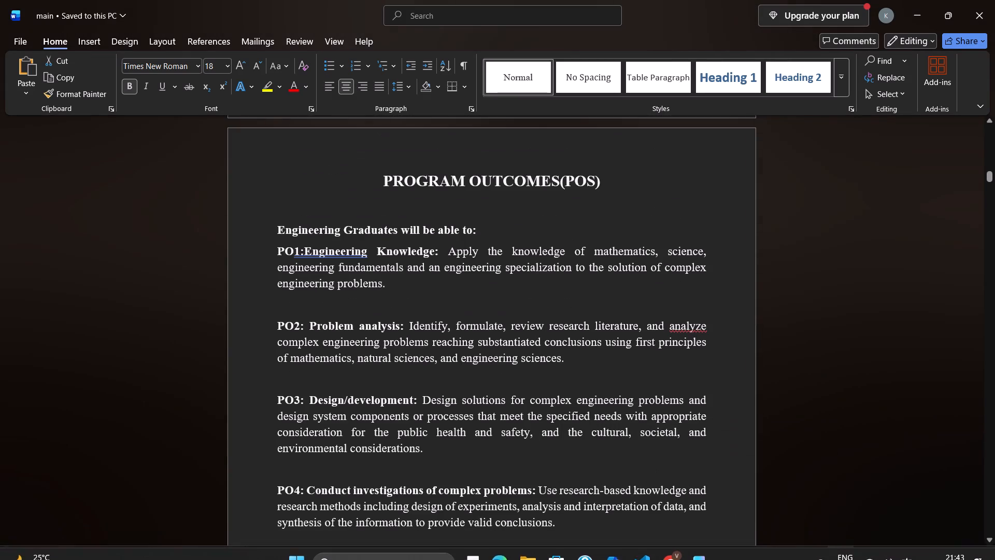
{"action": "scroll", "coordinate": [478, 380], "scroll_direction": "up", "scroll_amount": 2}
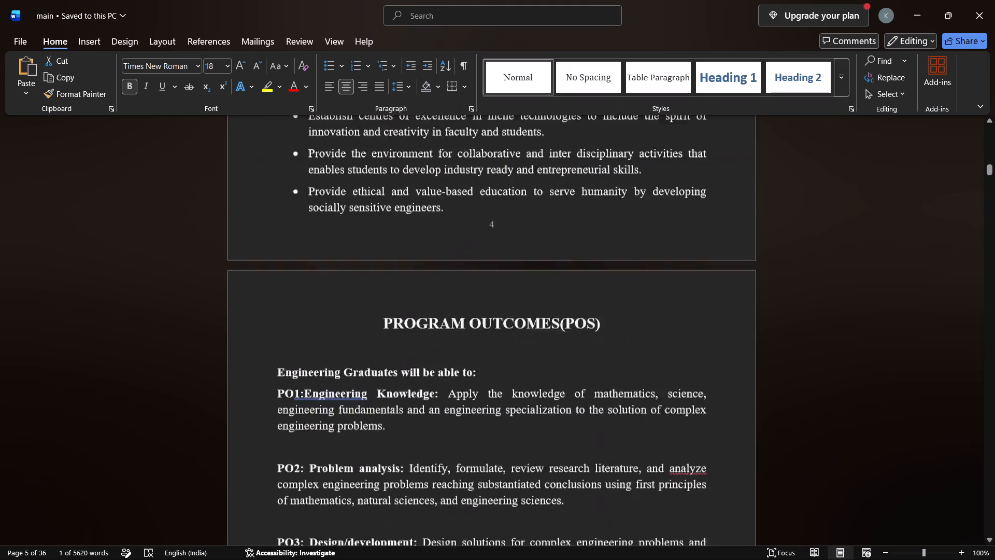
{"action": "scroll", "coordinate": [478, 380], "scroll_direction": "up", "scroll_amount": 2}
{"action": "scroll", "coordinate": [478, 380], "scroll_direction": "down", "scroll_amount": 1}
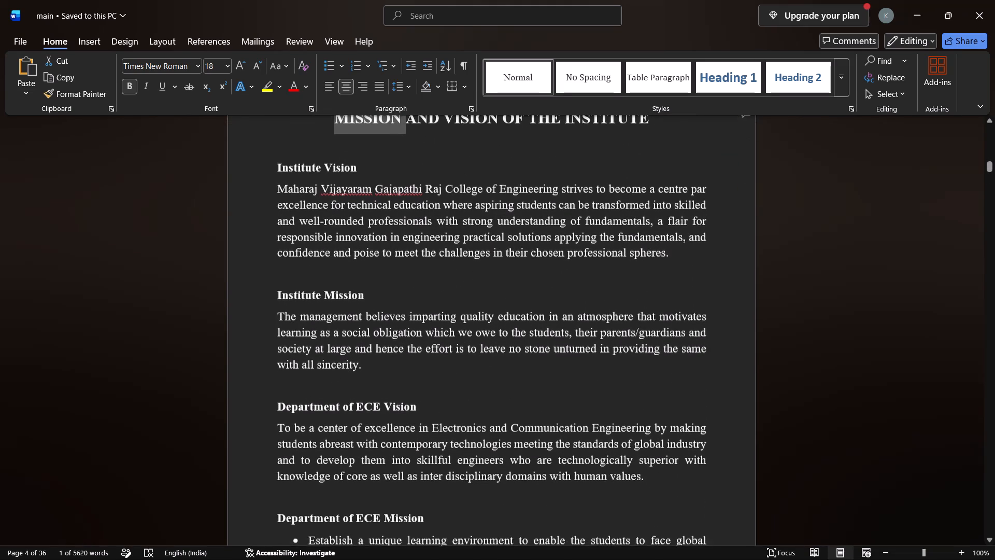
{"action": "scroll", "coordinate": [478, 380], "scroll_direction": "down", "scroll_amount": 2}
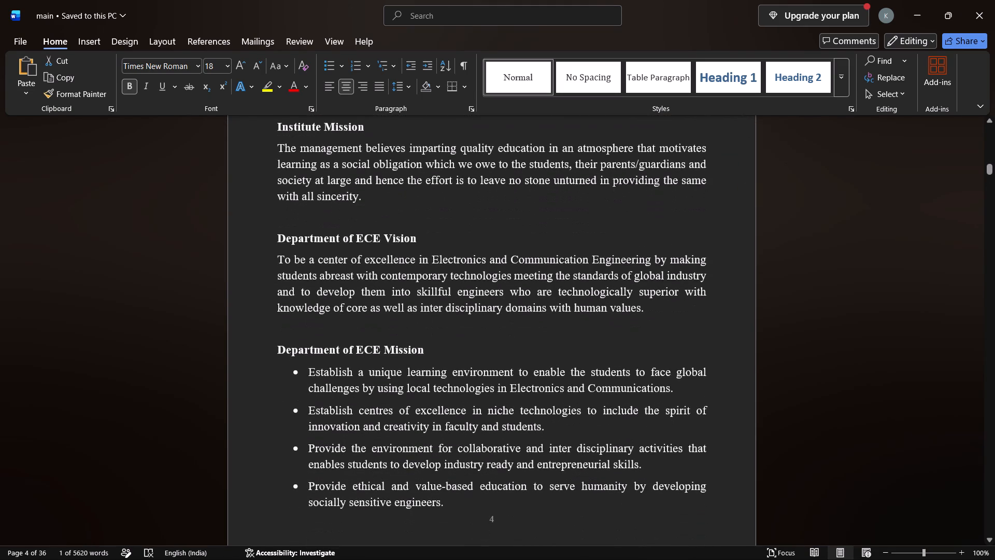
{"action": "scroll", "coordinate": [478, 380], "scroll_direction": "down", "scroll_amount": 4}
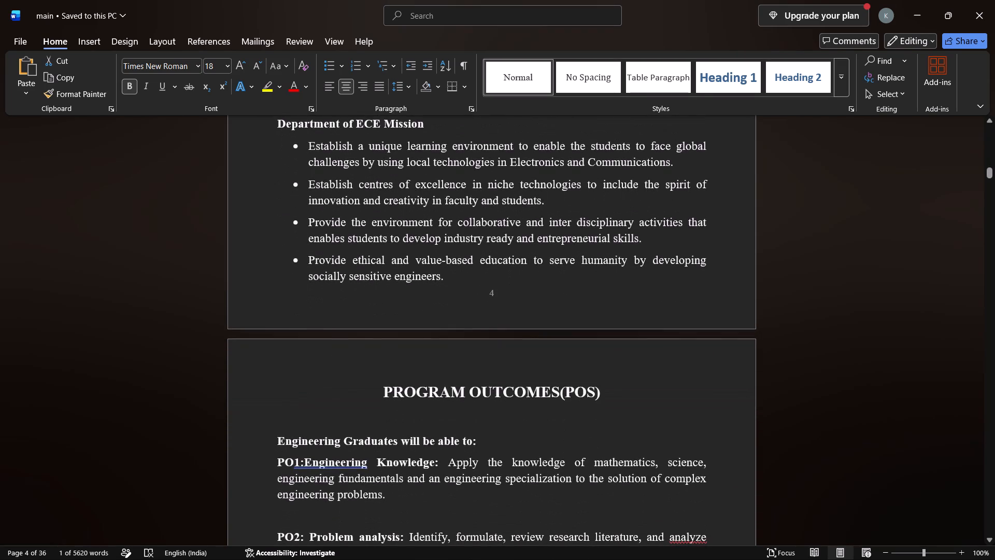
{"action": "scroll", "coordinate": [478, 380], "scroll_direction": "up", "scroll_amount": 20}
{"action": "scroll", "coordinate": [478, 380], "scroll_direction": "up", "scroll_amount": 3}
{"action": "scroll", "coordinate": [478, 380], "scroll_direction": "down", "scroll_amount": 2}
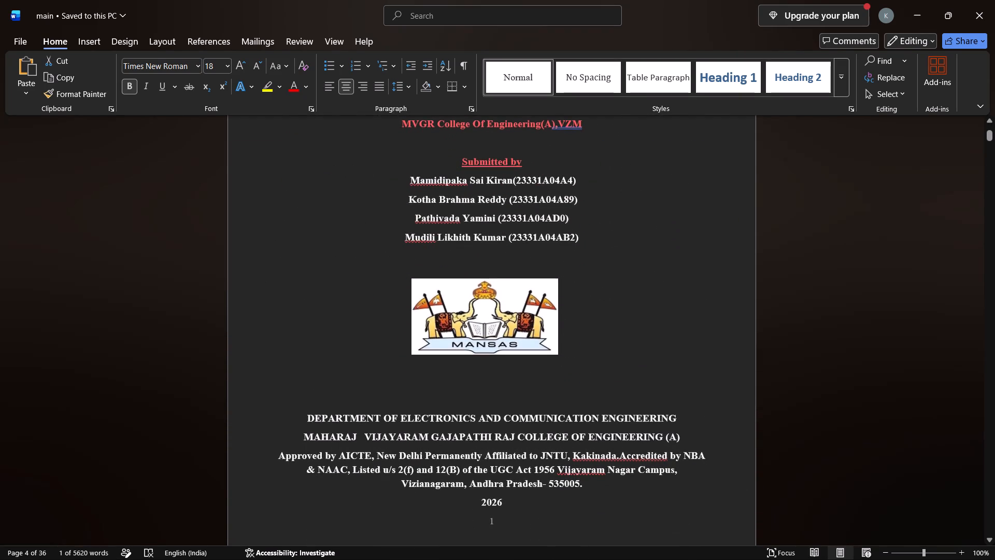
In PHASE_1 FINAL REVIEW-1, delete everything from the PROGRAMME SPECIFIC OUTCOMES heading through outcome 12, Life-long learning.
{"action": "key", "text": "alt+Tab"}
{"action": "scroll", "coordinate": [478, 380], "scroll_direction": "up", "scroll_amount": 6}
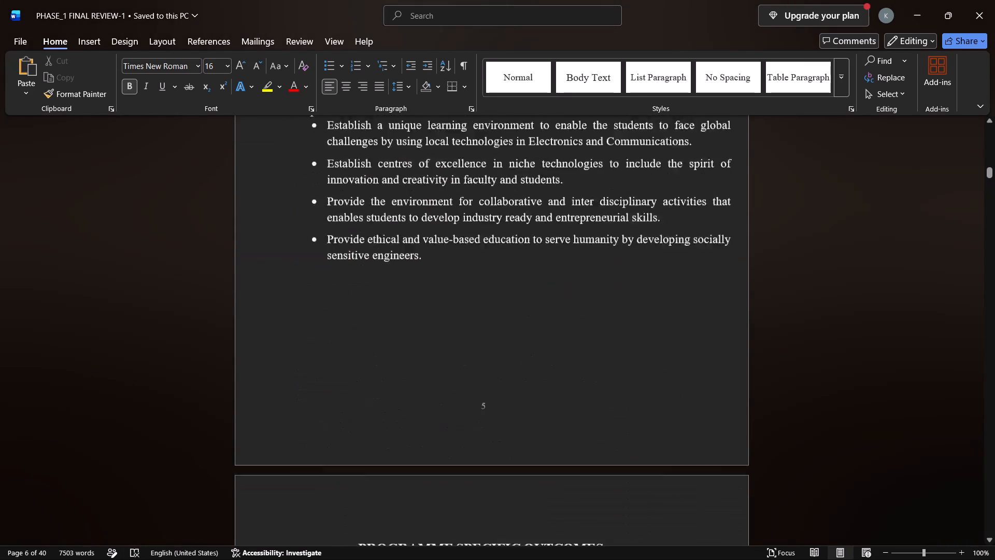
{"action": "scroll", "coordinate": [478, 380], "scroll_direction": "down", "scroll_amount": 3}
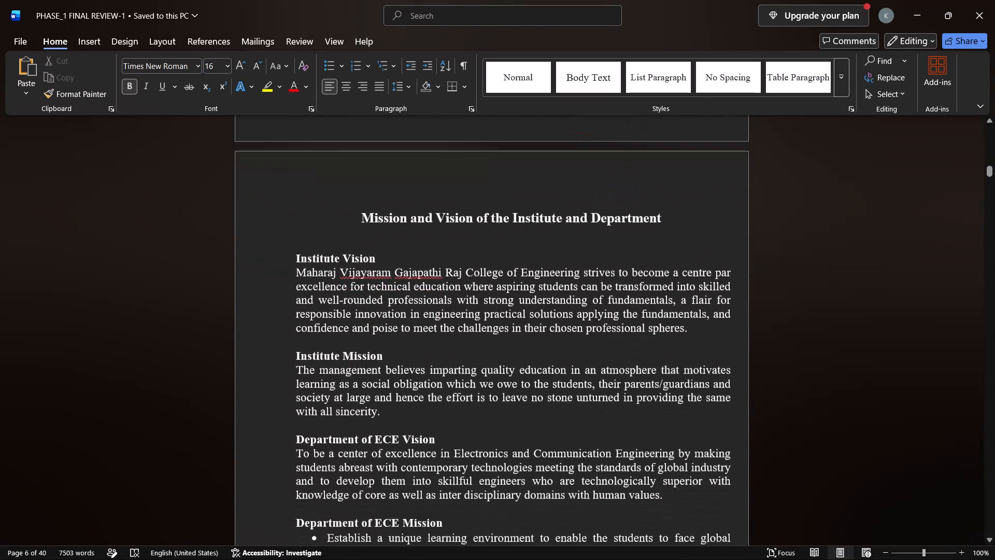
{"action": "scroll", "coordinate": [478, 380], "scroll_direction": "down", "scroll_amount": 1}
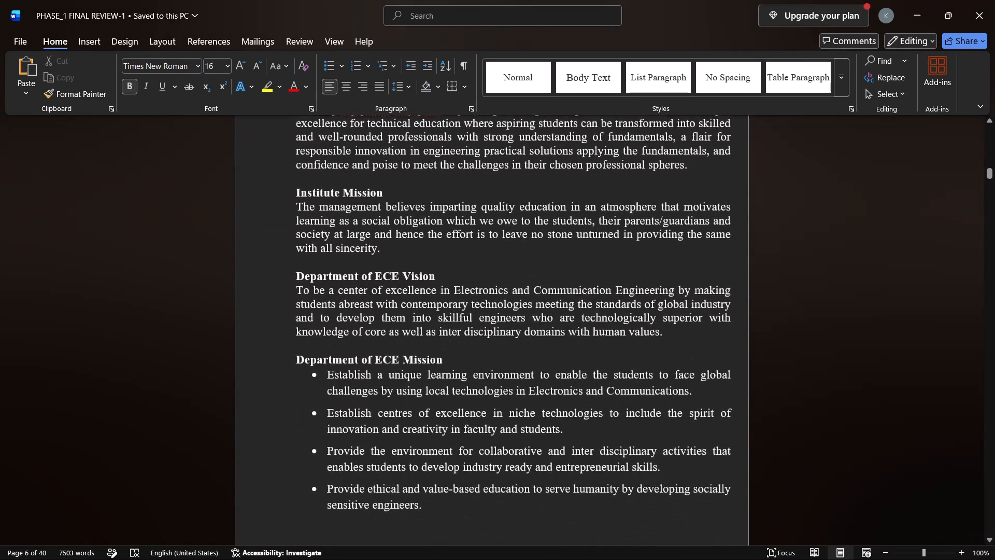
{"action": "scroll", "coordinate": [478, 380], "scroll_direction": "down", "scroll_amount": 4}
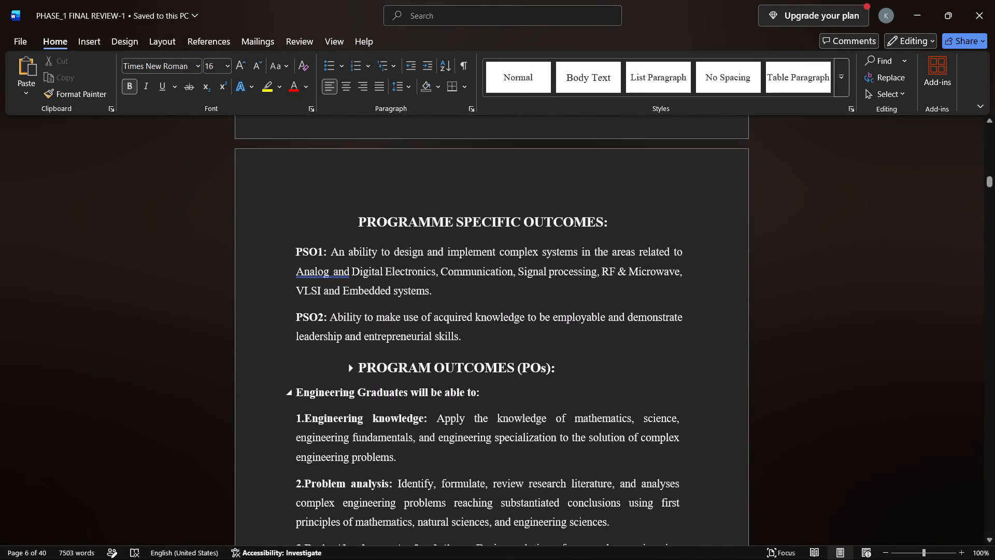
{"action": "scroll", "coordinate": [478, 380], "scroll_direction": "down", "scroll_amount": 2}
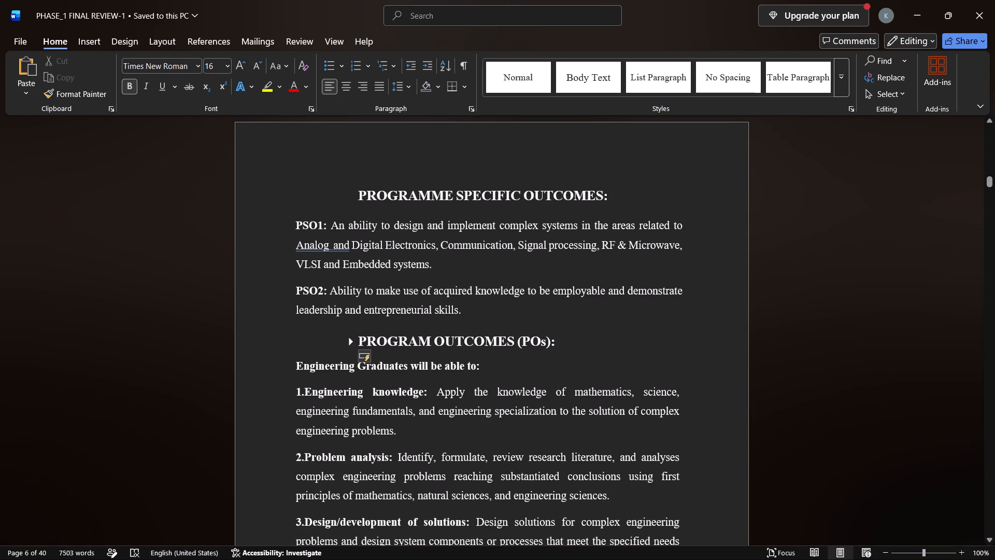
{"action": "scroll", "coordinate": [478, 380], "scroll_direction": "down", "scroll_amount": 1}
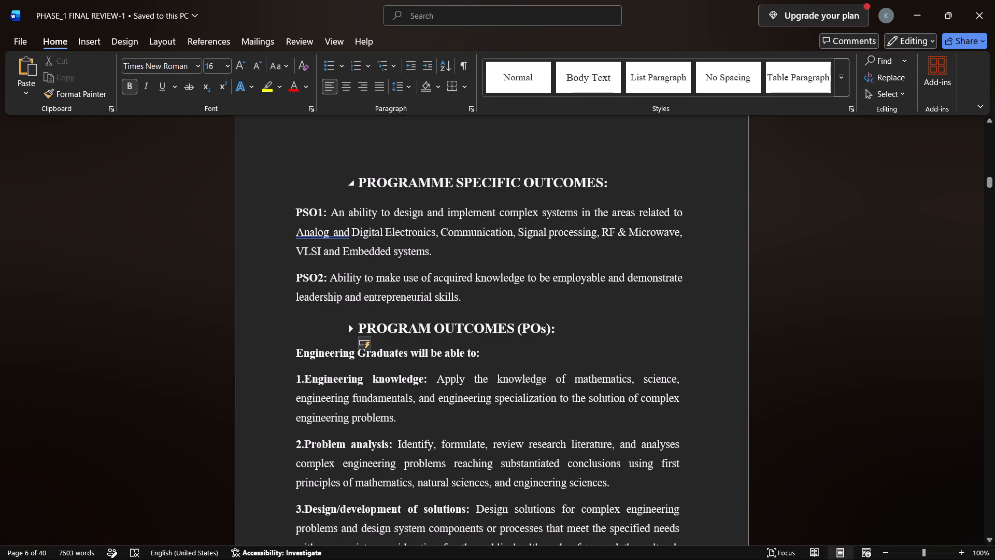
{"action": "left_click_drag", "start_coordinate": [359, 179], "coordinate": [531, 402]}
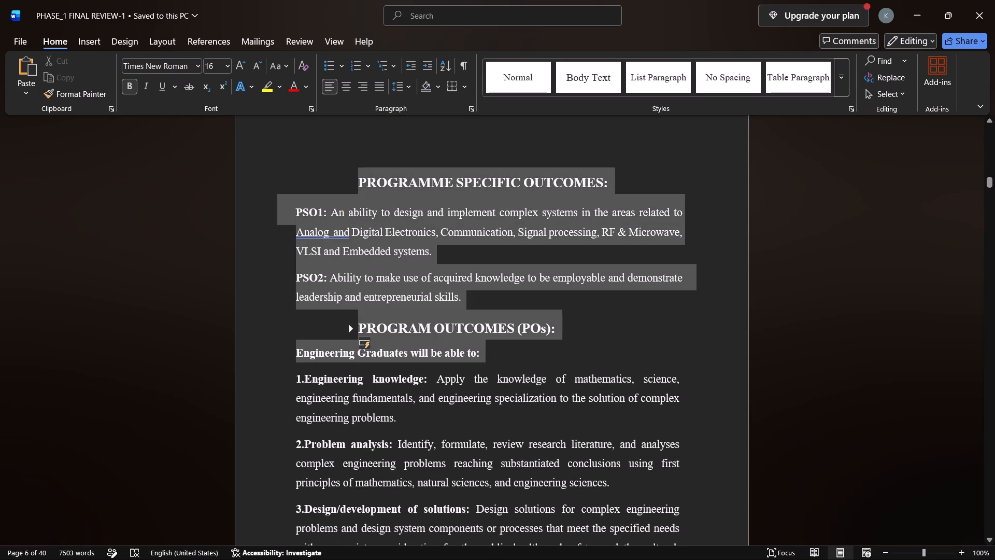
{"action": "left_click_drag", "start_coordinate": [531, 402], "coordinate": [622, 559]}
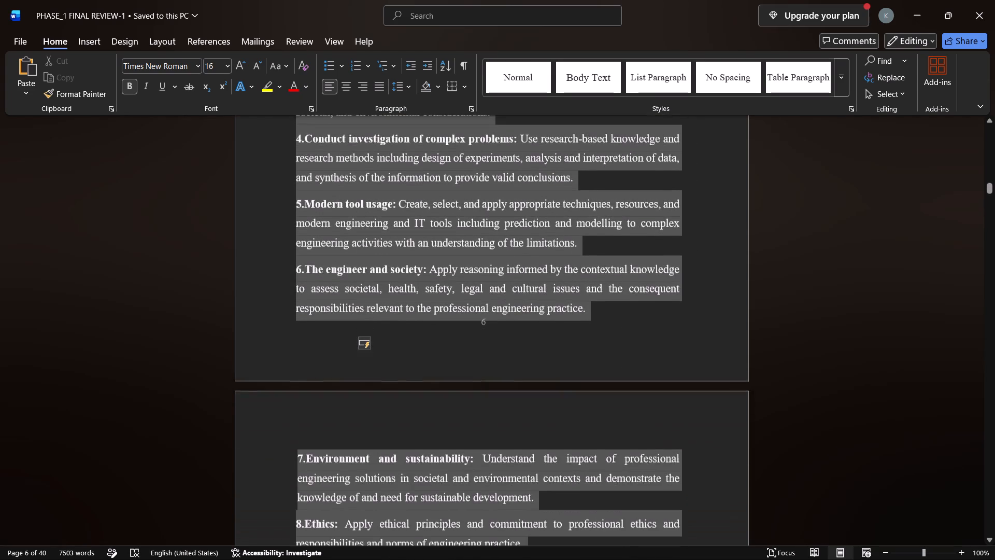
{"action": "left_click_drag", "start_coordinate": [622, 559], "coordinate": [621, 559]}
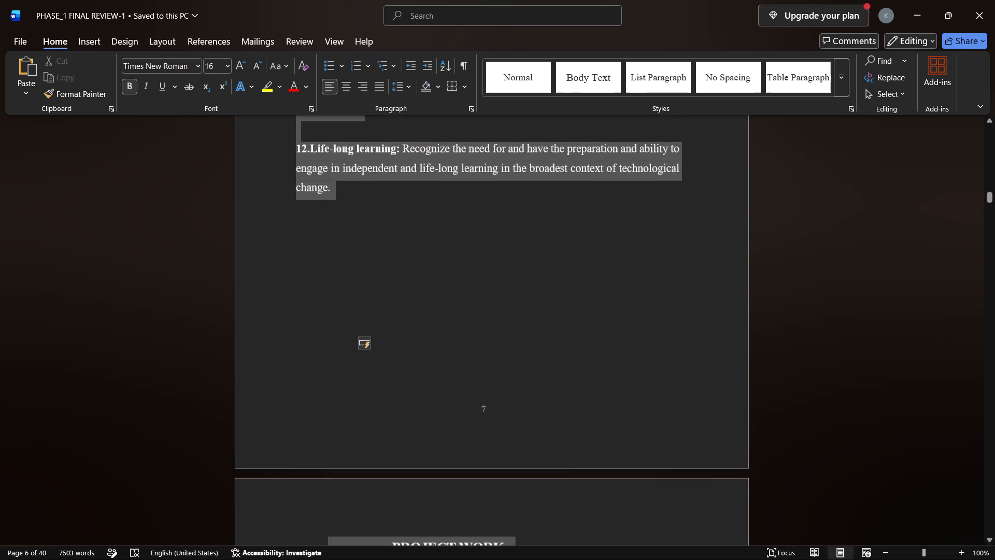
{"action": "left_click_drag", "start_coordinate": [621, 559], "coordinate": [499, 115]}
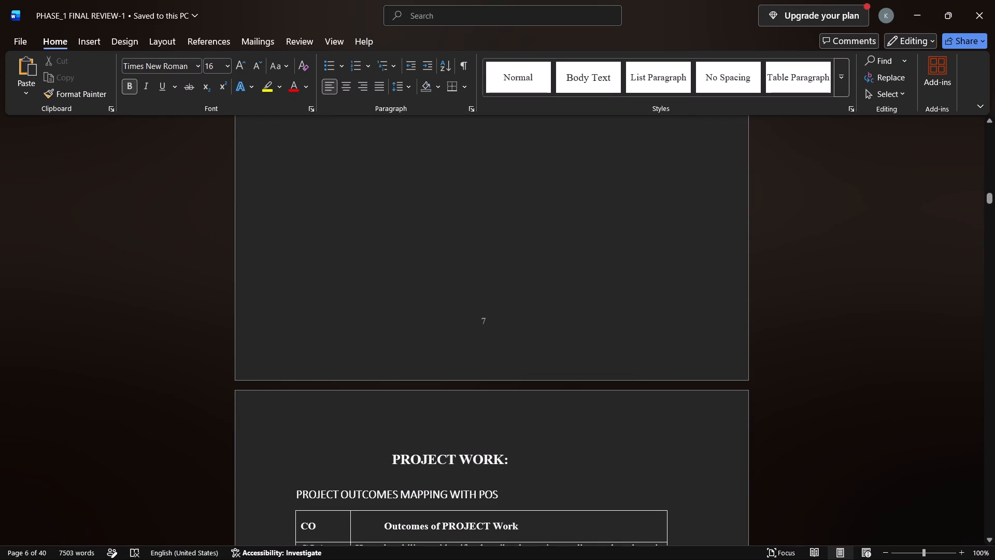
{"action": "left_click_drag", "start_coordinate": [499, 115], "coordinate": [508, 214]}
{"action": "key", "text": "Delete"}
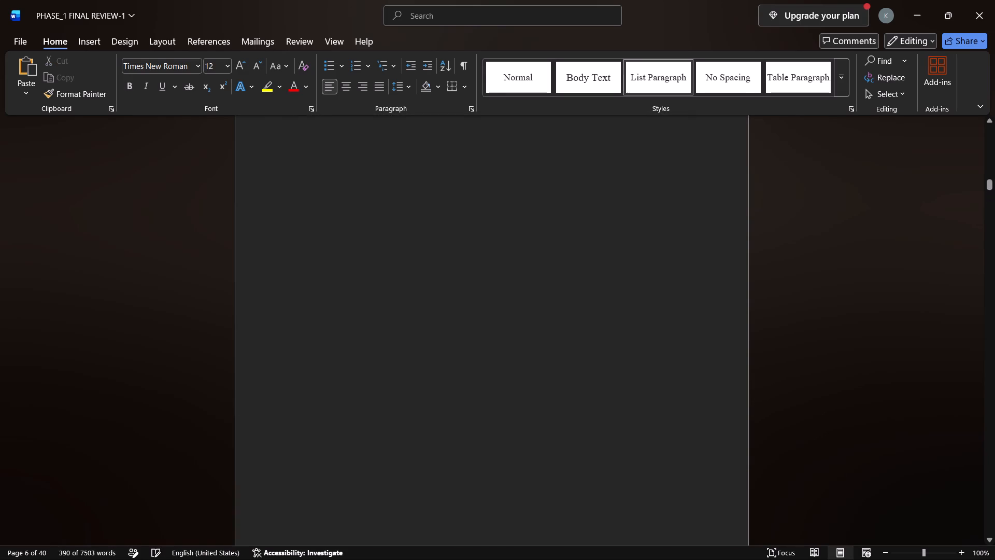
In the main document, copy everything from the PROGRAM OUTCOMES(POS) heading through item l of the lettered Program Outcomes list.
{"action": "scroll", "coordinate": [509, 335], "scroll_direction": "up", "scroll_amount": 4}
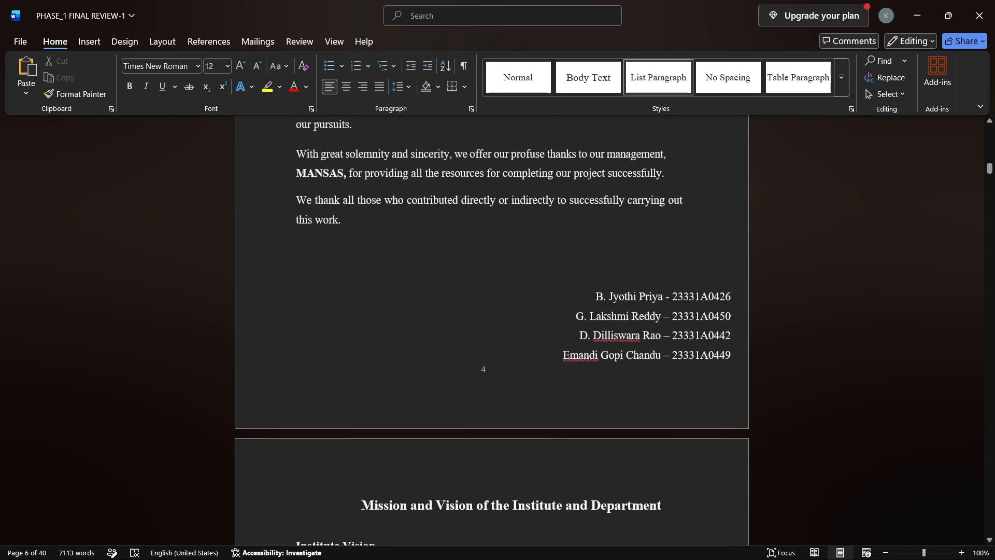
{"action": "scroll", "coordinate": [509, 335], "scroll_direction": "down", "scroll_amount": 3}
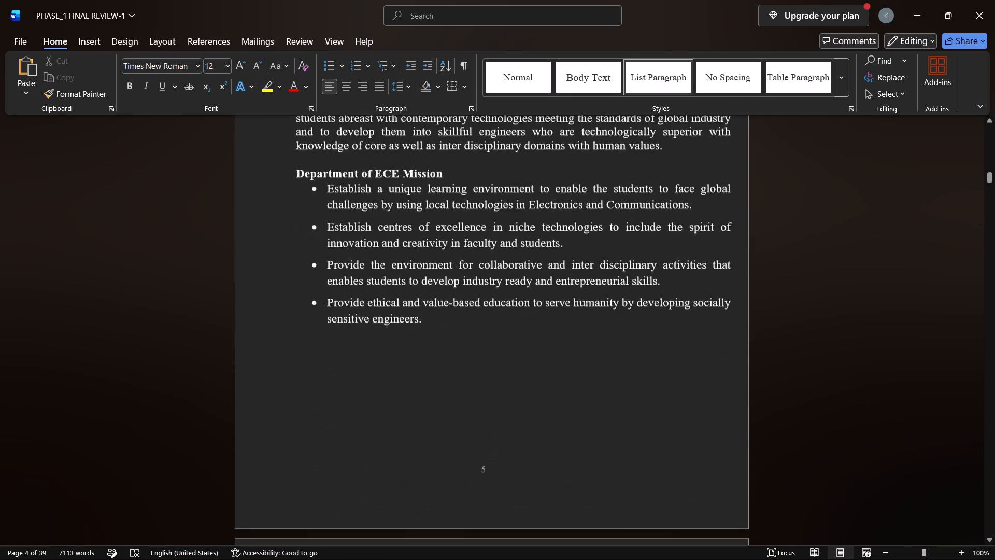
{"action": "scroll", "coordinate": [509, 335], "scroll_direction": "down", "scroll_amount": 2}
{"action": "key", "text": "alt+Tab"}
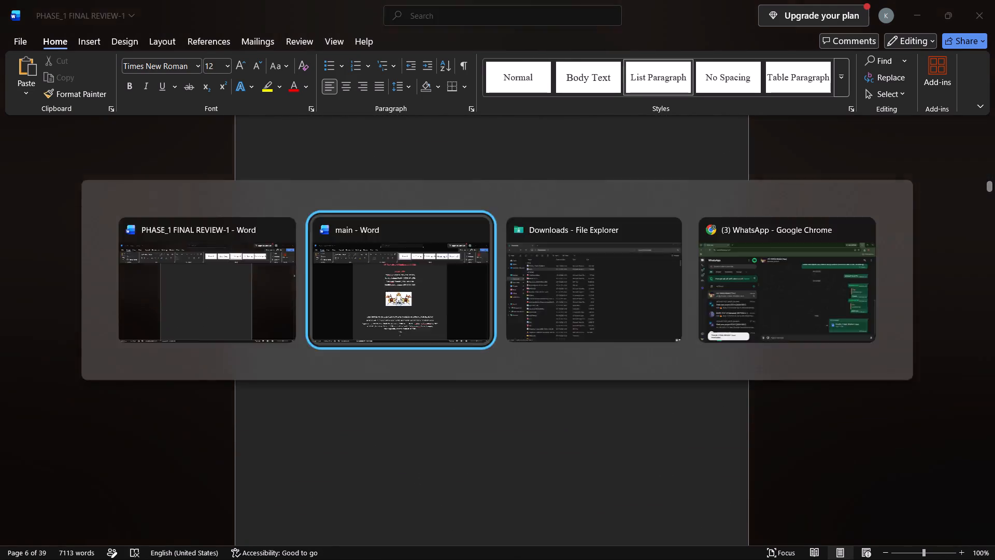
{"action": "scroll", "coordinate": [480, 303], "scroll_direction": "down", "scroll_amount": 1}
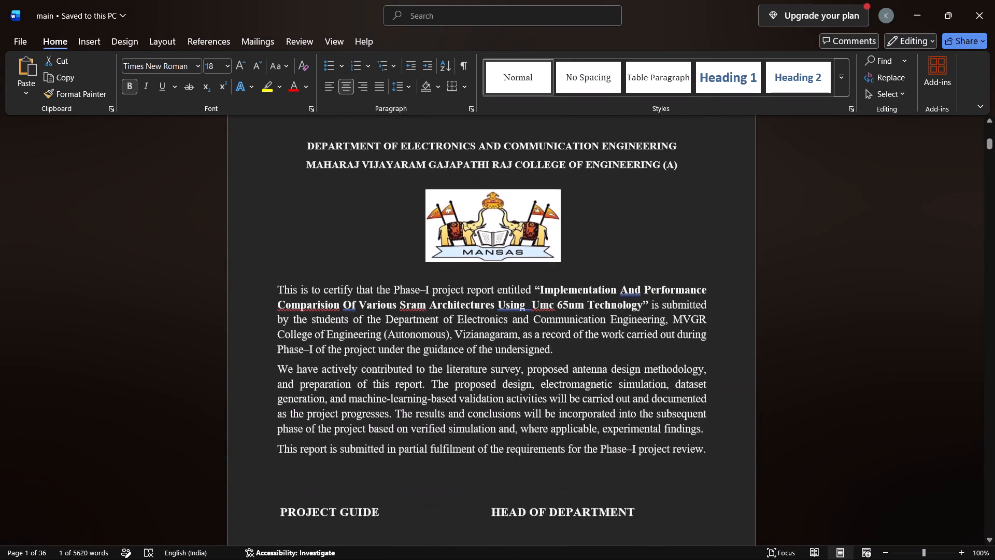
{"action": "scroll", "coordinate": [494, 259], "scroll_direction": "down", "scroll_amount": 4}
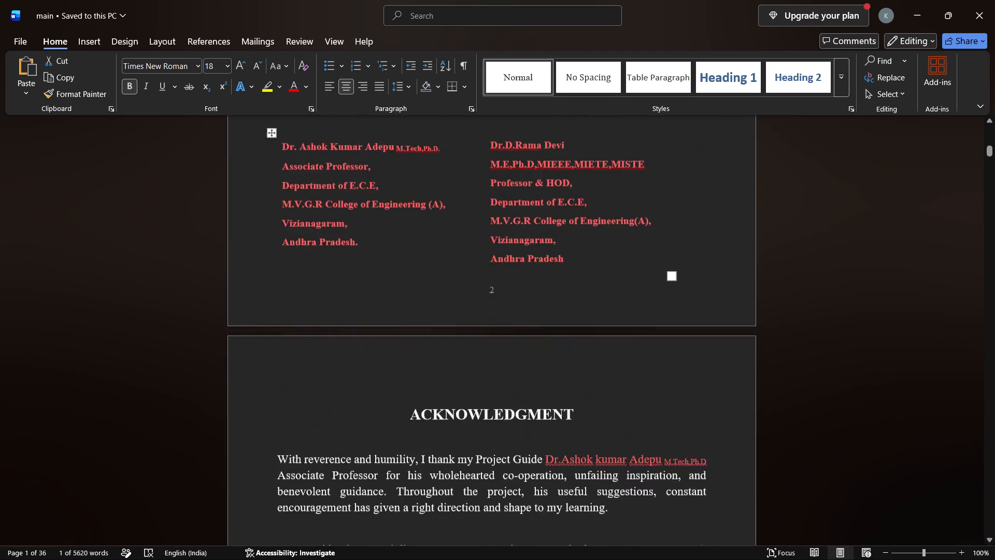
{"action": "scroll", "coordinate": [494, 259], "scroll_direction": "down", "scroll_amount": 3}
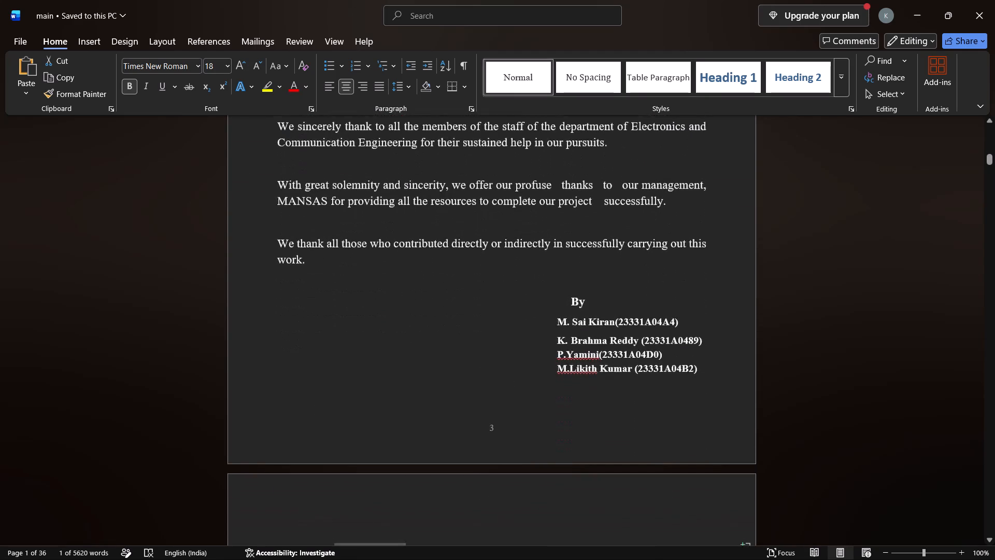
{"action": "scroll", "coordinate": [494, 259], "scroll_direction": "down", "scroll_amount": 3}
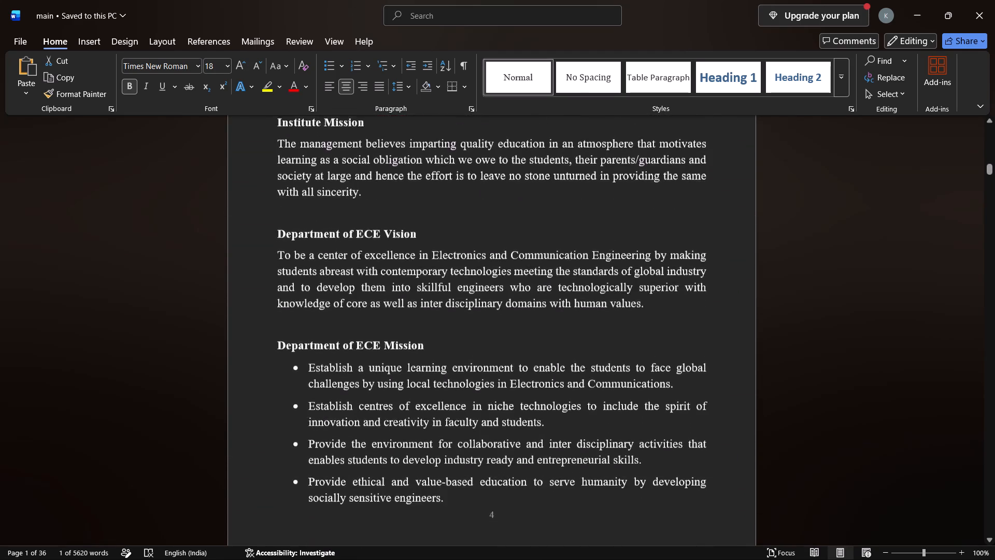
{"action": "scroll", "coordinate": [494, 259], "scroll_direction": "down", "scroll_amount": 2}
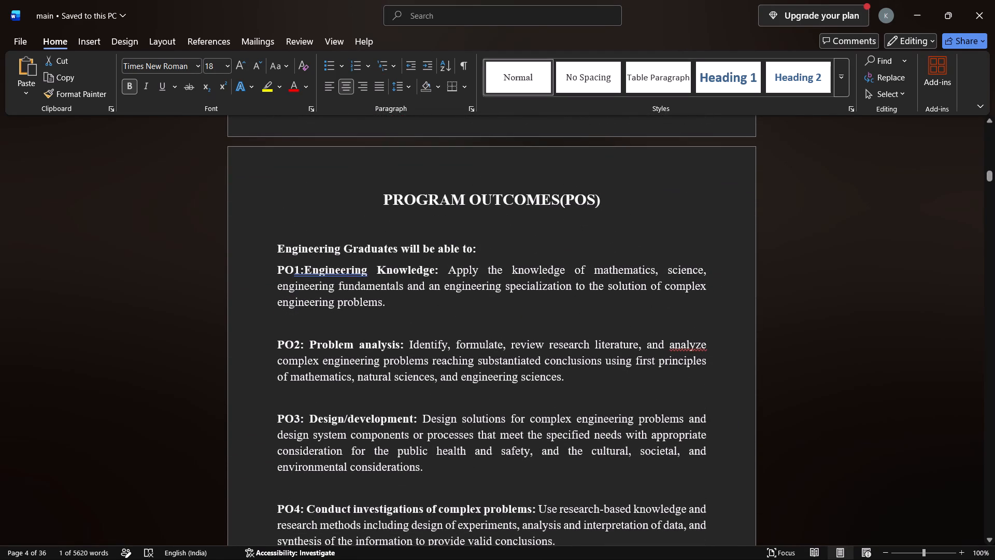
{"action": "left_click", "coordinate": [385, 200]}
{"action": "left_click_drag", "start_coordinate": [385, 200], "coordinate": [562, 401]}
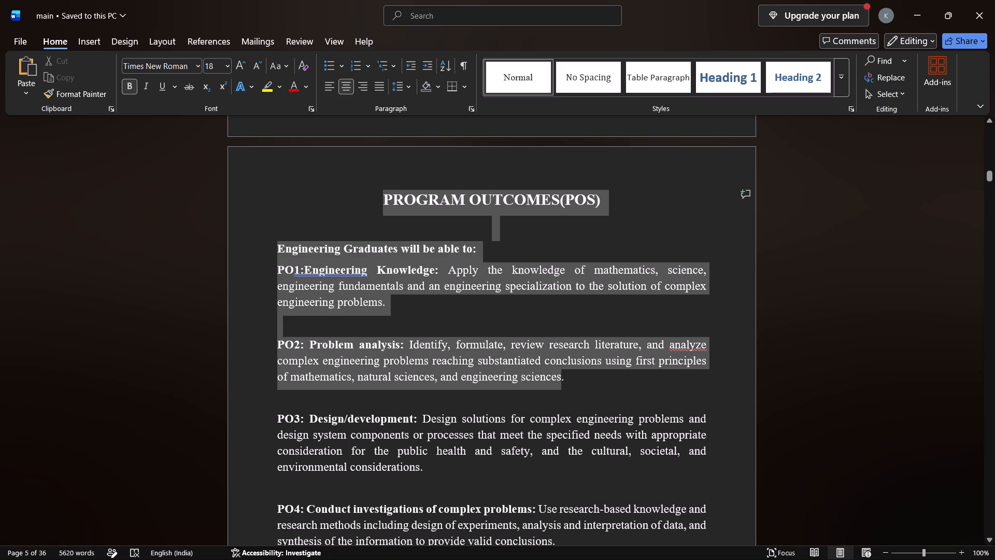
{"action": "left_click_drag", "start_coordinate": [562, 401], "coordinate": [647, 548]}
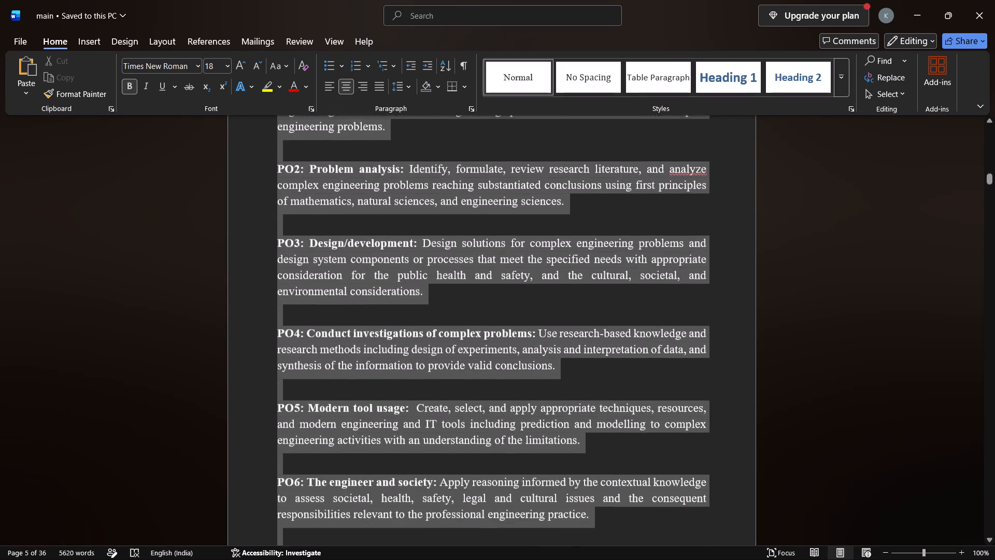
{"action": "left_click_drag", "start_coordinate": [647, 548], "coordinate": [662, 559]}
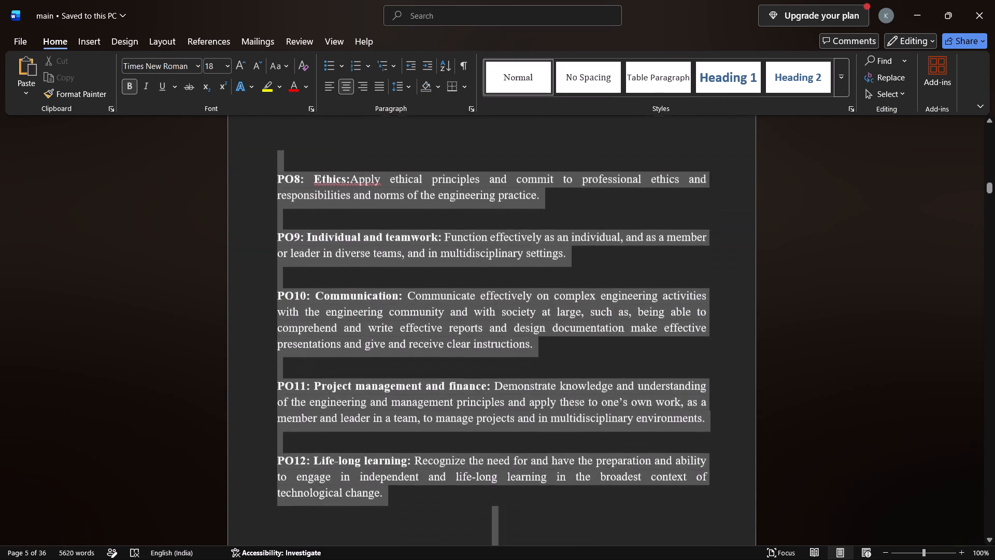
{"action": "left_click_drag", "start_coordinate": [662, 559], "coordinate": [587, 492]}
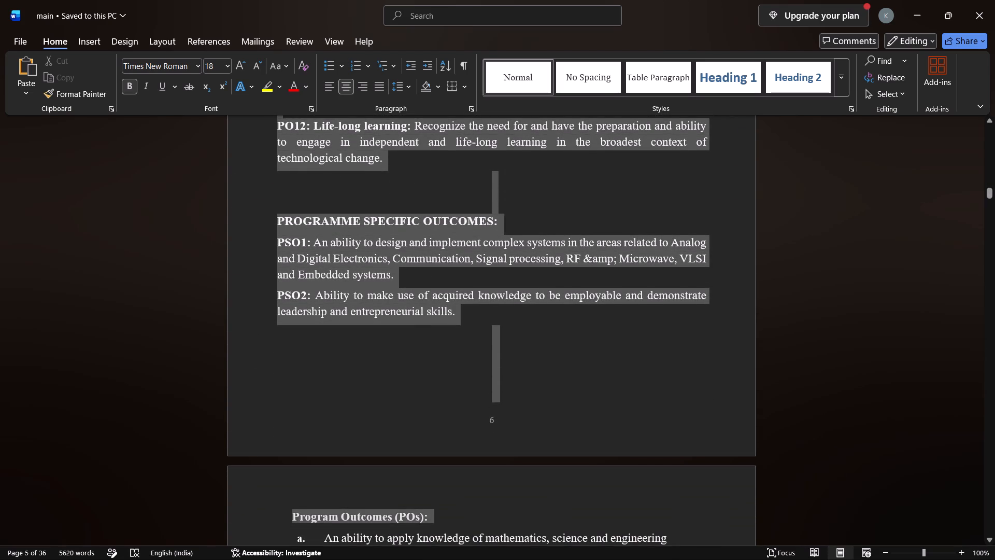
{"action": "left_click_drag", "start_coordinate": [587, 492], "coordinate": [630, 554]}
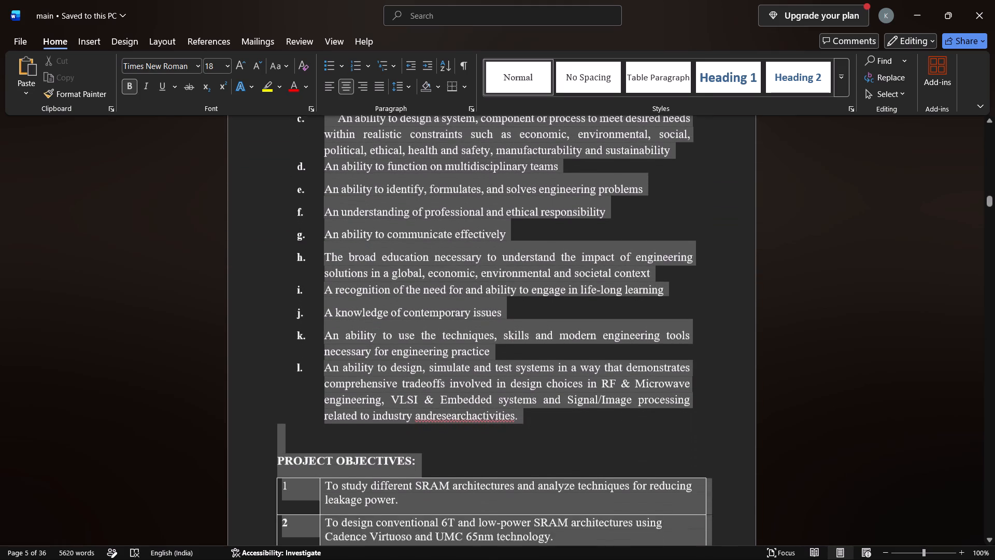
{"action": "left_click_drag", "start_coordinate": [630, 554], "coordinate": [552, 348]}
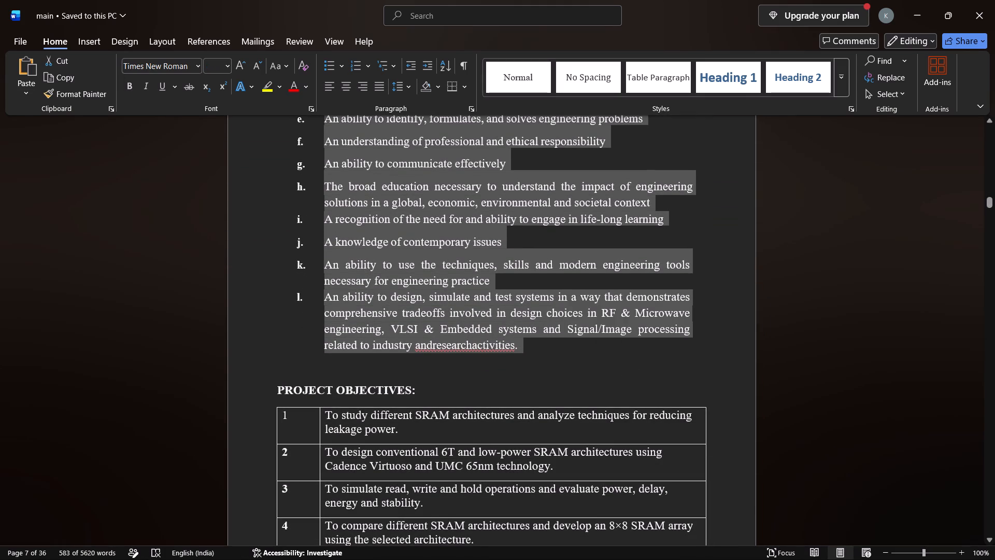
{"action": "key", "text": "ctrl+c"}
Paste the copied outcomes into PHASE_1 FINAL REVIEW-1 on the blank page between the Department of ECE Mission and PROJECT WORK pages.
{"action": "key", "text": "alt+Tab"}
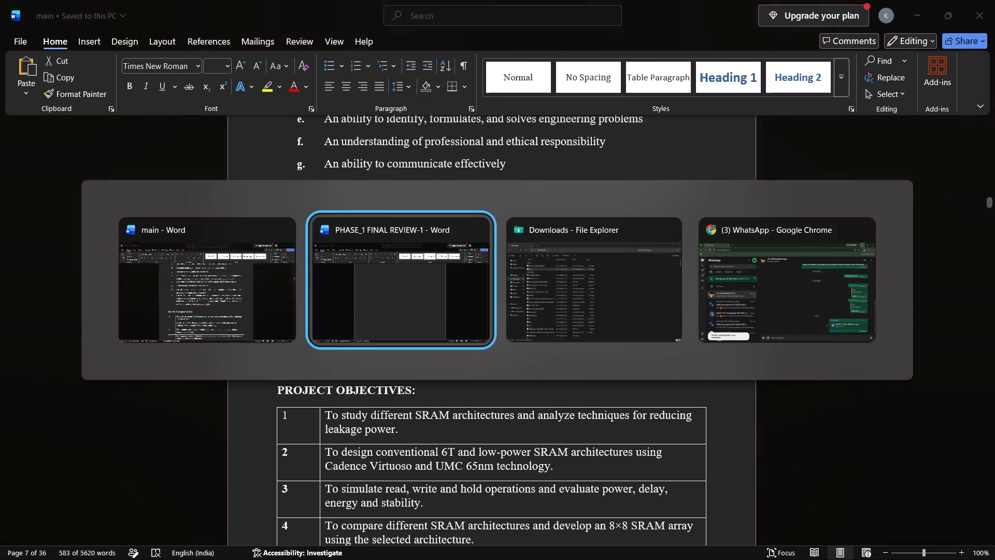
{"action": "scroll", "coordinate": [447, 242], "scroll_direction": "up", "scroll_amount": 5}
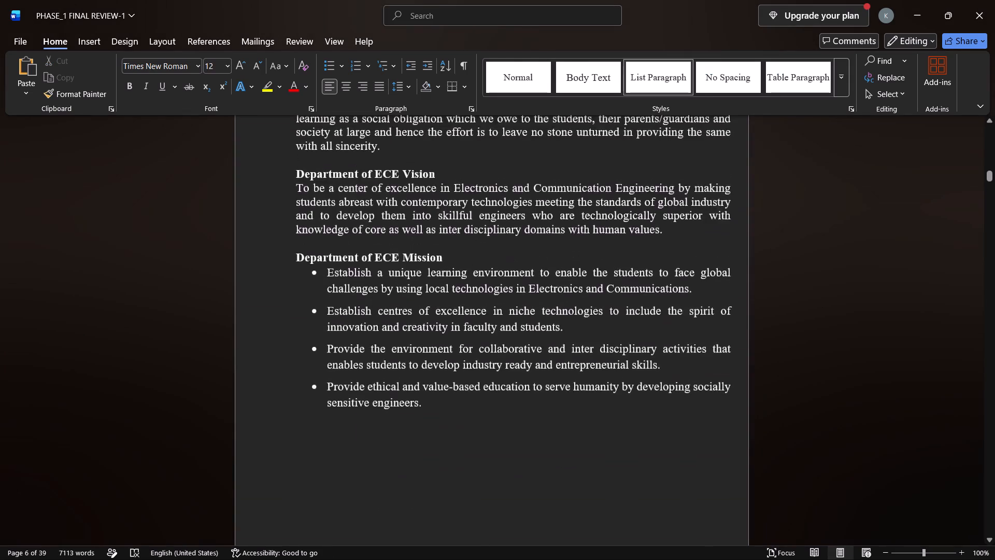
{"action": "scroll", "coordinate": [447, 242], "scroll_direction": "down", "scroll_amount": 2}
{"action": "scroll", "coordinate": [447, 242], "scroll_direction": "up", "scroll_amount": 3}
{"action": "scroll", "coordinate": [447, 242], "scroll_direction": "down", "scroll_amount": 2}
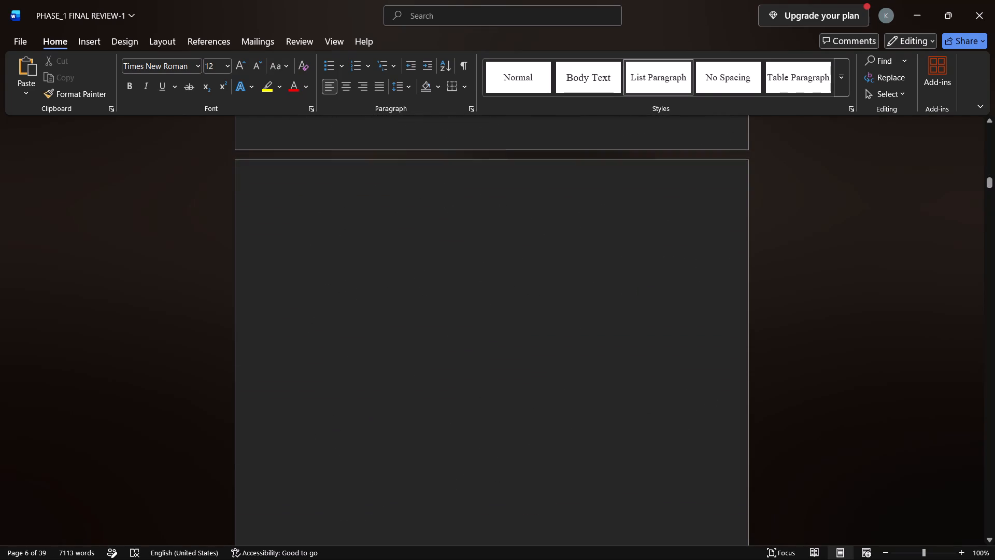
{"action": "scroll", "coordinate": [437, 152], "scroll_direction": "down", "scroll_amount": 4}
{"action": "scroll", "coordinate": [437, 152], "scroll_direction": "up", "scroll_amount": 1}
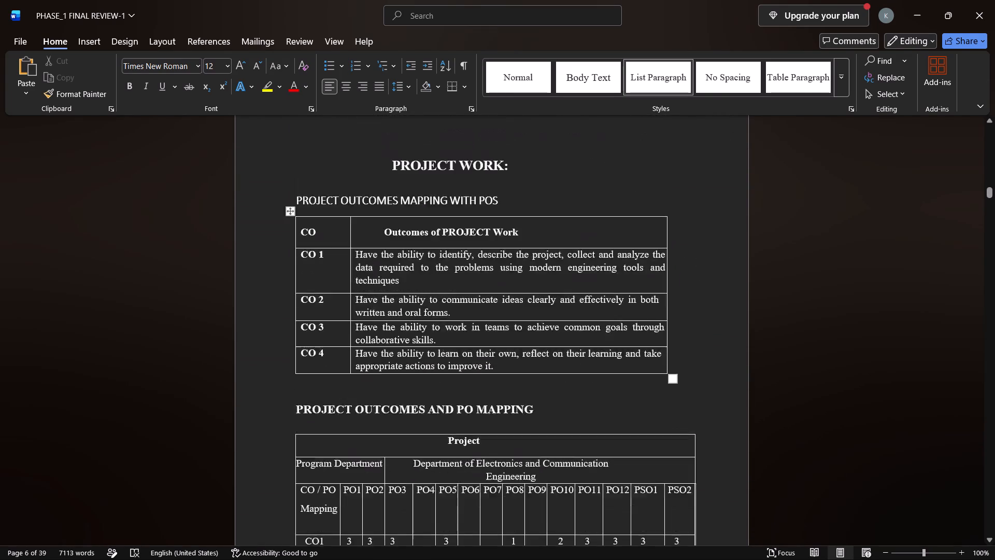
{"action": "scroll", "coordinate": [437, 152], "scroll_direction": "up", "scroll_amount": 5}
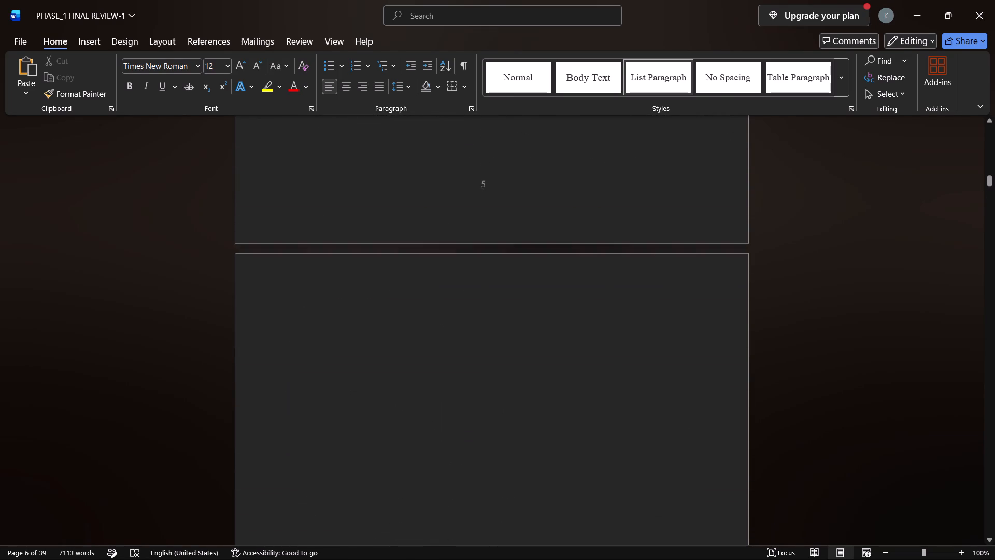
{"action": "scroll", "coordinate": [437, 152], "scroll_direction": "up", "scroll_amount": 2}
{"action": "scroll", "coordinate": [437, 152], "scroll_direction": "down", "scroll_amount": 3}
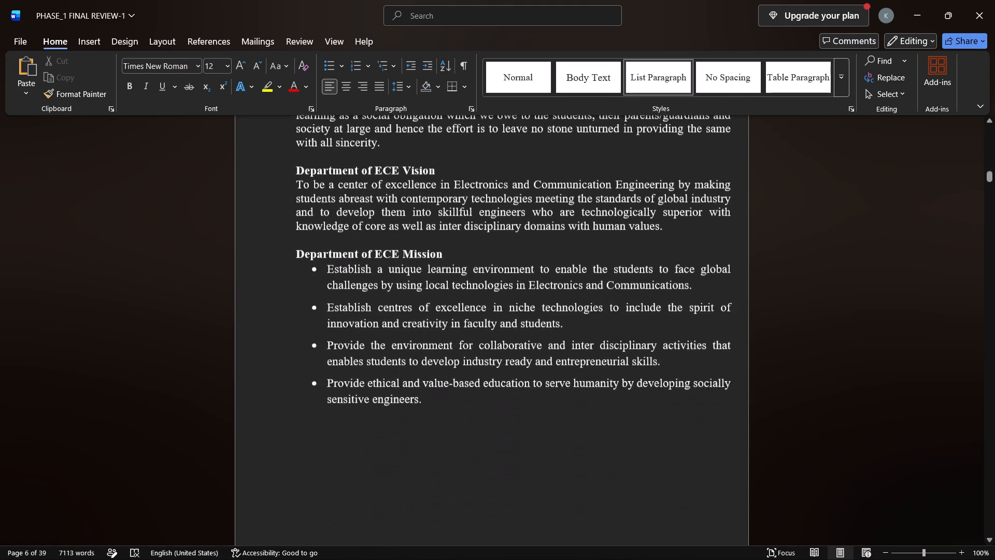
{"action": "scroll", "coordinate": [437, 152], "scroll_direction": "down", "scroll_amount": 3}
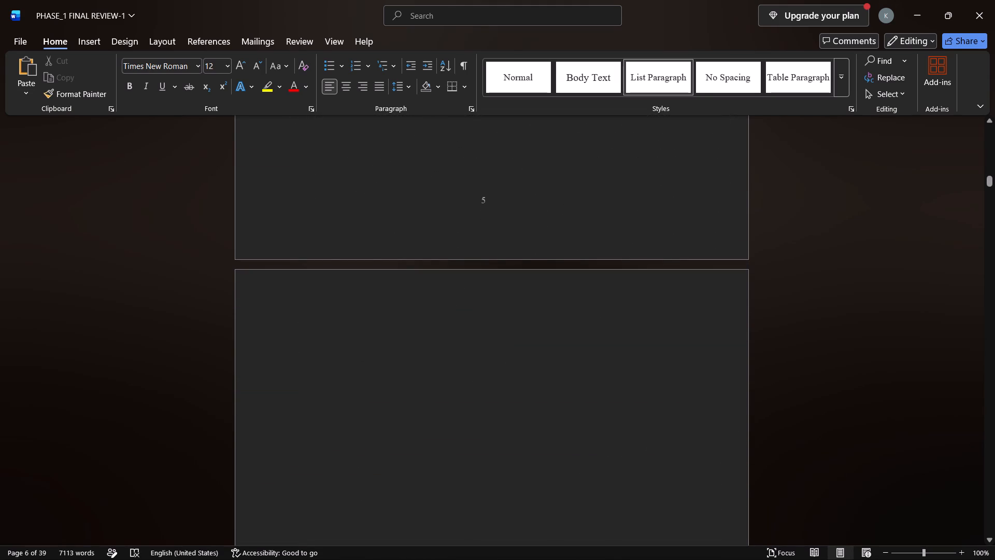
{"action": "left_click", "coordinate": [332, 308]}
{"action": "left_click", "coordinate": [314, 318]}
{"action": "double_click", "coordinate": [316, 335]}
{"action": "key", "text": "ctrl+v"}
Look over the pasted outcomes pages and compare them with the Program Outcomes (POs) page in the main document.
{"action": "scroll", "coordinate": [312, 321], "scroll_direction": "down", "scroll_amount": 1}
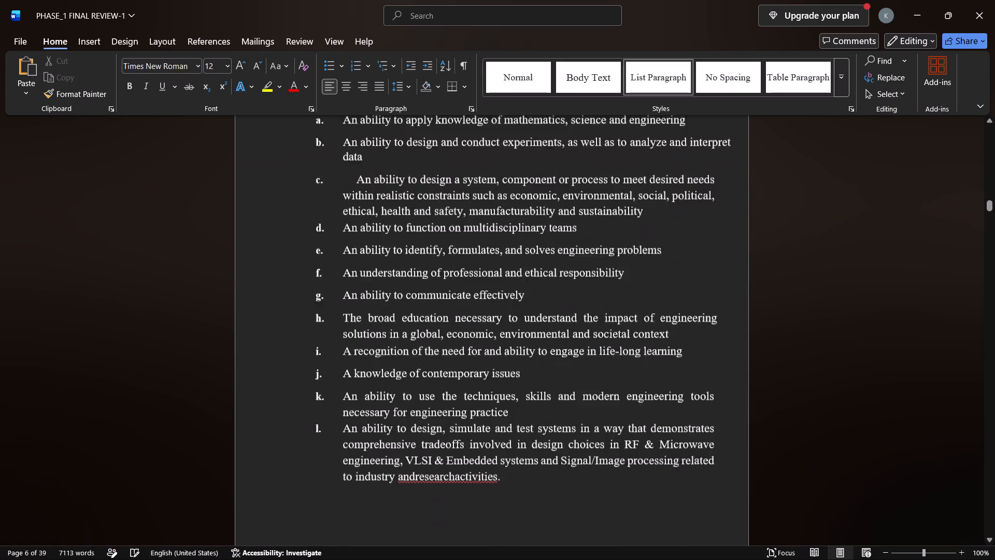
{"action": "scroll", "coordinate": [312, 321], "scroll_direction": "down", "scroll_amount": 3}
{"action": "scroll", "coordinate": [312, 321], "scroll_direction": "up", "scroll_amount": 2}
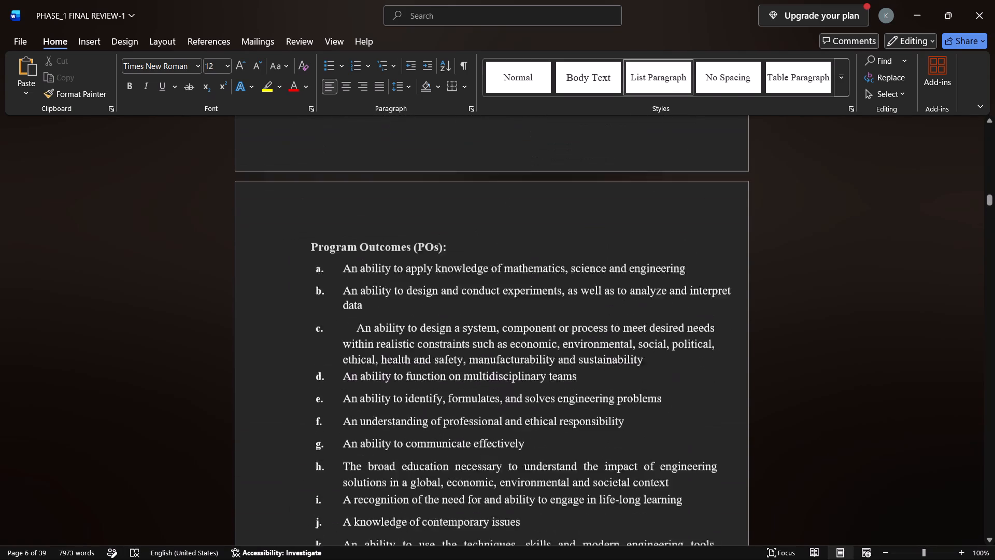
{"action": "scroll", "coordinate": [312, 321], "scroll_direction": "up", "scroll_amount": 1}
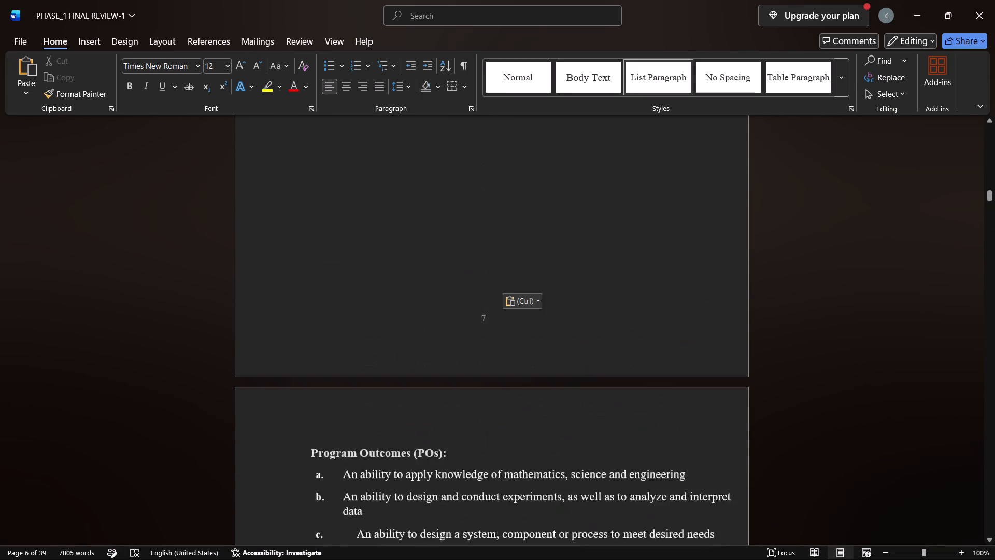
{"action": "scroll", "coordinate": [312, 321], "scroll_direction": "up", "scroll_amount": 4}
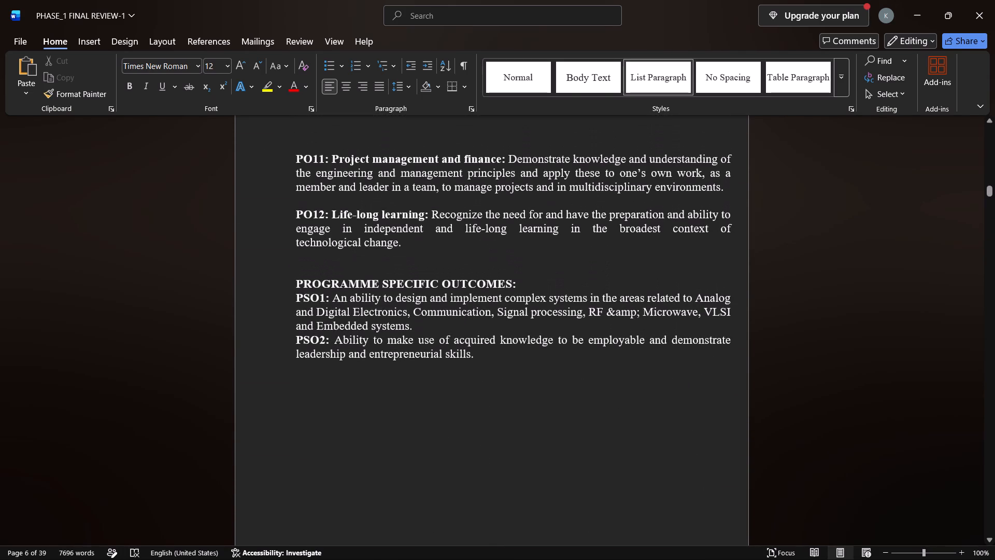
{"action": "scroll", "coordinate": [312, 321], "scroll_direction": "up", "scroll_amount": 1}
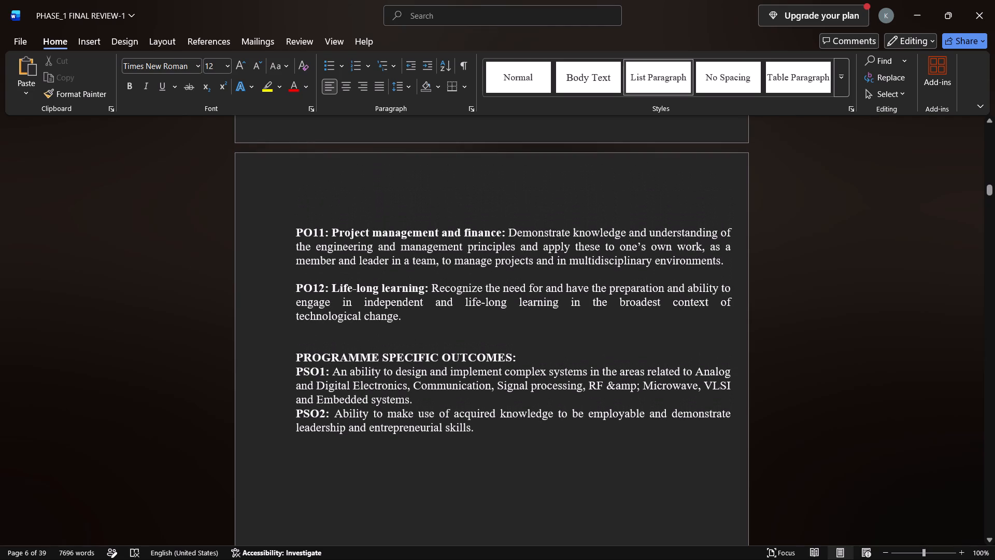
{"action": "key", "text": "alt+Tab"}
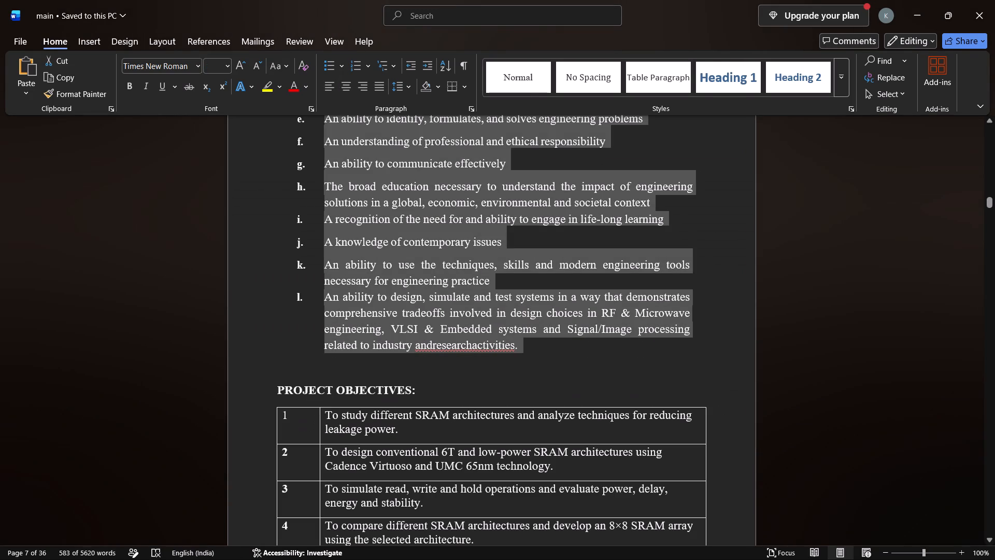
{"action": "left_click", "coordinate": [503, 358]}
{"action": "scroll", "coordinate": [502, 327], "scroll_direction": "up", "scroll_amount": 3}
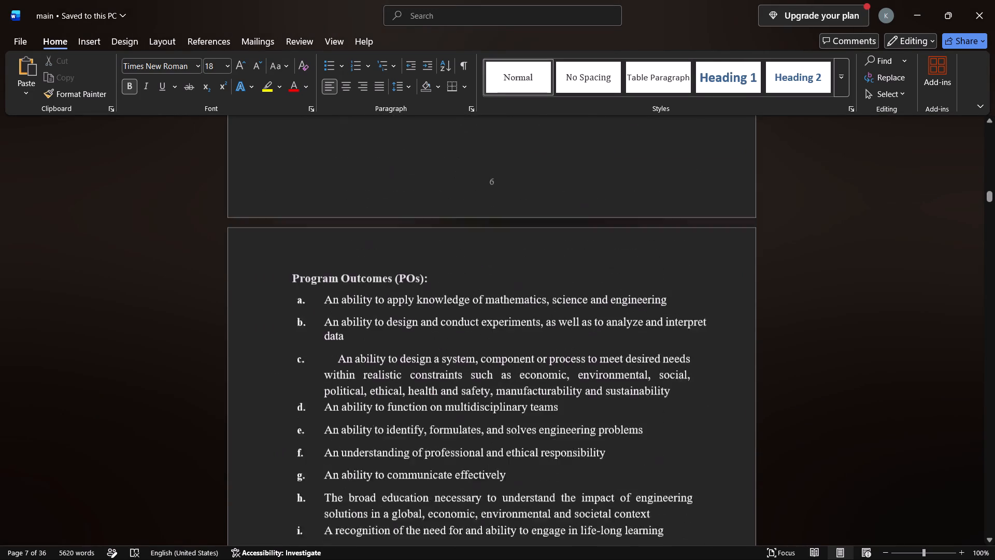
{"action": "scroll", "coordinate": [502, 327], "scroll_direction": "up", "scroll_amount": 1}
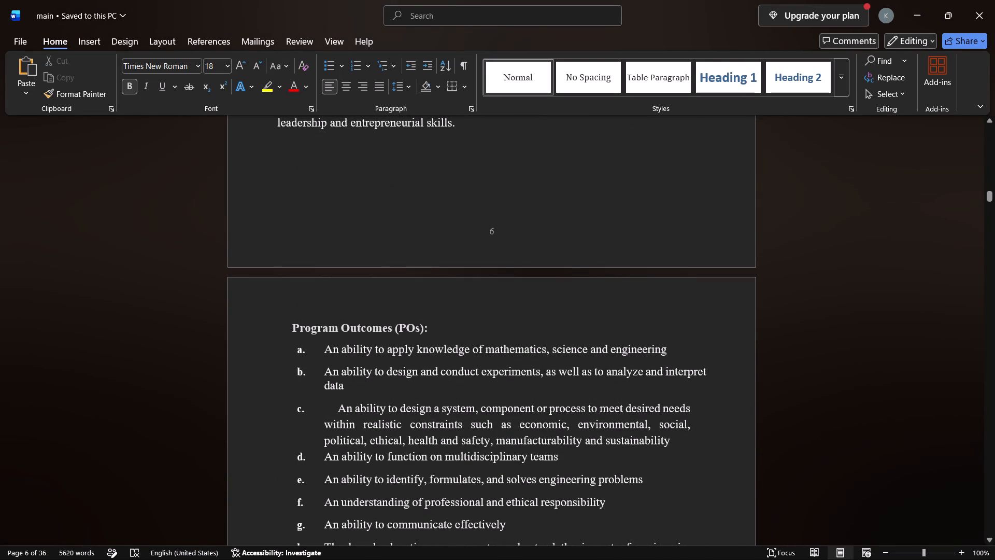
In PHASE_1 FINAL REVIEW-1, set the Program Outcomes (POs): heading above the lettered list to font size 16.
{"action": "key", "text": "alt+Tab"}
{"action": "scroll", "coordinate": [502, 327], "scroll_direction": "down", "scroll_amount": 3}
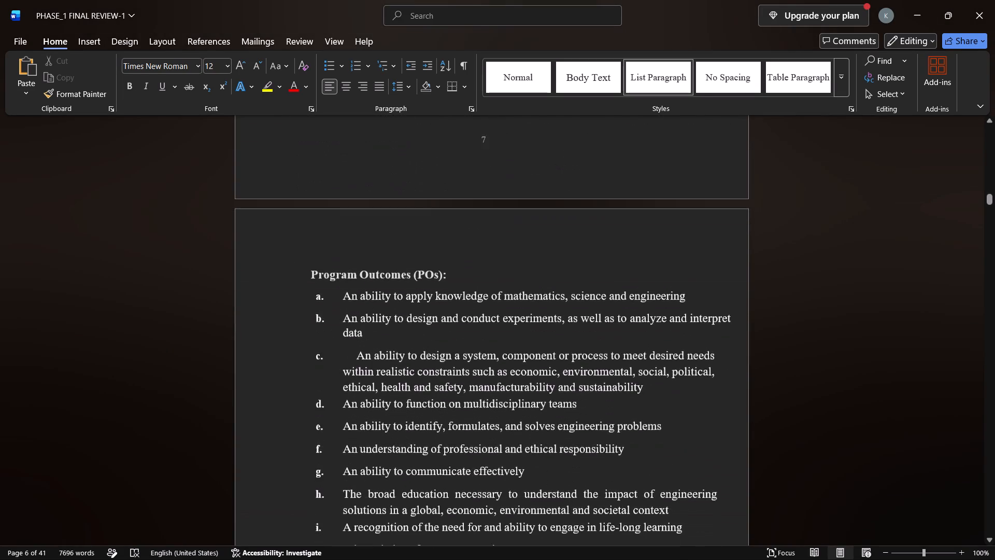
{"action": "scroll", "coordinate": [502, 327], "scroll_direction": "down", "scroll_amount": 5}
{"action": "scroll", "coordinate": [502, 327], "scroll_direction": "up", "scroll_amount": 1}
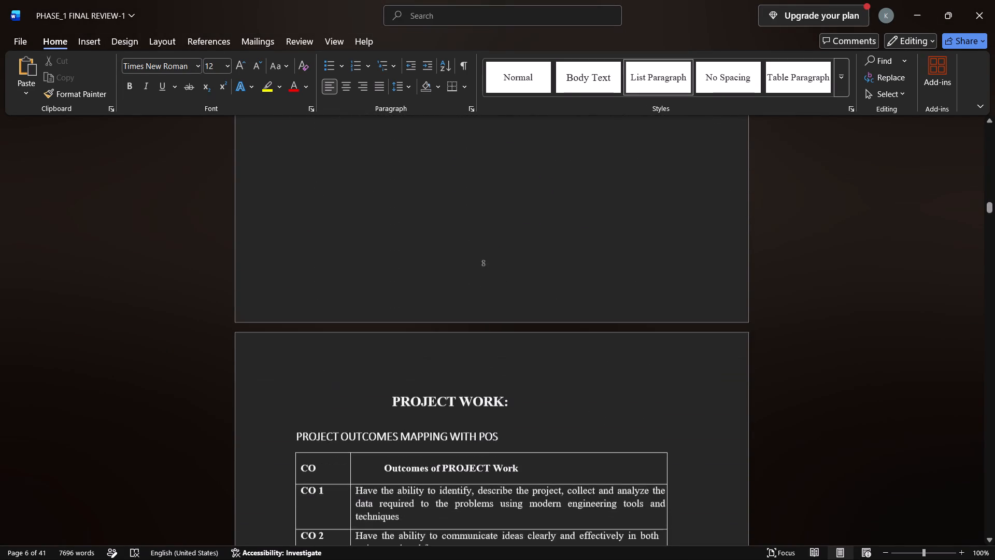
{"action": "scroll", "coordinate": [502, 327], "scroll_direction": "up", "scroll_amount": 2}
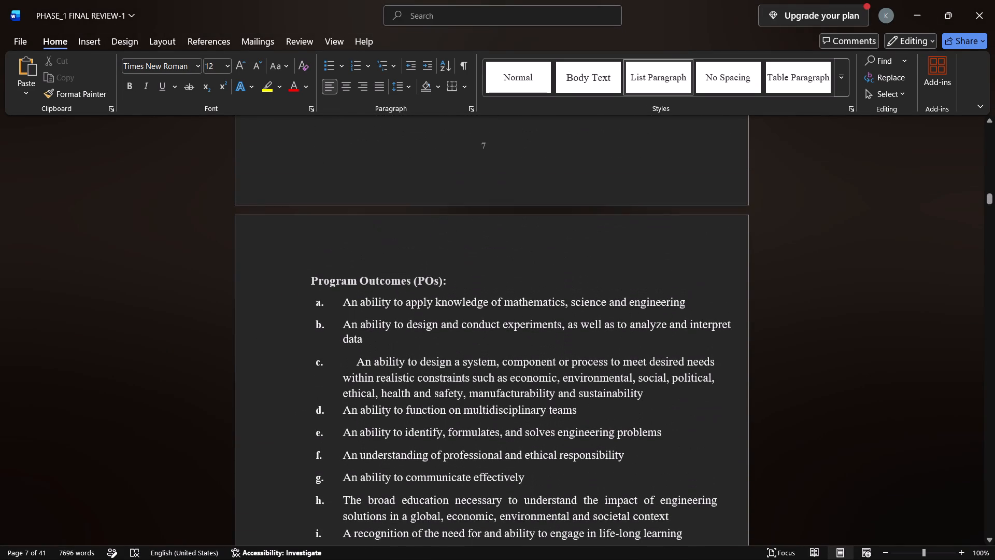
{"action": "left_click", "coordinate": [454, 285]}
{"action": "left_click_drag", "start_coordinate": [454, 285], "coordinate": [314, 278]}
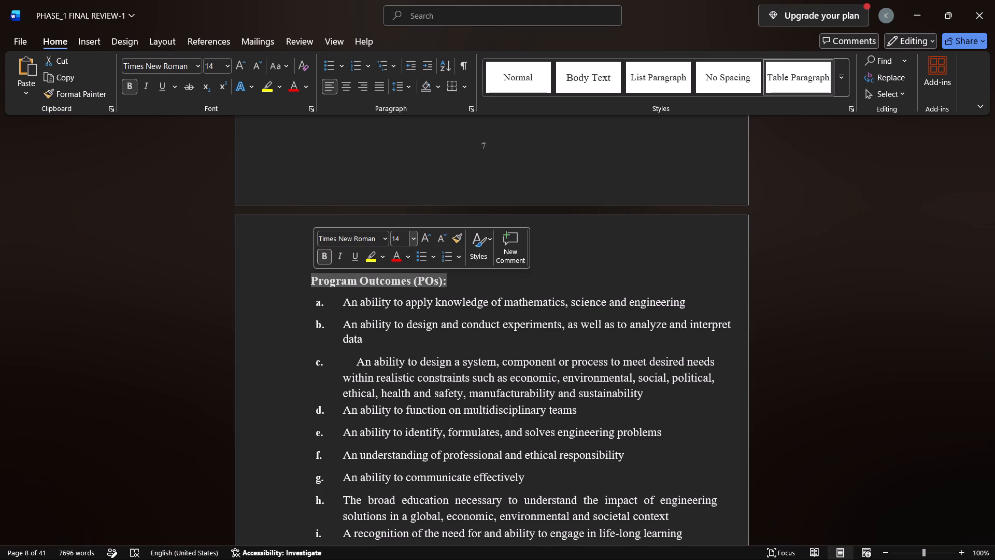
{"action": "left_click", "coordinate": [402, 234]}
{"action": "type", "text": "16"}
{"action": "key", "text": "Return"}
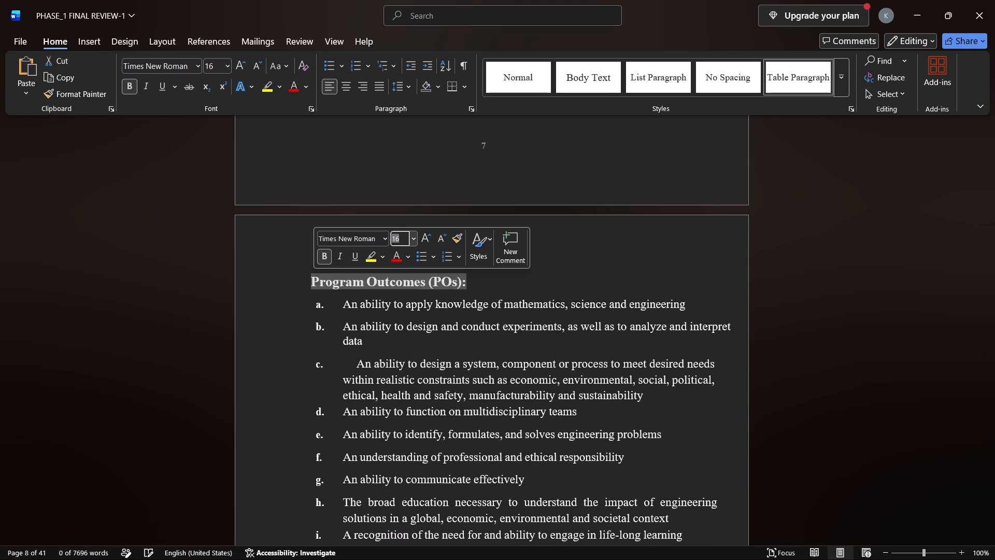
{"action": "left_click", "coordinate": [484, 295]}
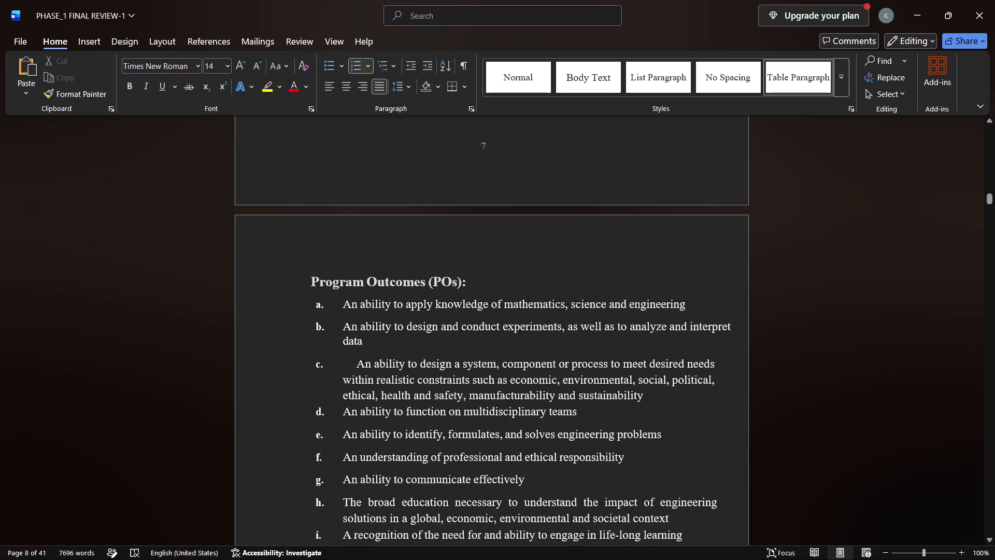
Shift the Program Outcomes (POs): heading toward the centre of the page by adding blank space before it.
{"action": "left_click", "coordinate": [307, 279]}
{"action": "key", "text": "space"}
{"action": "key", "text": "Tab"}
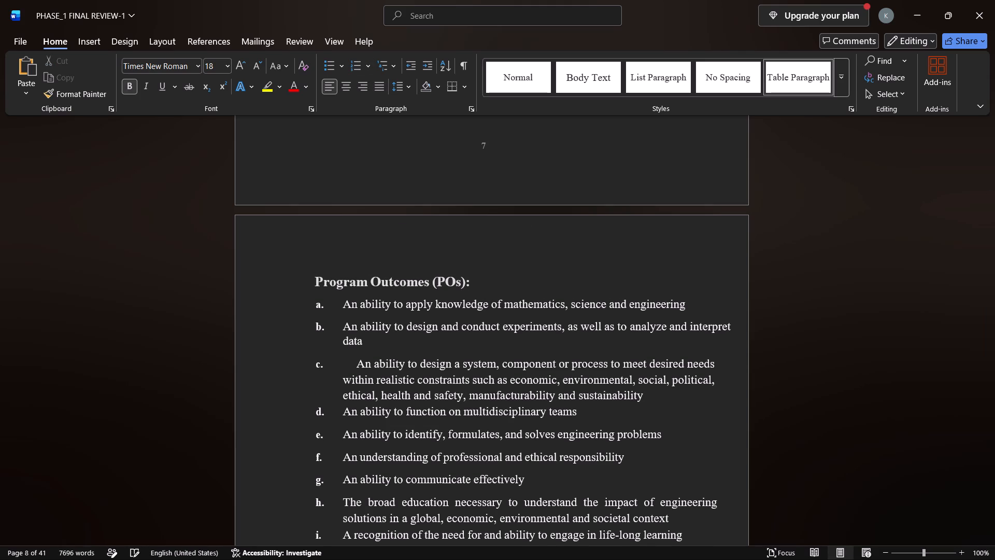
{"action": "key", "text": "Tab"}
{"action": "key", "text": "Tab"}
{"action": "key", "text": "BackSpace"}
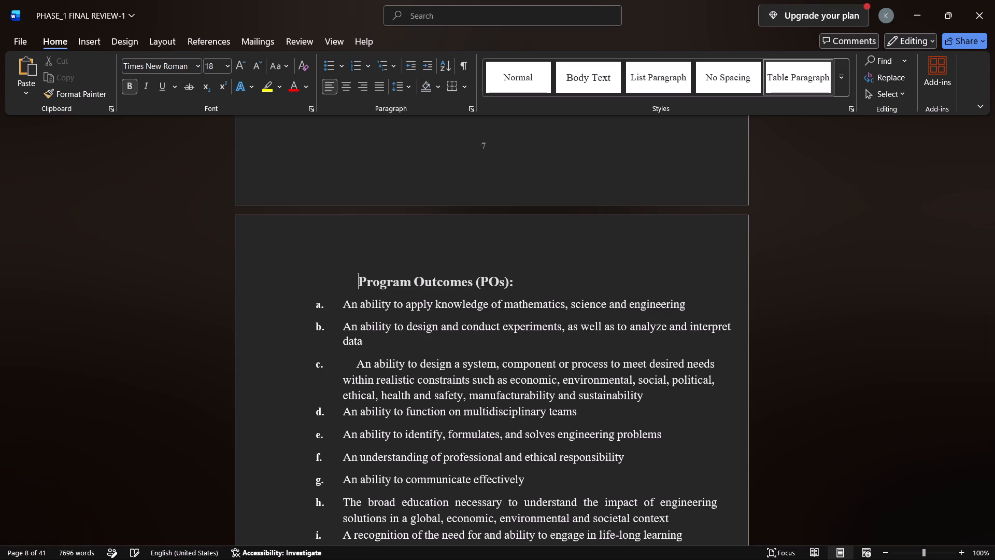
{"action": "key", "text": "Tab"}
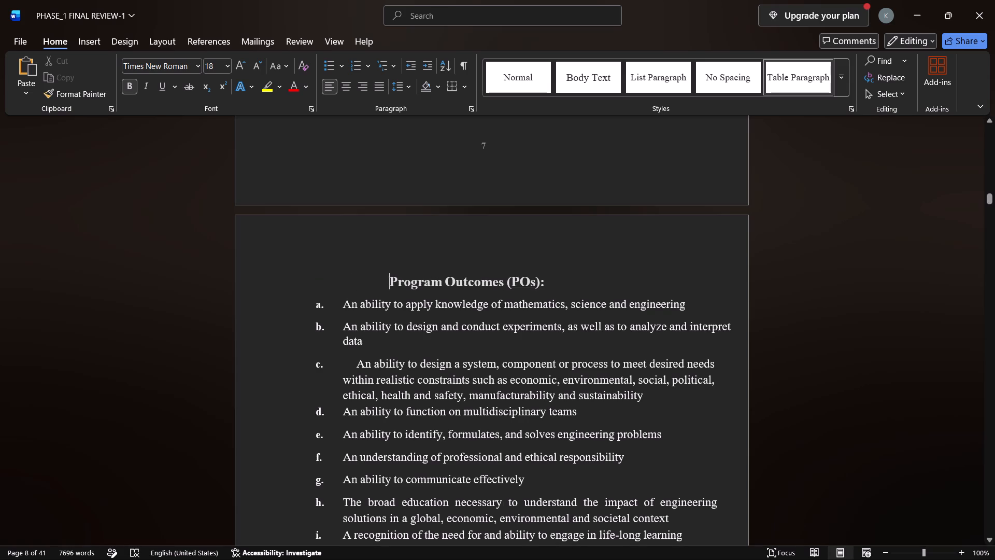
Set the text of lettered outcomes a through l to font size 14.
{"action": "left_click", "coordinate": [315, 307]}
{"action": "left_click_drag", "start_coordinate": [315, 307], "coordinate": [477, 488]}
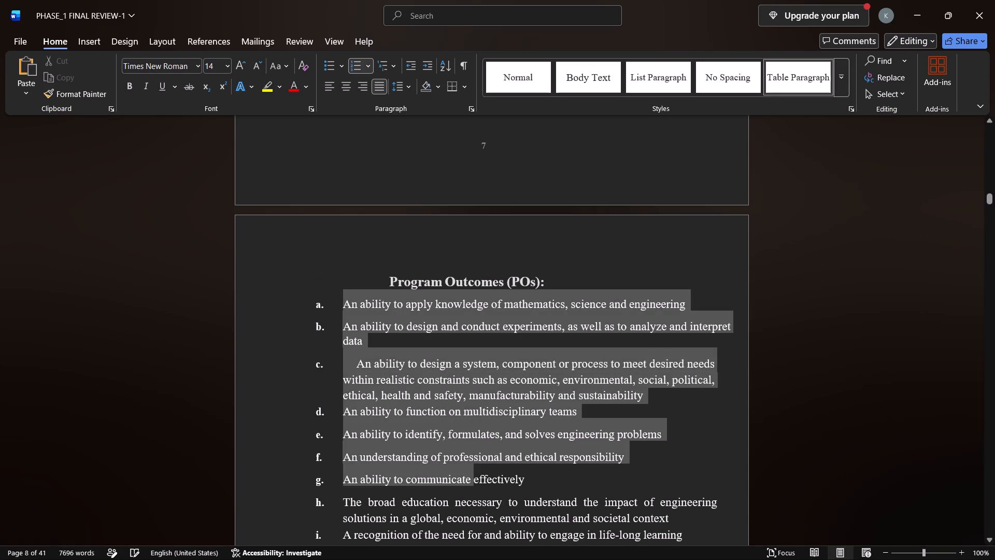
{"action": "left_click_drag", "start_coordinate": [477, 488], "coordinate": [491, 480]}
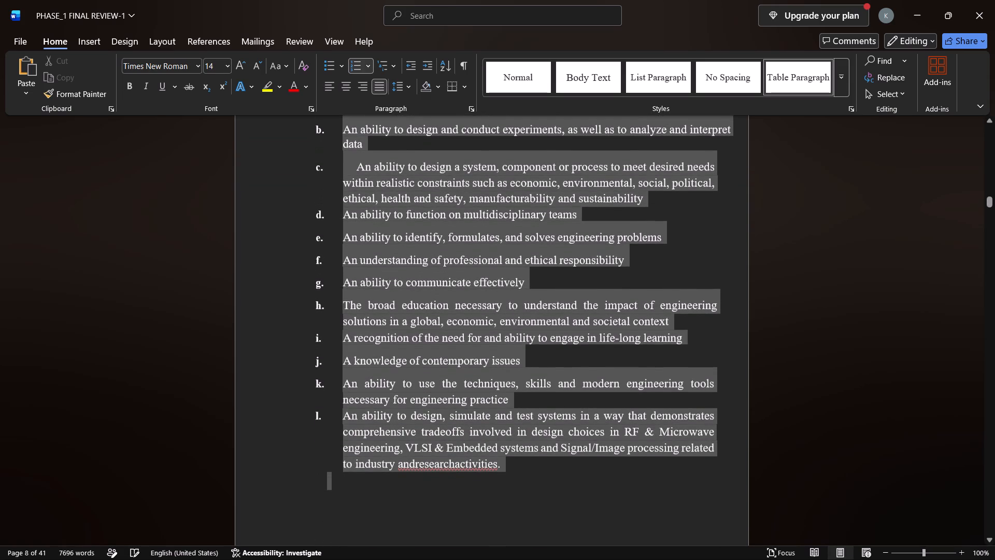
{"action": "left_click_drag", "start_coordinate": [491, 480], "coordinate": [502, 464]}
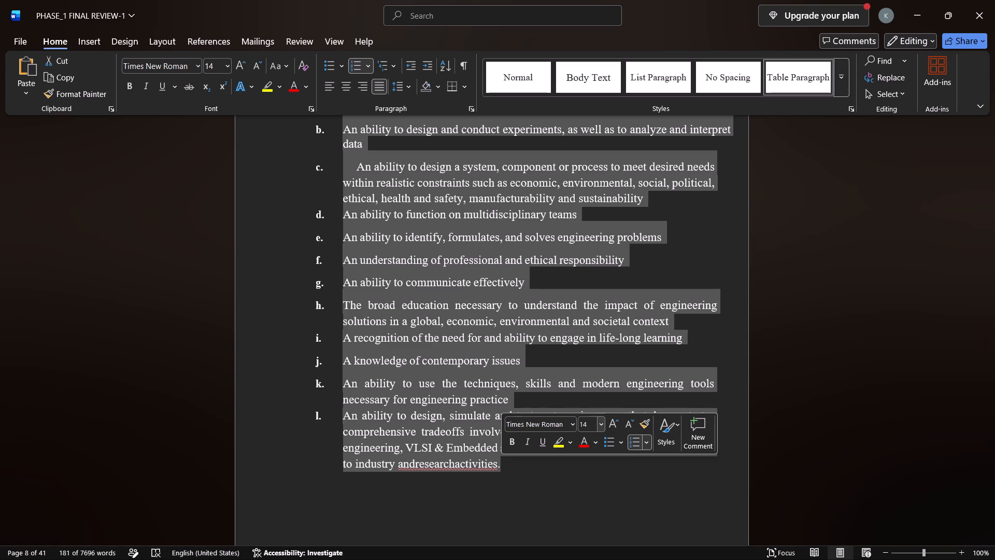
{"action": "left_click", "coordinate": [590, 423]}
{"action": "type", "text": "14"}
{"action": "key", "text": "Return"}
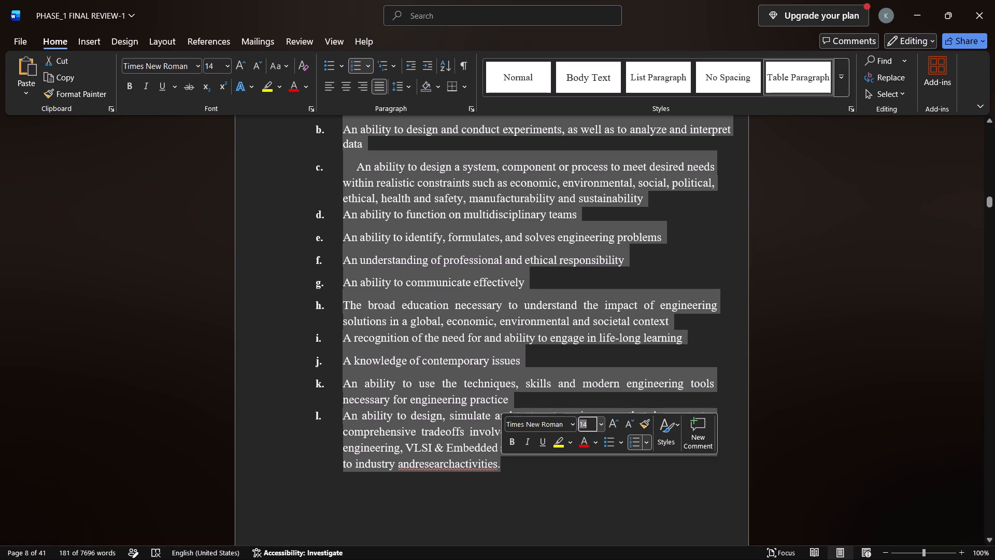
{"action": "left_click", "coordinate": [633, 505]}
{"action": "left_click", "coordinate": [602, 444]}
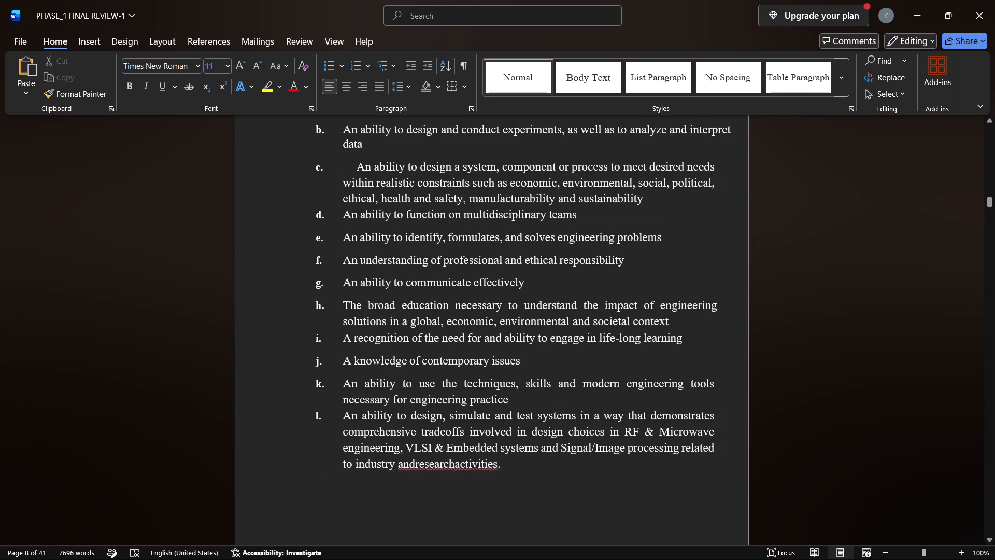
Review the report's PO pages, and in the main document examine the lettered outcomes, project objectives, project outcomes and mapping tables.
{"action": "scroll", "coordinate": [602, 444], "scroll_direction": "up", "scroll_amount": 3}
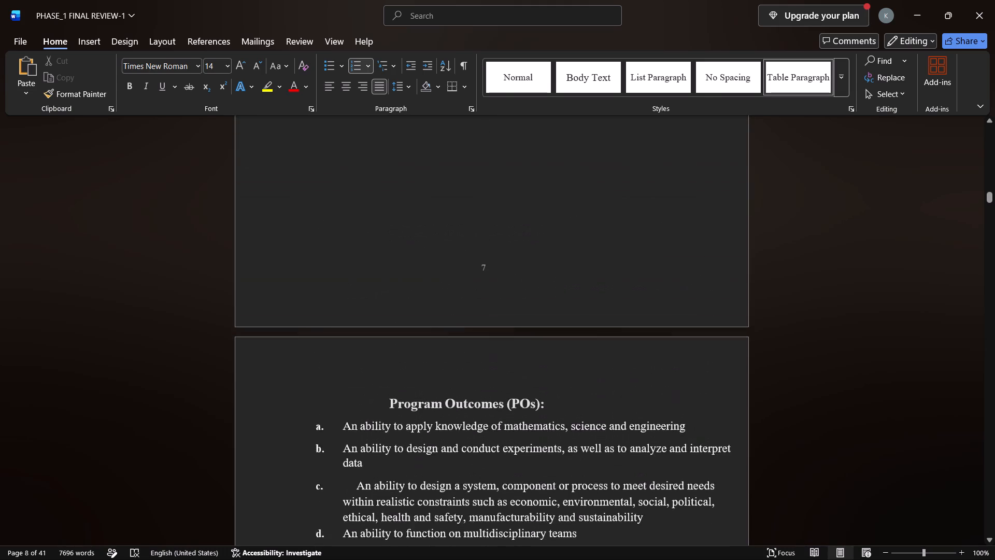
{"action": "scroll", "coordinate": [602, 444], "scroll_direction": "up", "scroll_amount": 4}
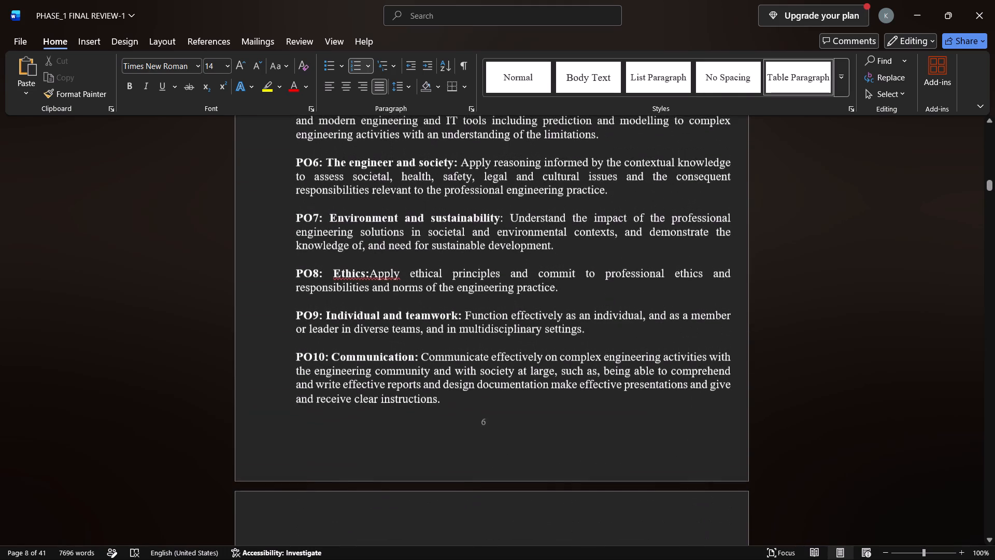
{"action": "scroll", "coordinate": [602, 444], "scroll_direction": "up", "scroll_amount": 2}
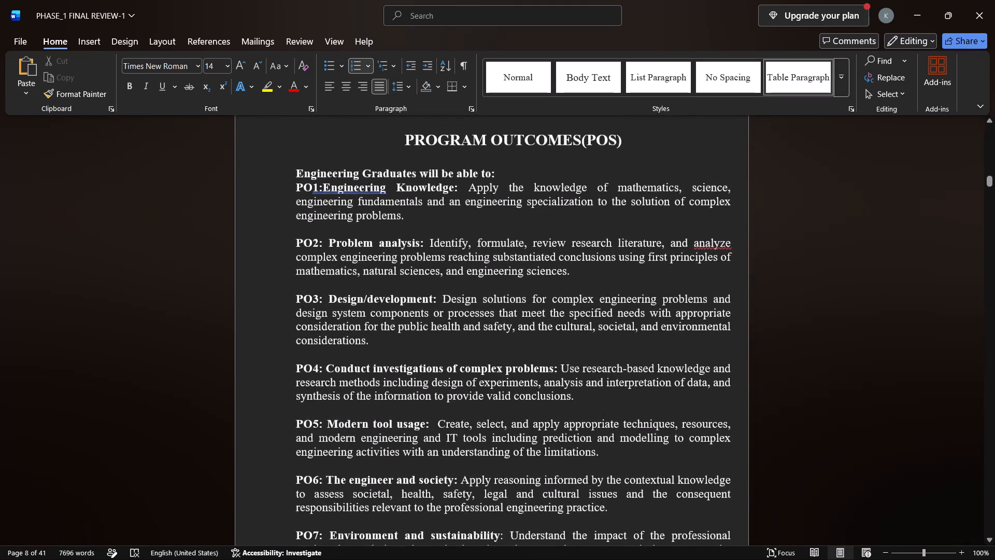
{"action": "key", "text": "alt+Tab"}
{"action": "scroll", "coordinate": [575, 471], "scroll_direction": "down", "scroll_amount": 2}
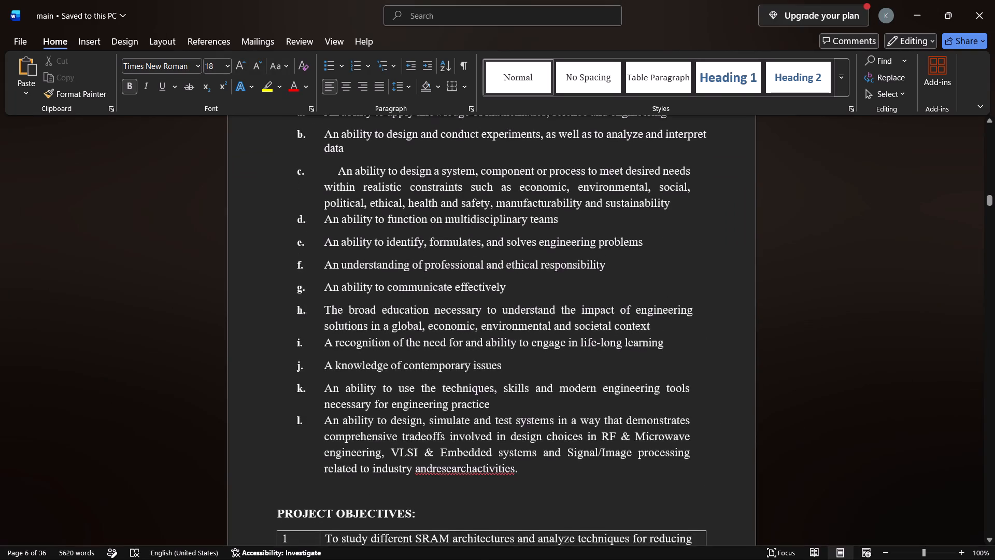
{"action": "scroll", "coordinate": [575, 471], "scroll_direction": "down", "scroll_amount": 4}
{"action": "scroll", "coordinate": [575, 471], "scroll_direction": "up", "scroll_amount": 1}
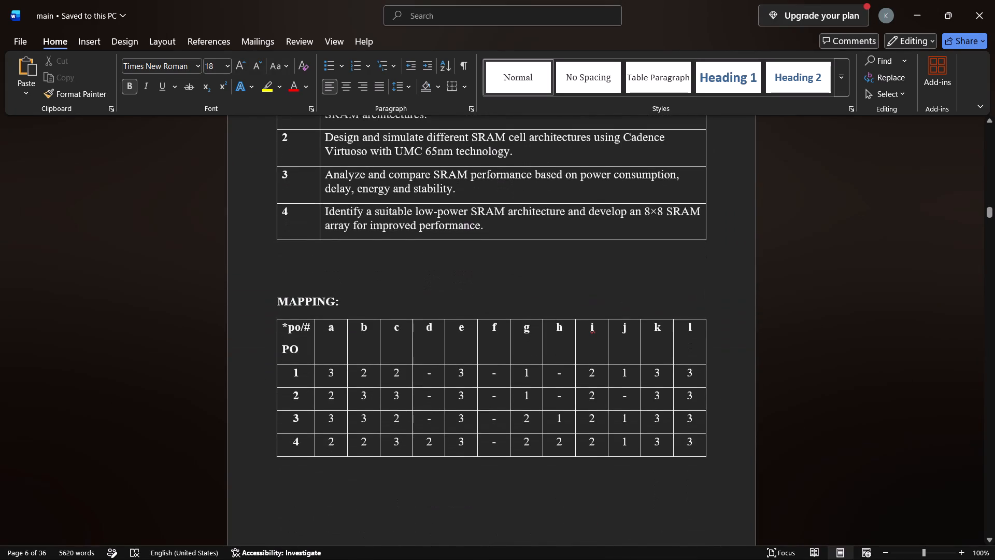
{"action": "scroll", "coordinate": [575, 471], "scroll_direction": "up", "scroll_amount": 2}
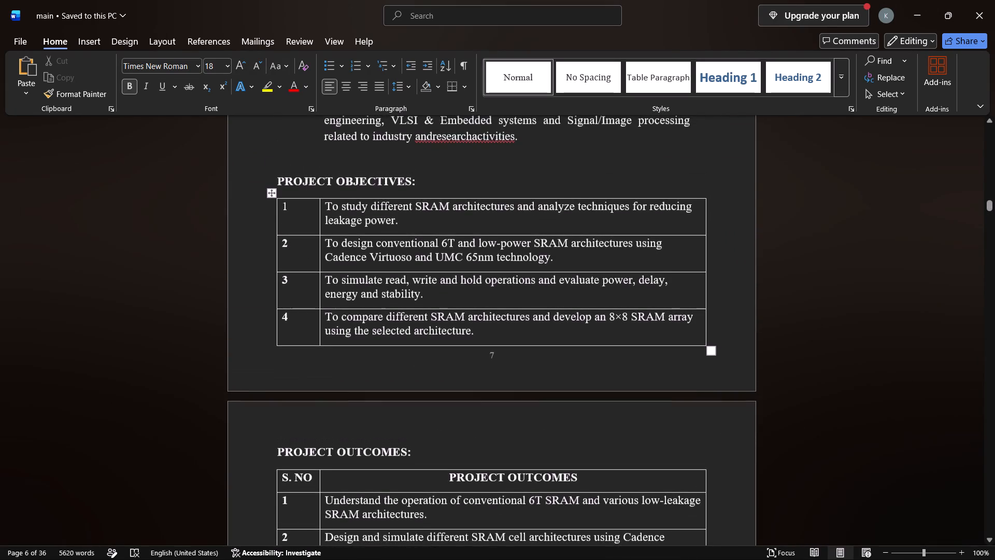
{"action": "scroll", "coordinate": [575, 471], "scroll_direction": "up", "scroll_amount": 1}
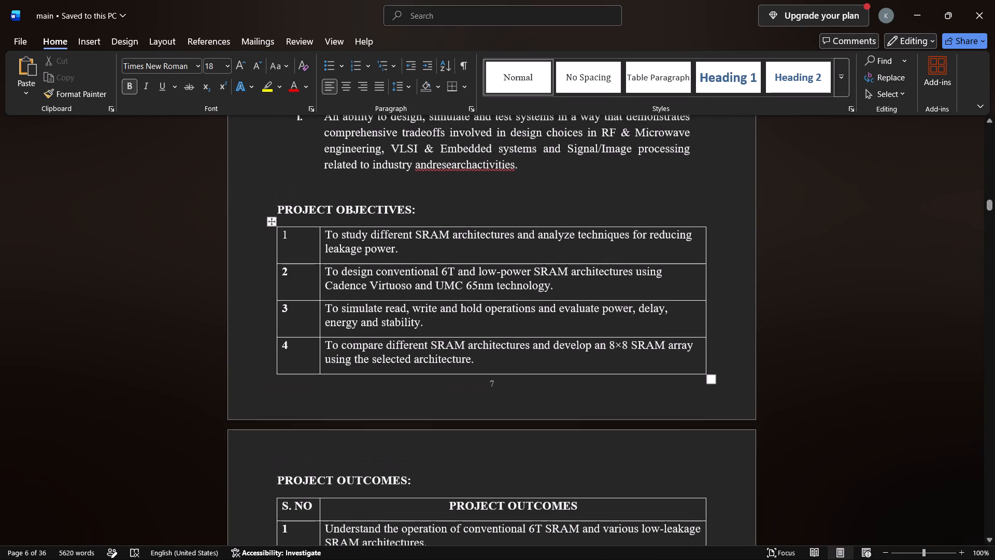
{"action": "scroll", "coordinate": [575, 471], "scroll_direction": "up", "scroll_amount": 1}
Back in PHASE_1 FINAL REVIEW-1, check the font size of the Mission and Vision of the Institute and Department heading.
{"action": "key", "text": "alt+Tab"}
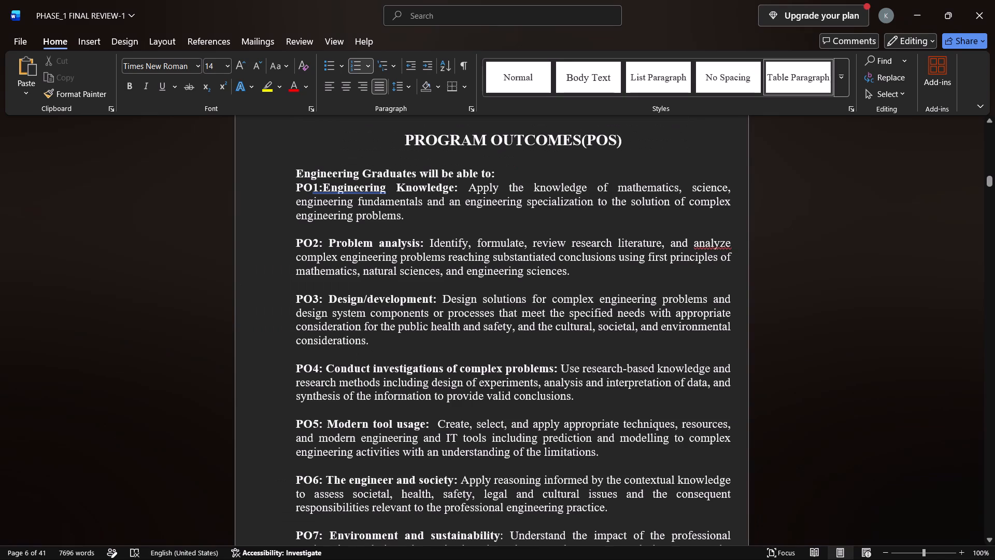
{"action": "scroll", "coordinate": [575, 471], "scroll_direction": "down", "scroll_amount": 1}
{"action": "scroll", "coordinate": [575, 471], "scroll_direction": "up", "scroll_amount": 1}
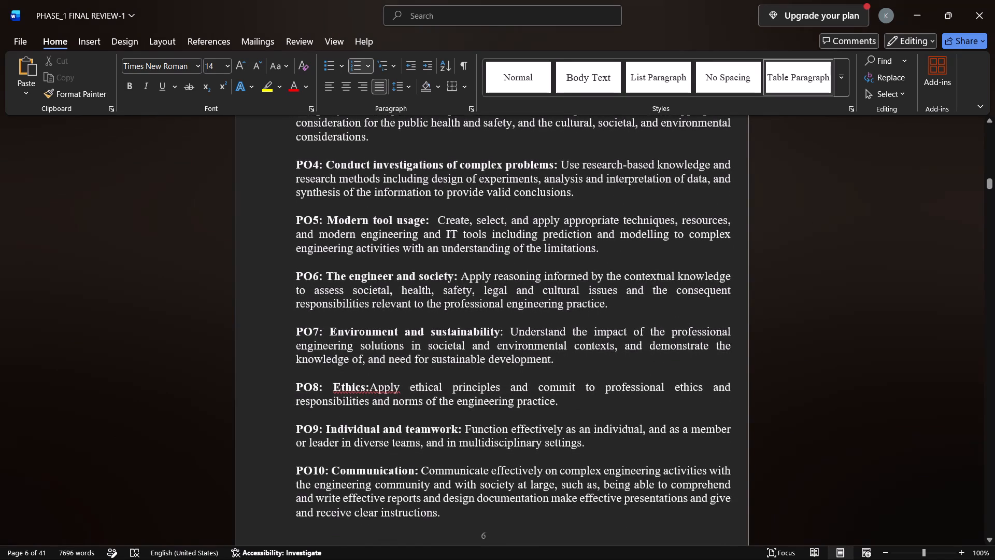
{"action": "scroll", "coordinate": [575, 471], "scroll_direction": "up", "scroll_amount": 1}
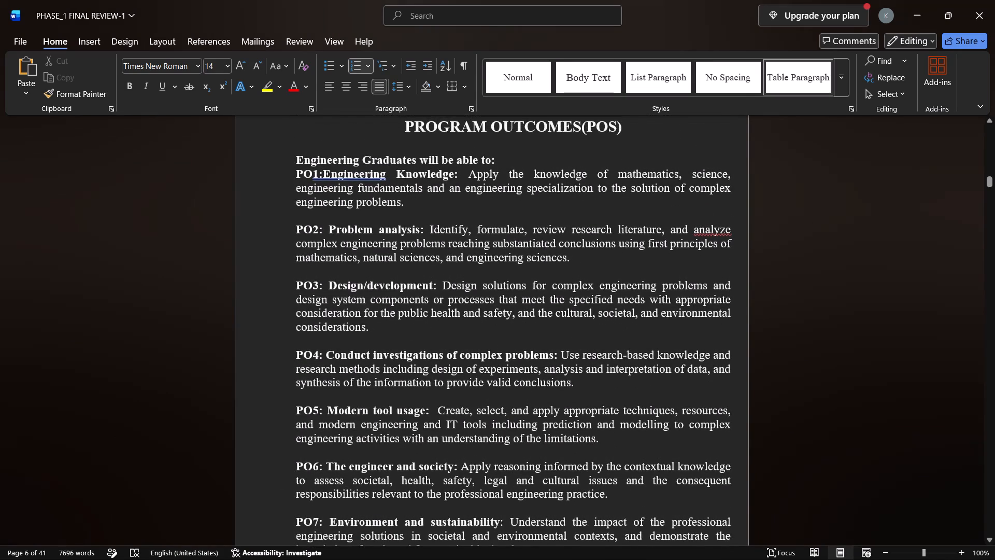
{"action": "scroll", "coordinate": [568, 290], "scroll_direction": "up", "scroll_amount": 4}
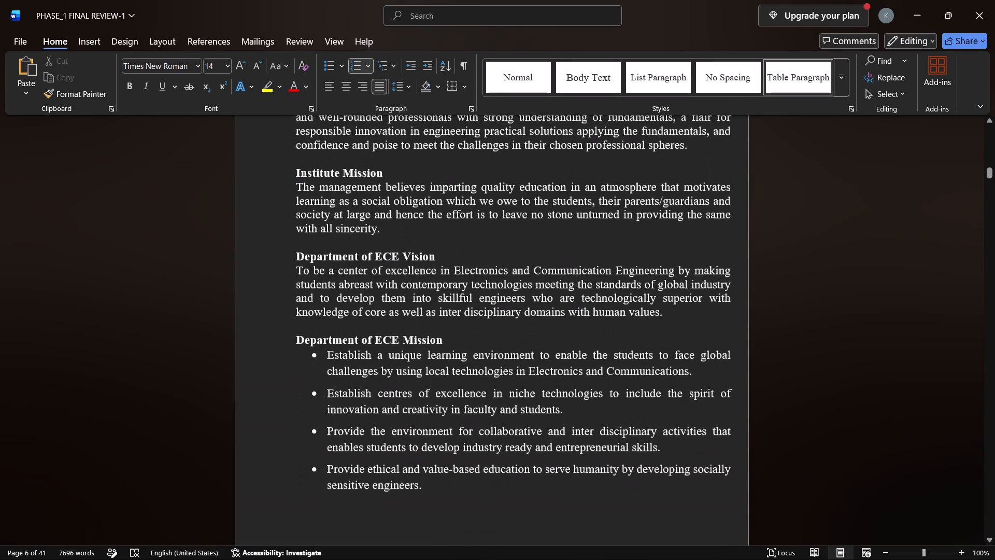
{"action": "scroll", "coordinate": [568, 290], "scroll_direction": "up", "scroll_amount": 2}
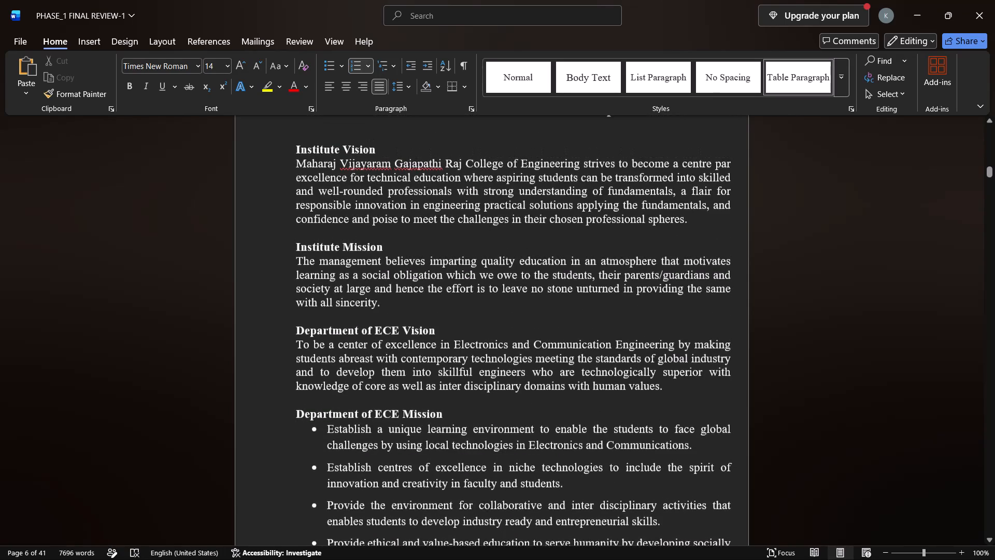
{"action": "scroll", "coordinate": [521, 166], "scroll_direction": "up", "scroll_amount": 1}
{"action": "double_click", "coordinate": [488, 247]}
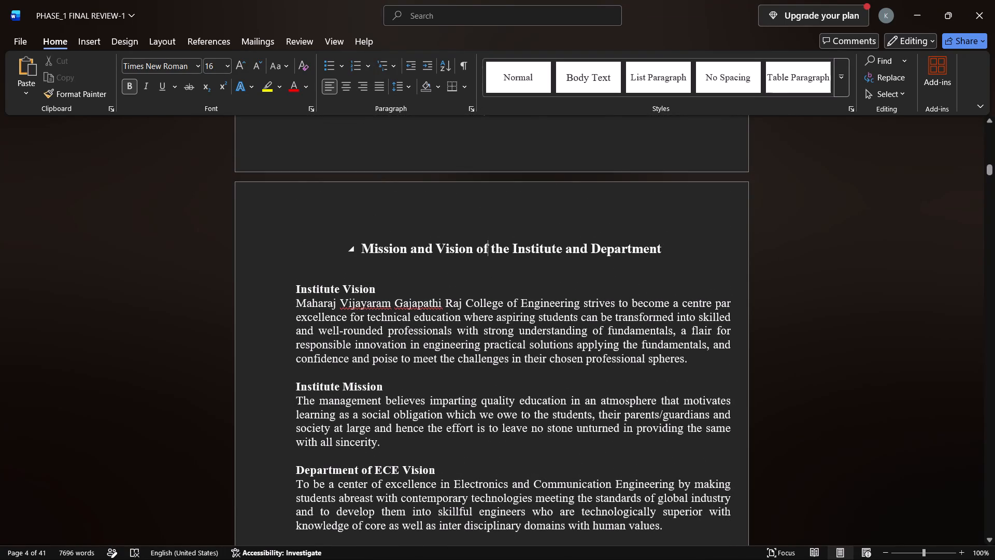
{"action": "key", "text": "Escape"}
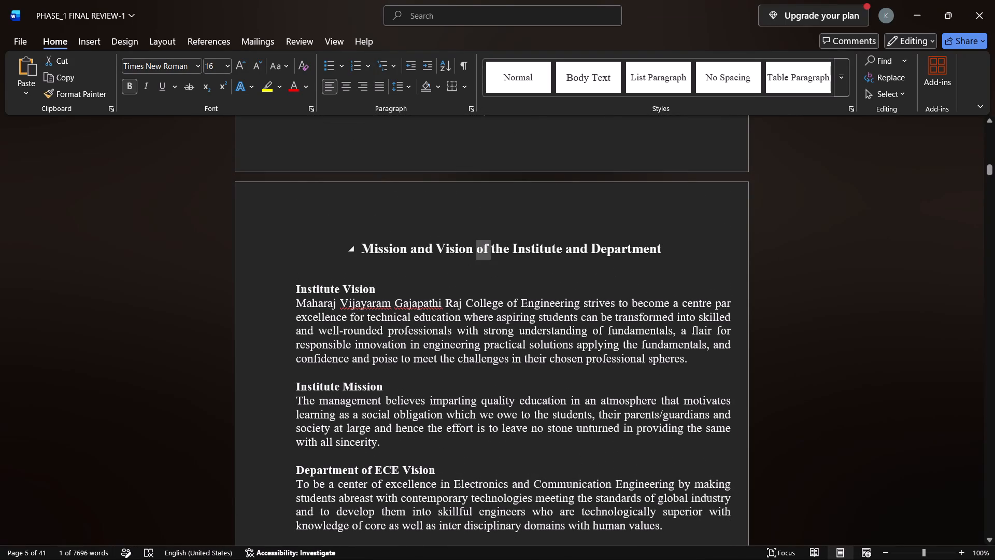
Set the PROGRAM OUTCOMES(POS) heading above Engineering Graduates will be able to: to font size 16.
{"action": "scroll", "coordinate": [488, 188], "scroll_direction": "down", "scroll_amount": 3}
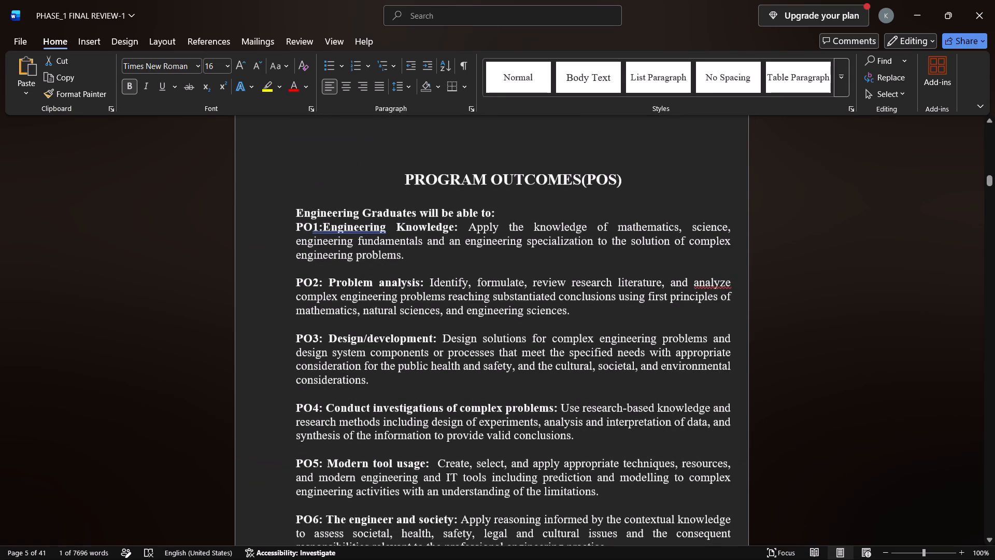
{"action": "double_click", "coordinate": [488, 179]}
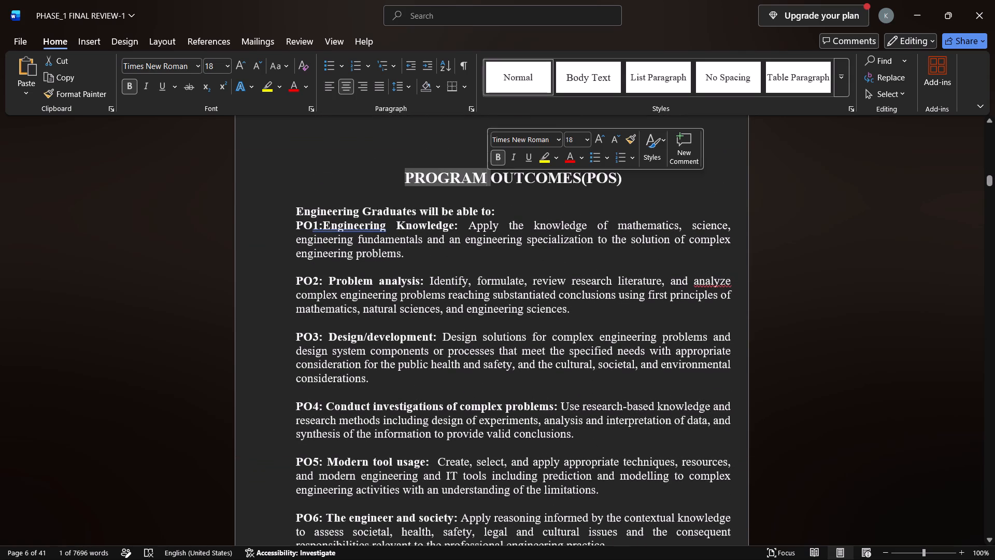
{"action": "left_click", "coordinate": [406, 169]}
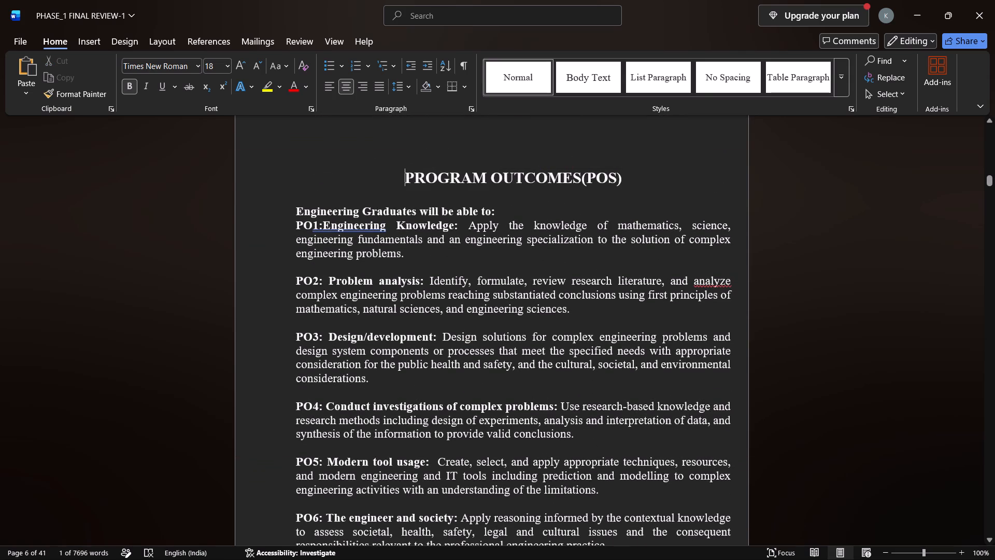
{"action": "left_click_drag", "start_coordinate": [406, 171], "coordinate": [621, 179]}
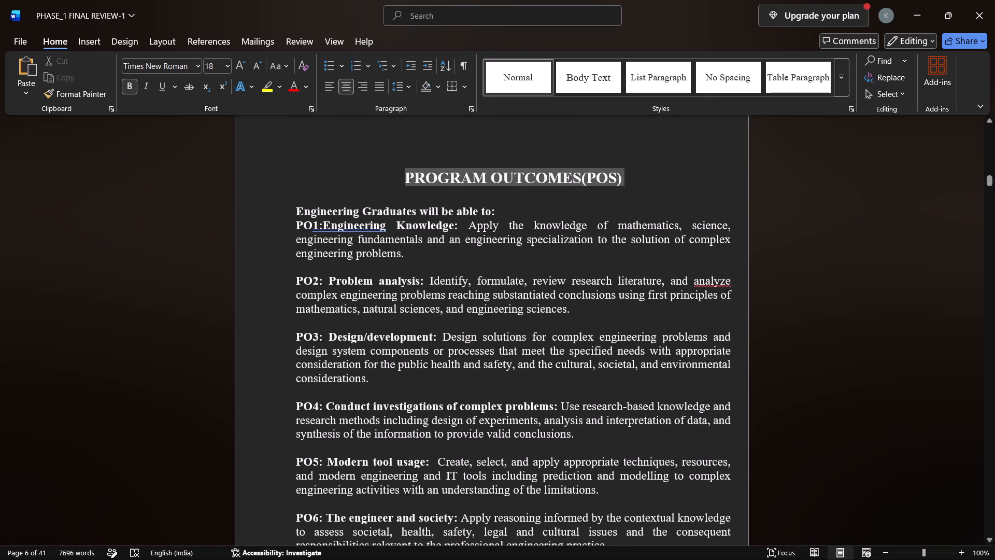
{"action": "left_click_drag", "start_coordinate": [621, 179], "coordinate": [624, 180]}
{"action": "left_click", "coordinate": [715, 141]}
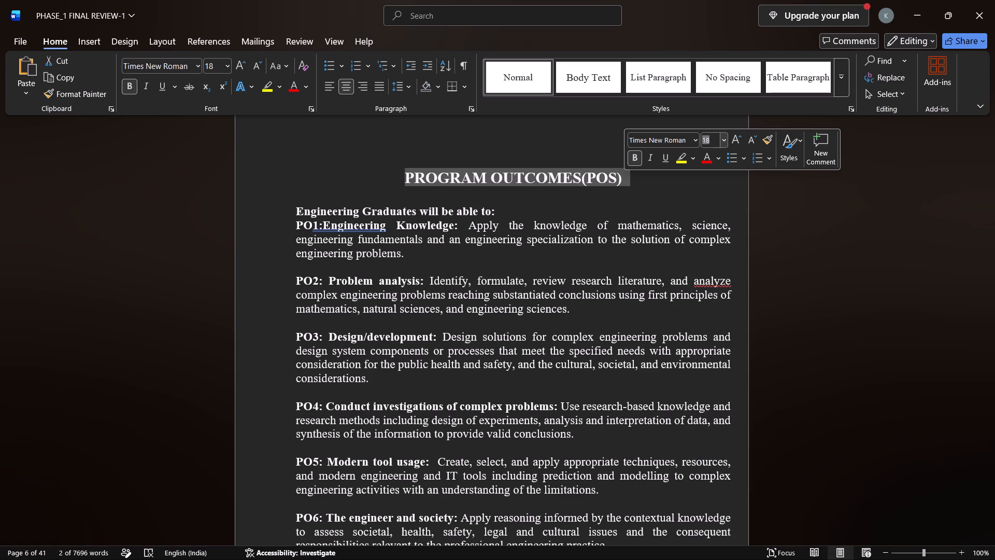
{"action": "type", "text": "16"}
{"action": "key", "text": "Return"}
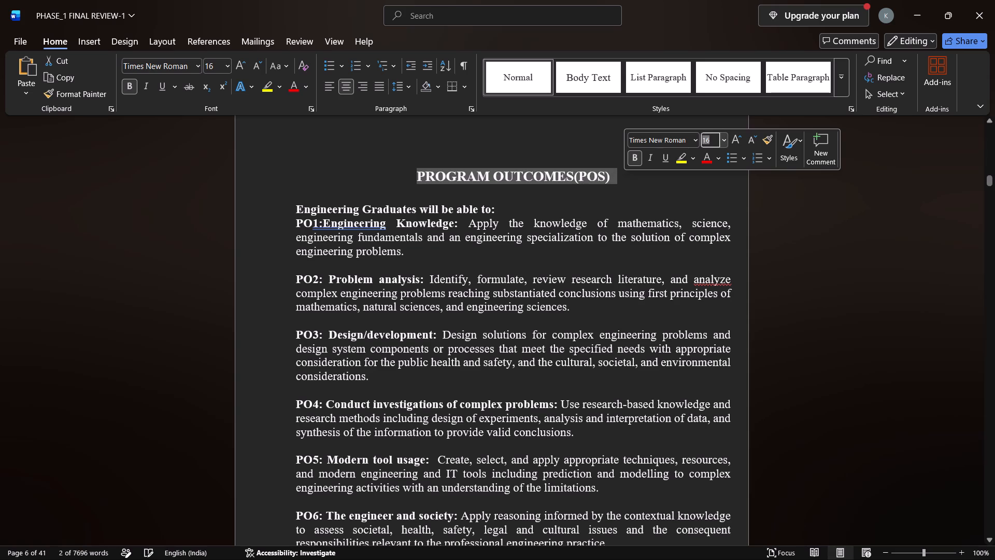
Set the text from Engineering Graduates will be able to: through the end of PSO2 to font size 14.
{"action": "left_click", "coordinate": [295, 212]}
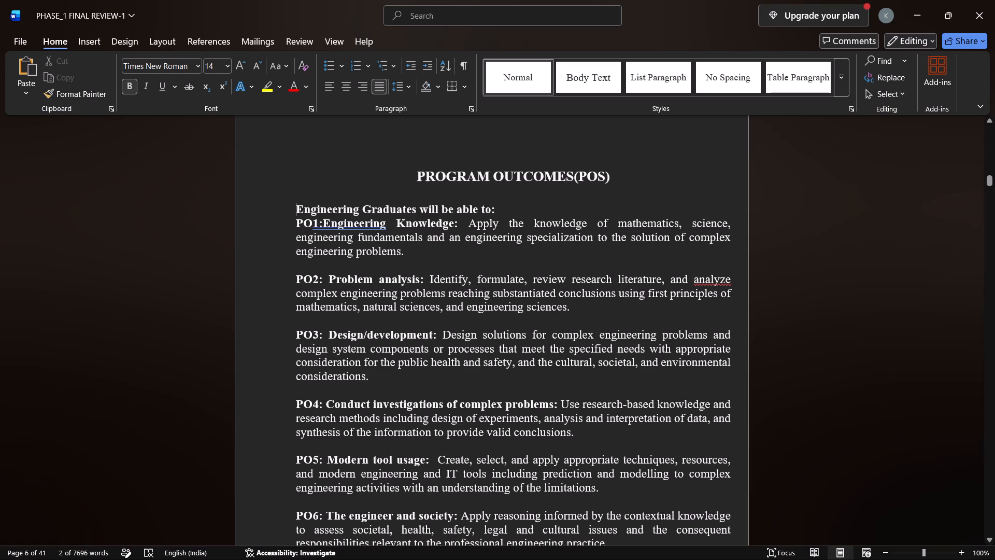
{"action": "left_click_drag", "start_coordinate": [295, 212], "coordinate": [565, 533]}
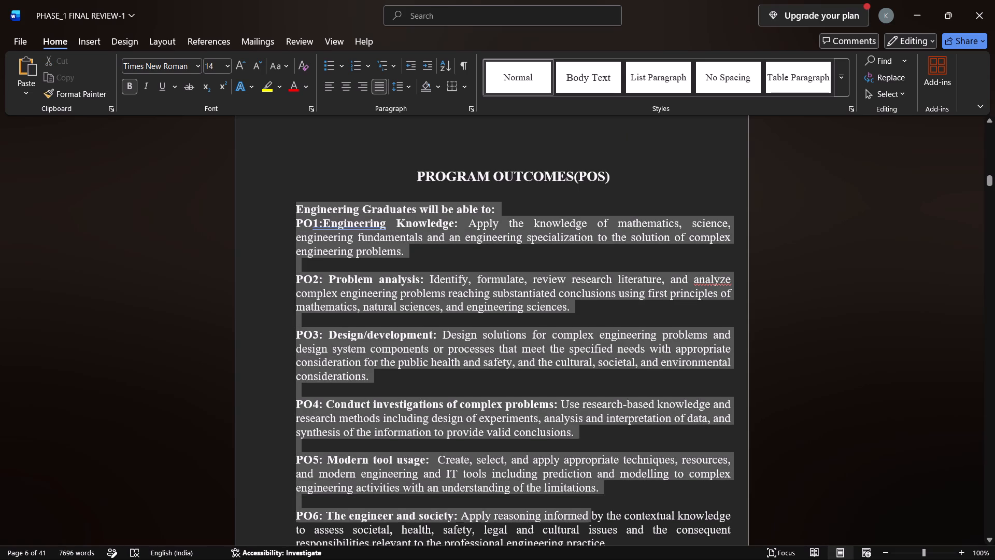
{"action": "left_click_drag", "start_coordinate": [565, 533], "coordinate": [578, 555]}
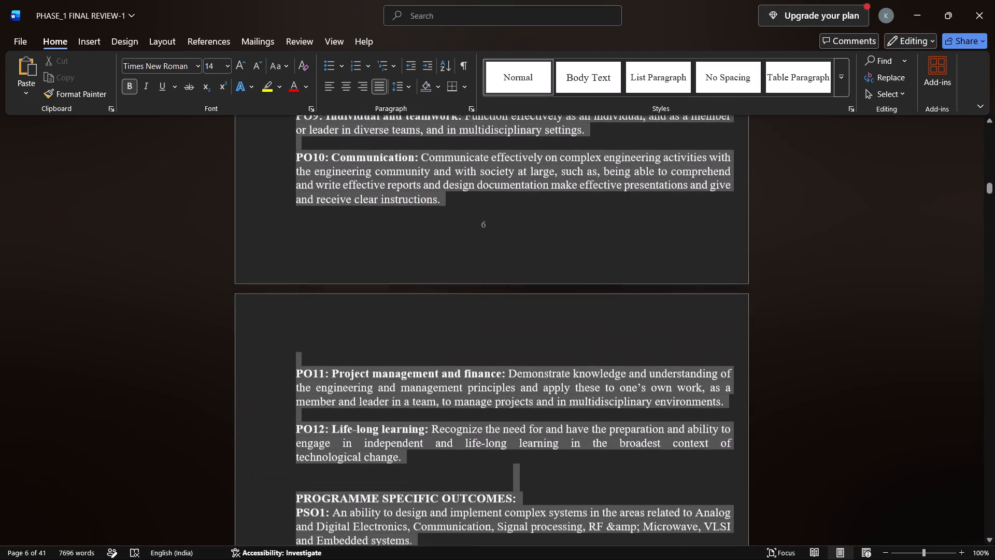
{"action": "left_click_drag", "start_coordinate": [578, 555], "coordinate": [551, 541]}
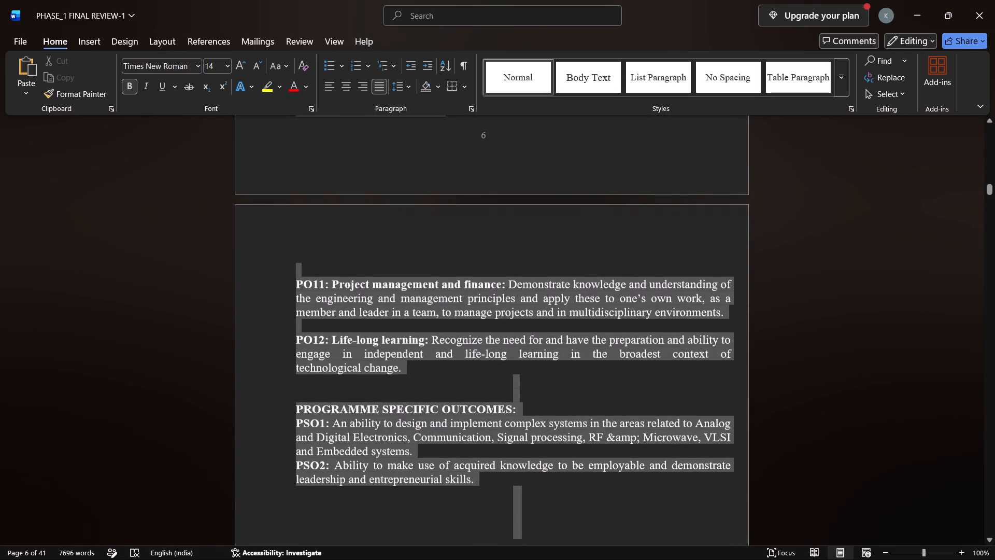
{"action": "left_click_drag", "start_coordinate": [551, 541], "coordinate": [569, 559]}
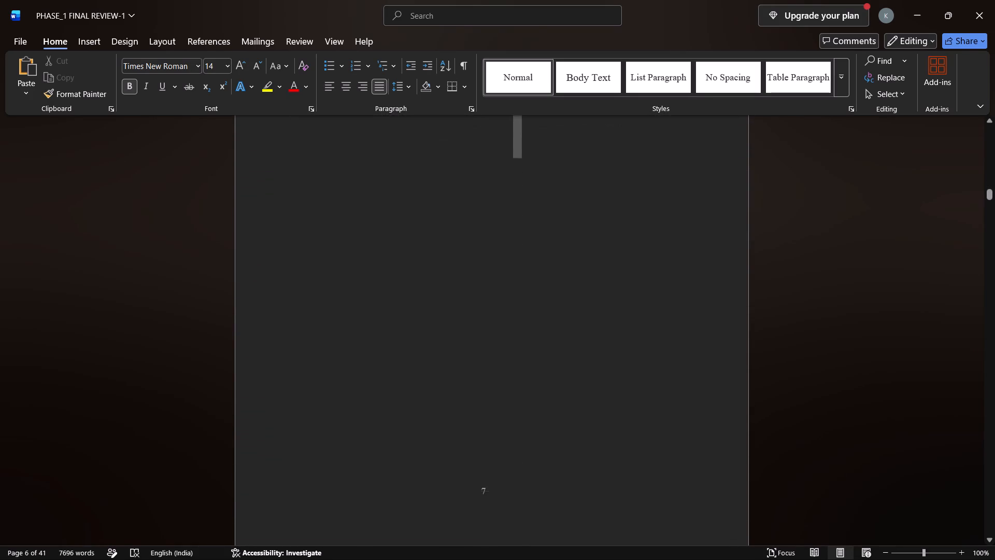
{"action": "left_click_drag", "start_coordinate": [569, 559], "coordinate": [482, 120]}
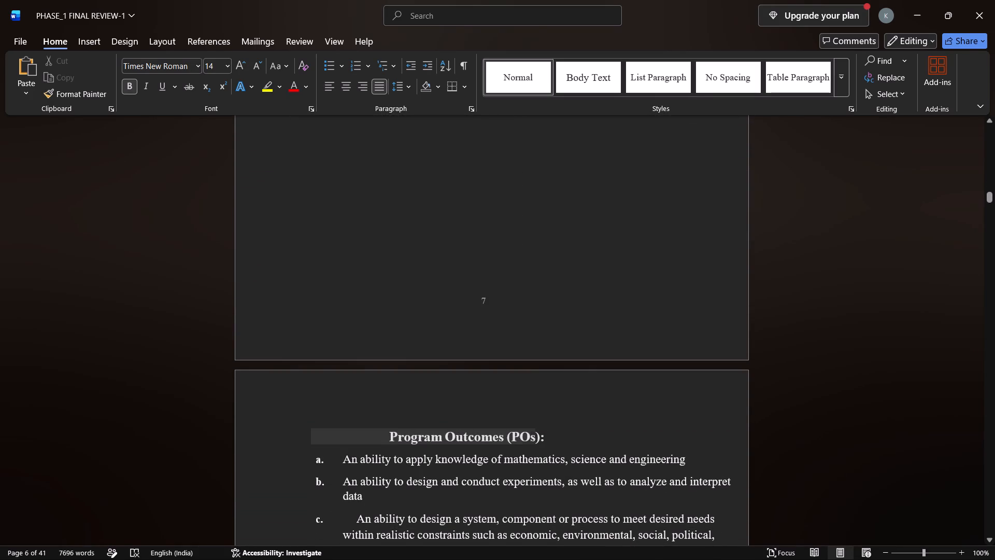
{"action": "left_click_drag", "start_coordinate": [482, 120], "coordinate": [484, 179]}
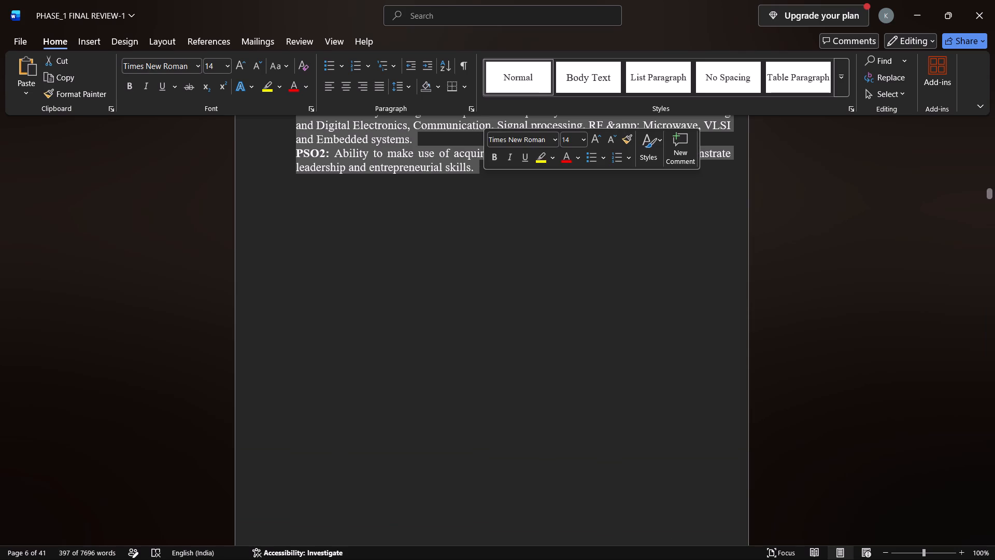
{"action": "left_click", "coordinate": [578, 140]}
{"action": "type", "text": "14"}
{"action": "key", "text": "Return"}
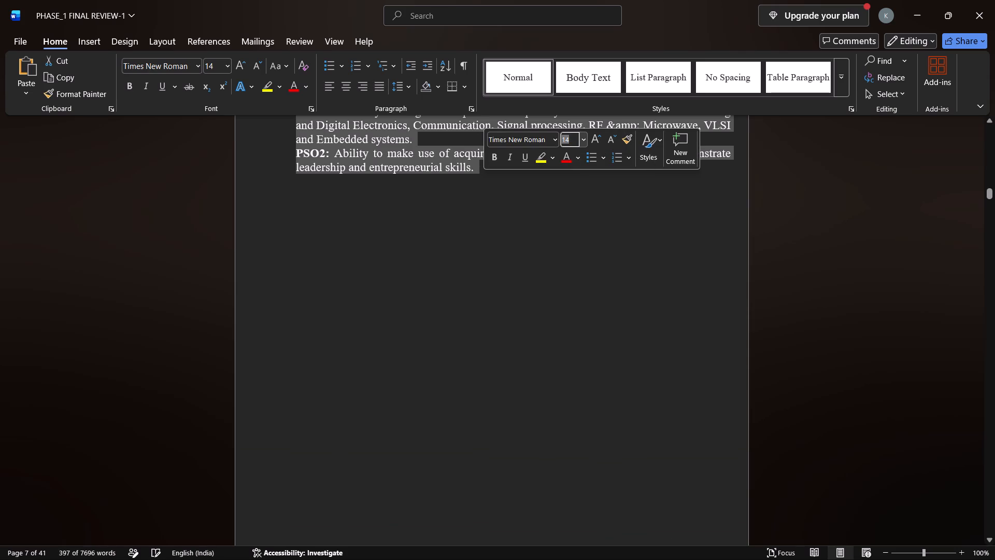
{"action": "key", "text": "Return"}
{"action": "left_click", "coordinate": [566, 189]}
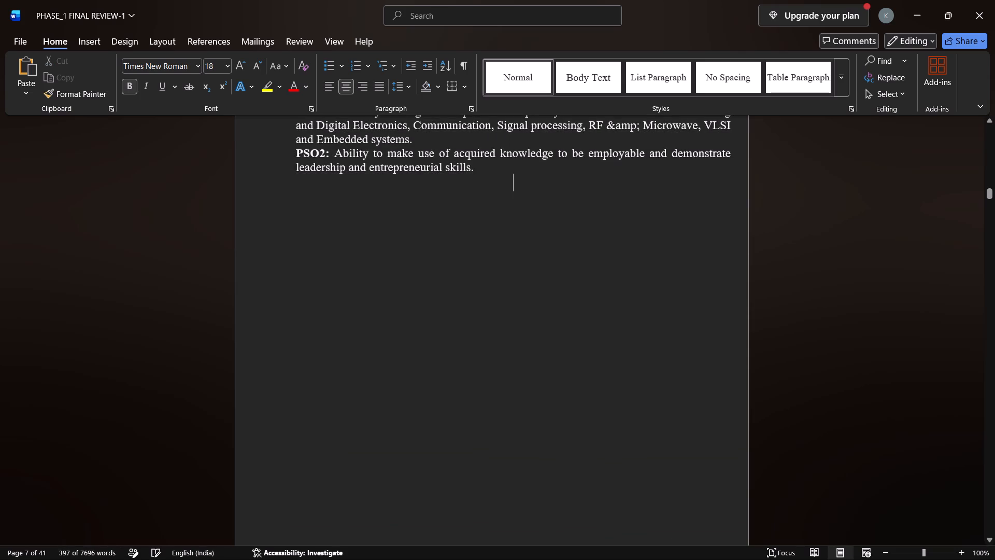
Add one blank line between PSO1 and PSO2, one below the PROGRAMME SPECIFIC OUTCOMES: heading, and two above that heading.
{"action": "scroll", "coordinate": [553, 208], "scroll_direction": "up", "scroll_amount": 2}
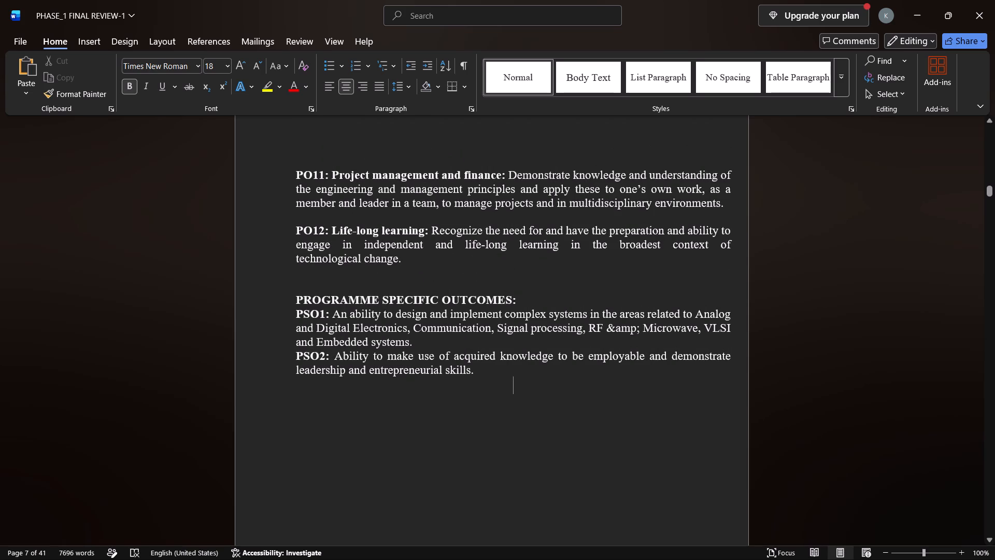
{"action": "left_click", "coordinate": [422, 339]}
{"action": "key", "text": "Return"}
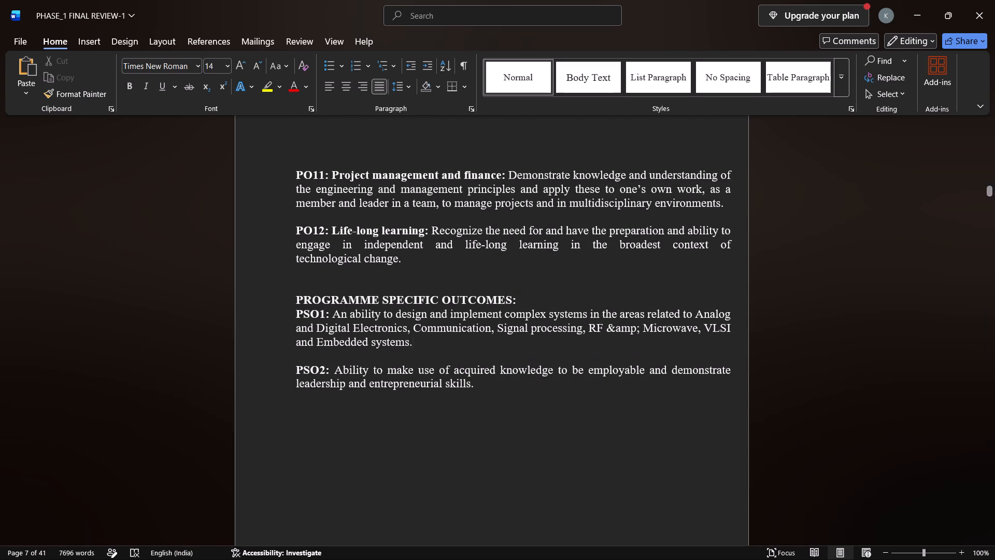
{"action": "left_click", "coordinate": [522, 306]}
{"action": "key", "text": "Return"}
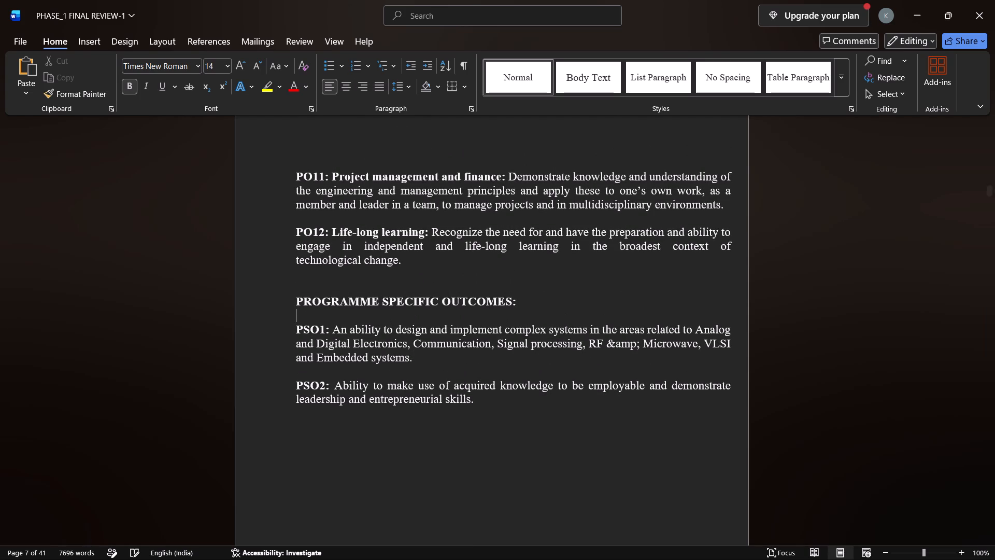
{"action": "scroll", "coordinate": [522, 306], "scroll_direction": "up", "scroll_amount": 1}
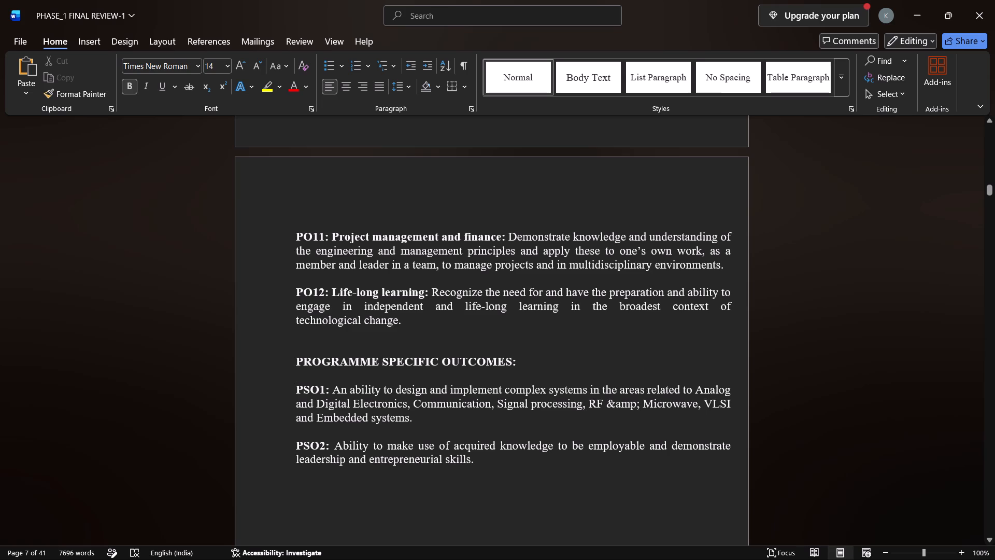
{"action": "left_click", "coordinate": [312, 352]}
{"action": "key", "text": "Return"}
{"action": "key", "text": "Return"}
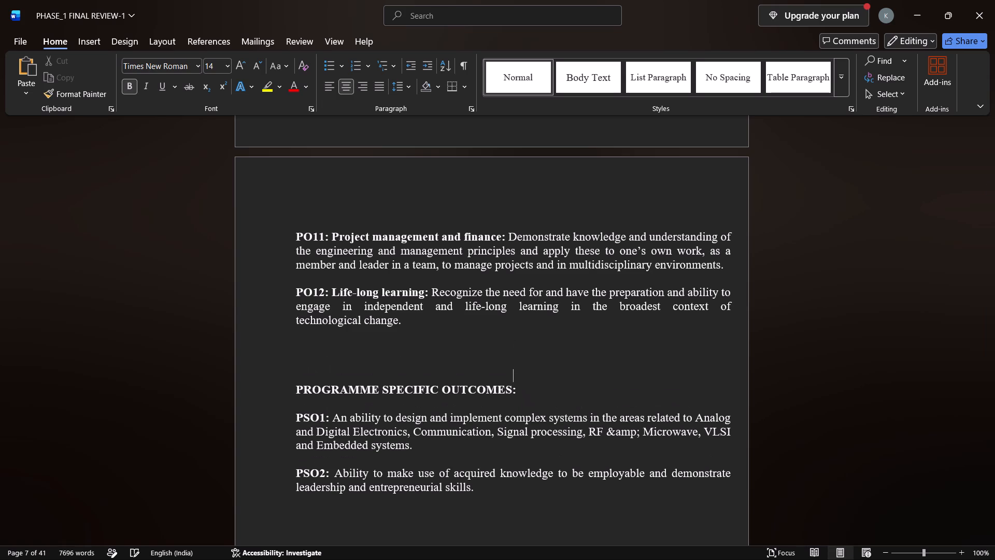
Insert a space after Ethics: in PO8, and remove the space following the PO8: and PO7: labels.
{"action": "scroll", "coordinate": [312, 352], "scroll_direction": "up", "scroll_amount": 2}
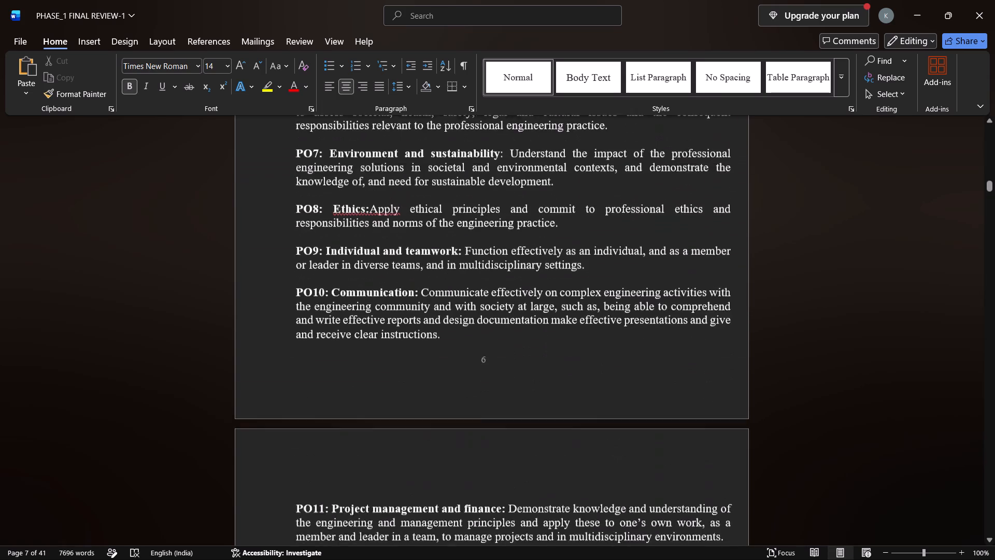
{"action": "scroll", "coordinate": [312, 352], "scroll_direction": "up", "scroll_amount": 2}
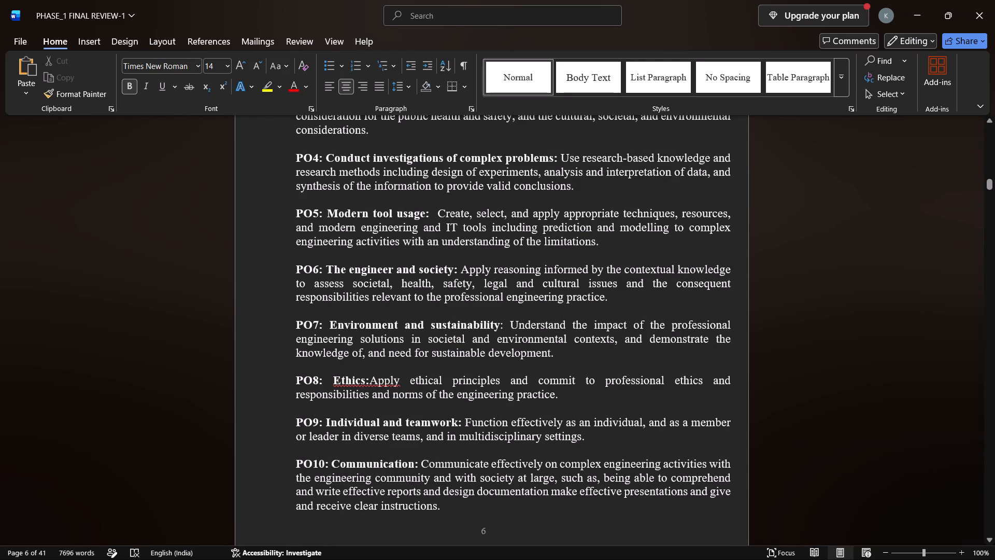
{"action": "left_click", "coordinate": [369, 383]}
{"action": "key", "text": "space"}
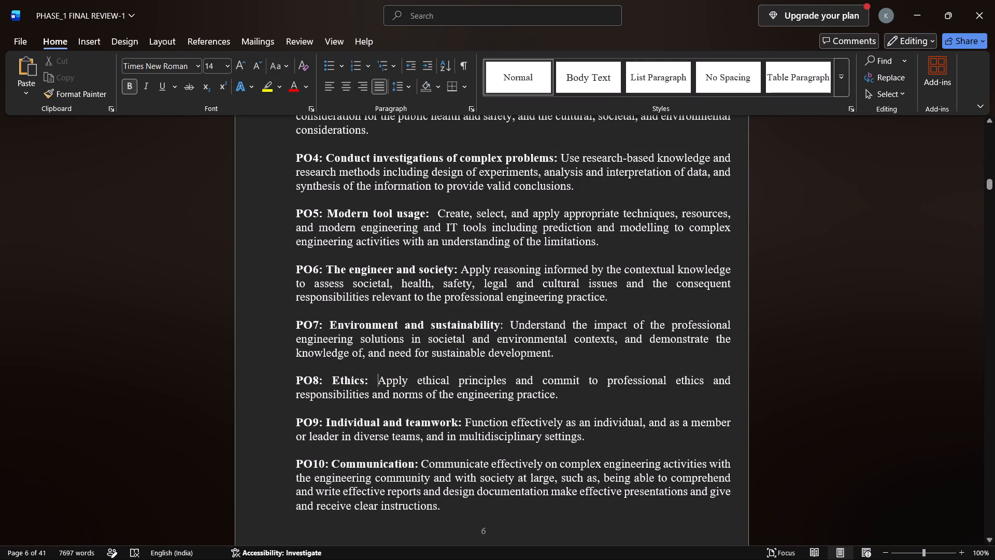
{"action": "scroll", "coordinate": [354, 390], "scroll_direction": "up", "scroll_amount": 2}
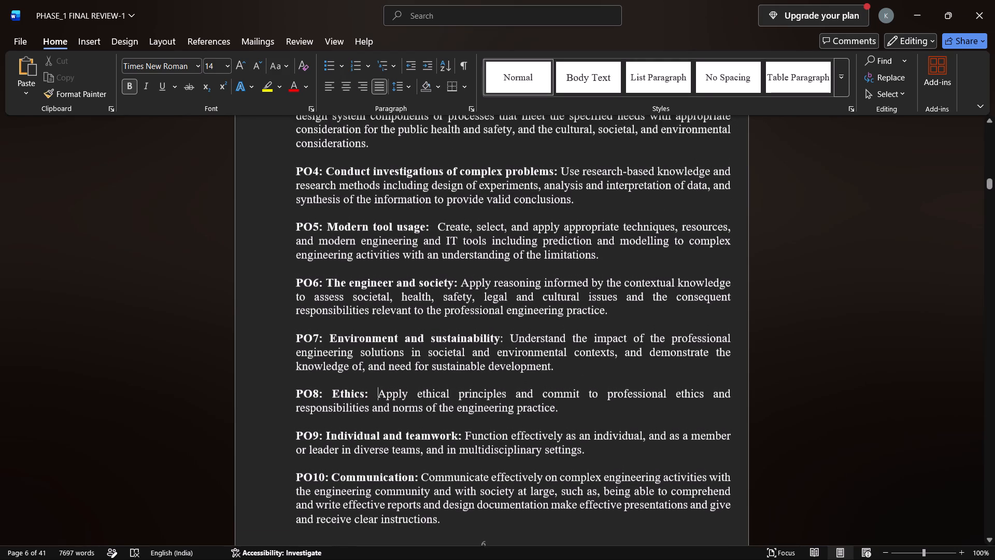
{"action": "scroll", "coordinate": [354, 390], "scroll_direction": "up", "scroll_amount": 1}
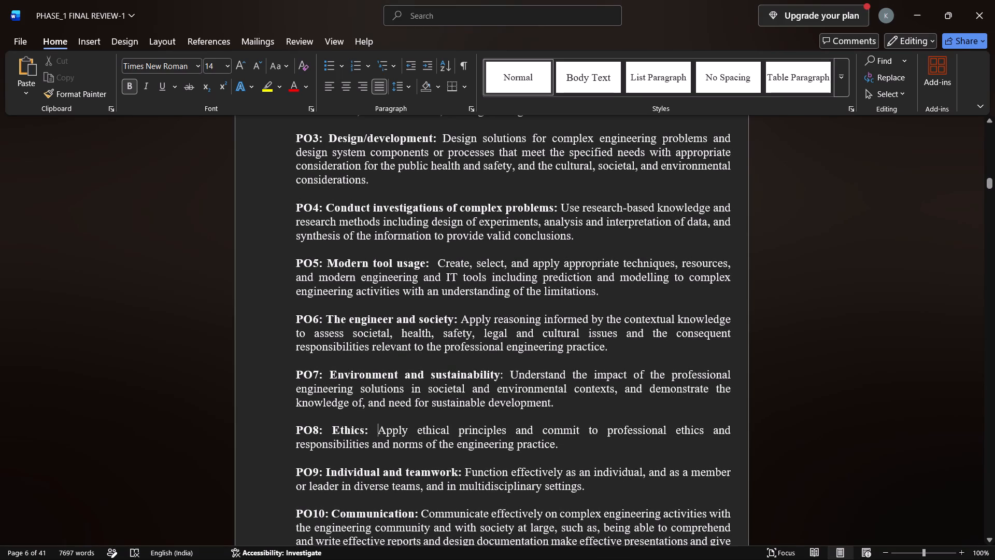
{"action": "left_click", "coordinate": [330, 430]}
{"action": "key", "text": "BackSpace"}
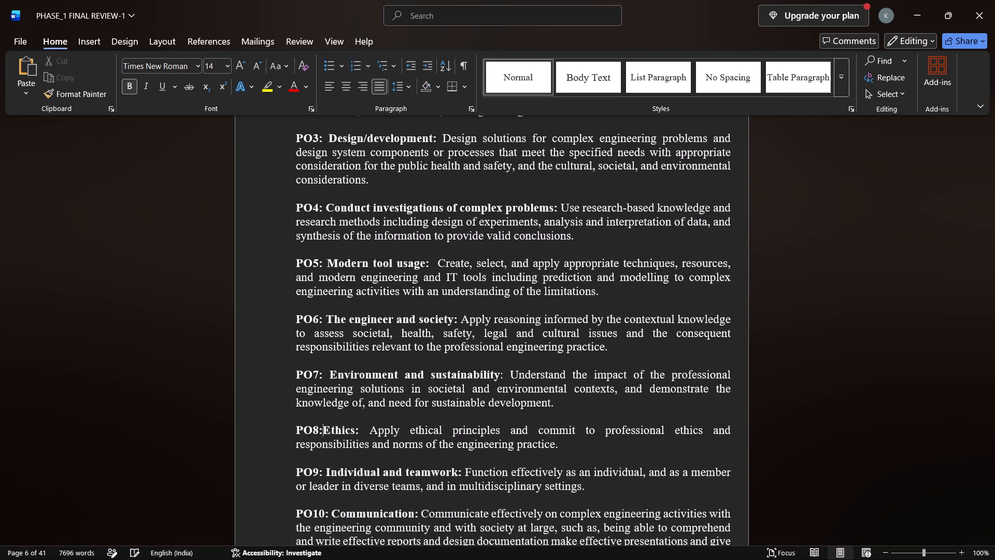
{"action": "left_click", "coordinate": [331, 375]}
{"action": "key", "text": "BackSpace"}
Review the report's Mission and Vision, PO, PSO and lettered outcomes pages, and the main document's project objectives, project outcomes and ABSTRACT pages.
{"action": "scroll", "coordinate": [331, 375], "scroll_direction": "up", "scroll_amount": 1}
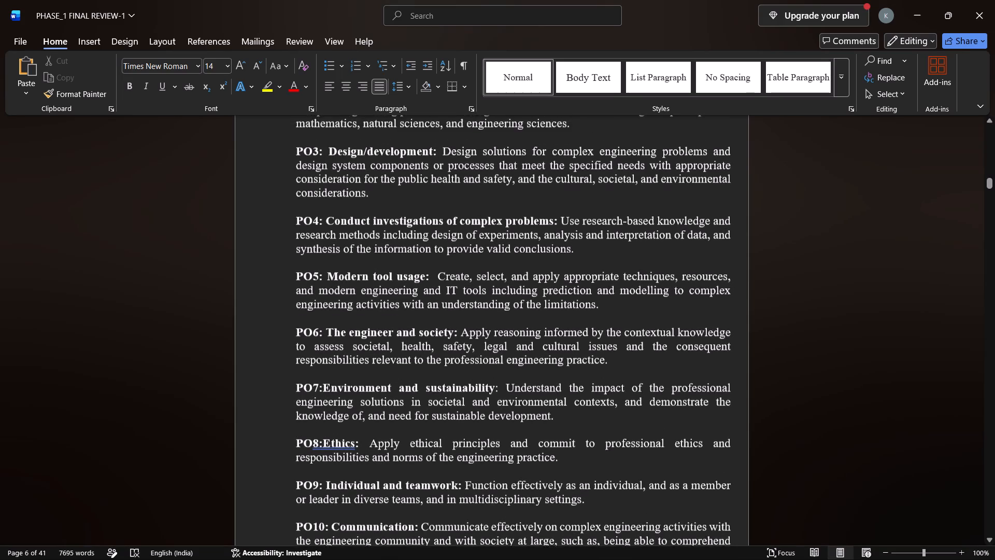
{"action": "scroll", "coordinate": [331, 375], "scroll_direction": "up", "scroll_amount": 4}
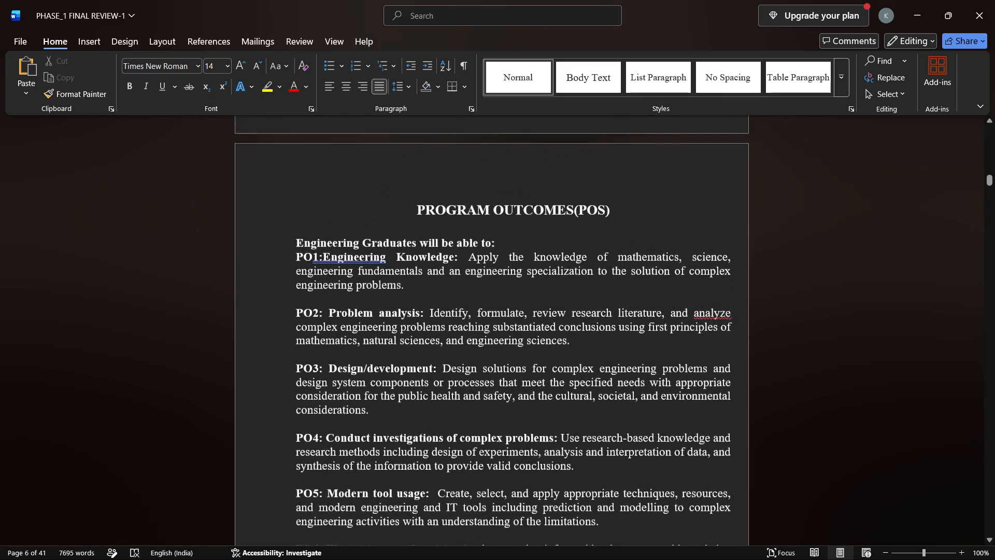
{"action": "scroll", "coordinate": [331, 375], "scroll_direction": "up", "scroll_amount": 3}
{"action": "scroll", "coordinate": [331, 375], "scroll_direction": "right", "scroll_amount": 1}
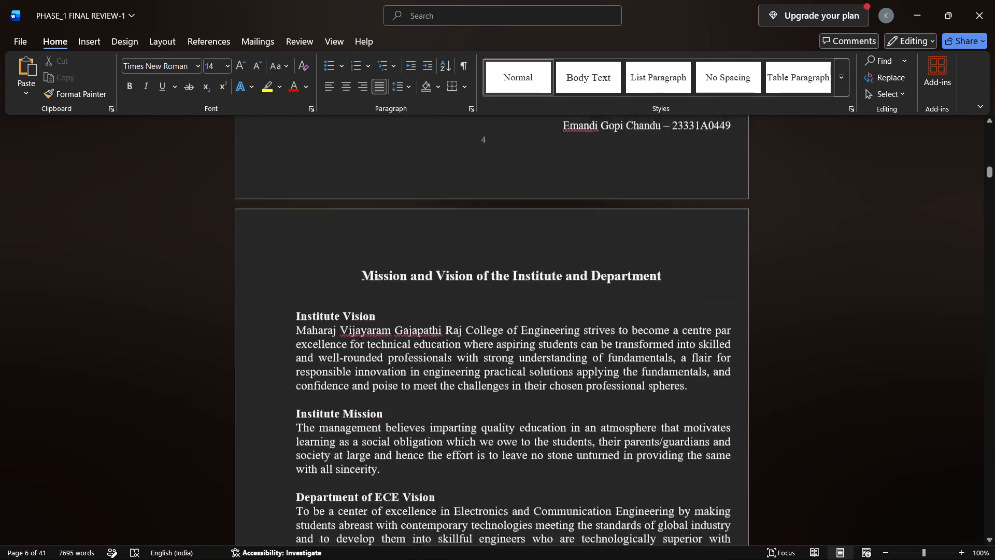
{"action": "scroll", "coordinate": [331, 375], "scroll_direction": "right", "scroll_amount": 1}
{"action": "key", "text": "alt+Tab"}
{"action": "scroll", "coordinate": [331, 375], "scroll_direction": "down", "scroll_amount": 2}
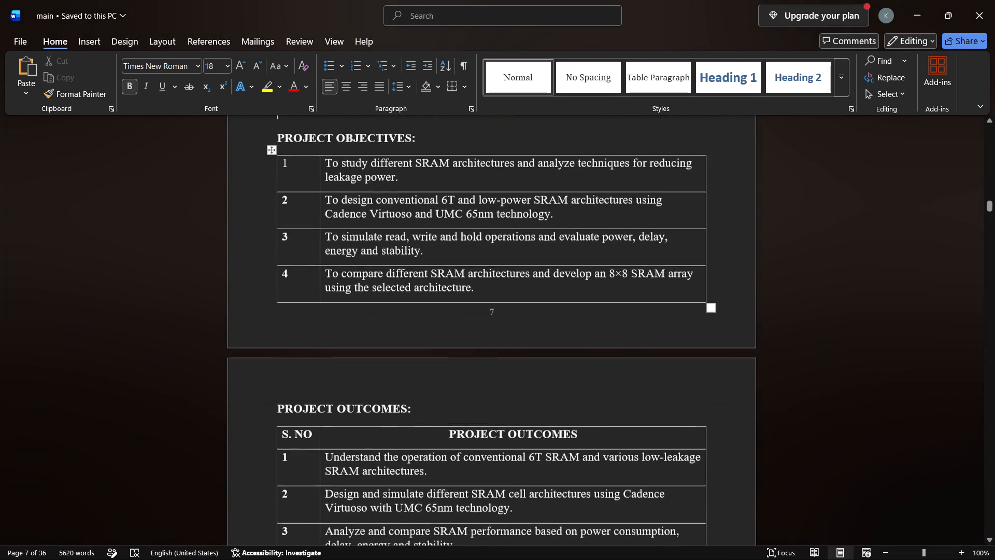
{"action": "scroll", "coordinate": [331, 375], "scroll_direction": "down", "scroll_amount": 4}
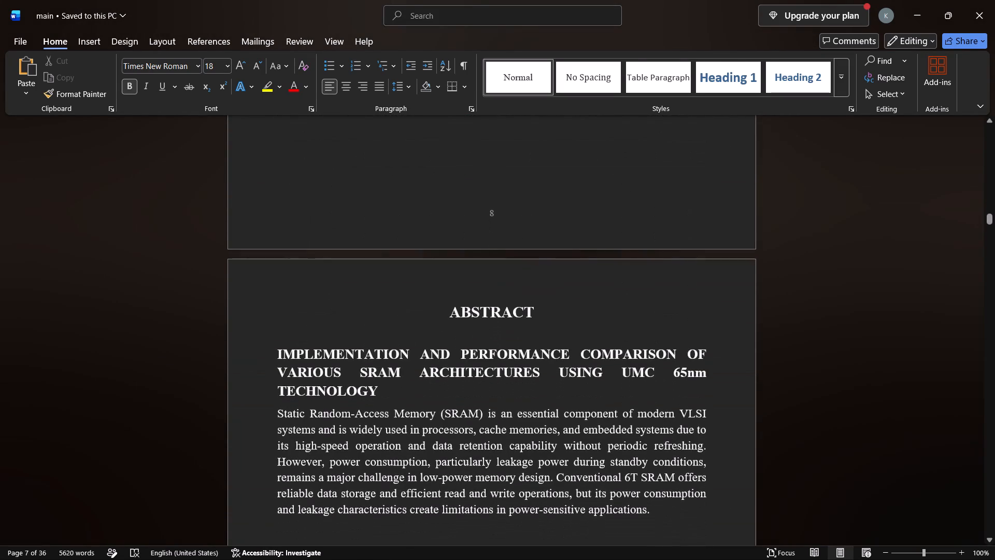
{"action": "key", "text": "alt+Tab"}
{"action": "scroll", "coordinate": [331, 375], "scroll_direction": "down", "scroll_amount": 2}
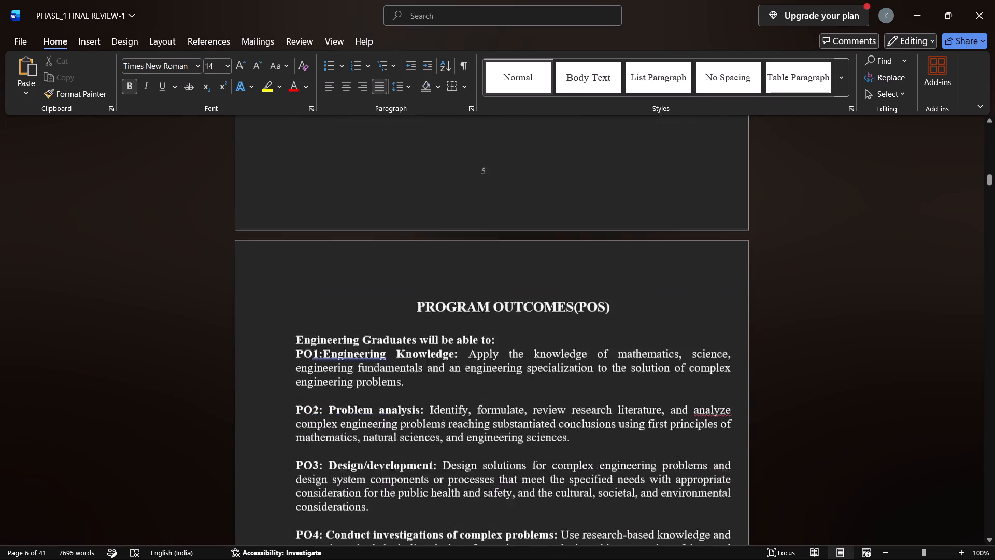
{"action": "scroll", "coordinate": [331, 375], "scroll_direction": "down", "scroll_amount": 3}
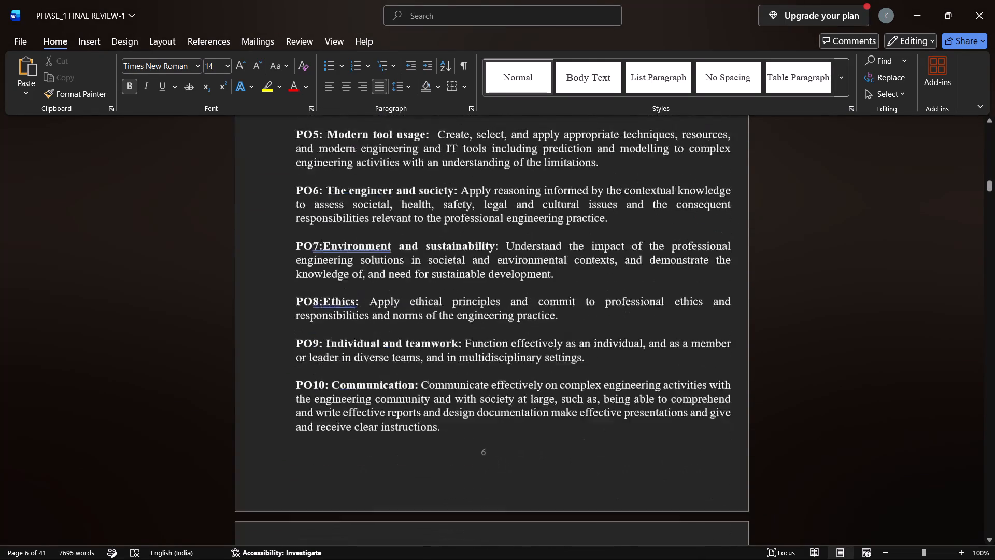
{"action": "scroll", "coordinate": [331, 375], "scroll_direction": "down", "scroll_amount": 3}
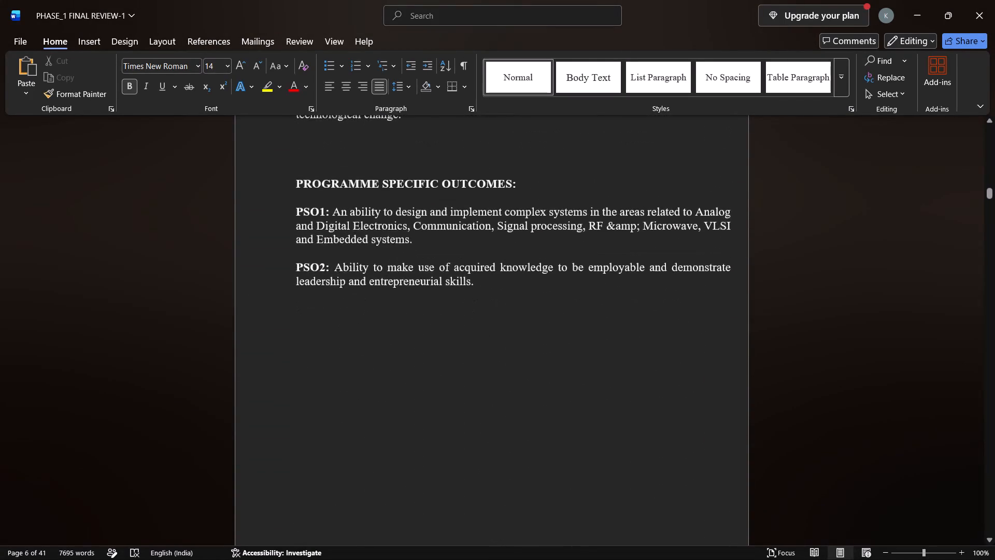
{"action": "scroll", "coordinate": [331, 375], "scroll_direction": "down", "scroll_amount": 2}
{"action": "scroll", "coordinate": [331, 375], "scroll_direction": "up", "scroll_amount": 3}
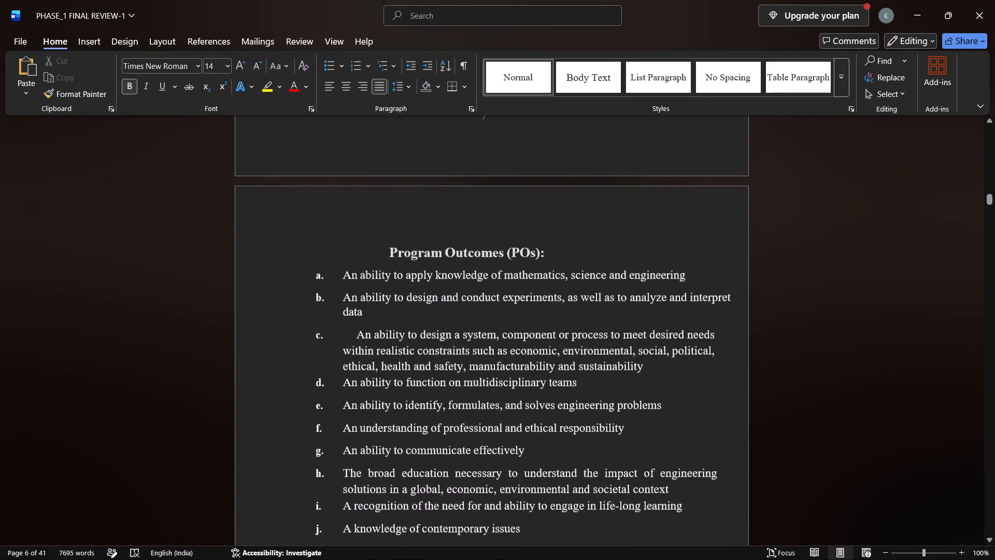
{"action": "scroll", "coordinate": [331, 375], "scroll_direction": "up", "scroll_amount": 4}
{"action": "scroll", "coordinate": [331, 375], "scroll_direction": "down", "scroll_amount": 1}
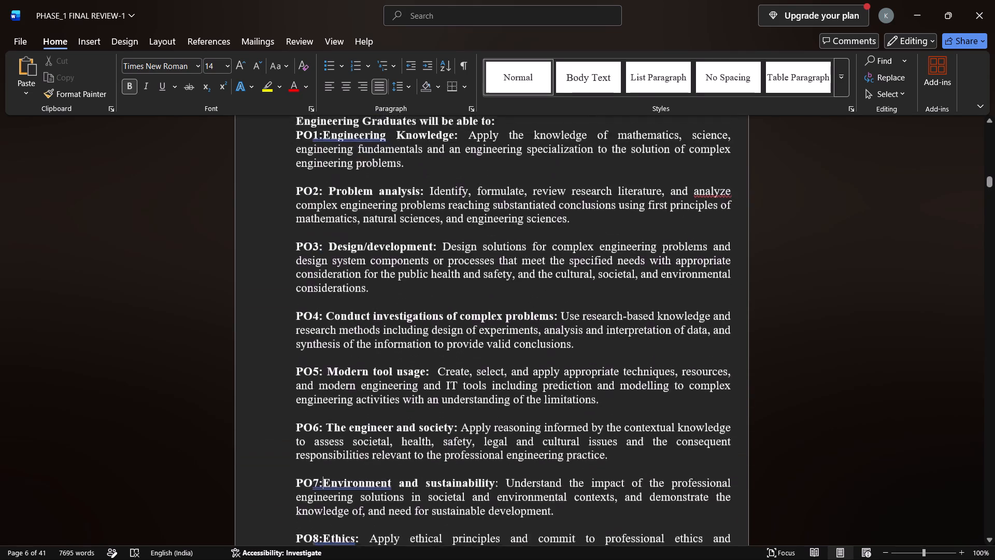
{"action": "scroll", "coordinate": [331, 375], "scroll_direction": "down", "scroll_amount": 3}
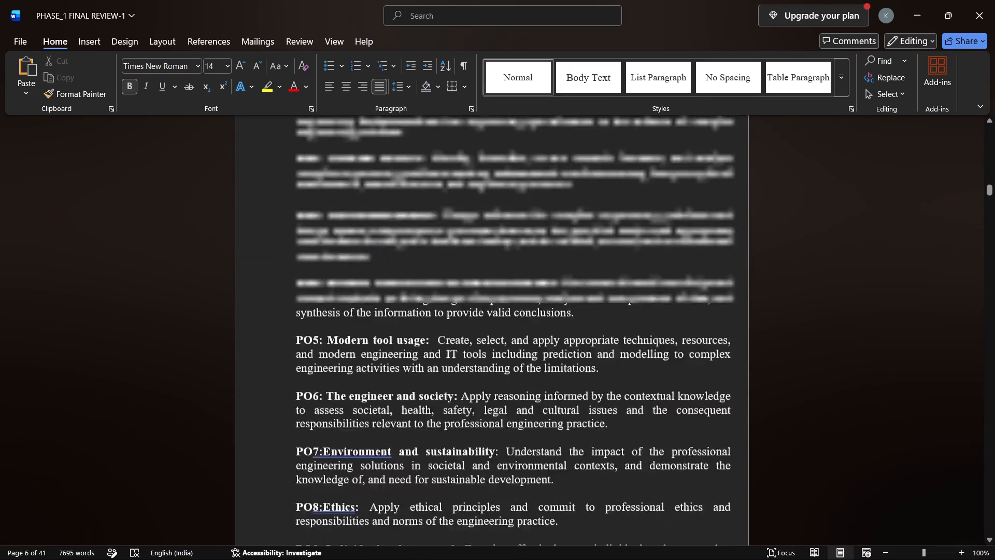
{"action": "scroll", "coordinate": [331, 375], "scroll_direction": "down", "scroll_amount": 2}
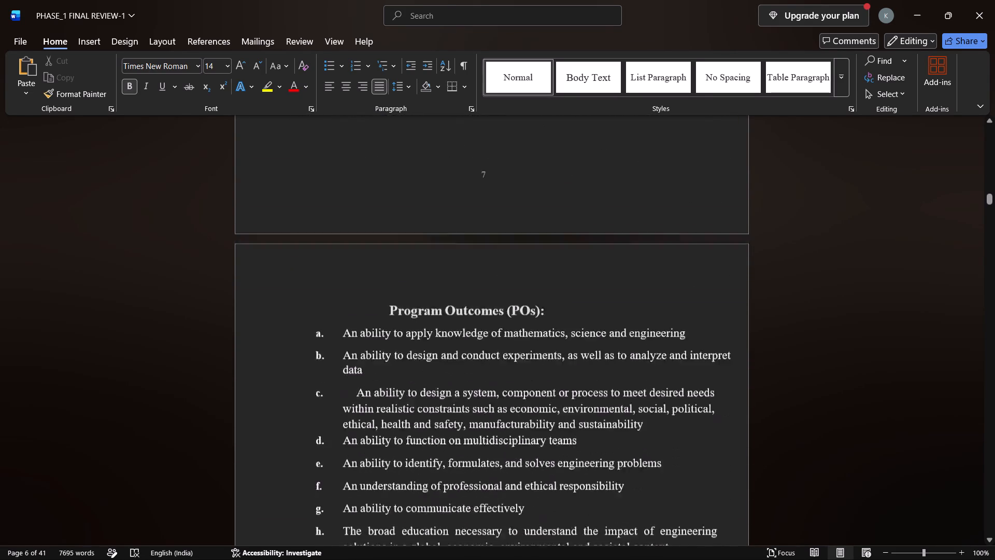
Review the main document's lettered outcomes page and the report's PROJECT WORK, ABSTRACT and LIST OF CONTENTS pages, checking the ABSTRACT heading's font formatting.
{"action": "scroll", "coordinate": [331, 375], "scroll_direction": "down", "scroll_amount": 1}
{"action": "key", "text": "alt+Tab"}
{"action": "scroll", "coordinate": [331, 375], "scroll_direction": "up", "scroll_amount": 1}
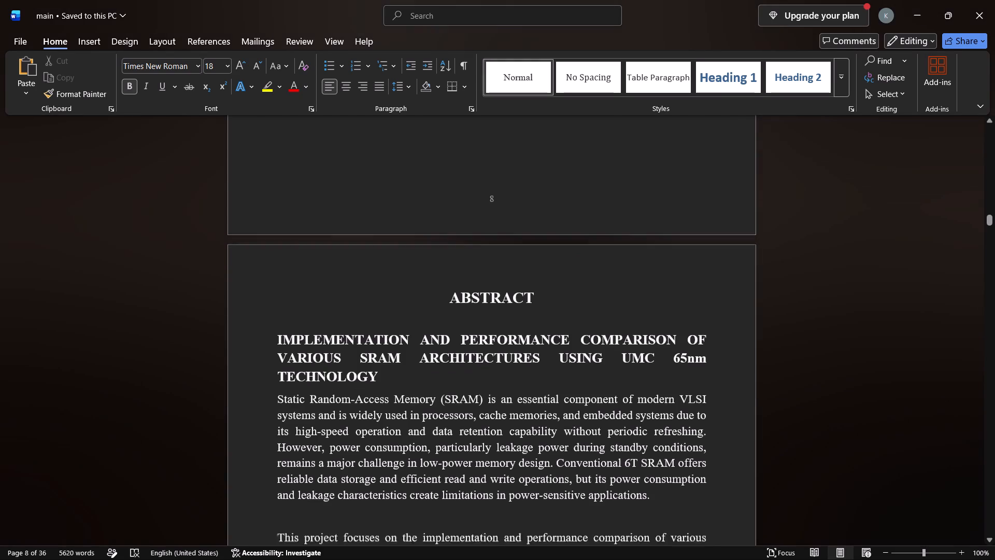
{"action": "scroll", "coordinate": [331, 375], "scroll_direction": "up", "scroll_amount": 5}
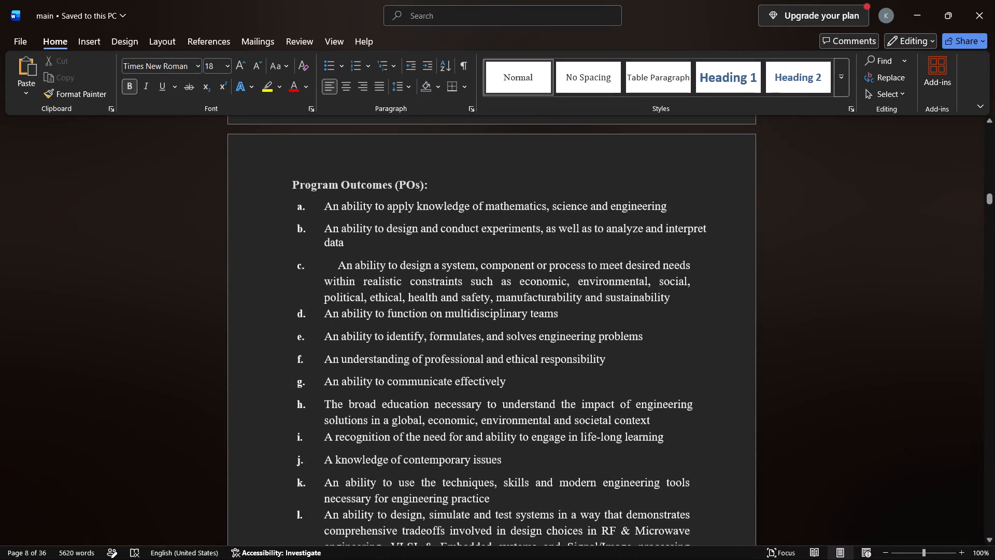
{"action": "key", "text": "alt+Tab"}
{"action": "scroll", "coordinate": [331, 375], "scroll_direction": "down", "scroll_amount": 3}
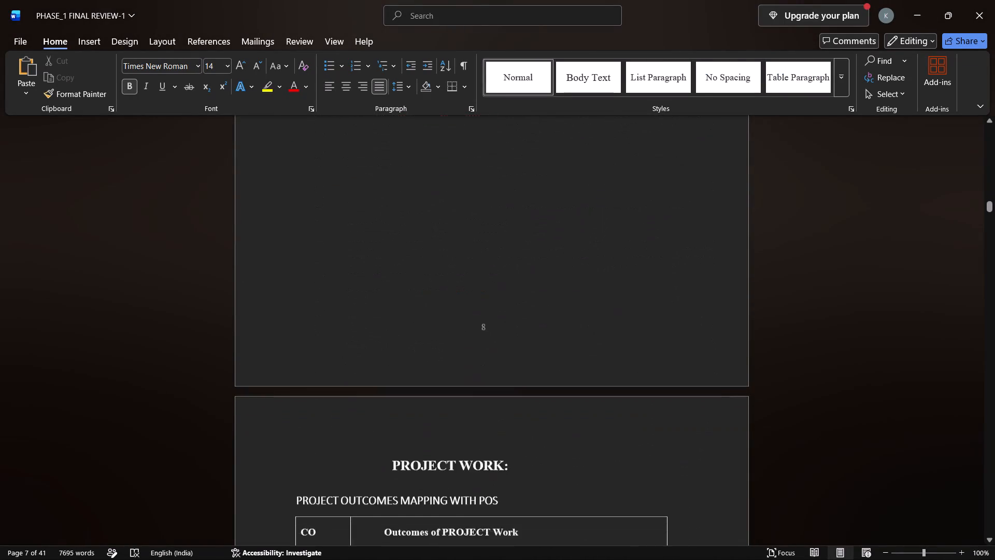
{"action": "scroll", "coordinate": [331, 375], "scroll_direction": "down", "scroll_amount": 2}
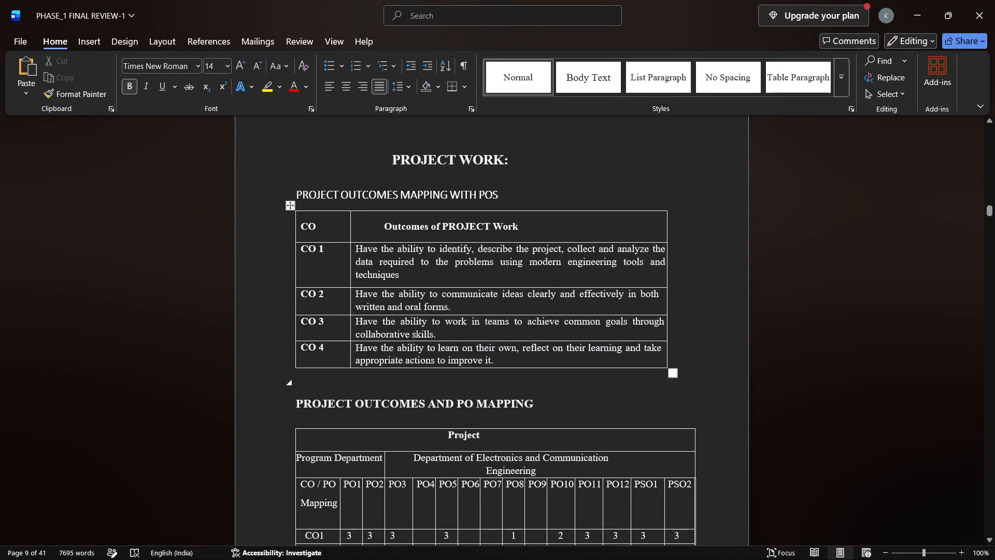
{"action": "scroll", "coordinate": [331, 375], "scroll_direction": "up", "scroll_amount": 1}
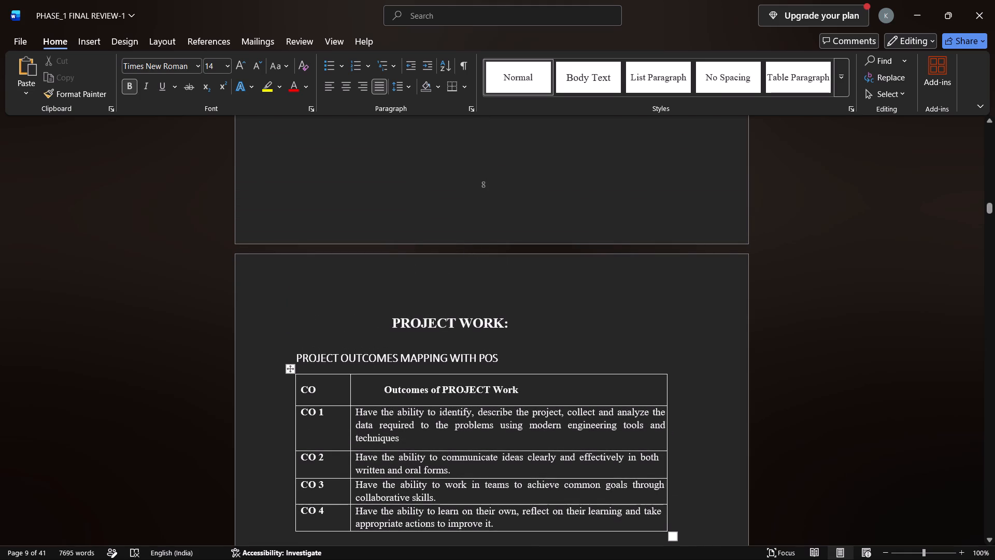
{"action": "scroll", "coordinate": [331, 375], "scroll_direction": "down", "scroll_amount": 2}
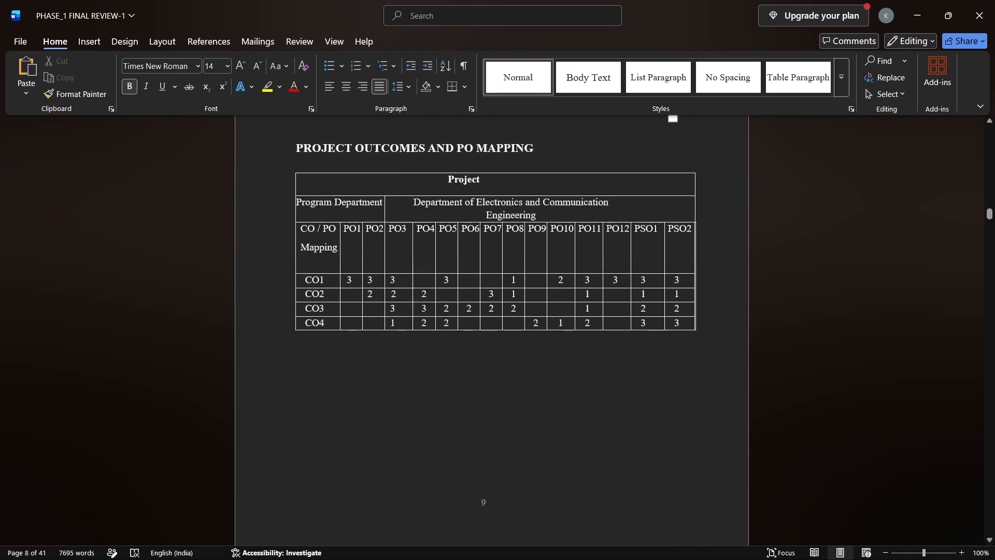
{"action": "scroll", "coordinate": [331, 375], "scroll_direction": "down", "scroll_amount": 3}
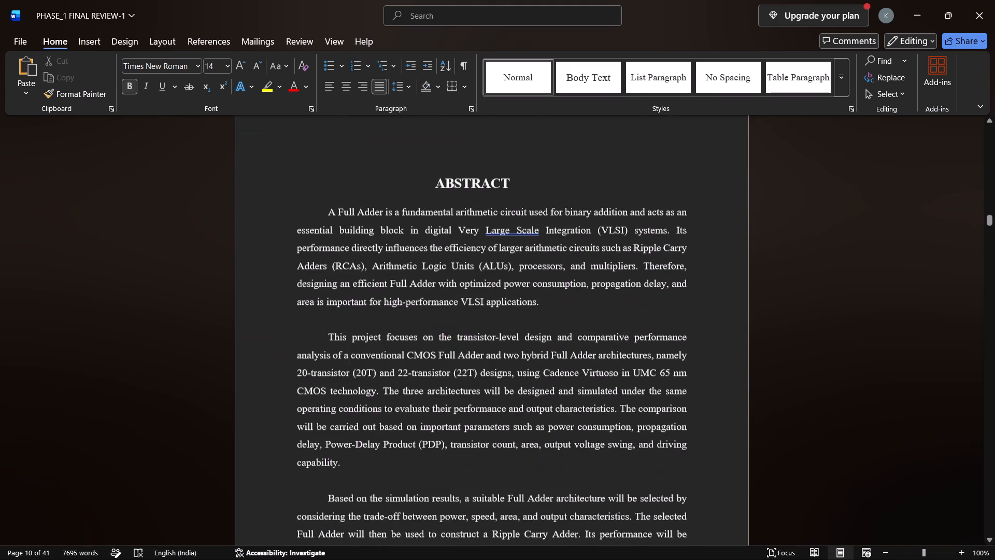
{"action": "scroll", "coordinate": [331, 375], "scroll_direction": "down", "scroll_amount": 2}
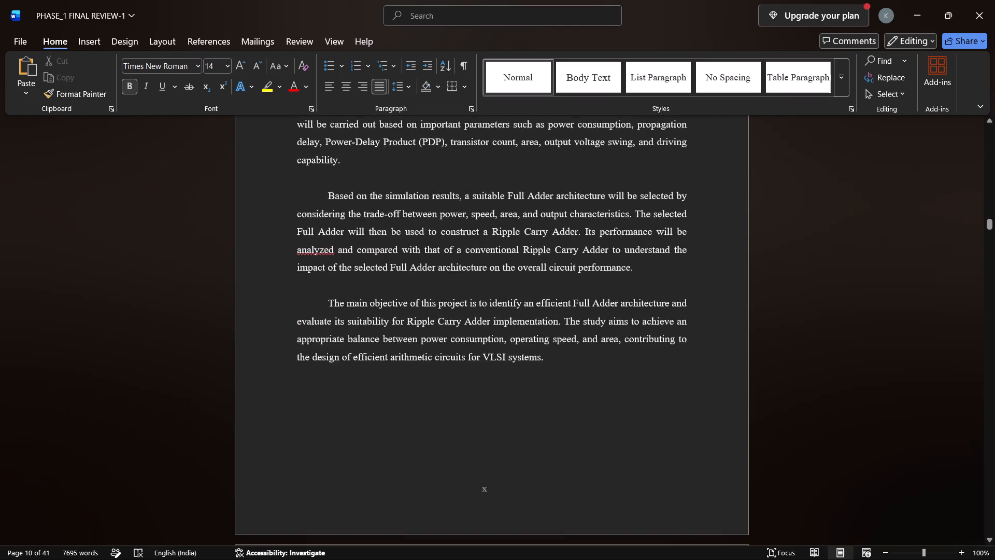
{"action": "scroll", "coordinate": [331, 375], "scroll_direction": "down", "scroll_amount": 1}
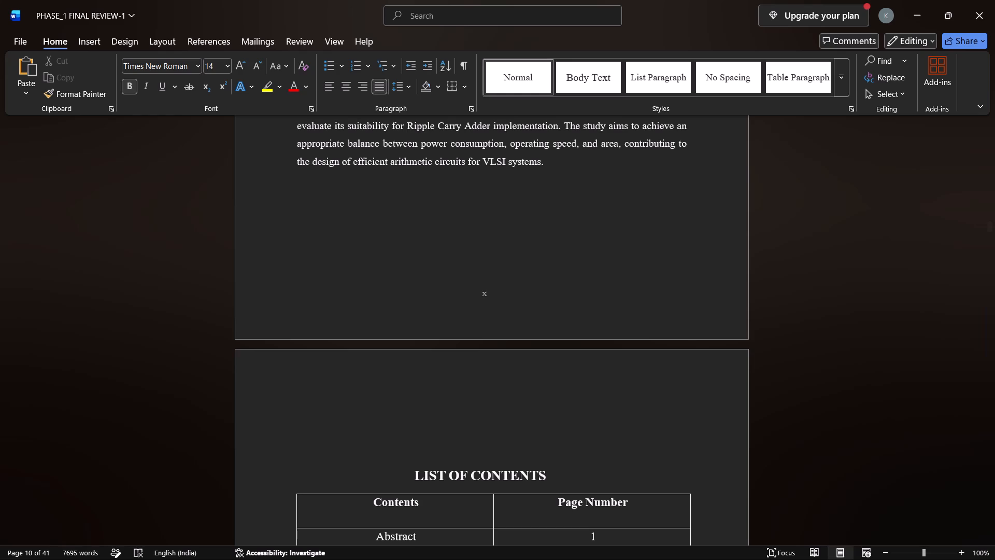
{"action": "scroll", "coordinate": [331, 375], "scroll_direction": "down", "scroll_amount": 6}
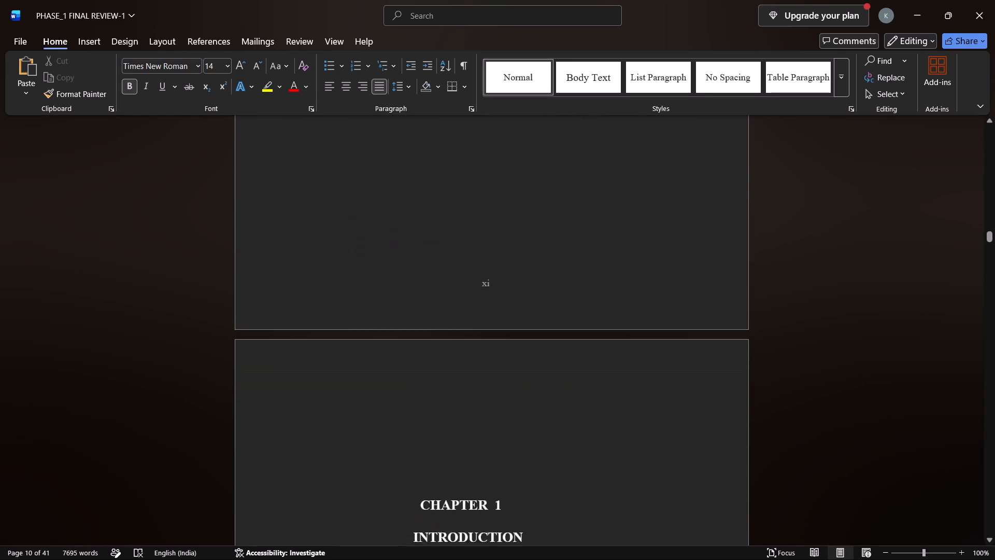
{"action": "scroll", "coordinate": [331, 375], "scroll_direction": "down", "scroll_amount": 2}
{"action": "scroll", "coordinate": [331, 375], "scroll_direction": "up", "scroll_amount": 3}
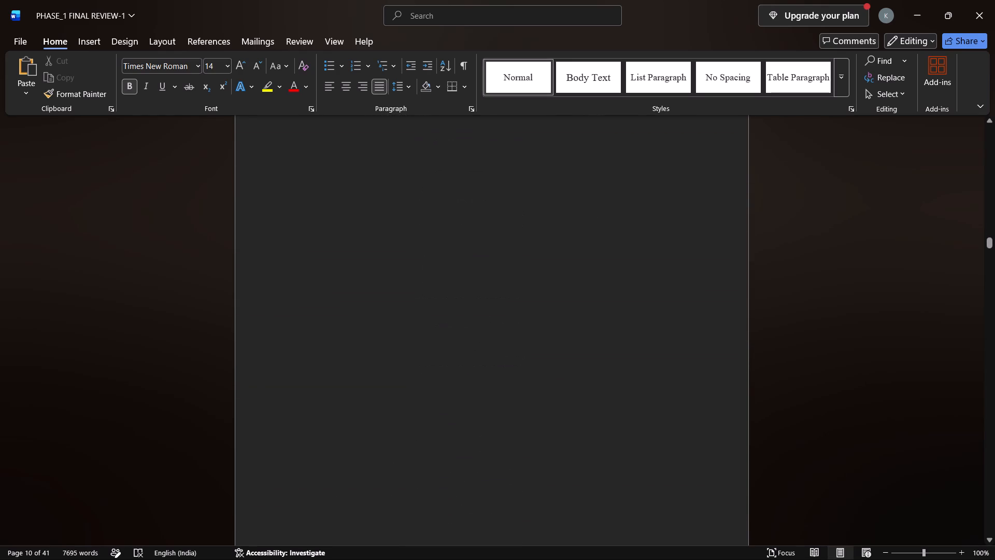
{"action": "scroll", "coordinate": [331, 375], "scroll_direction": "up", "scroll_amount": 9}
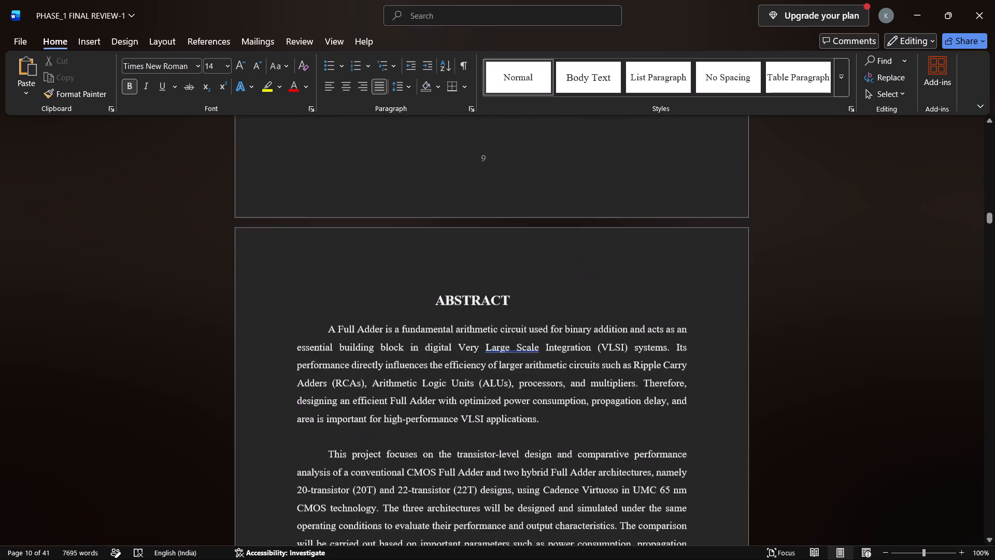
{"action": "scroll", "coordinate": [331, 375], "scroll_direction": "down", "scroll_amount": 1}
{"action": "scroll", "coordinate": [339, 403], "scroll_direction": "up", "scroll_amount": 1}
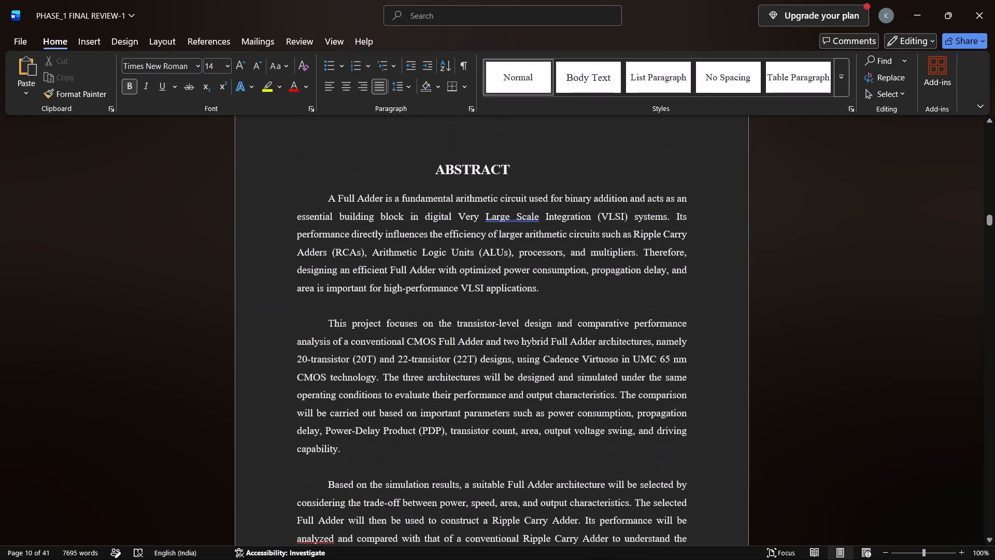
{"action": "double_click", "coordinate": [462, 170]}
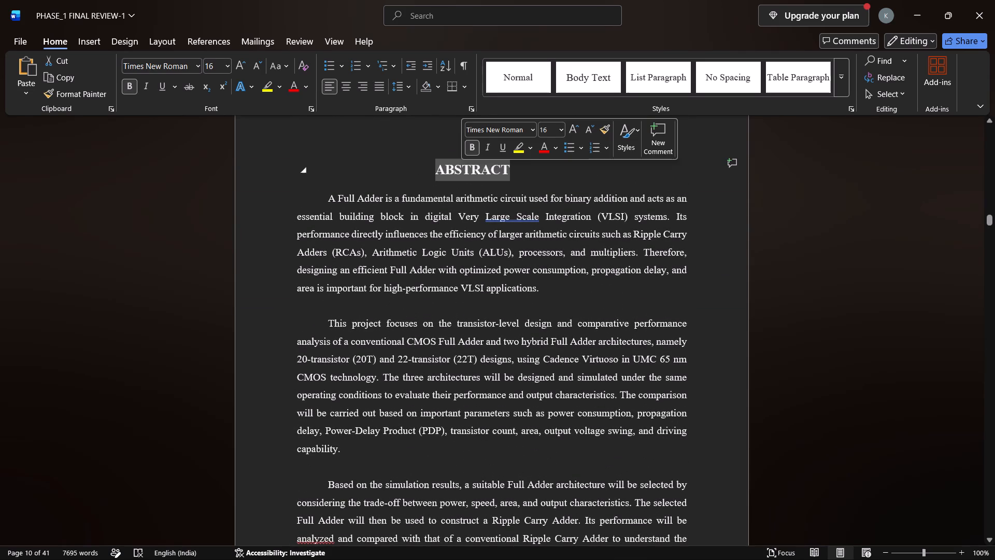
Set all body paragraphs under the report's ABSTRACT heading to font size 13.
{"action": "left_click", "coordinate": [326, 203]}
{"action": "left_click_drag", "start_coordinate": [326, 203], "coordinate": [481, 374]}
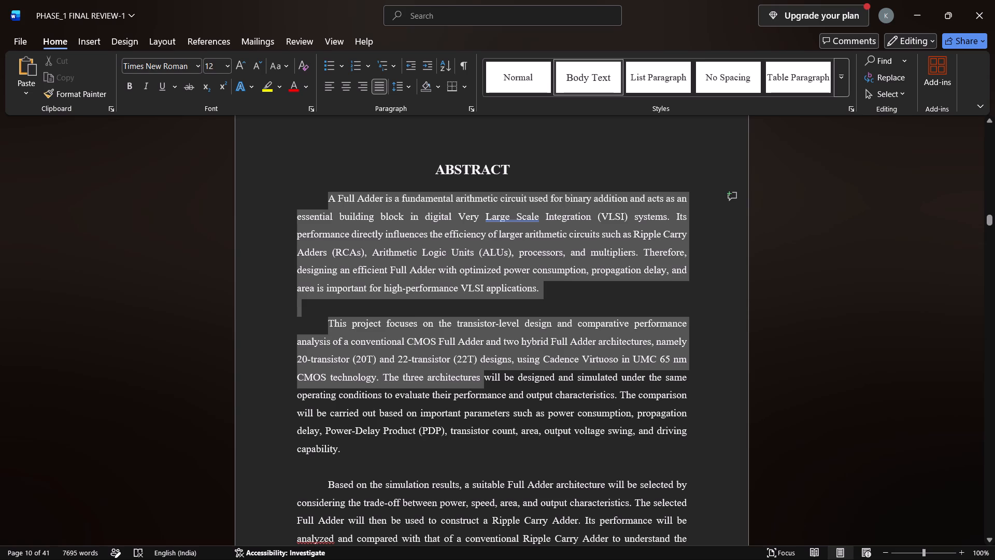
{"action": "left_click_drag", "start_coordinate": [481, 374], "coordinate": [620, 551]}
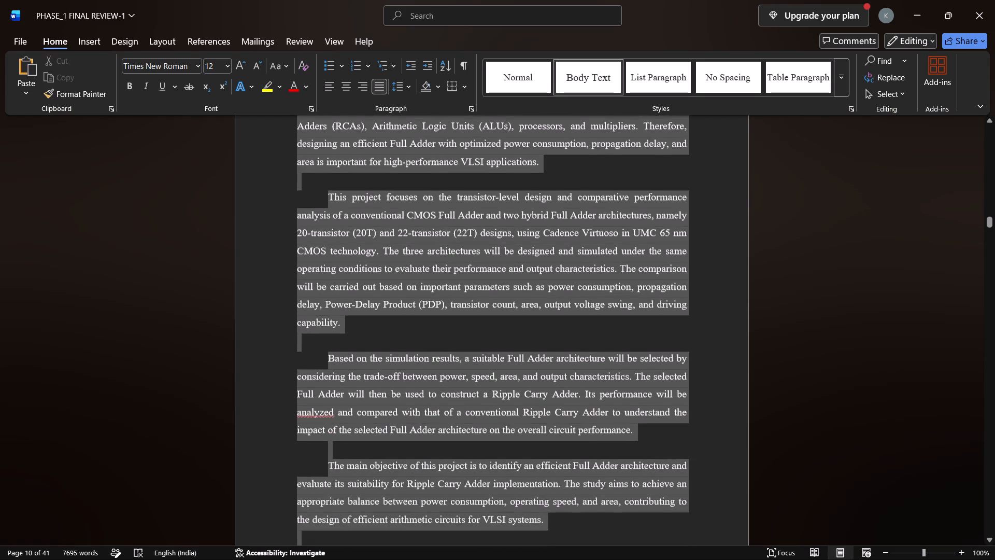
{"action": "left_click_drag", "start_coordinate": [620, 551], "coordinate": [558, 450]}
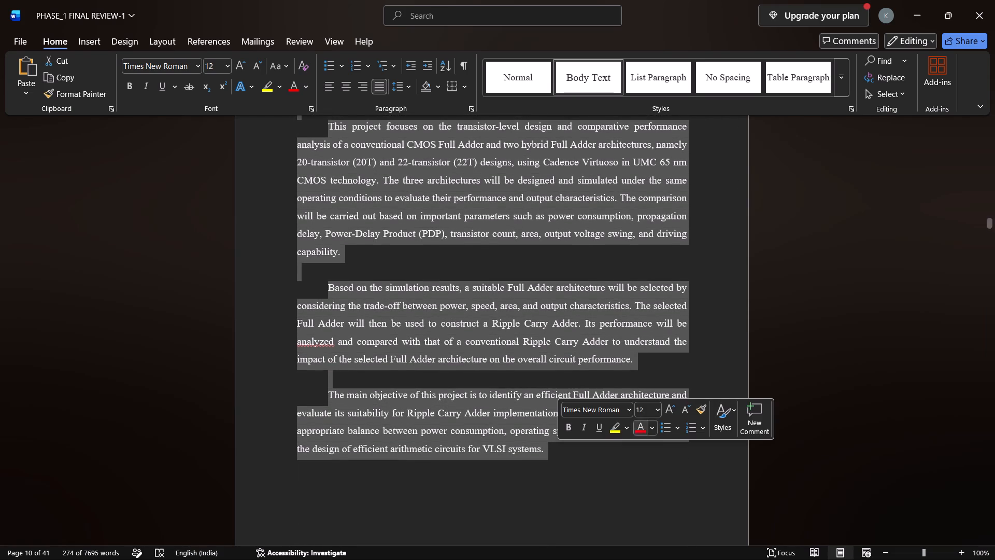
{"action": "left_click", "coordinate": [647, 409]}
{"action": "key", "text": "BackSpace"}
{"action": "type", "text": "13"}
{"action": "key", "text": "Return"}
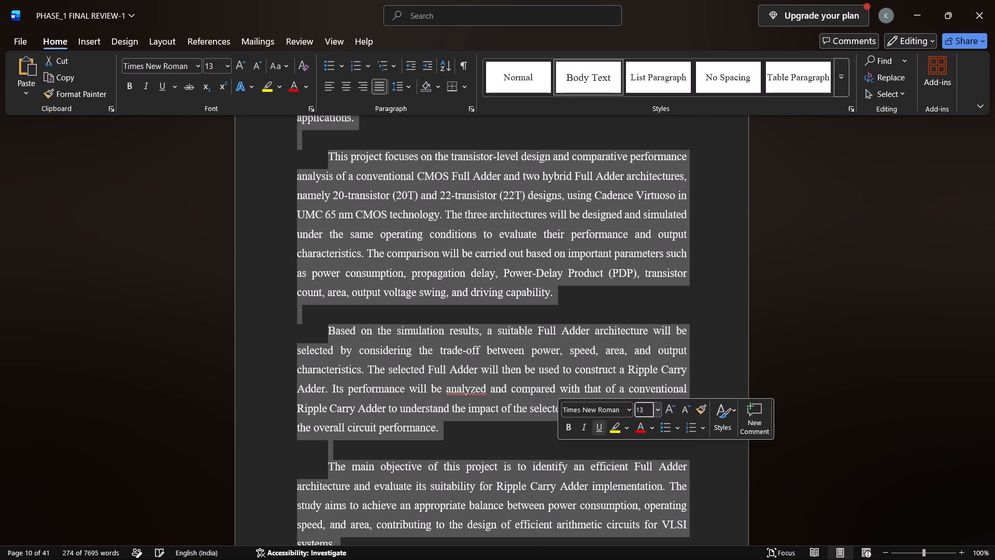
{"action": "left_click", "coordinate": [487, 436]}
Check the layout of the report's ABSTRACT, LIST OF CONTENTS, outcomes and project mapping pages, and the opening pages of Chapter 1.
{"action": "scroll", "coordinate": [487, 436], "scroll_direction": "down", "scroll_amount": 4}
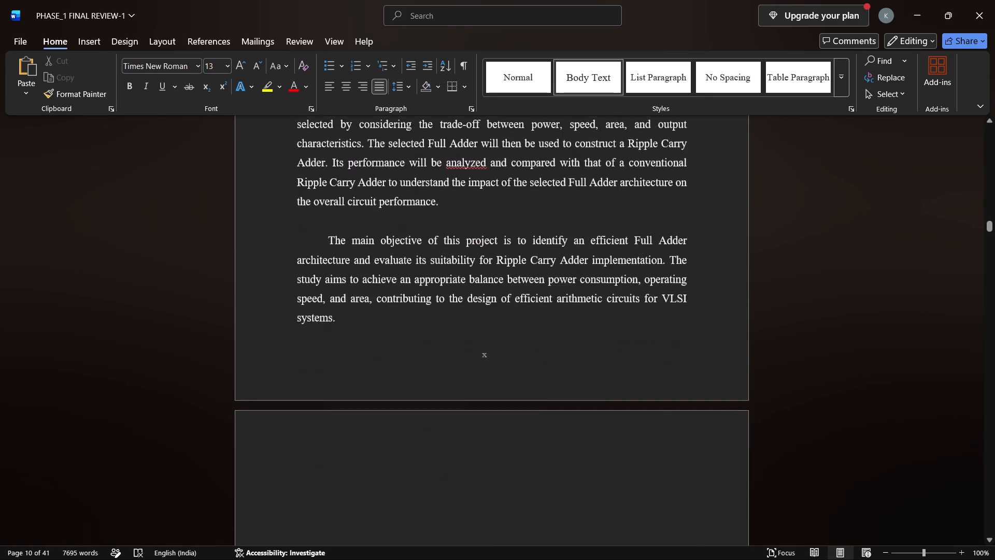
{"action": "scroll", "coordinate": [487, 436], "scroll_direction": "down", "scroll_amount": 3}
{"action": "scroll", "coordinate": [487, 436], "scroll_direction": "up", "scroll_amount": 2}
{"action": "scroll", "coordinate": [487, 436], "scroll_direction": "down", "scroll_amount": 1}
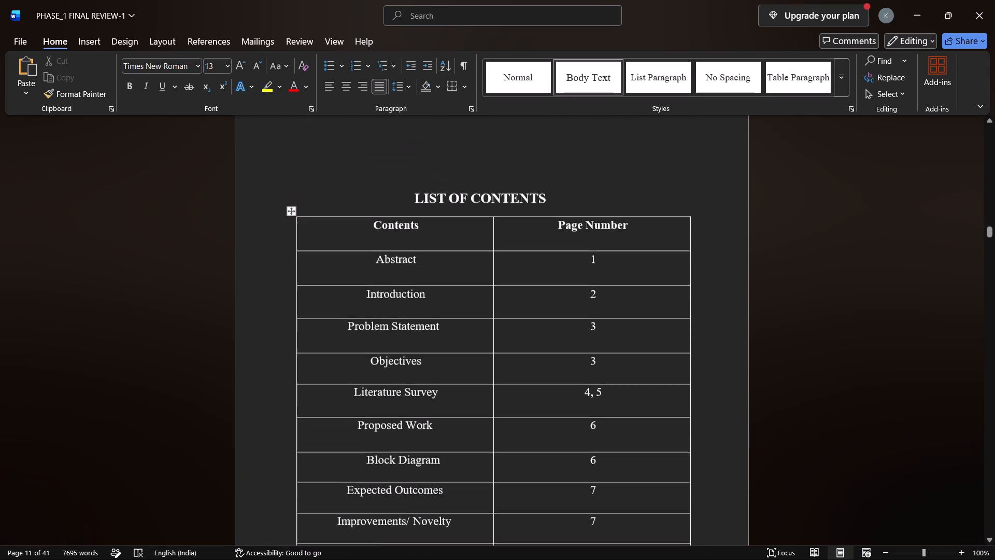
{"action": "scroll", "coordinate": [487, 436], "scroll_direction": "down", "scroll_amount": 2}
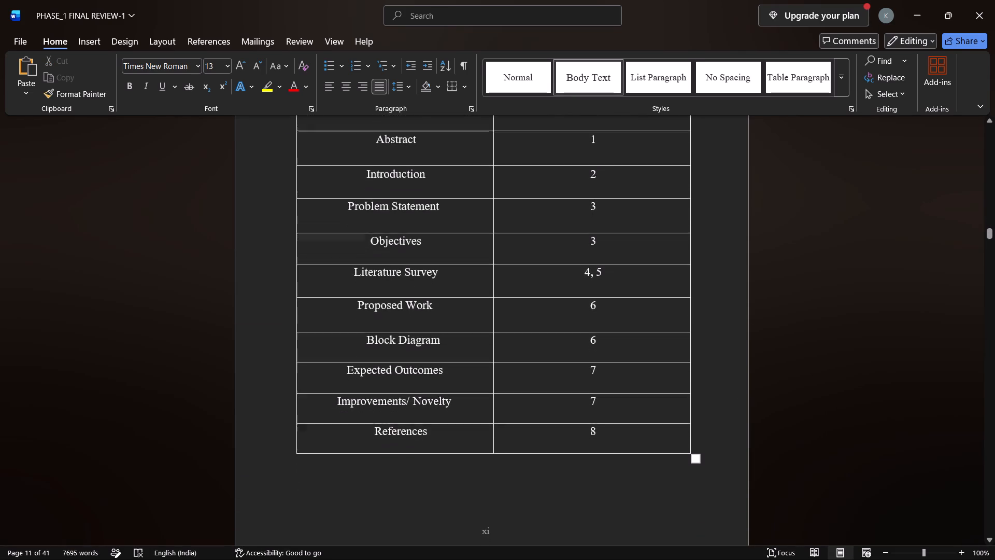
{"action": "scroll", "coordinate": [487, 436], "scroll_direction": "up", "scroll_amount": 6}
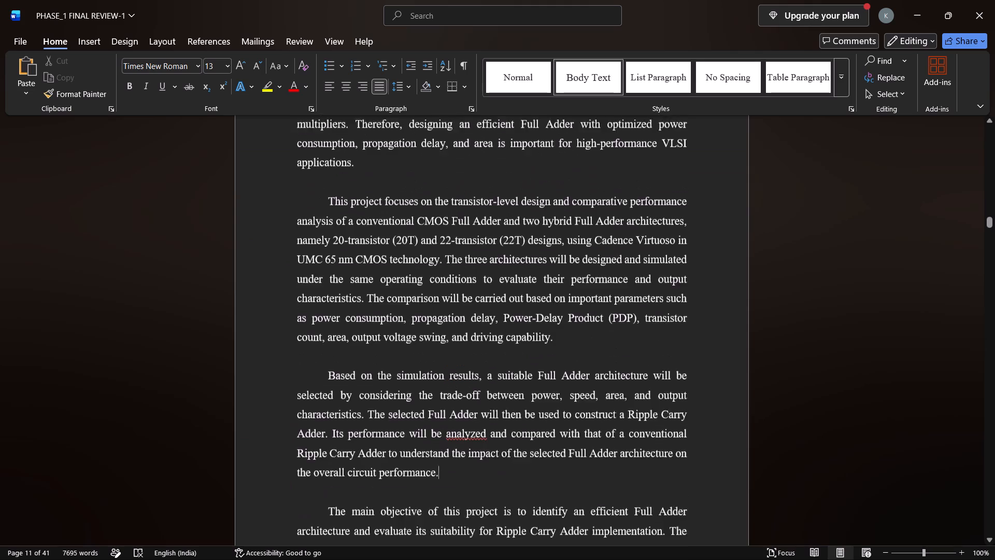
{"action": "scroll", "coordinate": [487, 436], "scroll_direction": "up", "scroll_amount": 2}
{"action": "scroll", "coordinate": [487, 436], "scroll_direction": "right", "scroll_amount": 1}
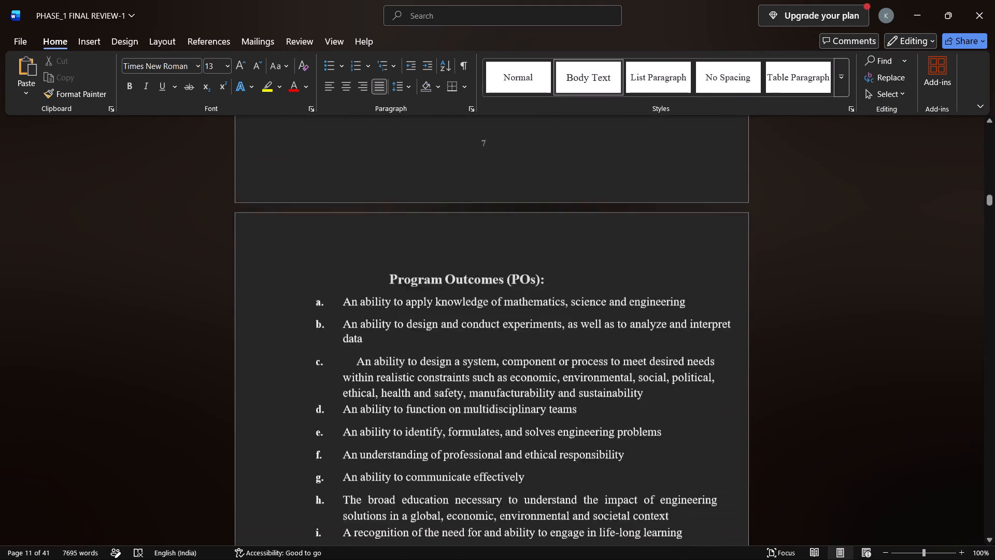
{"action": "scroll", "coordinate": [487, 436], "scroll_direction": "right", "scroll_amount": 1}
{"action": "scroll", "coordinate": [487, 436], "scroll_direction": "up", "scroll_amount": 1}
{"action": "scroll", "coordinate": [487, 436], "scroll_direction": "down", "scroll_amount": 3}
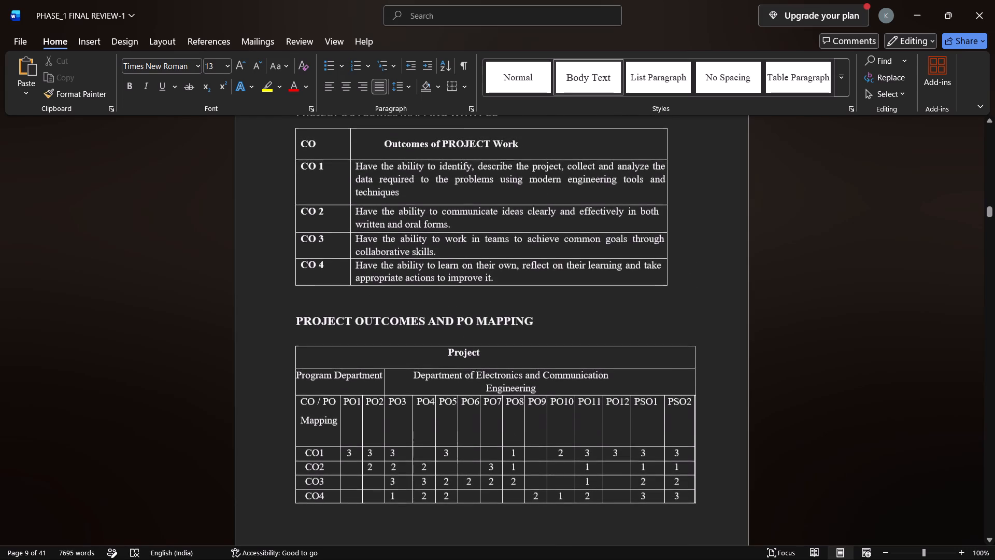
{"action": "scroll", "coordinate": [487, 436], "scroll_direction": "down", "scroll_amount": 2}
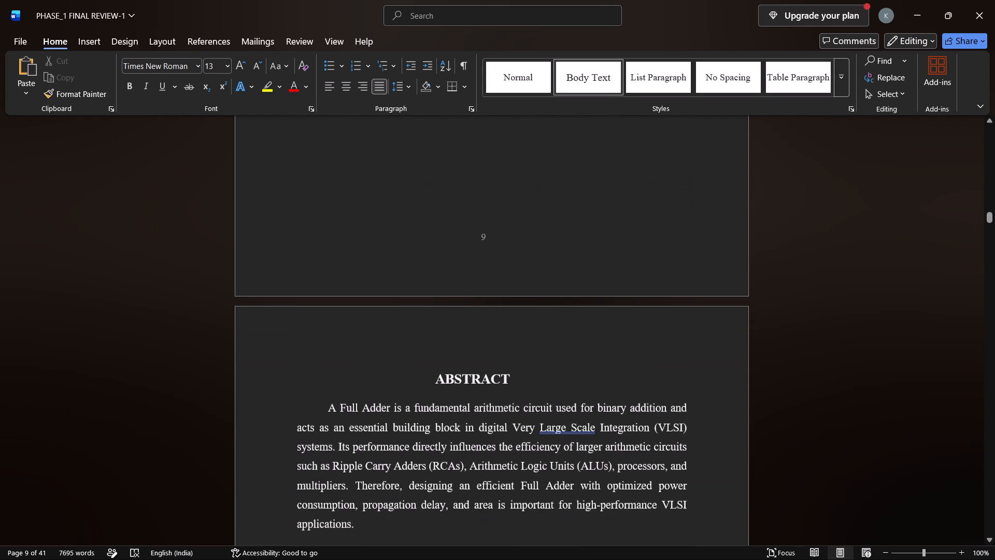
{"action": "scroll", "coordinate": [487, 436], "scroll_direction": "down", "scroll_amount": 4}
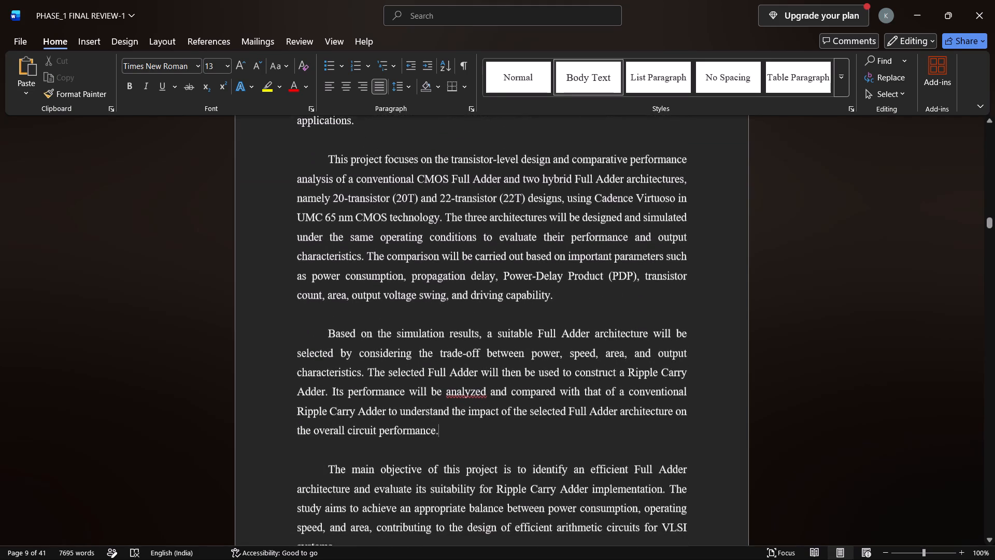
{"action": "scroll", "coordinate": [487, 436], "scroll_direction": "down", "scroll_amount": 4}
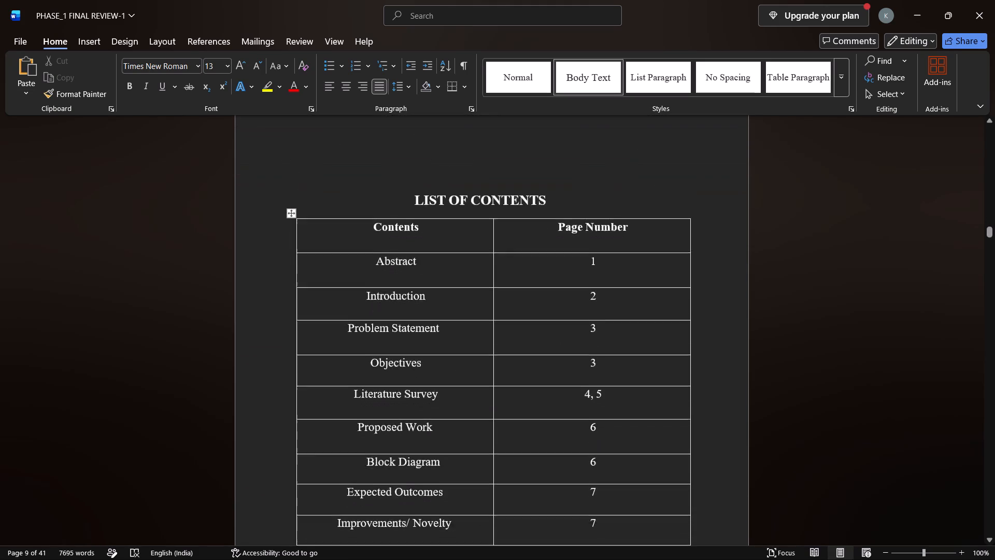
{"action": "scroll", "coordinate": [487, 436], "scroll_direction": "down", "scroll_amount": 4}
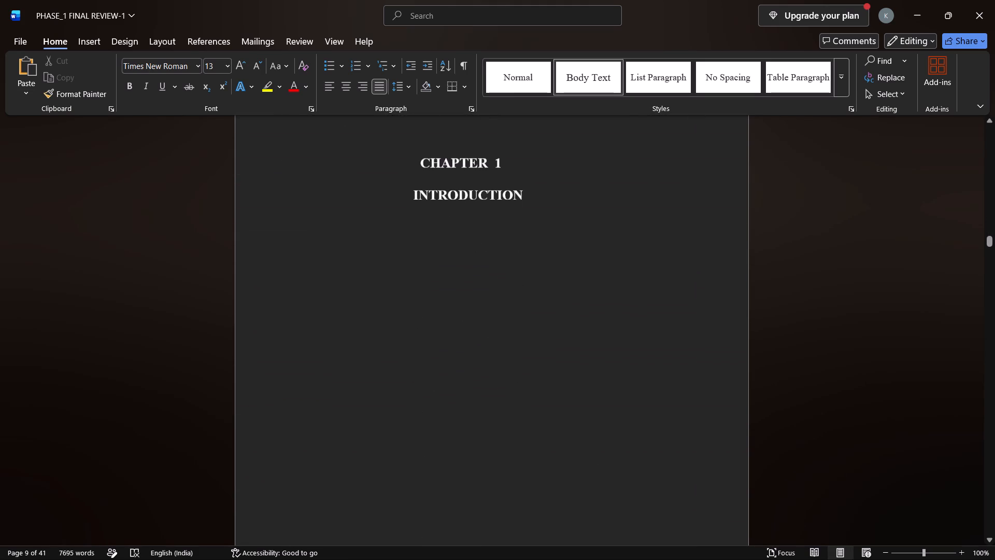
{"action": "scroll", "coordinate": [487, 436], "scroll_direction": "down", "scroll_amount": 3}
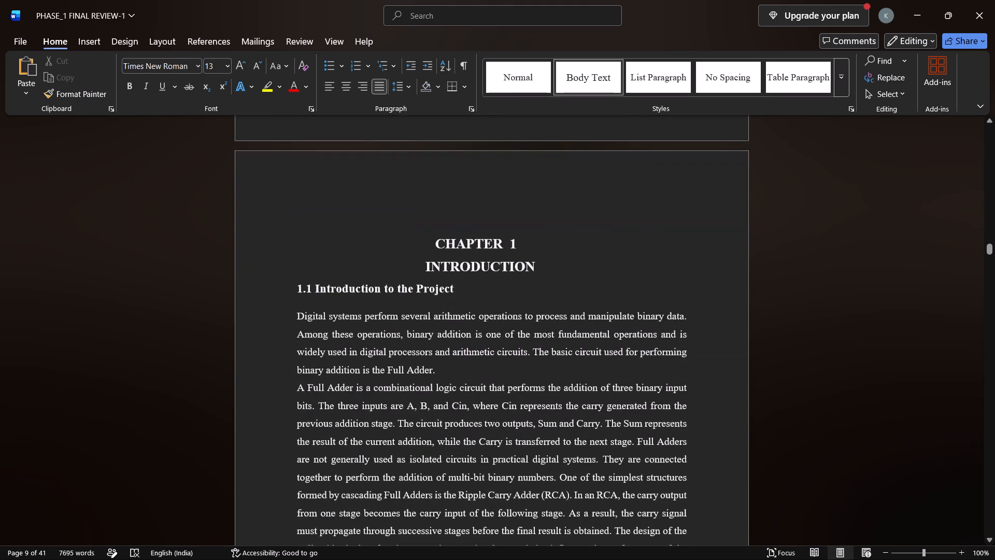
{"action": "scroll", "coordinate": [487, 436], "scroll_direction": "down", "scroll_amount": 1}
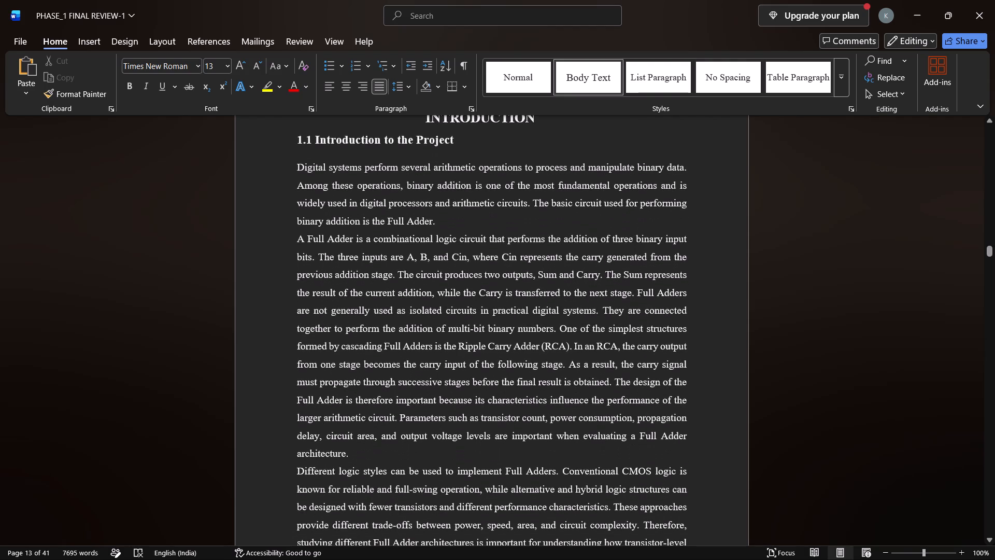
Delete ten spaces in front of the CHAPTER 1 heading on the page containing section 1.1 Introduction to the Project.
{"action": "scroll", "coordinate": [446, 150], "scroll_direction": "up", "scroll_amount": 1}
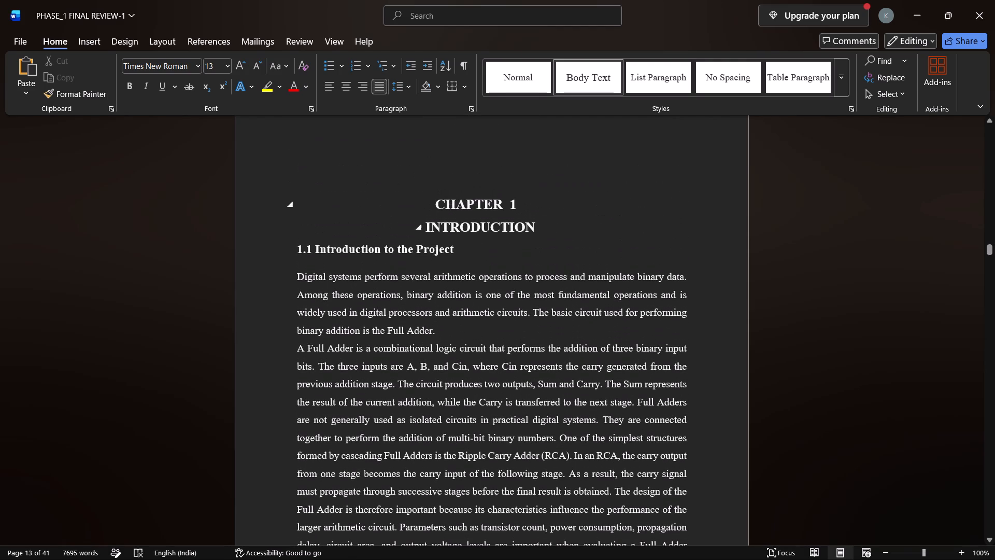
{"action": "left_click", "coordinate": [433, 199]}
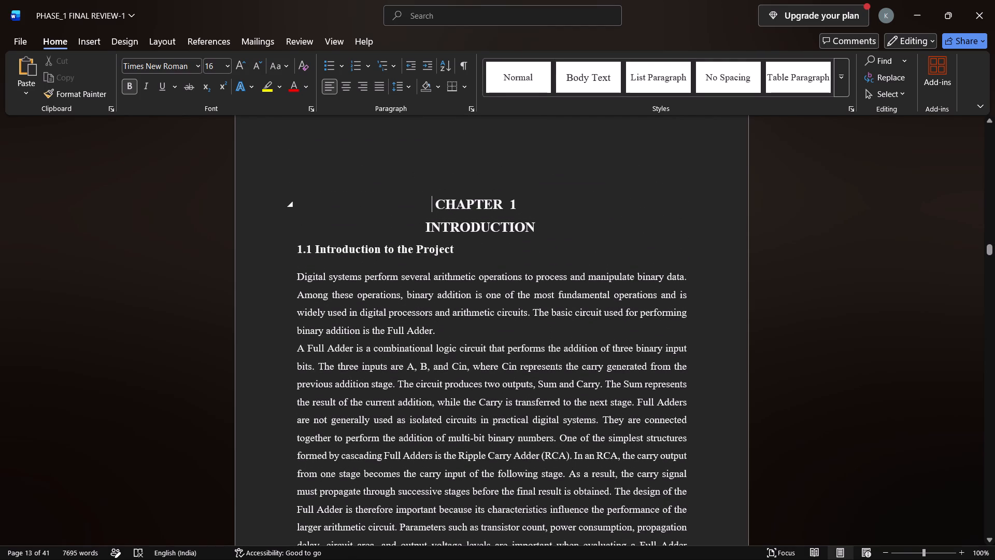
{"action": "key", "text": "BackSpace"}
{"action": "key", "text": "BackSpace"}
{"action": "key", "text": "BackSpace"}
{"action": "key", "text": "BackSpace"}
{"action": "key", "text": "BackSpace"}
{"action": "key", "text": "BackSpace"}
{"action": "key", "text": "BackSpace"}
{"action": "key", "text": "BackSpace"}
{"action": "key", "text": "BackSpace"}
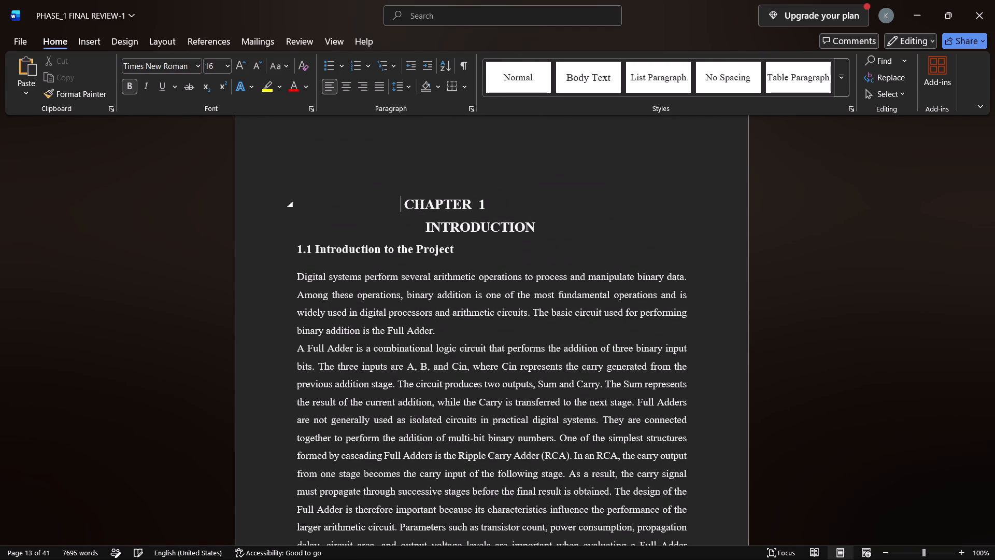
{"action": "key", "text": "BackSpace"}
{"action": "left_click", "coordinate": [419, 193]}
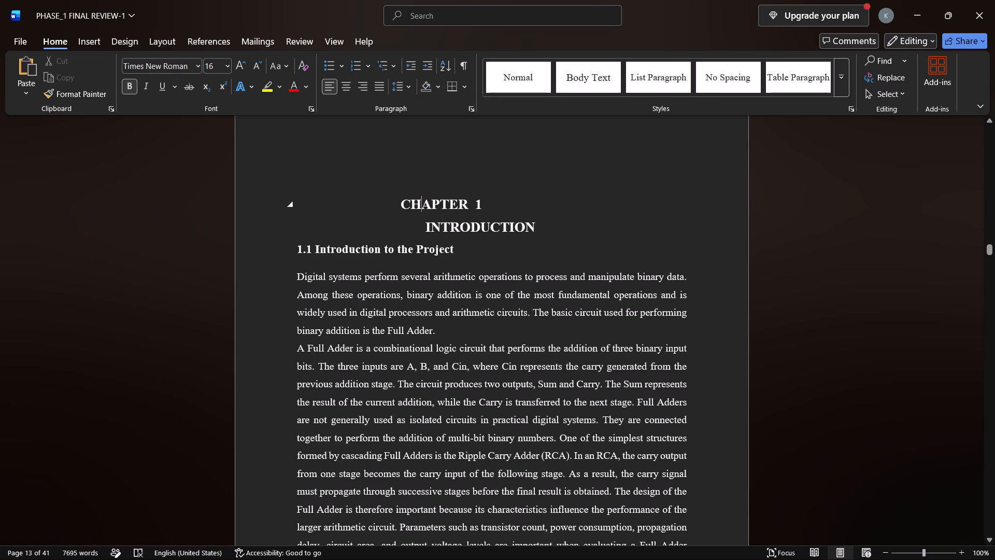
Delete the remaining spaces in front of the report's CHAPTER 1 heading, undoing the deletion that pulls it onto the previous page.
{"action": "left_click", "coordinate": [395, 204]}
{"action": "key", "text": "BackSpace"}
{"action": "key", "text": "BackSpace"}
{"action": "key", "text": "BackSpace"}
{"action": "key", "text": "BackSpace"}
{"action": "key", "text": "BackSpace"}
{"action": "key", "text": "BackSpace"}
{"action": "key", "text": "BackSpace"}
{"action": "key", "text": "BackSpace"}
{"action": "key", "text": "BackSpace"}
{"action": "key", "text": "BackSpace"}
{"action": "key", "text": "BackSpace"}
{"action": "key", "text": "BackSpace"}
{"action": "key", "text": "BackSpace"}
{"action": "key", "text": "BackSpace"}
{"action": "key", "text": "BackSpace"}
{"action": "key", "text": "BackSpace"}
{"action": "key", "text": "BackSpace"}
{"action": "key", "text": "BackSpace"}
{"action": "key", "text": "BackSpace"}
{"action": "key", "text": "BackSpace"}
{"action": "key", "text": "BackSpace"}
{"action": "key", "text": "BackSpace"}
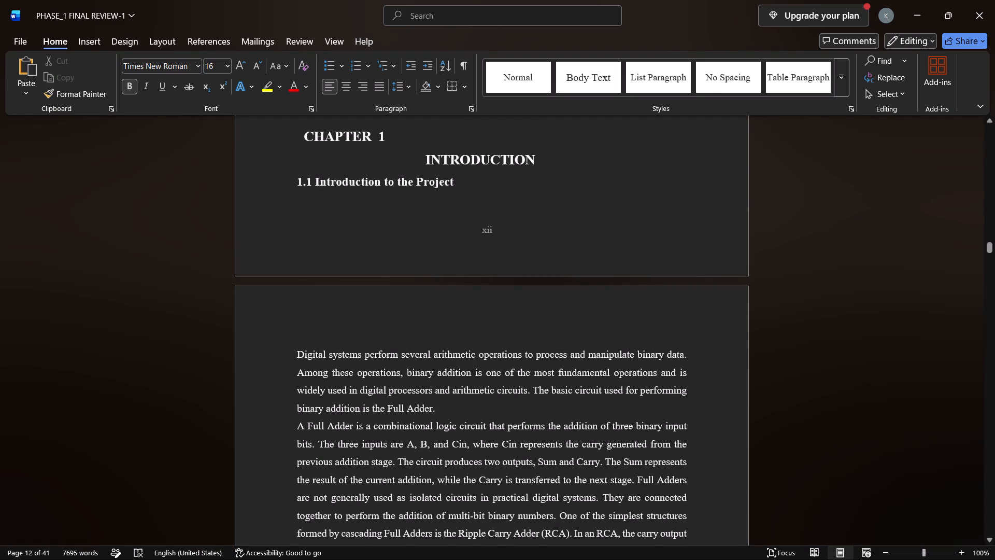
{"action": "key", "text": "ctrl+z"}
Indent the CHAPTER 1 heading by four tab stops so it sits above the INTRODUCTION title.
{"action": "key", "text": "Tab"}
{"action": "key", "text": "Tab"}
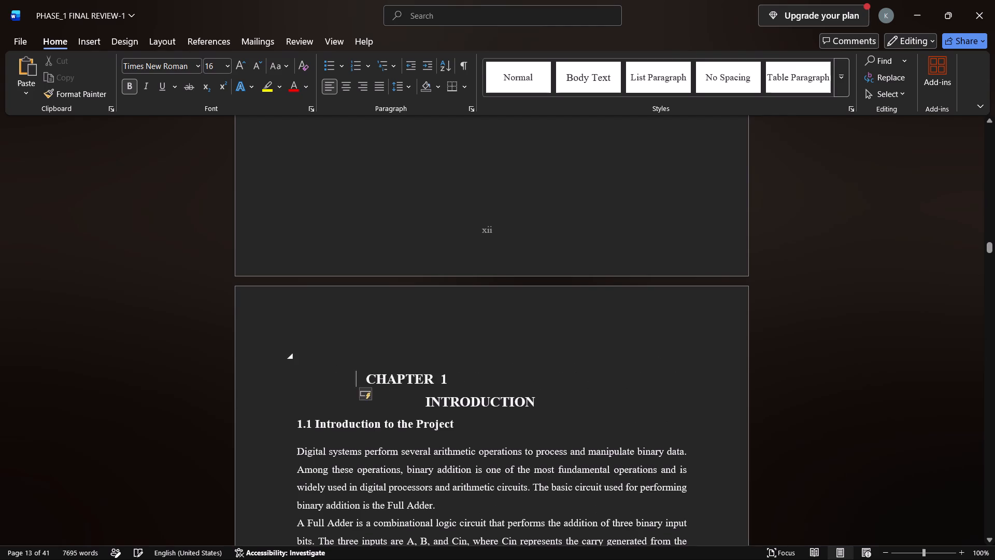
{"action": "key", "text": "Tab"}
{"action": "key", "text": "Tab"}
{"action": "scroll", "coordinate": [323, 381], "scroll_direction": "down", "scroll_amount": 1}
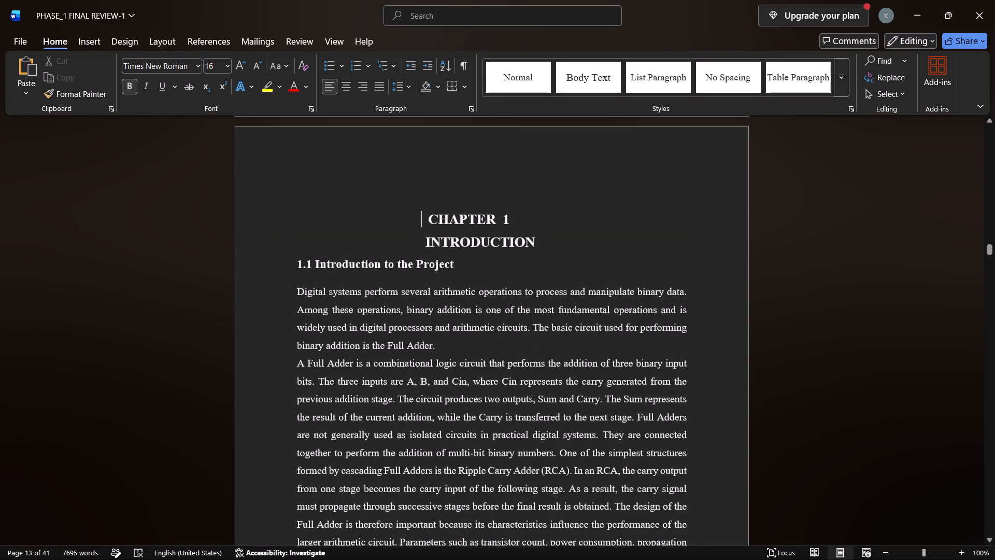
Compare the main document's PO mapping and ABSTRACT pages with the report's mapping, ABSTRACT, LIST OF CONTENTS and Chapter 1 opening pages.
{"action": "scroll", "coordinate": [323, 381], "scroll_direction": "down", "scroll_amount": 1}
{"action": "key", "text": "alt+Tab"}
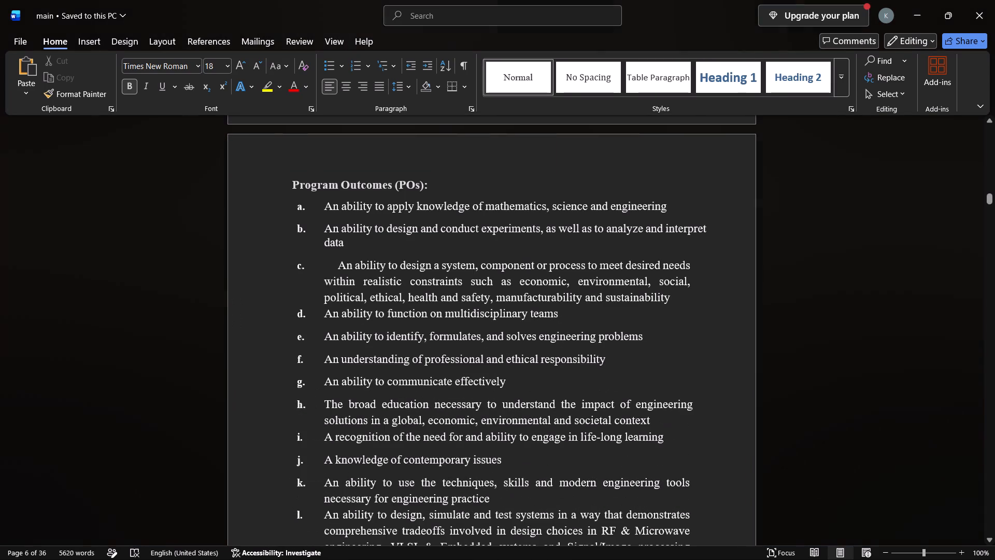
{"action": "scroll", "coordinate": [323, 381], "scroll_direction": "down", "scroll_amount": 4}
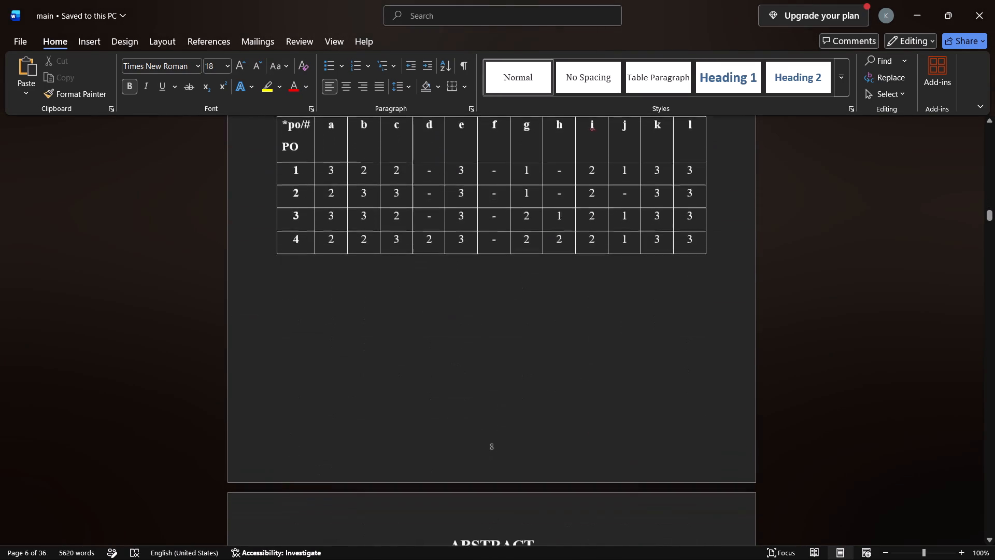
{"action": "scroll", "coordinate": [323, 381], "scroll_direction": "down", "scroll_amount": 5}
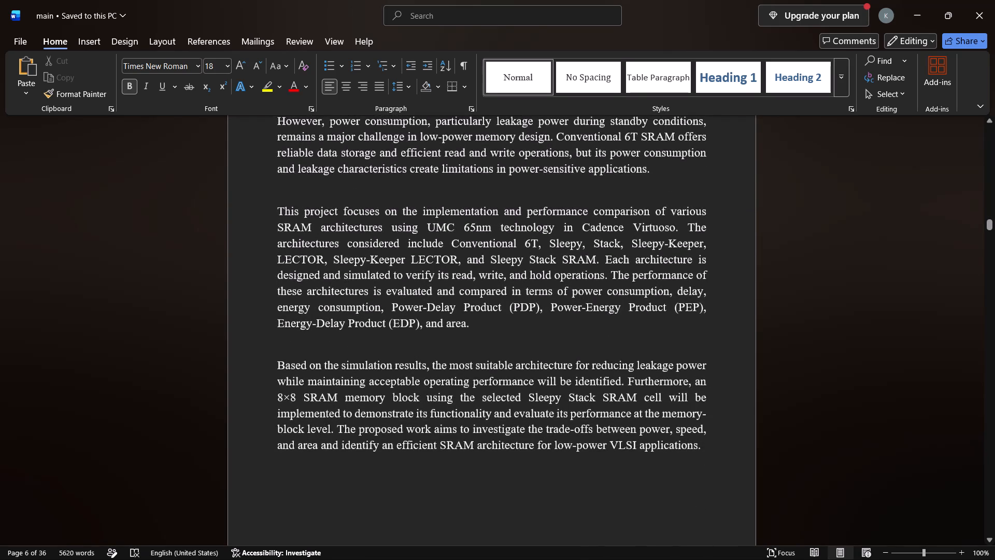
{"action": "scroll", "coordinate": [323, 381], "scroll_direction": "down", "scroll_amount": 1}
{"action": "key", "text": "alt+Tab"}
{"action": "scroll", "coordinate": [323, 381], "scroll_direction": "up", "scroll_amount": 3}
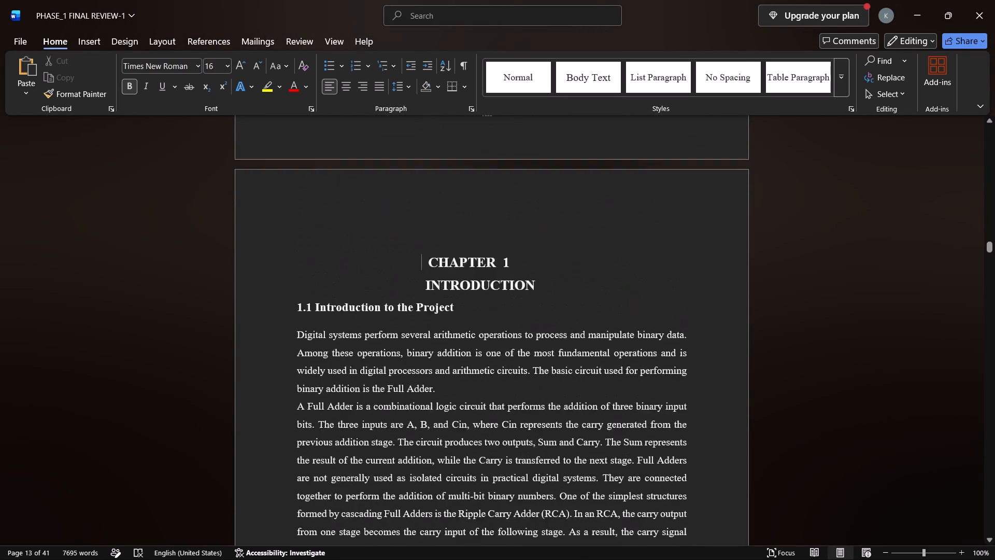
{"action": "scroll", "coordinate": [323, 381], "scroll_direction": "up", "scroll_amount": 4}
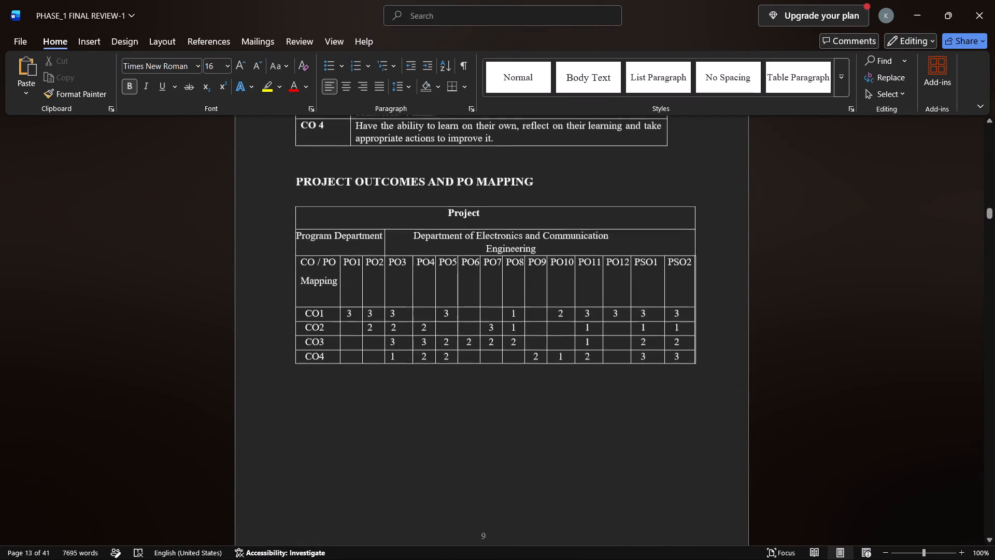
{"action": "scroll", "coordinate": [323, 381], "scroll_direction": "up", "scroll_amount": 1}
{"action": "scroll", "coordinate": [323, 381], "scroll_direction": "down", "scroll_amount": 2}
{"action": "scroll", "coordinate": [323, 381], "scroll_direction": "up", "scroll_amount": 1}
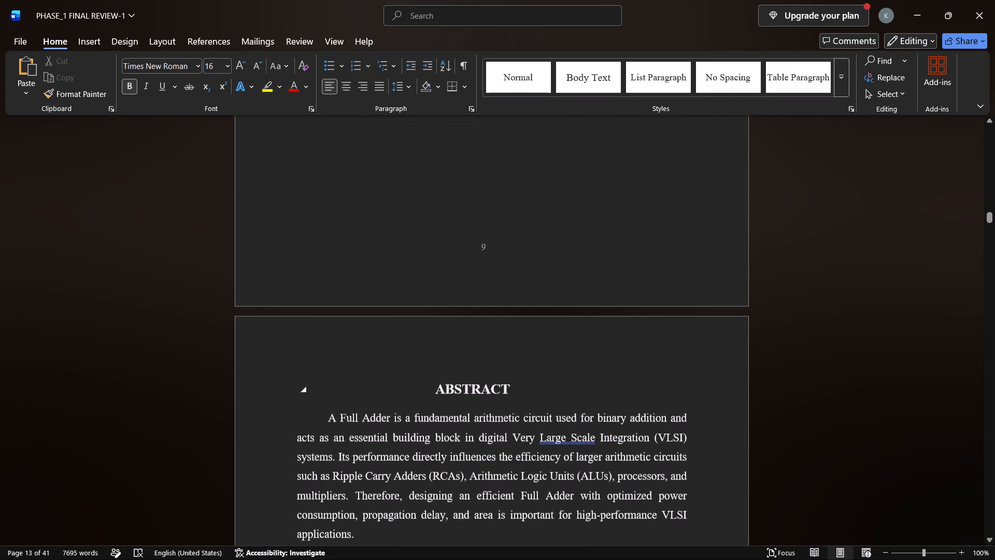
{"action": "scroll", "coordinate": [323, 381], "scroll_direction": "down", "scroll_amount": 1}
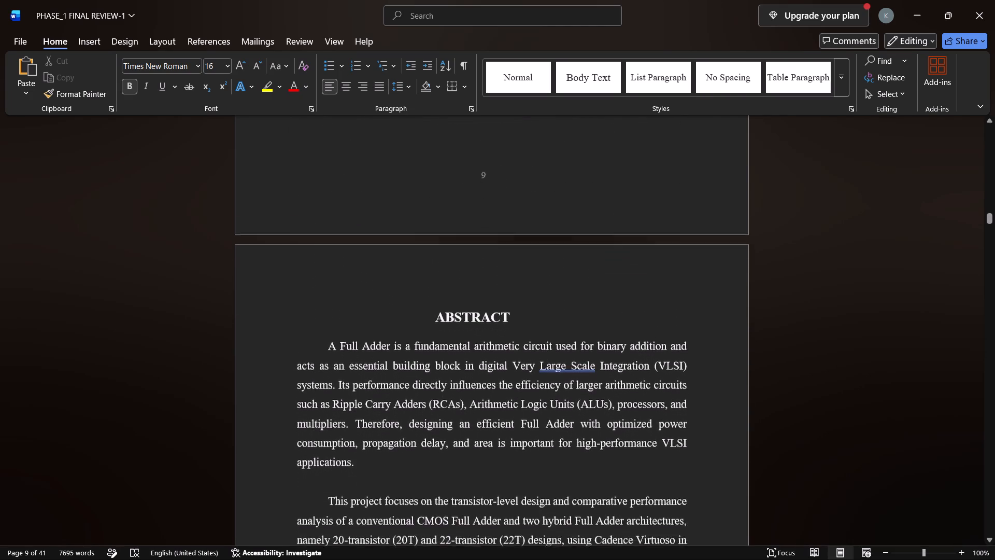
{"action": "scroll", "coordinate": [323, 381], "scroll_direction": "down", "scroll_amount": 4}
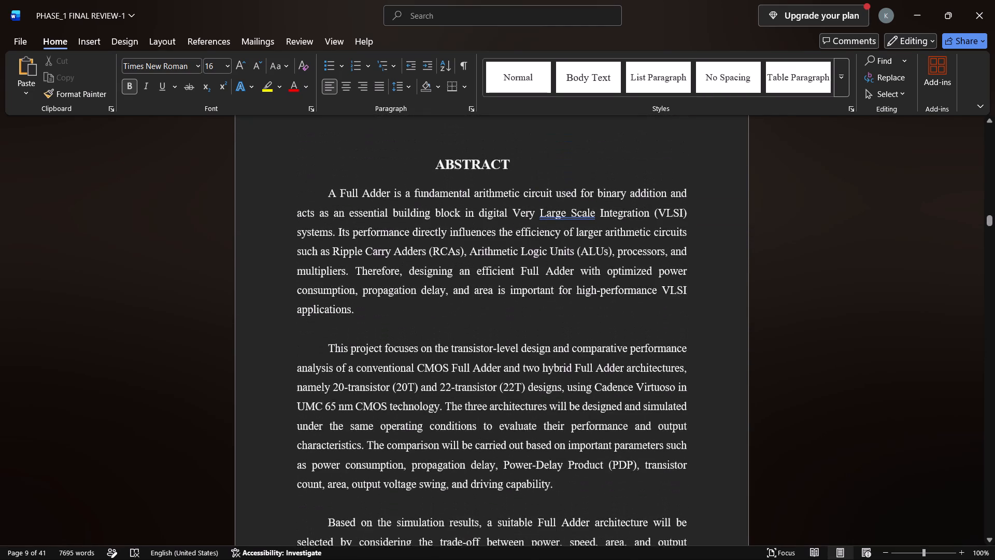
{"action": "scroll", "coordinate": [323, 381], "scroll_direction": "down", "scroll_amount": 5}
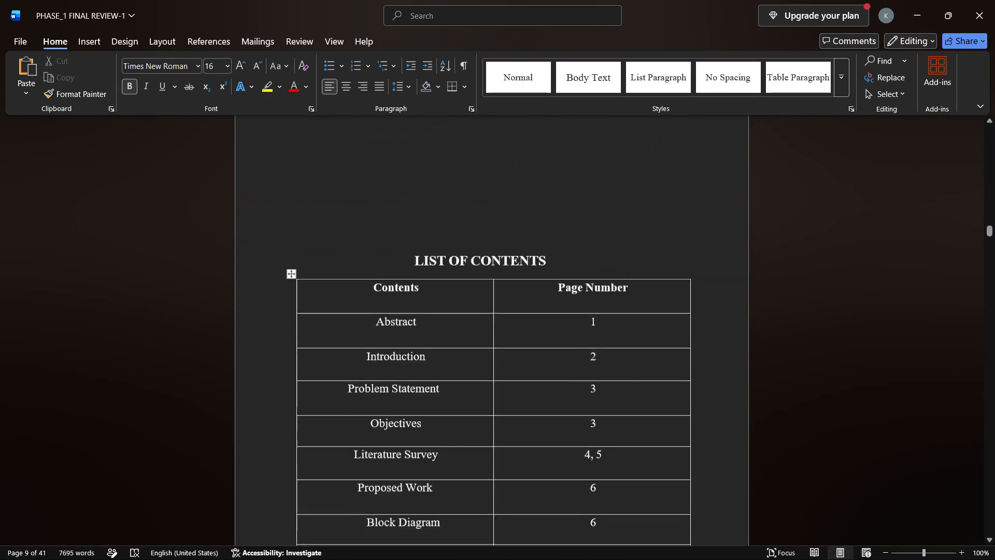
{"action": "scroll", "coordinate": [323, 381], "scroll_direction": "down", "scroll_amount": 4}
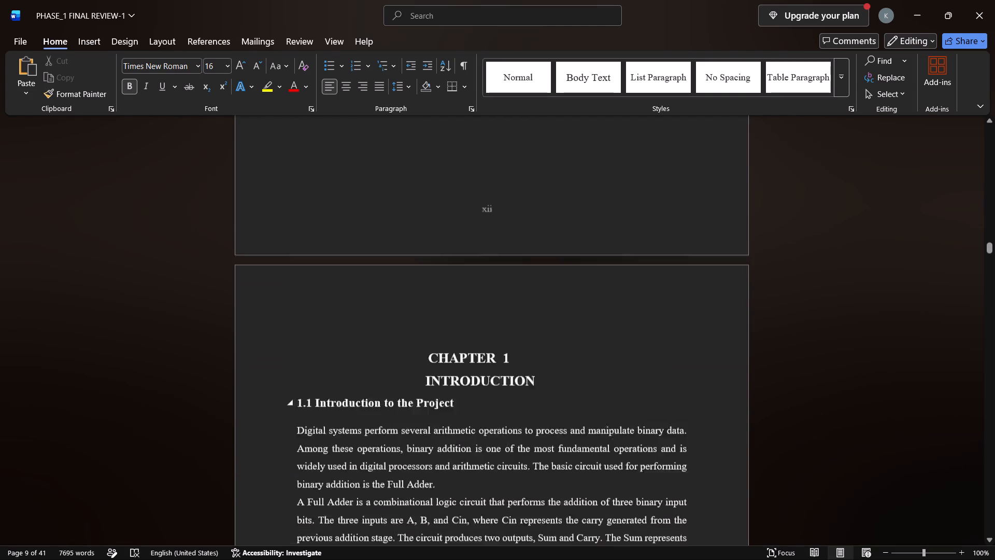
{"action": "scroll", "coordinate": [323, 381], "scroll_direction": "down", "scroll_amount": 1}
Switch to the main document and examine its LIST OF CONTENTS pages and the AIM AND OBJECTIVES page that follows.
{"action": "key", "text": "alt+Tab"}
{"action": "scroll", "coordinate": [323, 381], "scroll_direction": "down", "scroll_amount": 2}
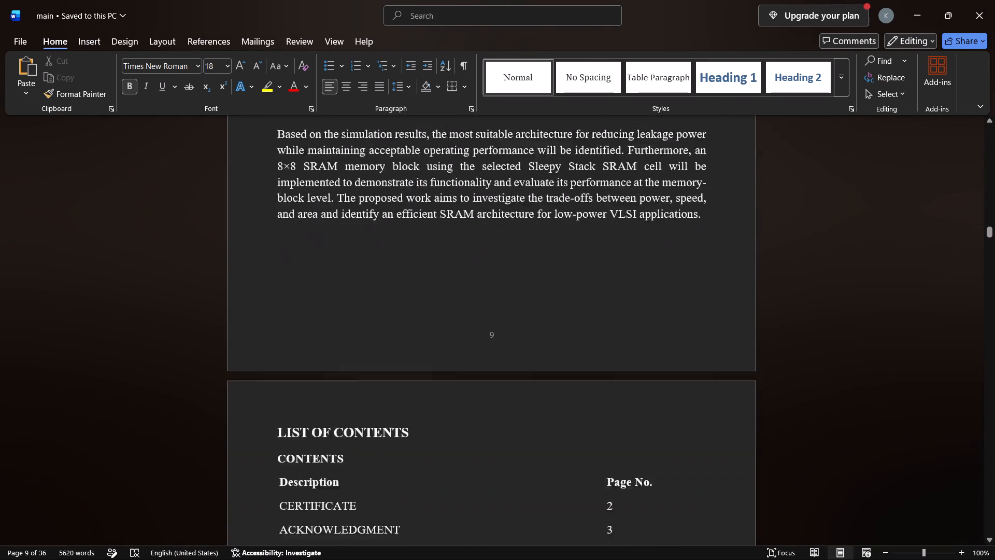
{"action": "scroll", "coordinate": [323, 381], "scroll_direction": "down", "scroll_amount": 4}
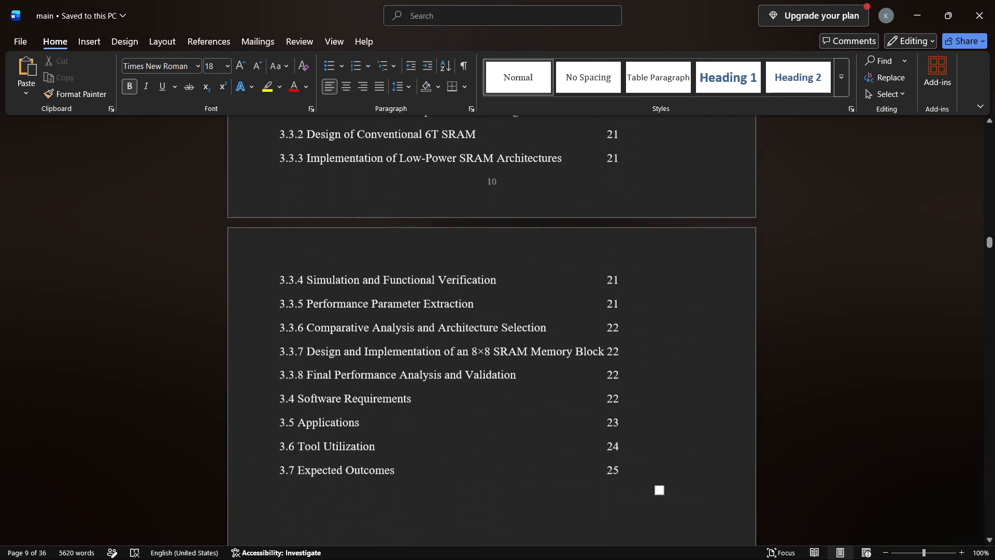
{"action": "scroll", "coordinate": [323, 381], "scroll_direction": "down", "scroll_amount": 2}
{"action": "scroll", "coordinate": [323, 381], "scroll_direction": "up", "scroll_amount": 1}
{"action": "scroll", "coordinate": [323, 381], "scroll_direction": "down", "scroll_amount": 1}
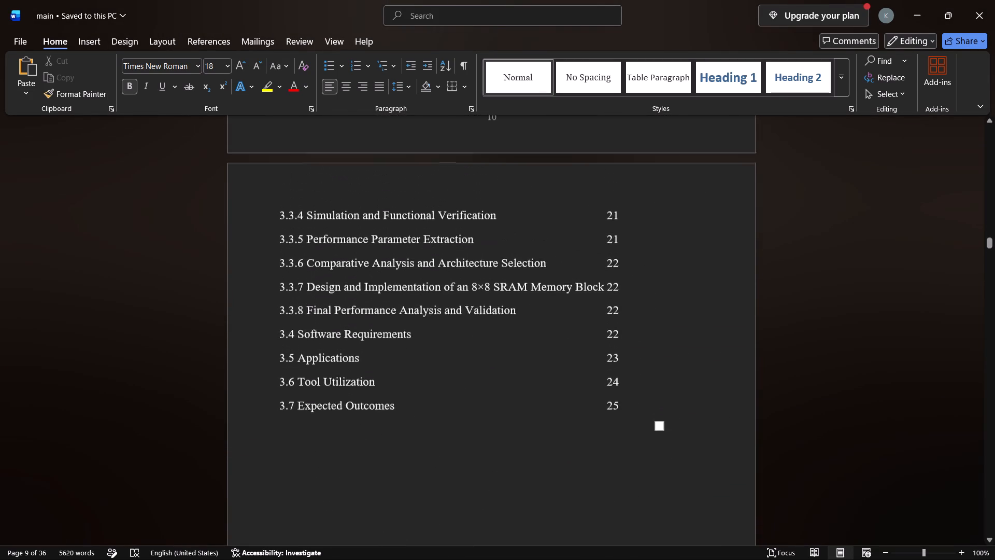
{"action": "scroll", "coordinate": [323, 381], "scroll_direction": "down", "scroll_amount": 1}
{"action": "scroll", "coordinate": [323, 381], "scroll_direction": "up", "scroll_amount": 1}
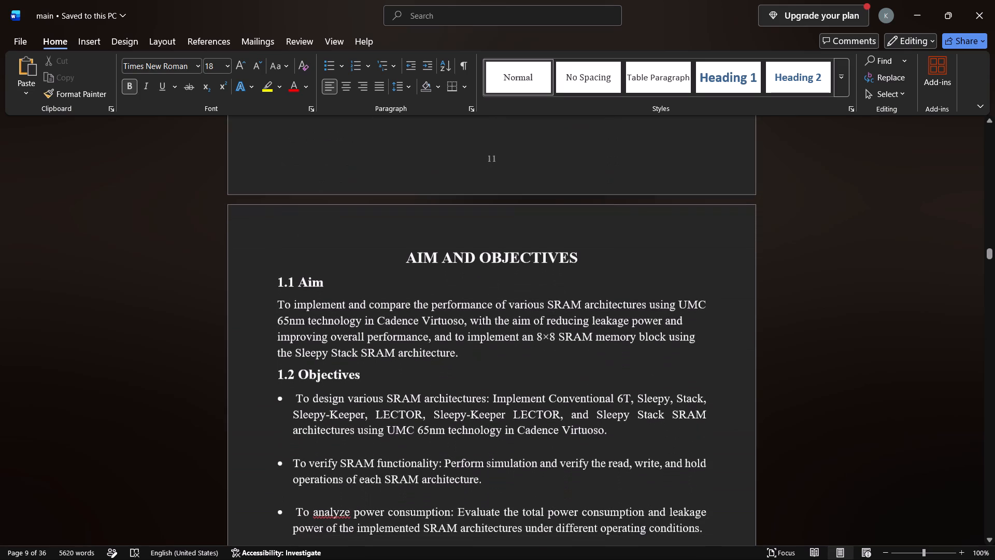
{"action": "scroll", "coordinate": [323, 381], "scroll_direction": "up", "scroll_amount": 1}
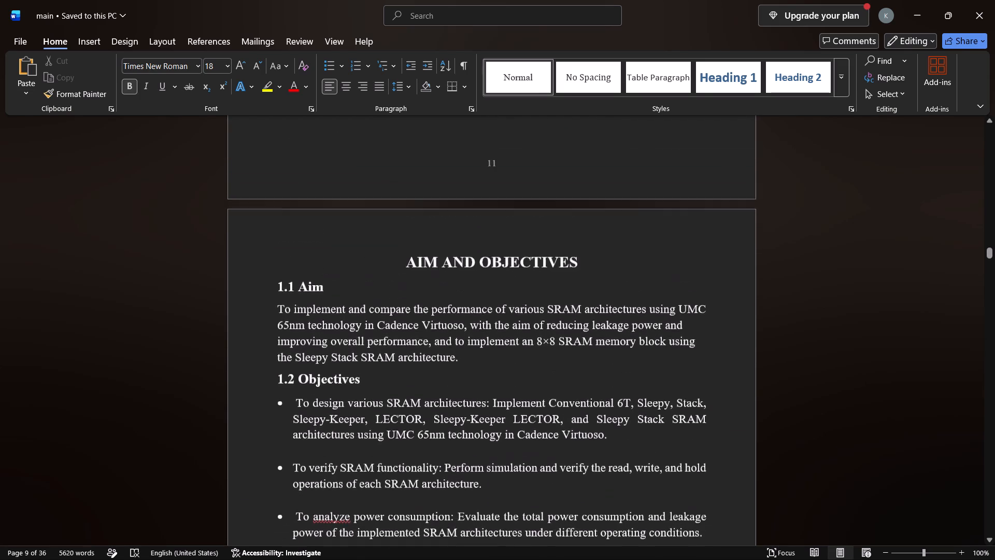
Switch to the PHASE_1 FINAL REVIEW-1 report and review Chapter 1 from section 1.2 Background of the Project through 1.5 Objectives of the Project.
{"action": "scroll", "coordinate": [323, 381], "scroll_direction": "up", "scroll_amount": 1}
{"action": "key", "text": "alt+Tab"}
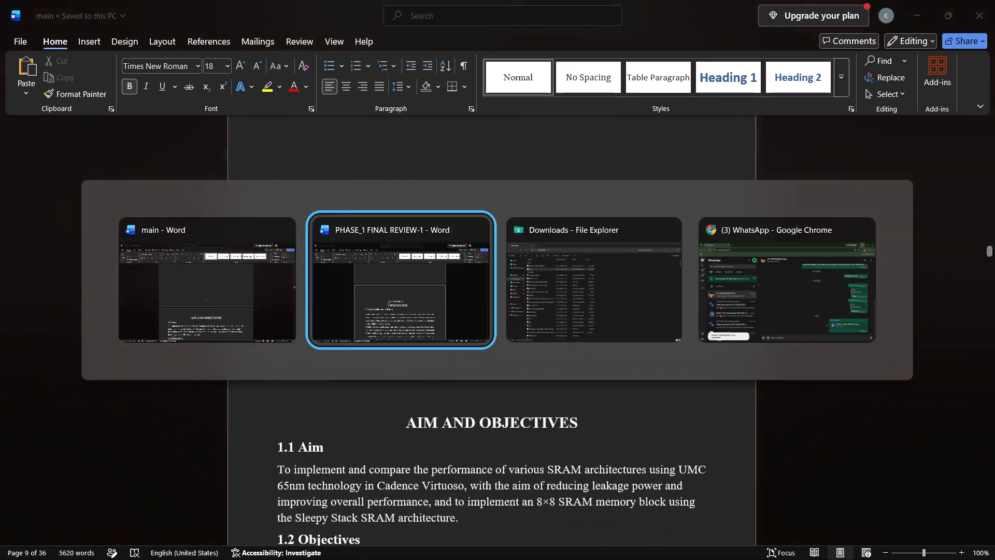
{"action": "scroll", "coordinate": [323, 381], "scroll_direction": "down", "scroll_amount": 3}
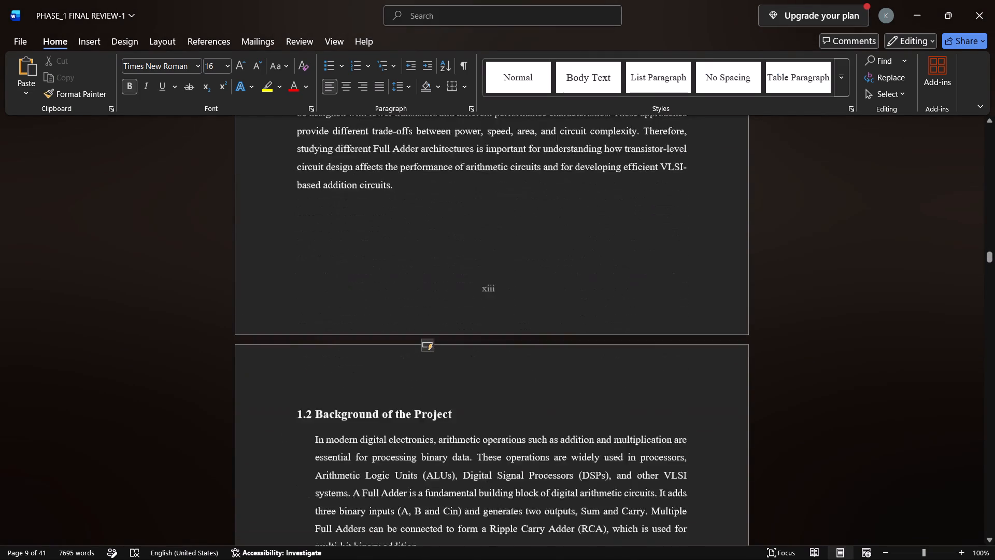
{"action": "scroll", "coordinate": [323, 381], "scroll_direction": "down", "scroll_amount": 3}
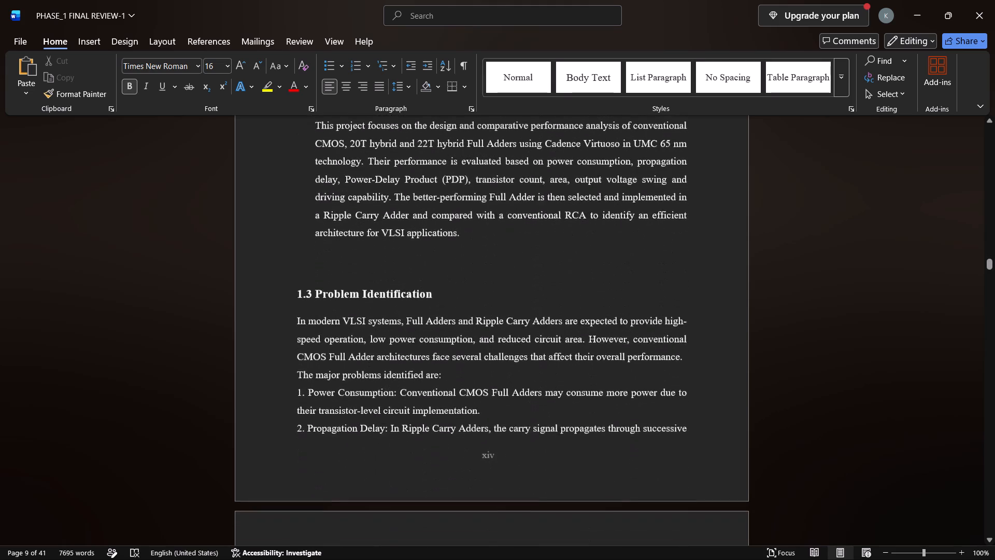
{"action": "scroll", "coordinate": [323, 381], "scroll_direction": "down", "scroll_amount": 3}
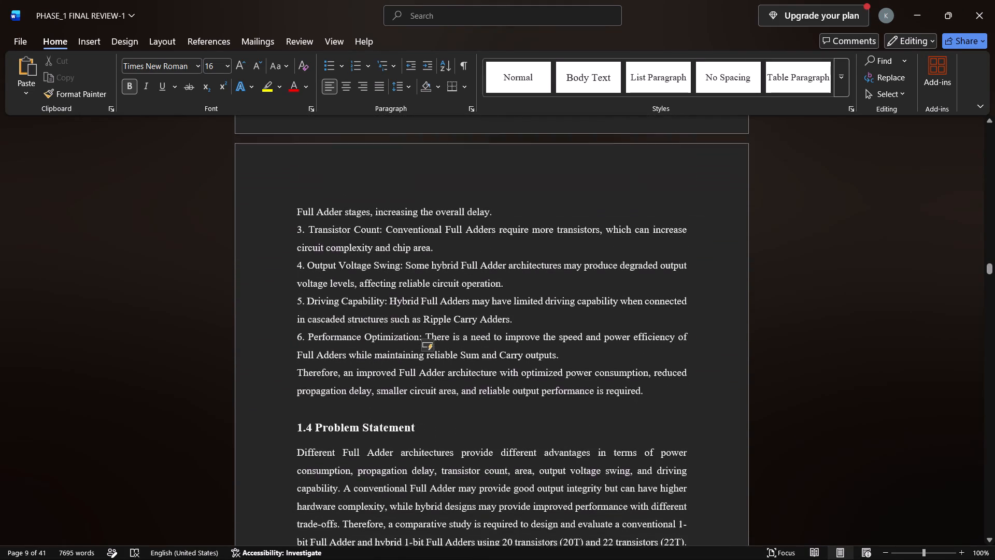
{"action": "scroll", "coordinate": [323, 381], "scroll_direction": "down", "scroll_amount": 3}
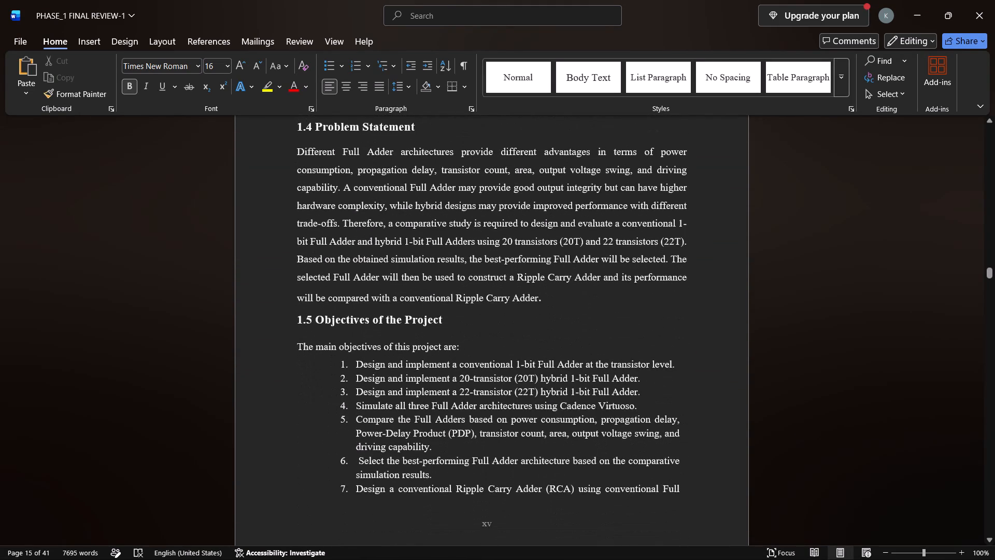
{"action": "scroll", "coordinate": [323, 381], "scroll_direction": "down", "scroll_amount": 2}
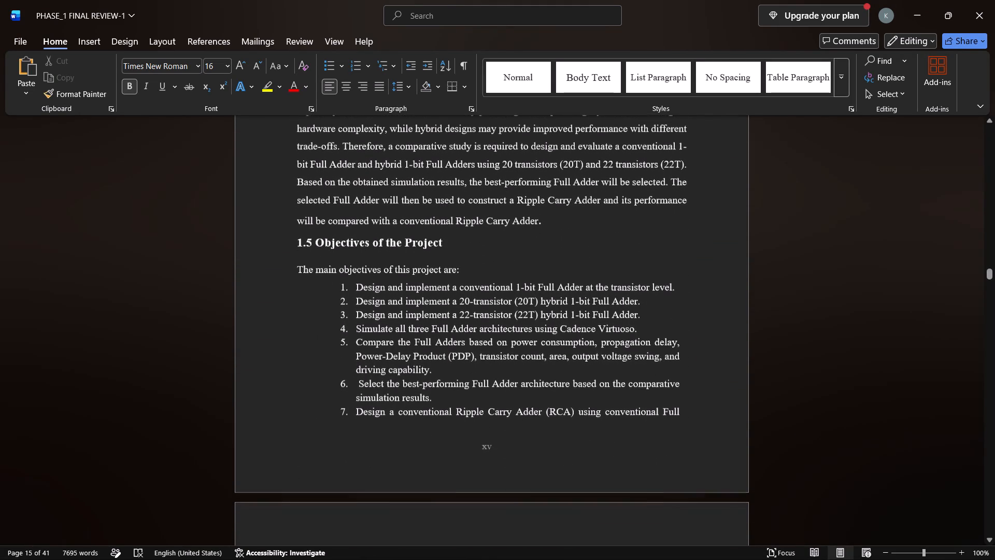
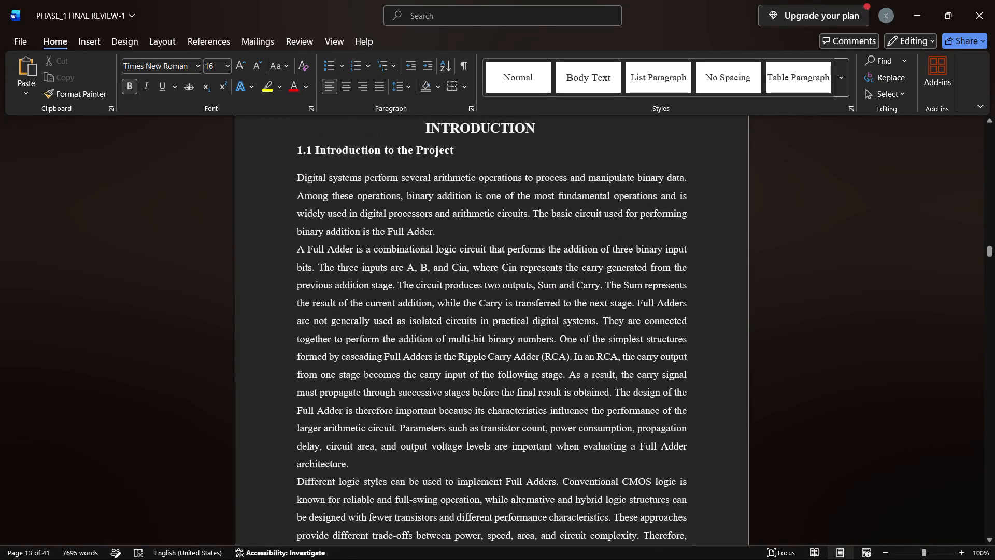
Examine the report's Chapter 1 from section 1.1 through the 1.5 Objectives list, up to the CHAPTER 2 LITERATURE SURVEY page.
{"action": "scroll", "coordinate": [438, 268], "scroll_direction": "down", "scroll_amount": 1}
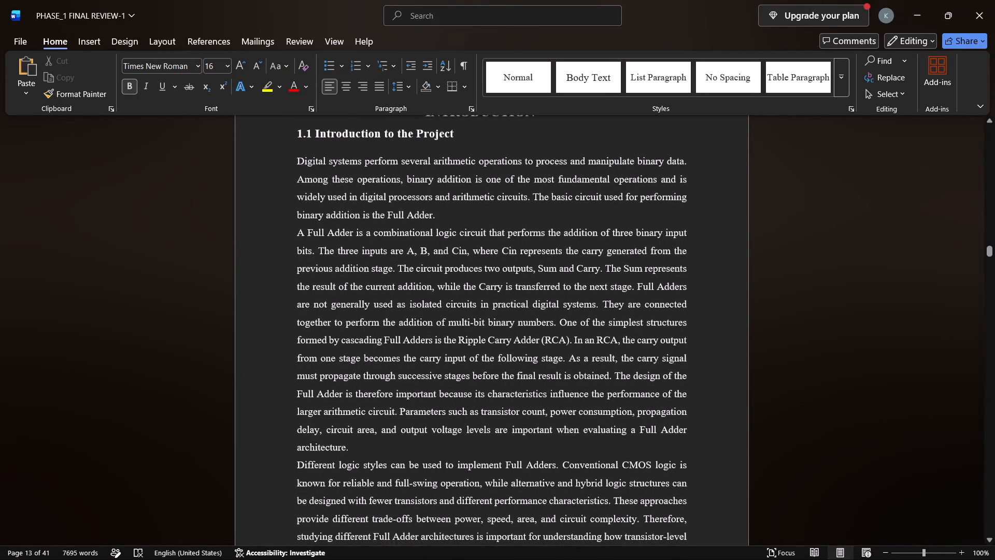
{"action": "scroll", "coordinate": [438, 268], "scroll_direction": "down", "scroll_amount": 1}
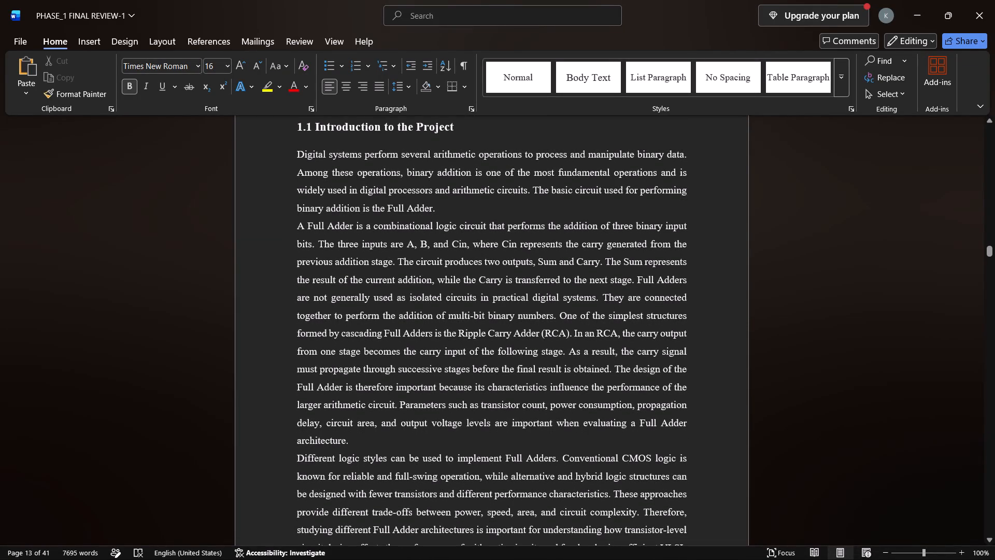
{"action": "scroll", "coordinate": [438, 268], "scroll_direction": "down", "scroll_amount": 4}
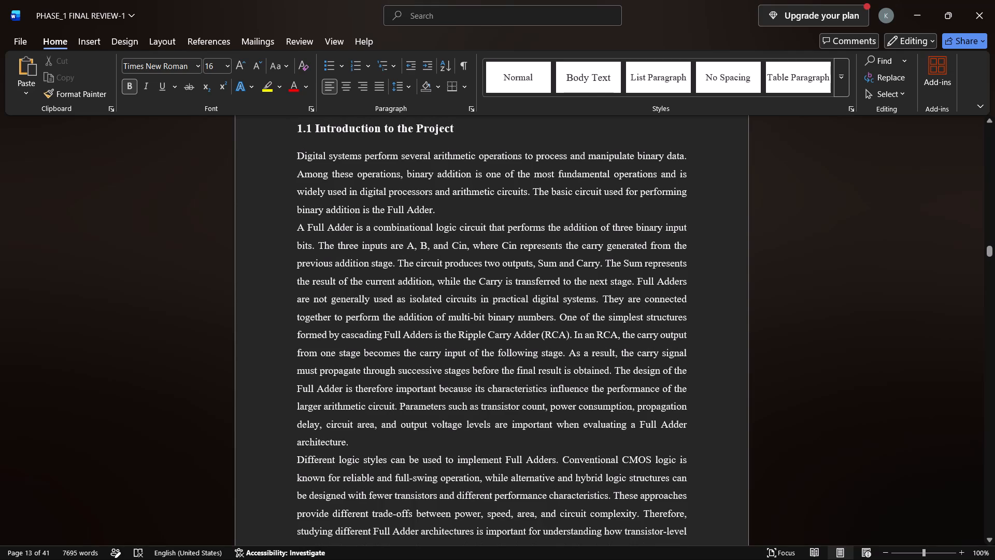
{"action": "scroll", "coordinate": [438, 268], "scroll_direction": "down", "scroll_amount": 2}
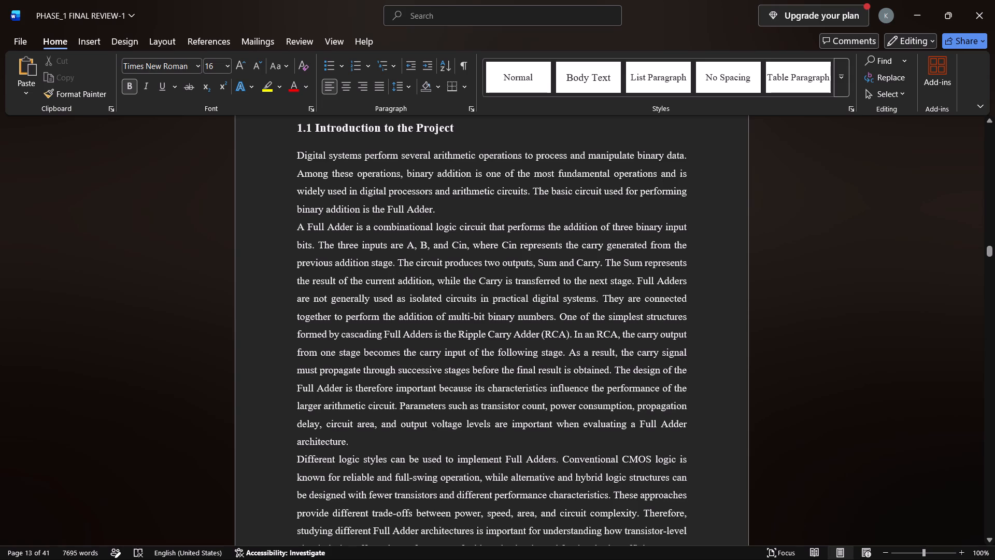
{"action": "scroll", "coordinate": [438, 268], "scroll_direction": "down", "scroll_amount": 5}
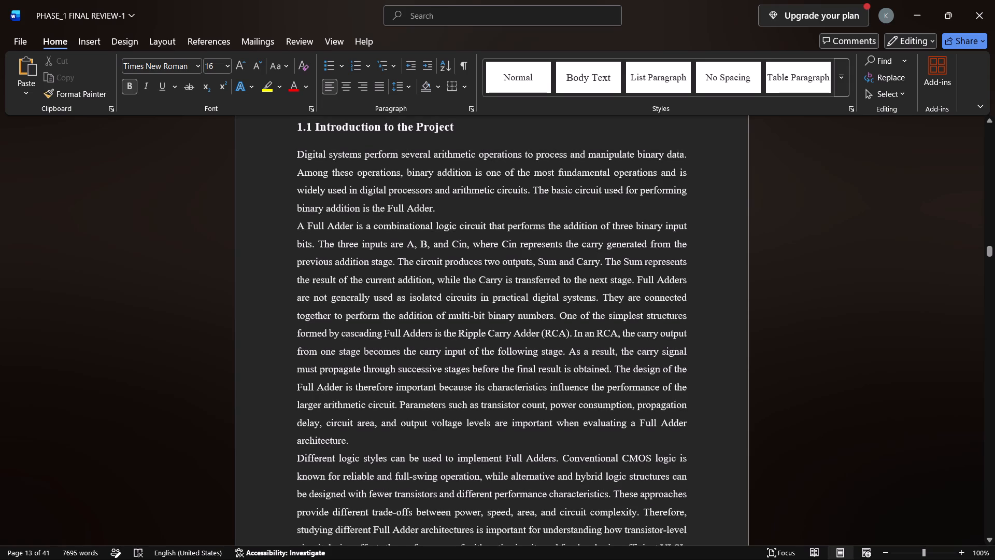
{"action": "scroll", "coordinate": [438, 268], "scroll_direction": "down", "scroll_amount": 1}
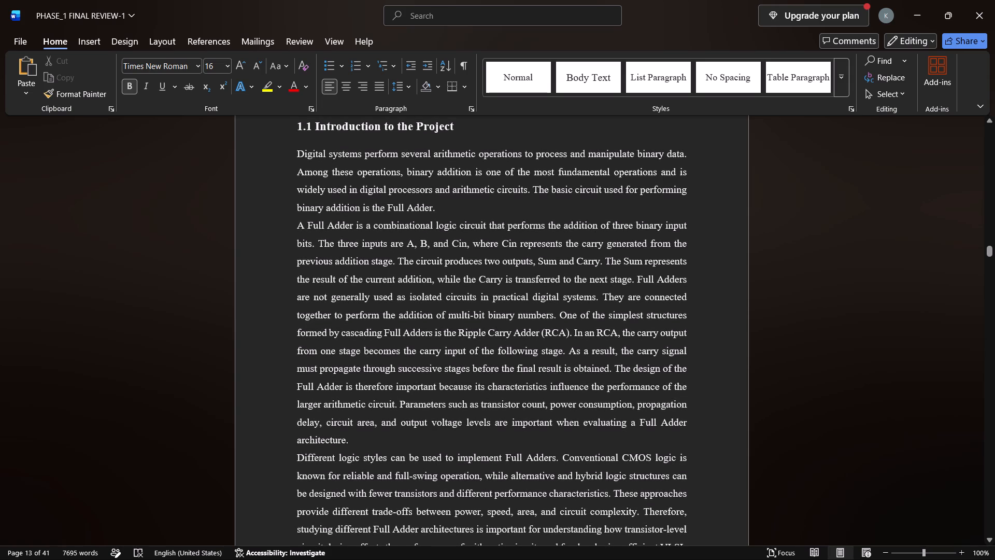
{"action": "scroll", "coordinate": [438, 268], "scroll_direction": "down", "scroll_amount": 1}
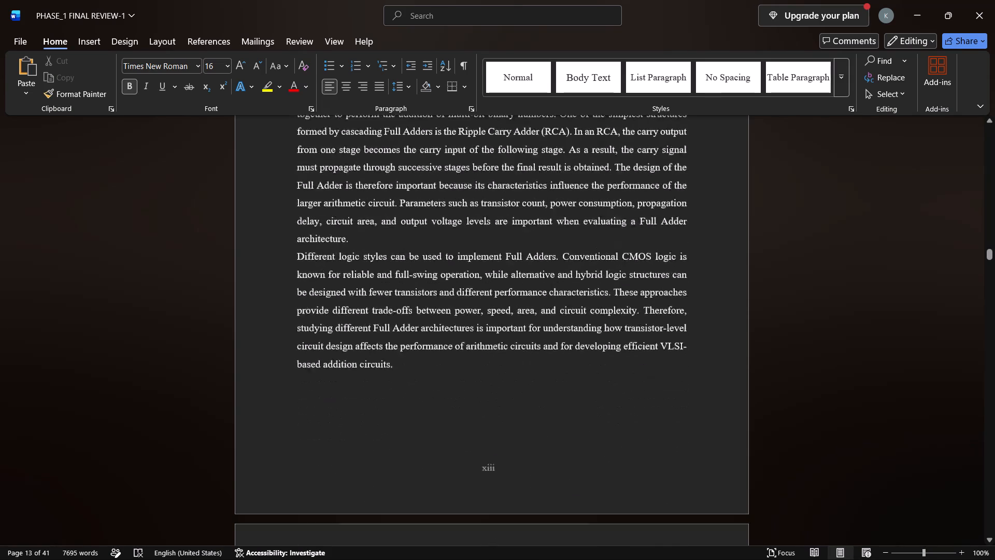
{"action": "scroll", "coordinate": [438, 268], "scroll_direction": "down", "scroll_amount": 1}
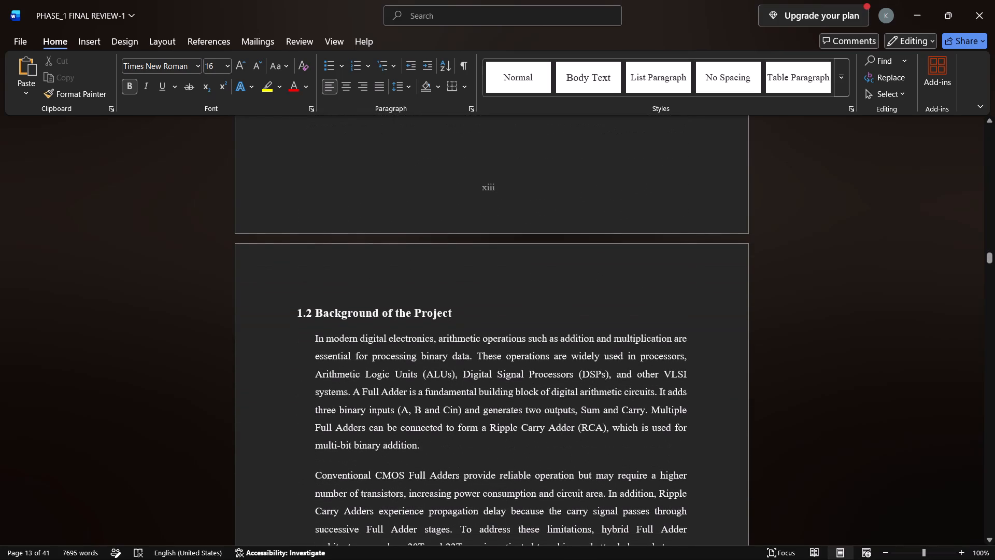
{"action": "scroll", "coordinate": [438, 268], "scroll_direction": "up", "scroll_amount": 2}
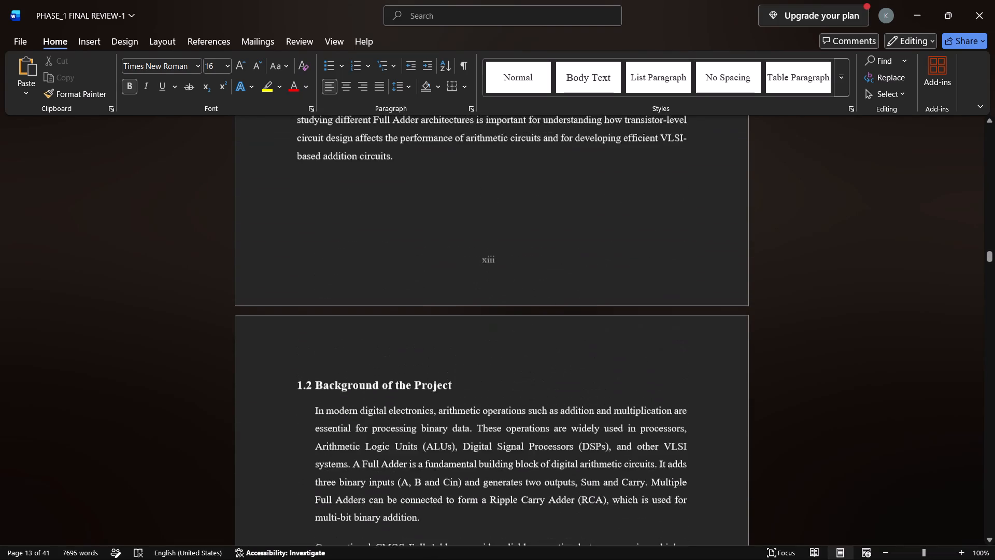
{"action": "scroll", "coordinate": [438, 268], "scroll_direction": "up", "scroll_amount": 2}
{"action": "scroll", "coordinate": [438, 268], "scroll_direction": "down", "scroll_amount": 1}
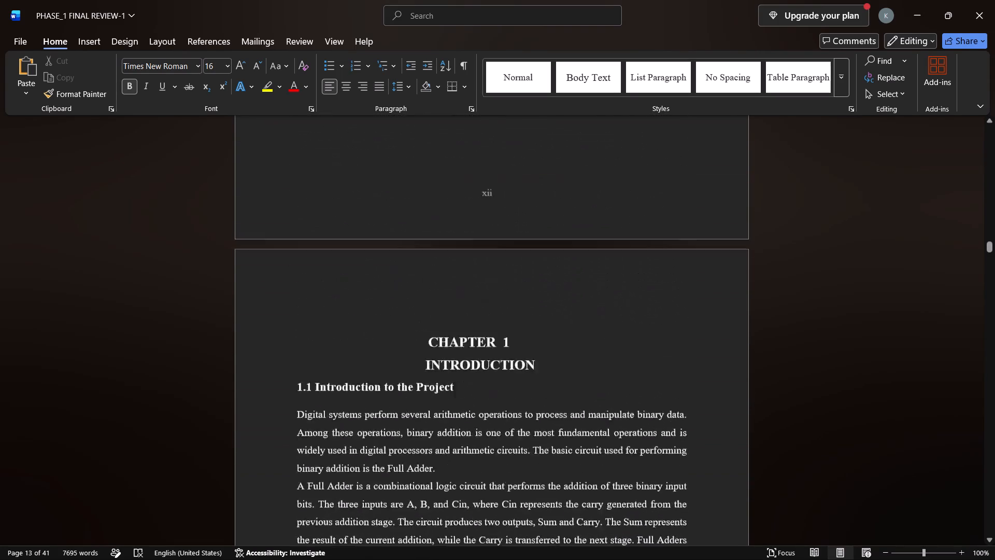
{"action": "scroll", "coordinate": [438, 268], "scroll_direction": "down", "scroll_amount": 2}
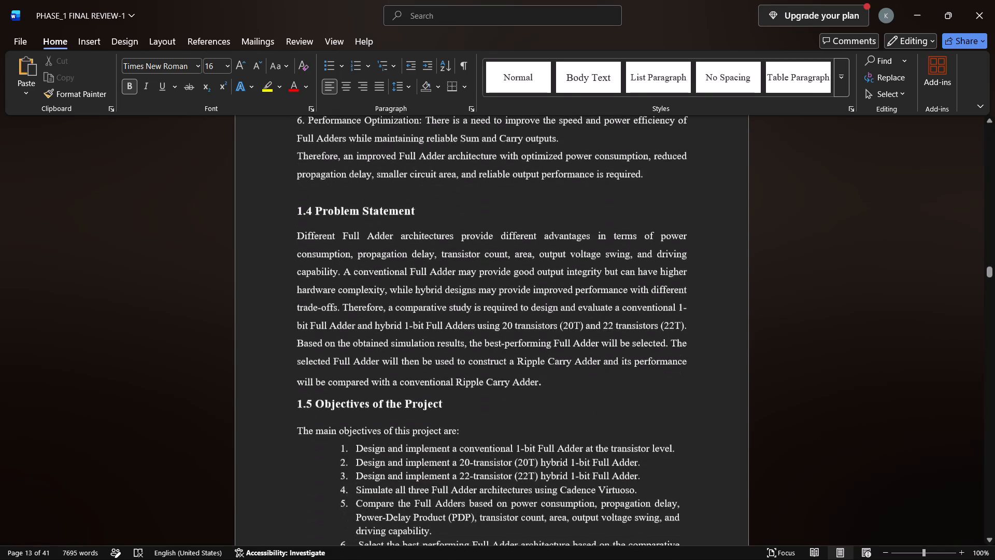
{"action": "scroll", "coordinate": [438, 268], "scroll_direction": "down", "scroll_amount": 2}
{"action": "scroll", "coordinate": [438, 268], "scroll_direction": "up", "scroll_amount": 1}
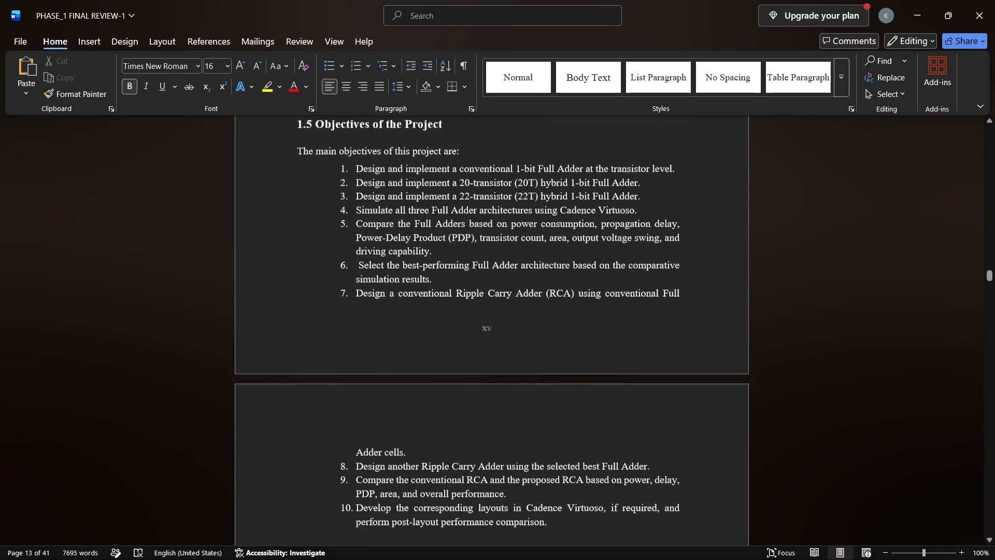
{"action": "scroll", "coordinate": [438, 268], "scroll_direction": "up", "scroll_amount": 2}
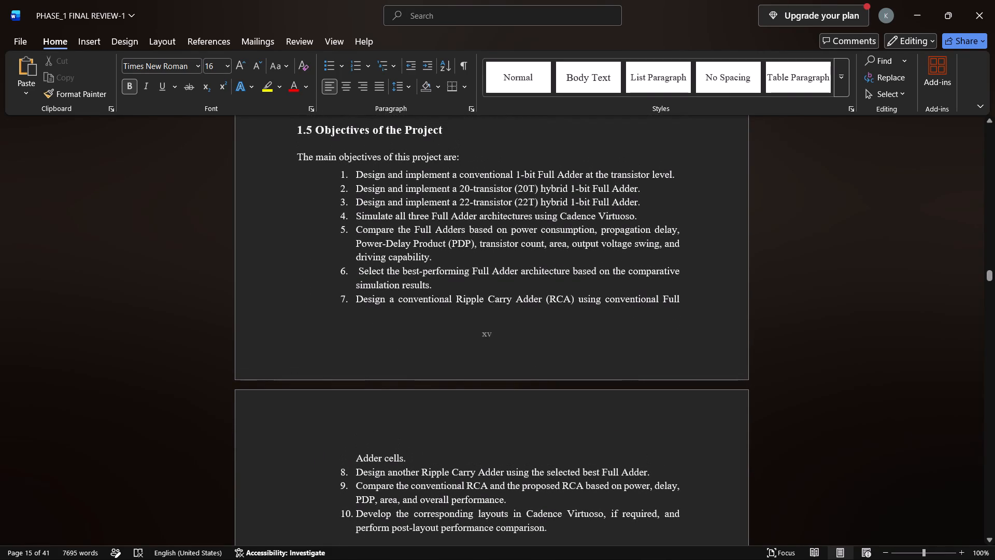
{"action": "scroll", "coordinate": [438, 268], "scroll_direction": "up", "scroll_amount": 1}
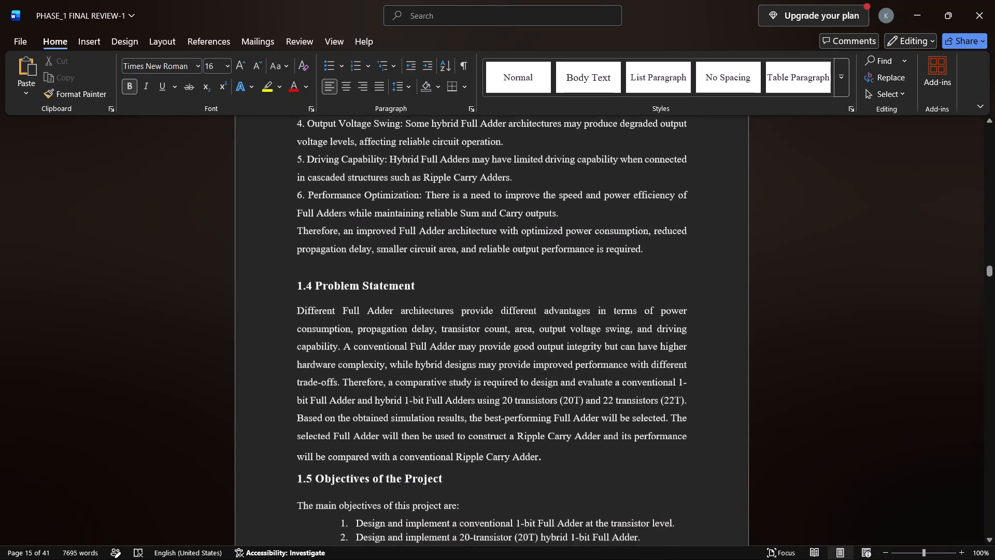
{"action": "scroll", "coordinate": [438, 268], "scroll_direction": "down", "scroll_amount": 2}
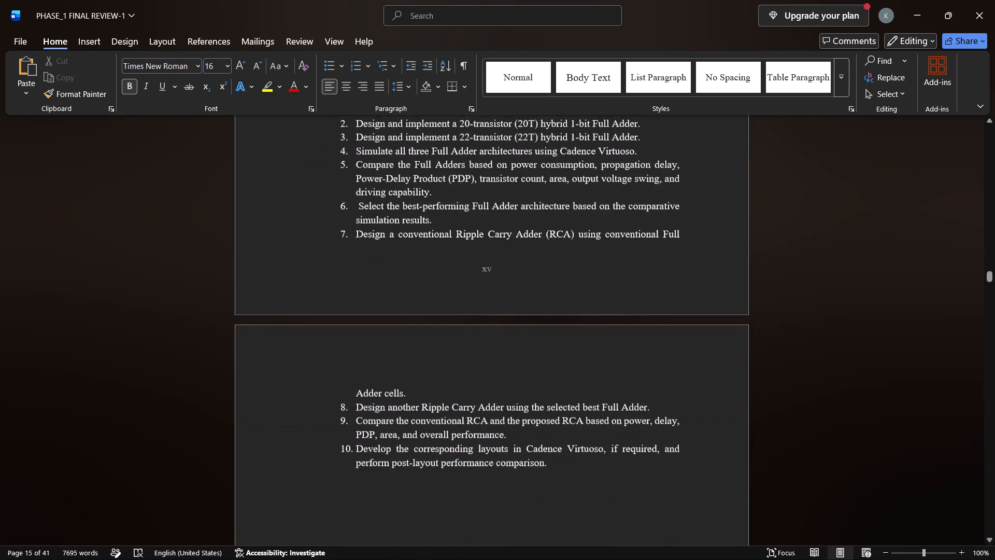
{"action": "scroll", "coordinate": [438, 268], "scroll_direction": "down", "scroll_amount": 3}
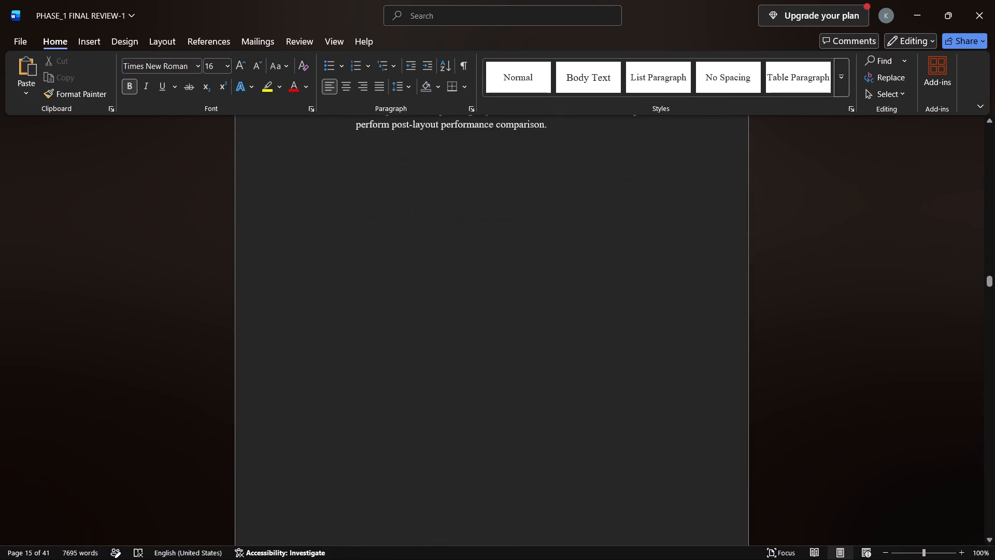
{"action": "scroll", "coordinate": [438, 268], "scroll_direction": "down", "scroll_amount": 2}
Review the report's LIST OF CONTENTS table, the CHAPTER 1 title page and the opening page of section 1.1.
{"action": "scroll", "coordinate": [438, 268], "scroll_direction": "up", "scroll_amount": 3}
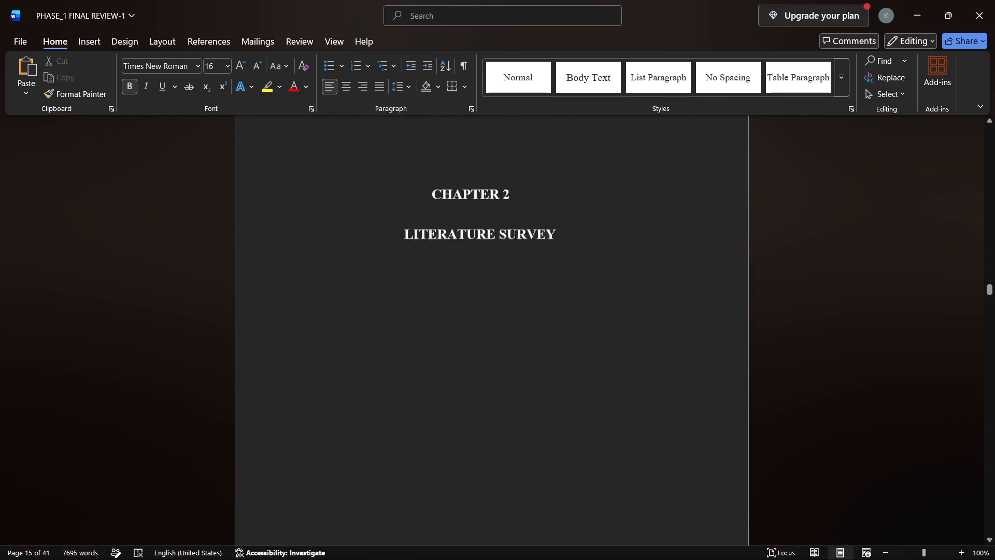
{"action": "scroll", "coordinate": [438, 268], "scroll_direction": "up", "scroll_amount": 2}
{"action": "scroll", "coordinate": [438, 268], "scroll_direction": "down", "scroll_amount": 2}
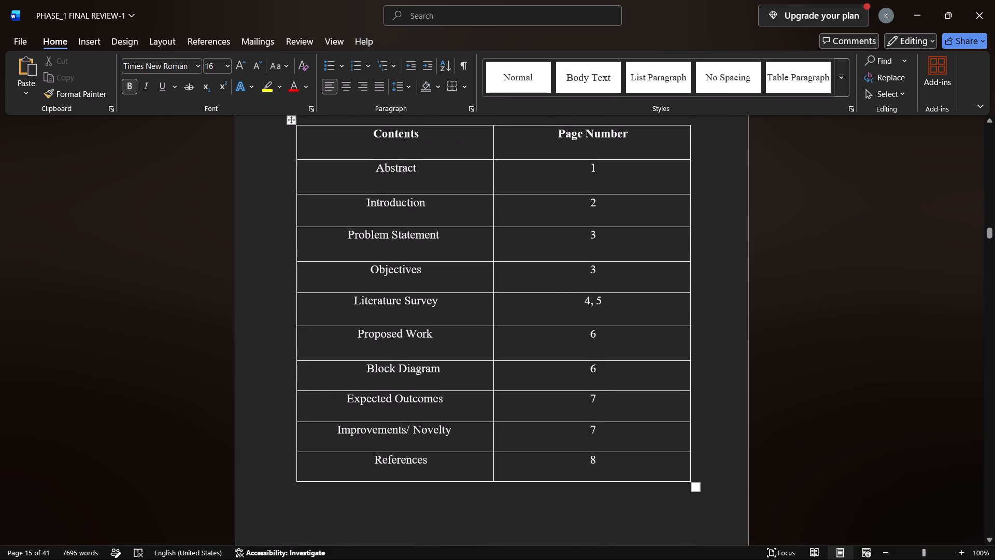
{"action": "scroll", "coordinate": [438, 268], "scroll_direction": "down", "scroll_amount": 1}
{"action": "scroll", "coordinate": [438, 268], "scroll_direction": "up", "scroll_amount": 1}
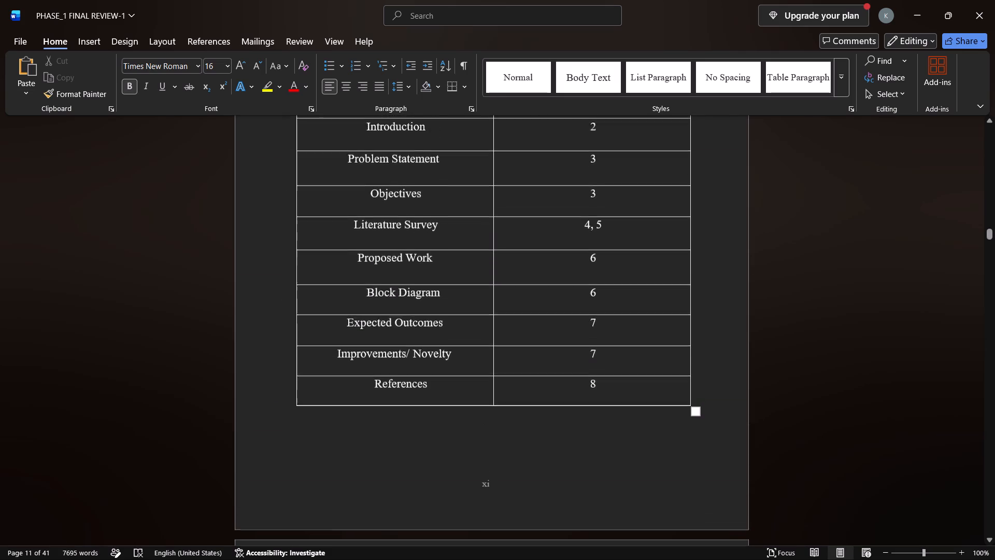
{"action": "scroll", "coordinate": [438, 268], "scroll_direction": "up", "scroll_amount": 1}
{"action": "scroll", "coordinate": [438, 268], "scroll_direction": "right", "scroll_amount": 1}
{"action": "scroll", "coordinate": [438, 268], "scroll_direction": "down", "scroll_amount": 1}
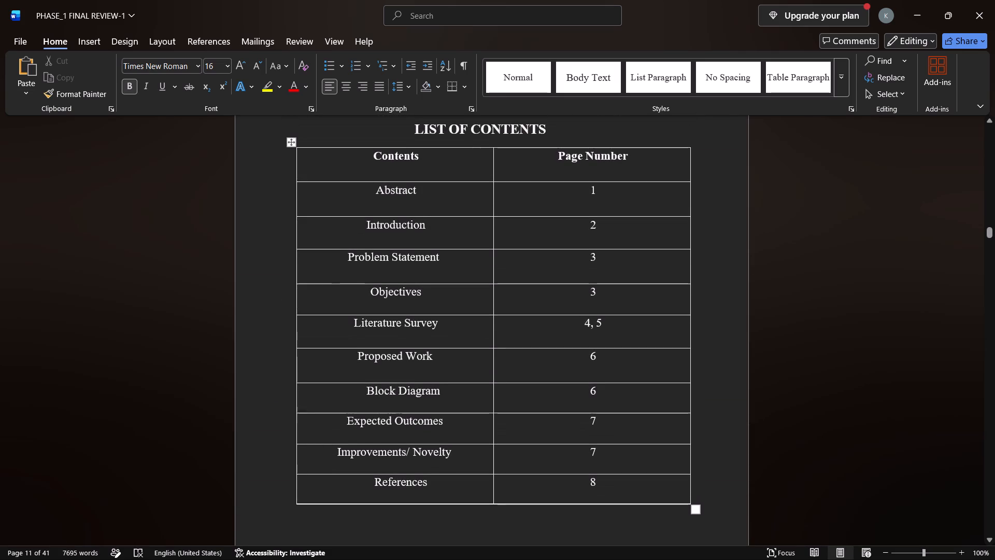
{"action": "scroll", "coordinate": [438, 268], "scroll_direction": "down", "scroll_amount": 3}
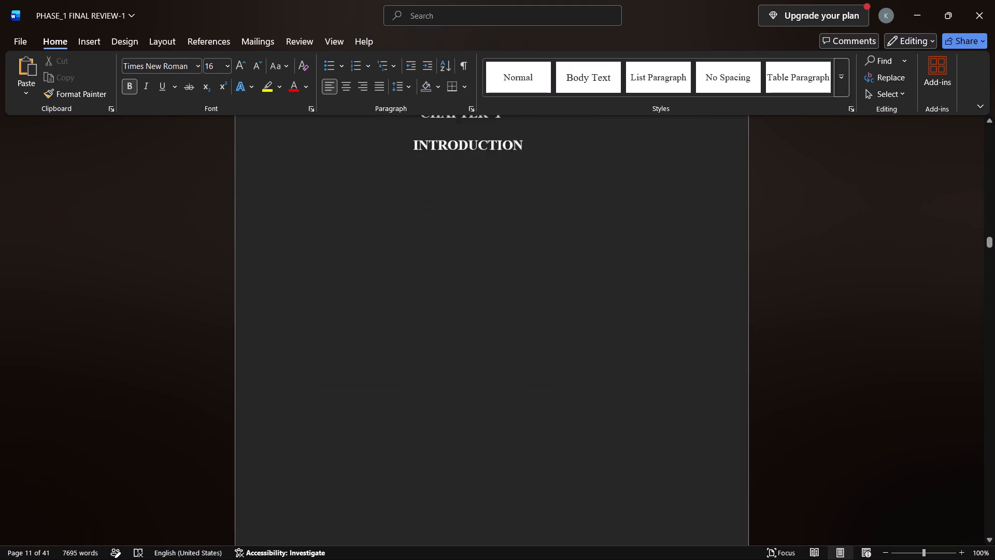
{"action": "scroll", "coordinate": [438, 268], "scroll_direction": "down", "scroll_amount": 2}
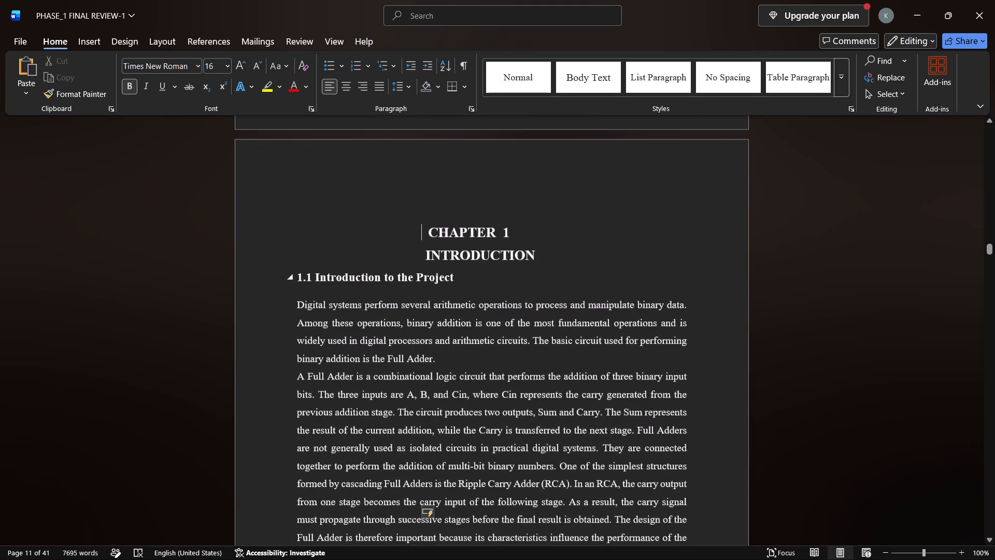
{"action": "scroll", "coordinate": [438, 268], "scroll_direction": "down", "scroll_amount": 1}
Check the font formatting of the INTRODUCTION title, CHAPTER 1 heading, 1.1 subheading and first body paragraph.
{"action": "double_click", "coordinate": [442, 206]}
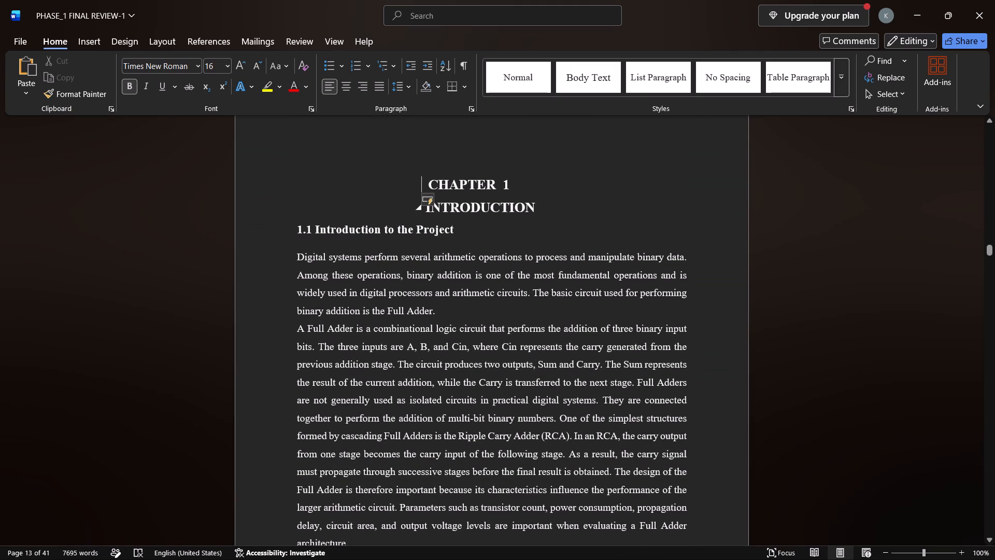
{"action": "double_click", "coordinate": [450, 181]}
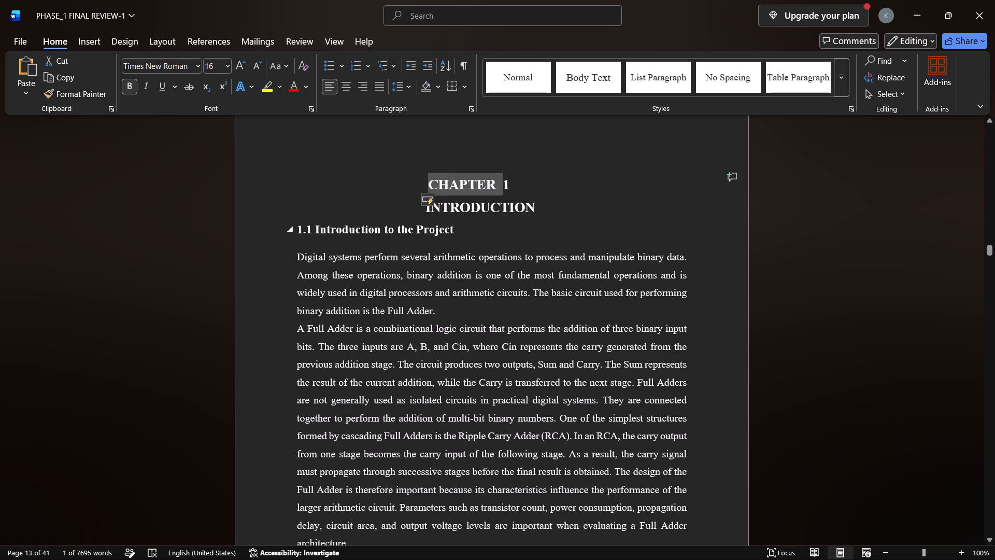
{"action": "double_click", "coordinate": [357, 231]}
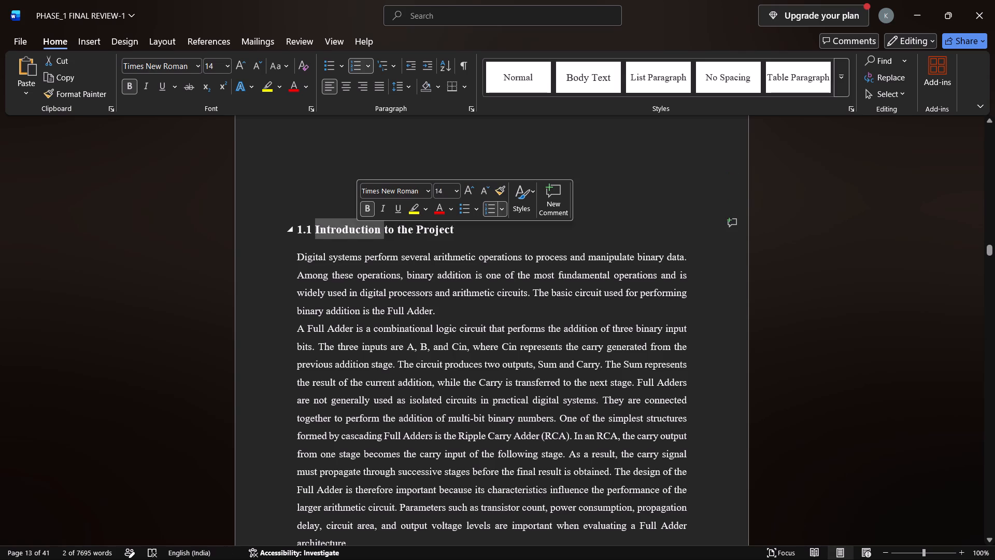
{"action": "triple_click", "coordinate": [300, 256]}
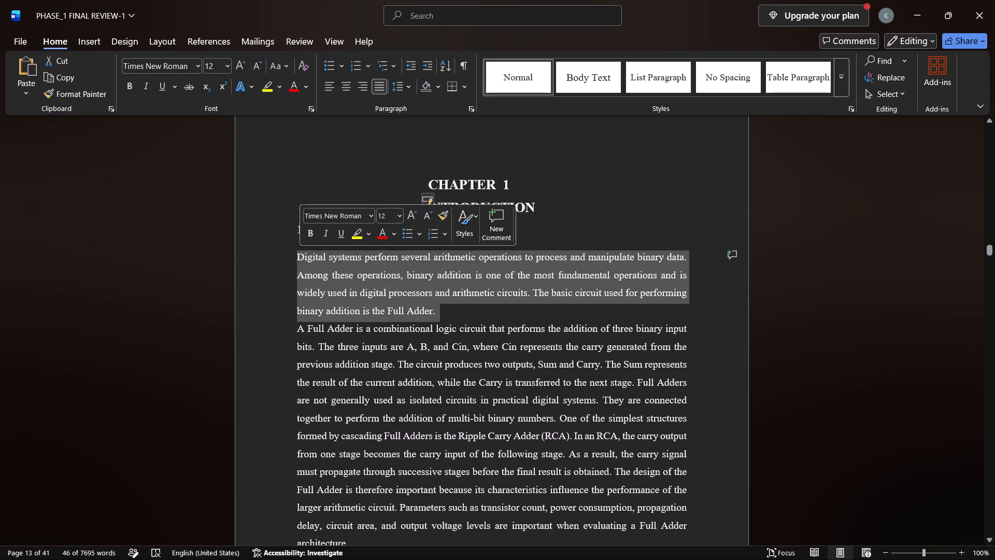
Indent the first line of section 1.1's "Digital systems" paragraph by two tab stops and add a blank line after the paragraph.
{"action": "left_click", "coordinate": [302, 254]}
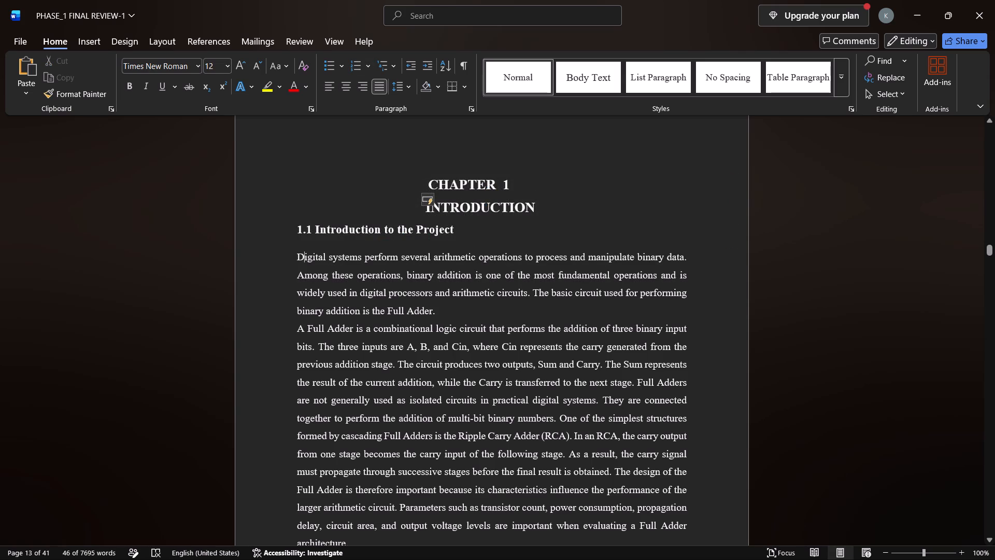
{"action": "left_click", "coordinate": [295, 253]}
{"action": "key", "text": "Tab"}
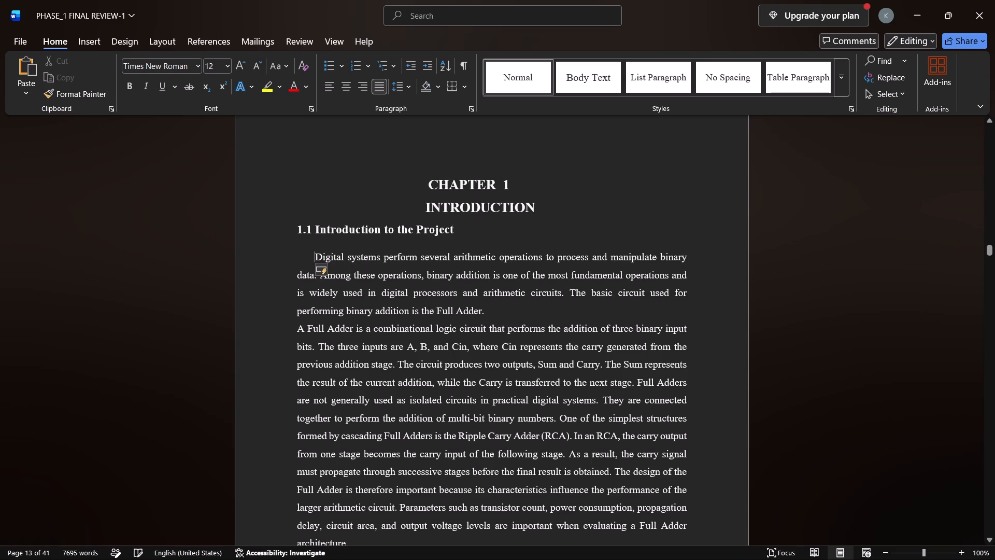
{"action": "key", "text": "Tab"}
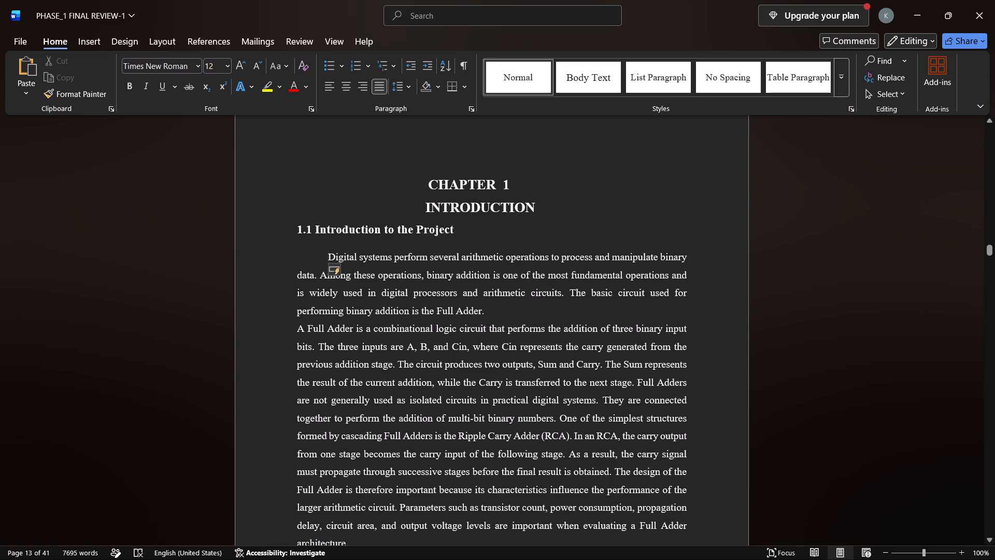
{"action": "left_click", "coordinate": [487, 314]}
{"action": "key", "text": "Return"}
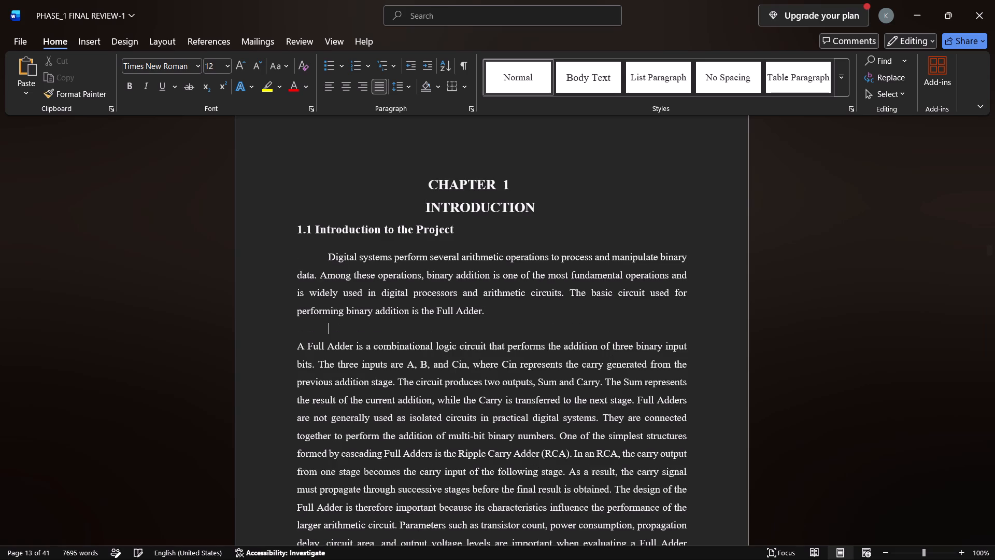
Indent only the first line of section 1.1's "A Full Adder" paragraph and add a blank line after the paragraph.
{"action": "left_click", "coordinate": [296, 346]}
{"action": "key", "text": "Tab"}
{"action": "key", "text": "Tab"}
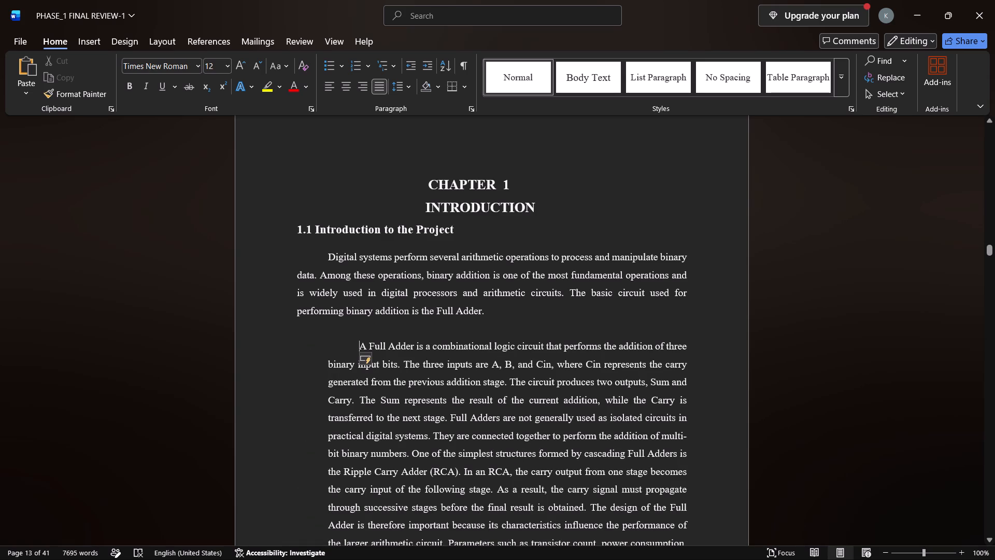
{"action": "key", "text": "BackSpace"}
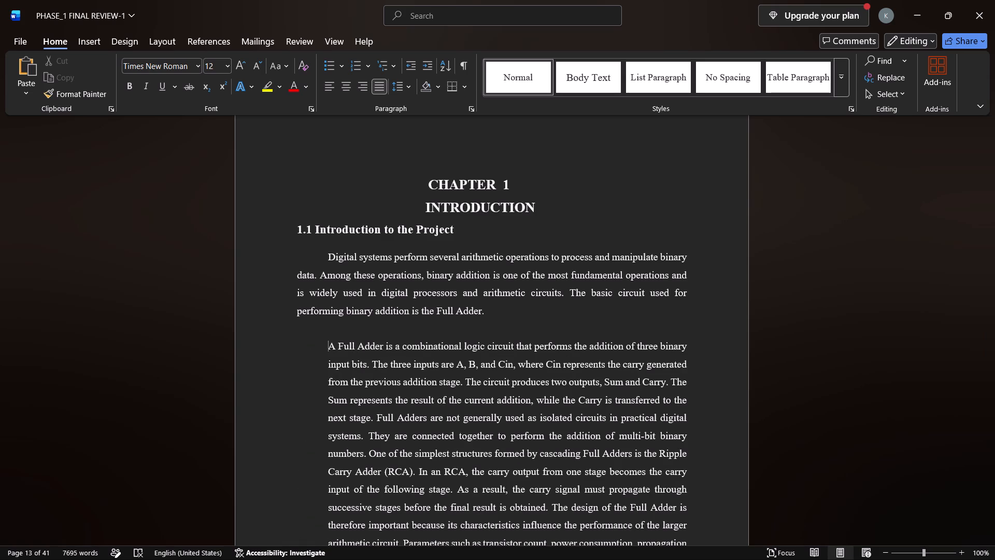
{"action": "key", "text": "ctrl+z"}
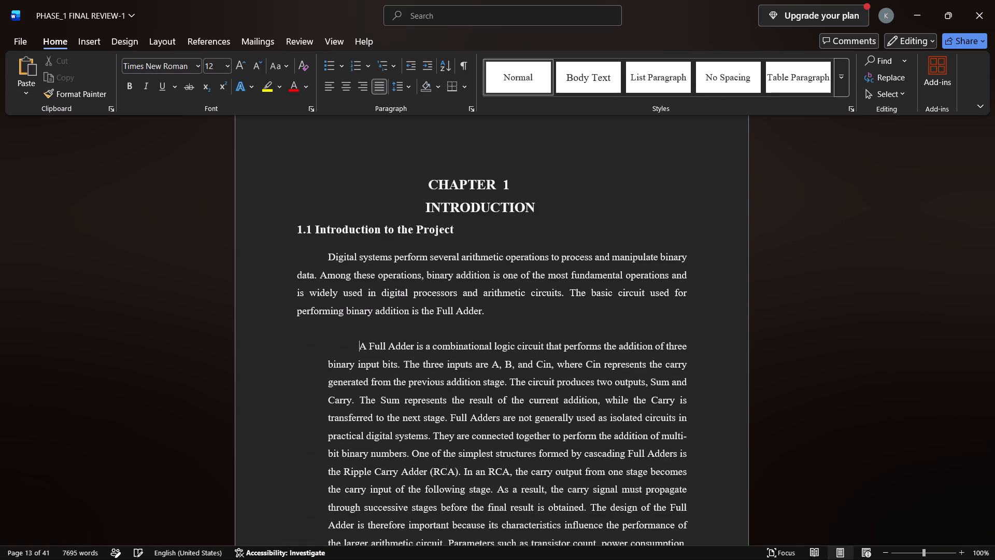
{"action": "key", "text": "ctrl+z"}
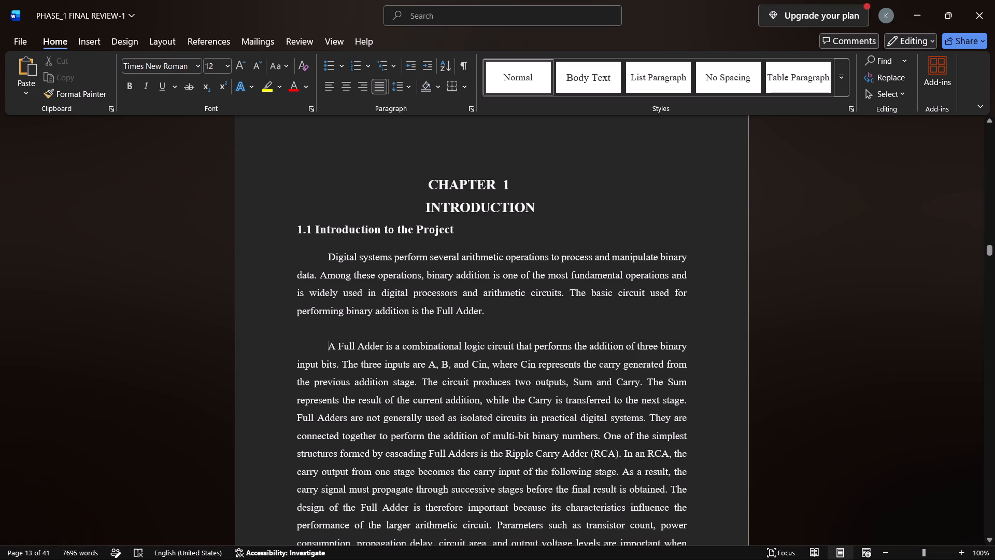
{"action": "scroll", "coordinate": [335, 380], "scroll_direction": "down", "scroll_amount": 1}
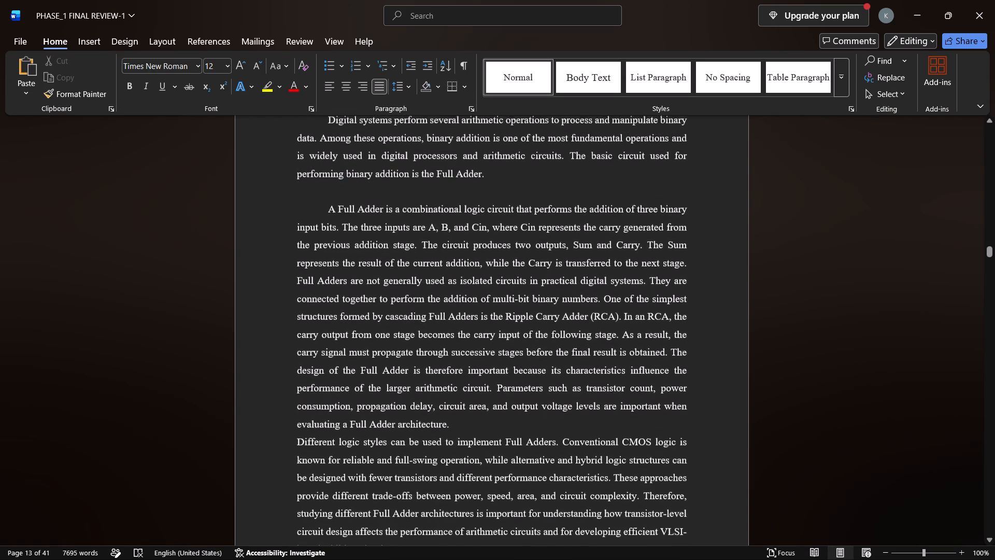
{"action": "scroll", "coordinate": [335, 380], "scroll_direction": "down", "scroll_amount": 1}
{"action": "left_click", "coordinate": [462, 415]}
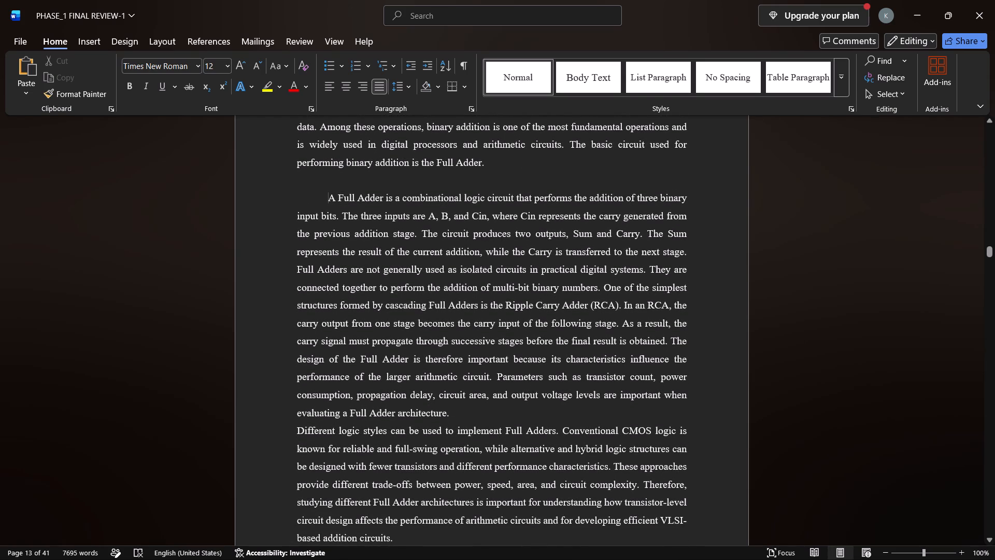
{"action": "key", "text": "Return"}
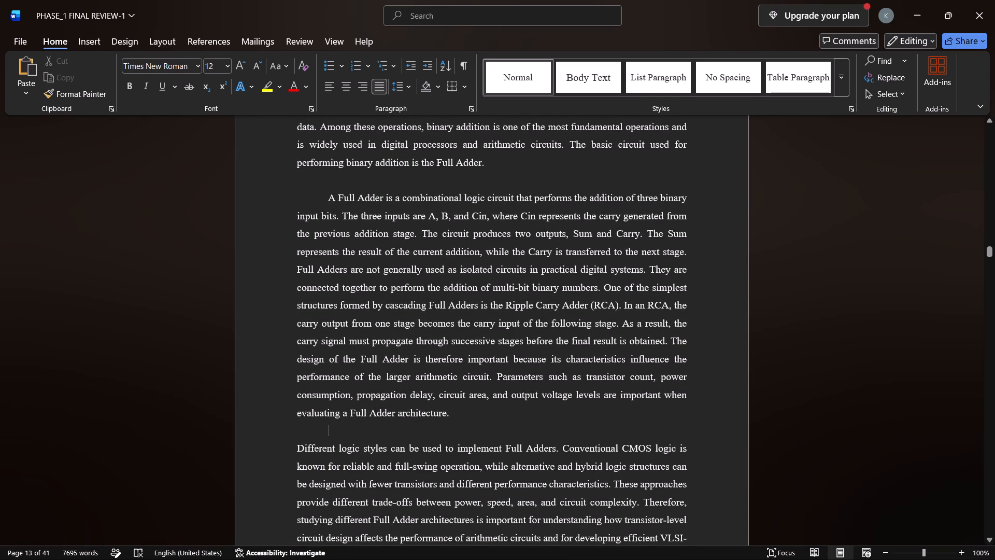
Indent the first line of section 1.1's "Different logic styles" paragraph by two tab stops.
{"action": "left_click", "coordinate": [294, 452]}
{"action": "key", "text": "Tab"}
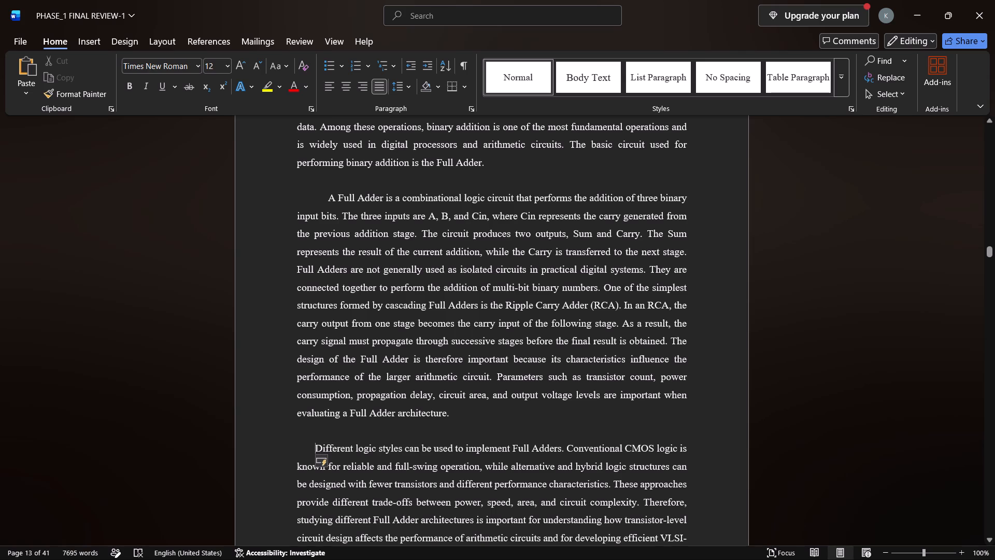
{"action": "key", "text": "Tab"}
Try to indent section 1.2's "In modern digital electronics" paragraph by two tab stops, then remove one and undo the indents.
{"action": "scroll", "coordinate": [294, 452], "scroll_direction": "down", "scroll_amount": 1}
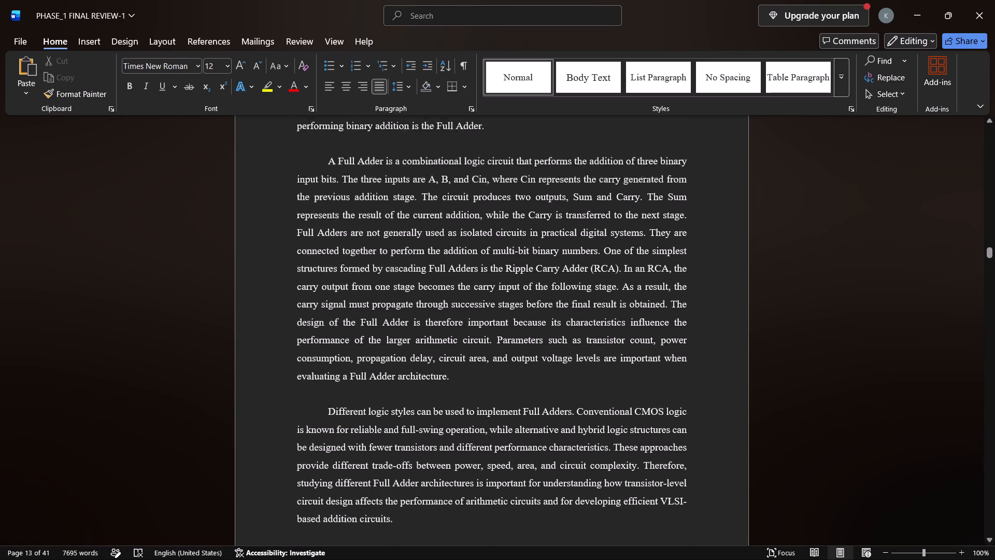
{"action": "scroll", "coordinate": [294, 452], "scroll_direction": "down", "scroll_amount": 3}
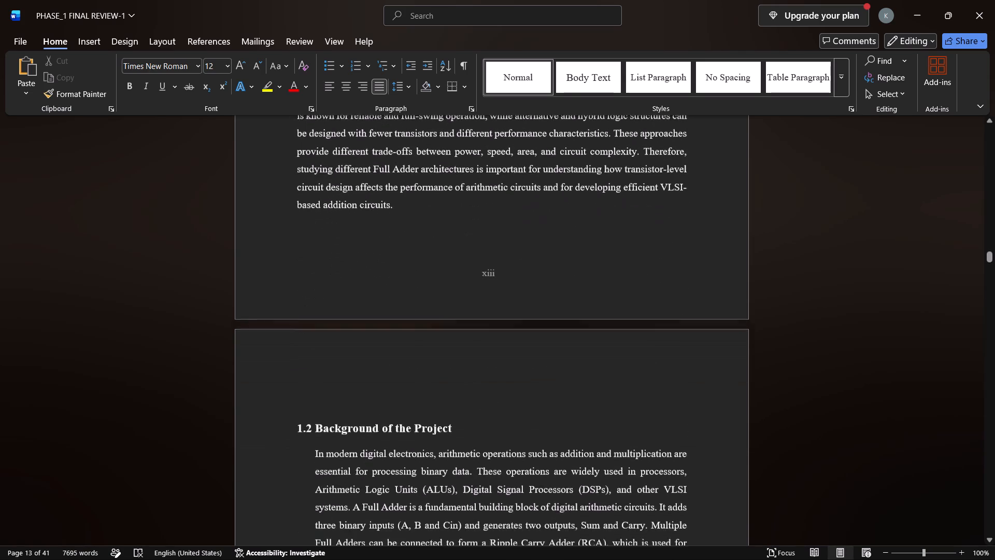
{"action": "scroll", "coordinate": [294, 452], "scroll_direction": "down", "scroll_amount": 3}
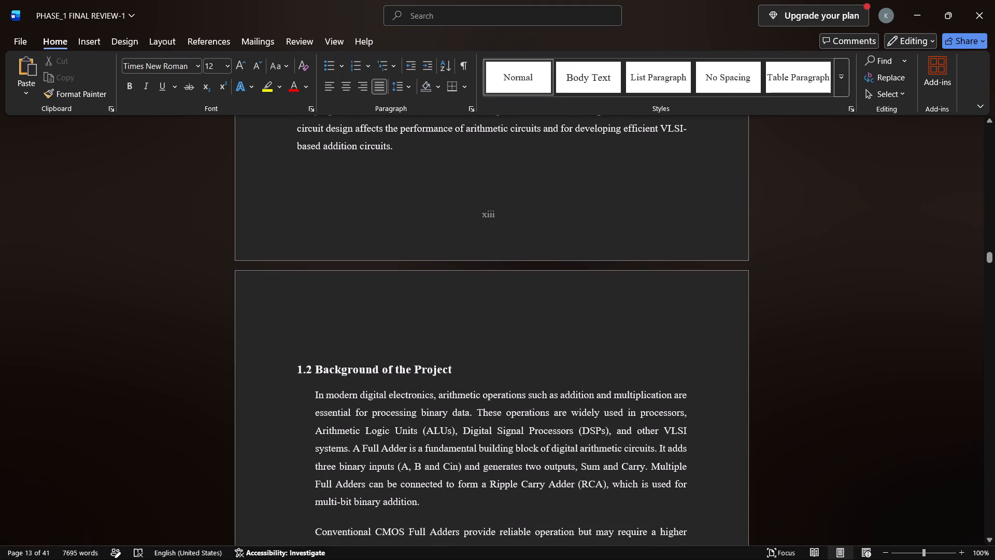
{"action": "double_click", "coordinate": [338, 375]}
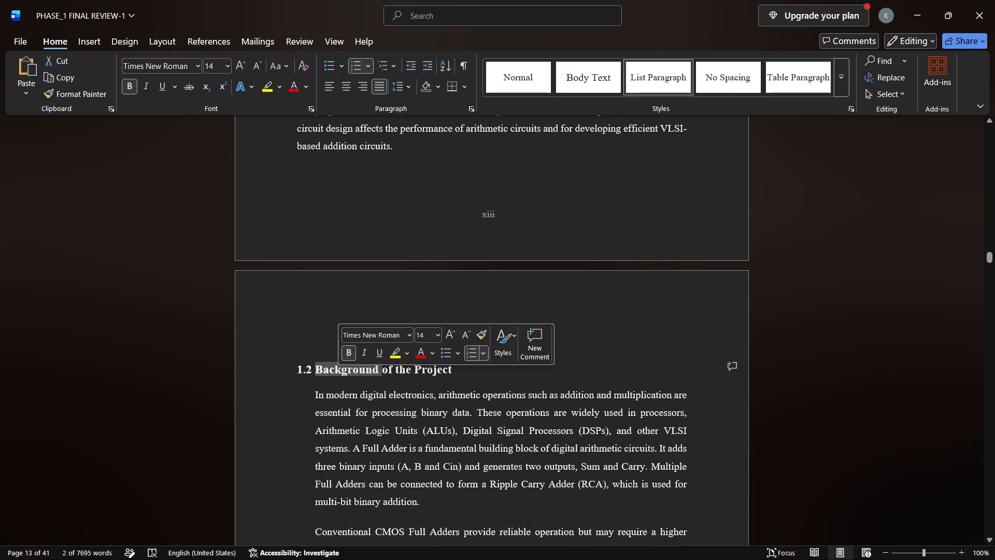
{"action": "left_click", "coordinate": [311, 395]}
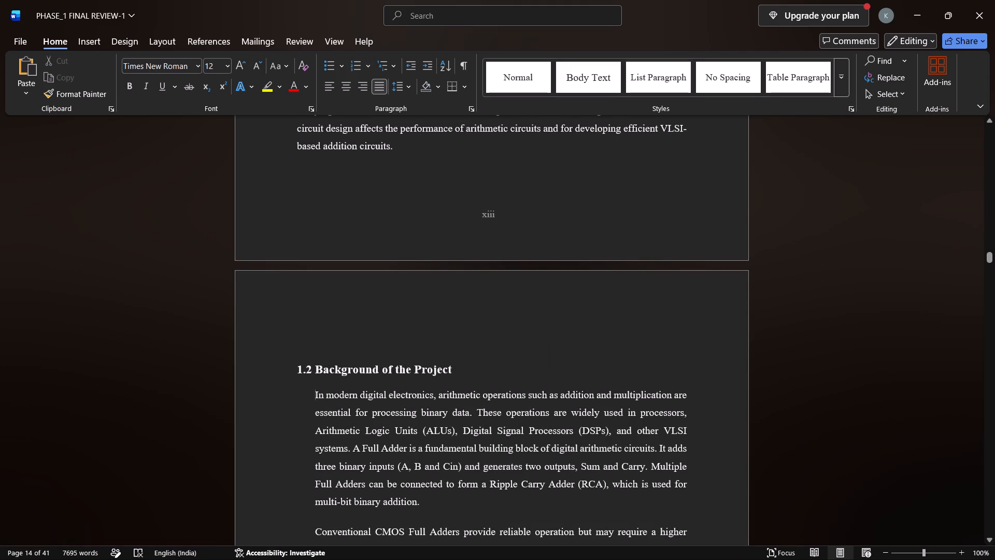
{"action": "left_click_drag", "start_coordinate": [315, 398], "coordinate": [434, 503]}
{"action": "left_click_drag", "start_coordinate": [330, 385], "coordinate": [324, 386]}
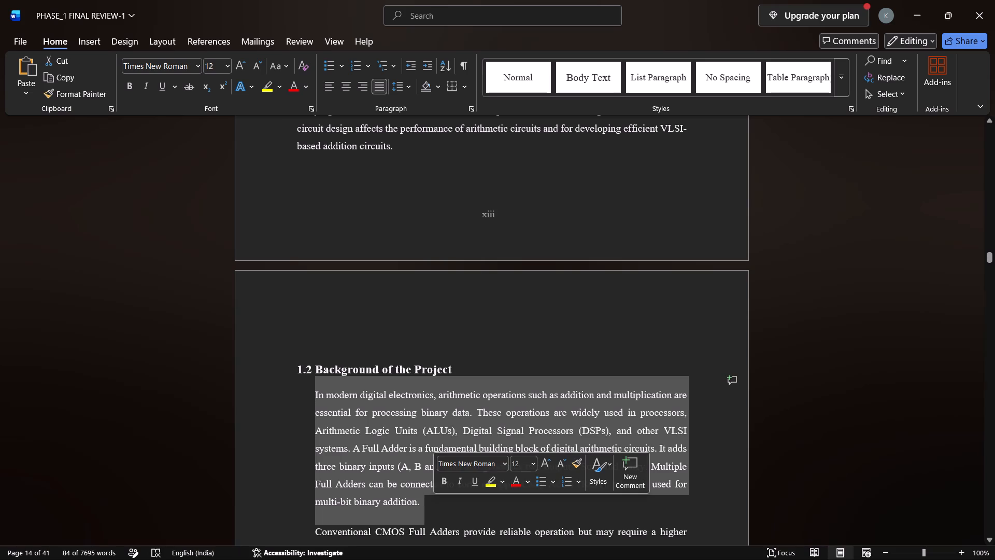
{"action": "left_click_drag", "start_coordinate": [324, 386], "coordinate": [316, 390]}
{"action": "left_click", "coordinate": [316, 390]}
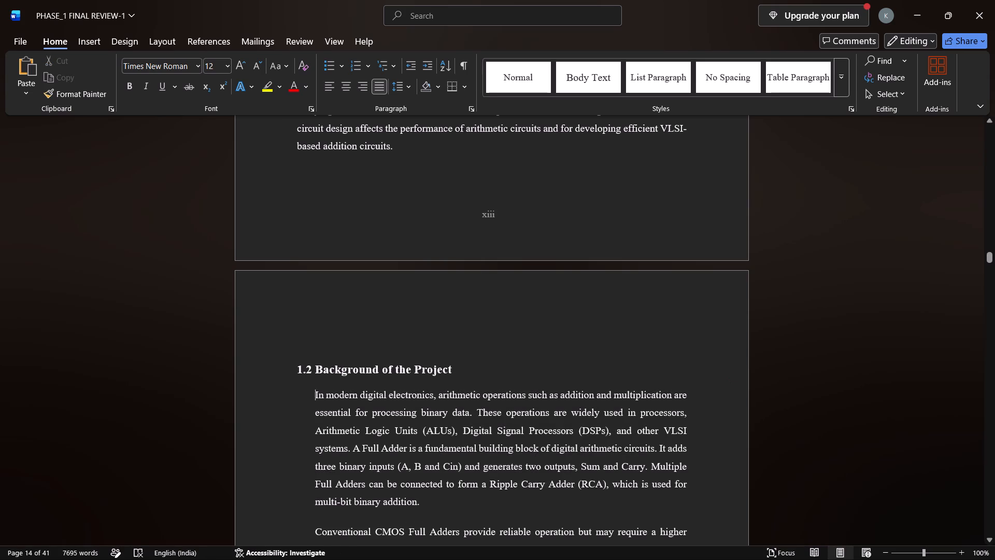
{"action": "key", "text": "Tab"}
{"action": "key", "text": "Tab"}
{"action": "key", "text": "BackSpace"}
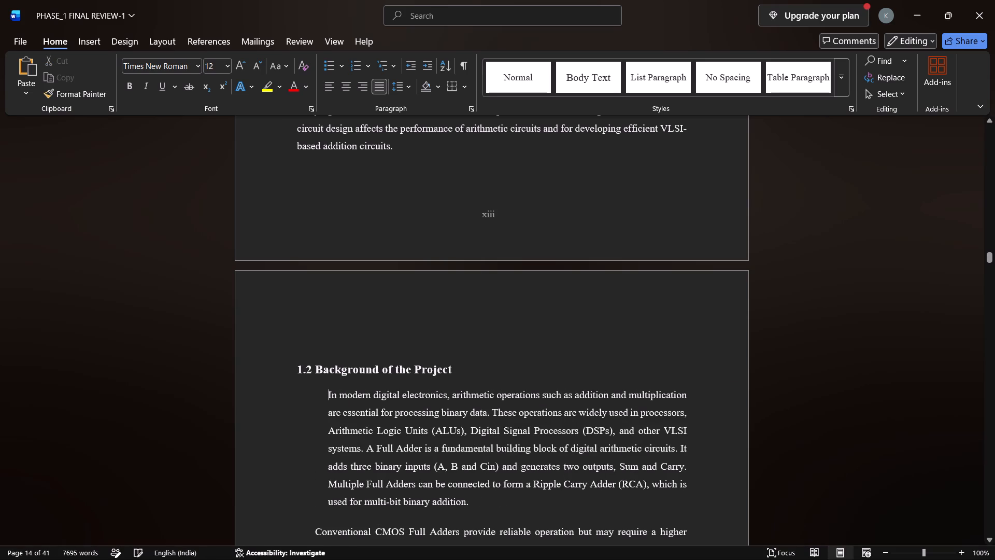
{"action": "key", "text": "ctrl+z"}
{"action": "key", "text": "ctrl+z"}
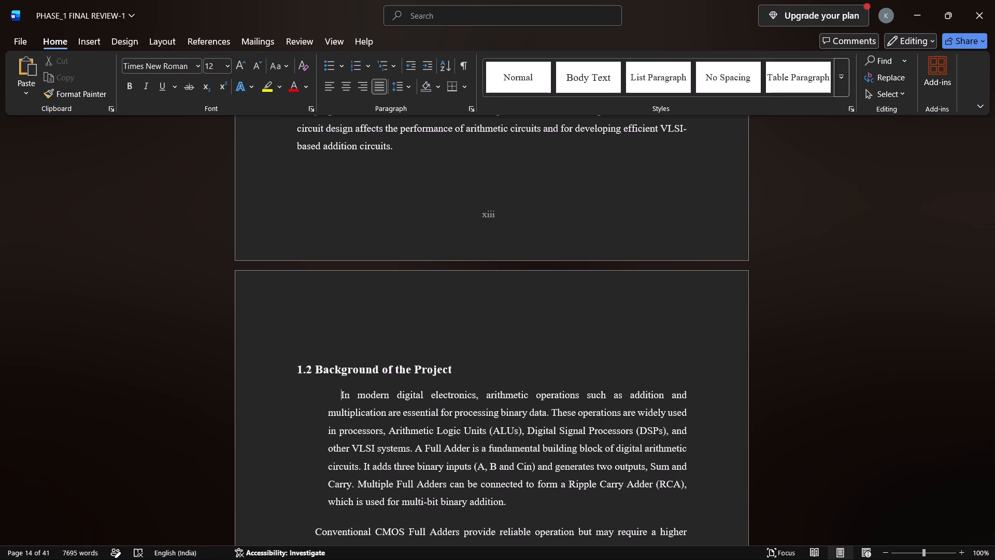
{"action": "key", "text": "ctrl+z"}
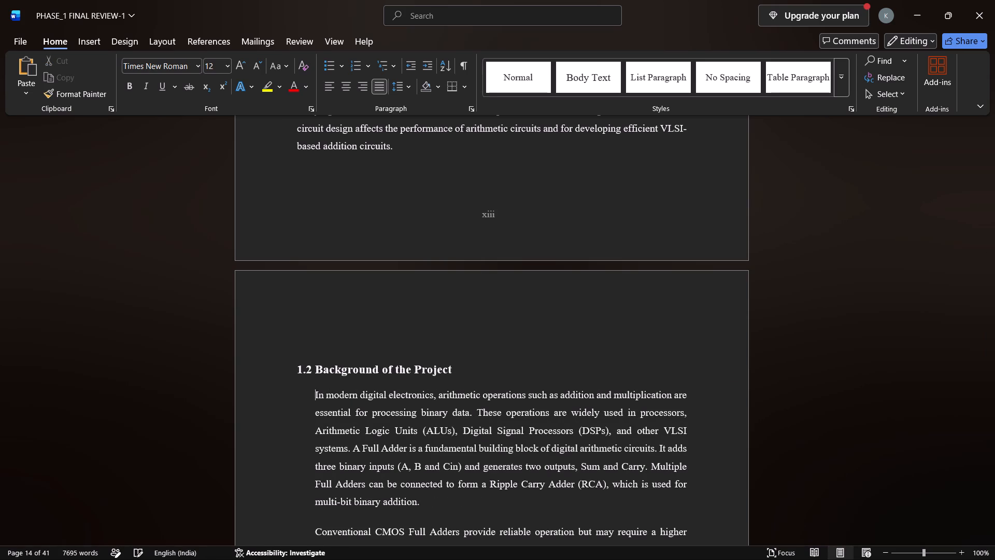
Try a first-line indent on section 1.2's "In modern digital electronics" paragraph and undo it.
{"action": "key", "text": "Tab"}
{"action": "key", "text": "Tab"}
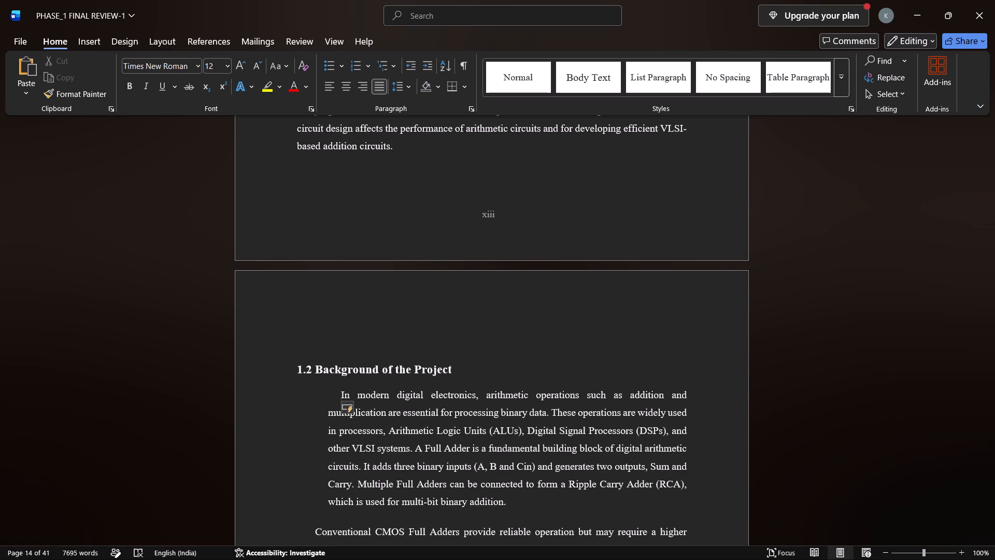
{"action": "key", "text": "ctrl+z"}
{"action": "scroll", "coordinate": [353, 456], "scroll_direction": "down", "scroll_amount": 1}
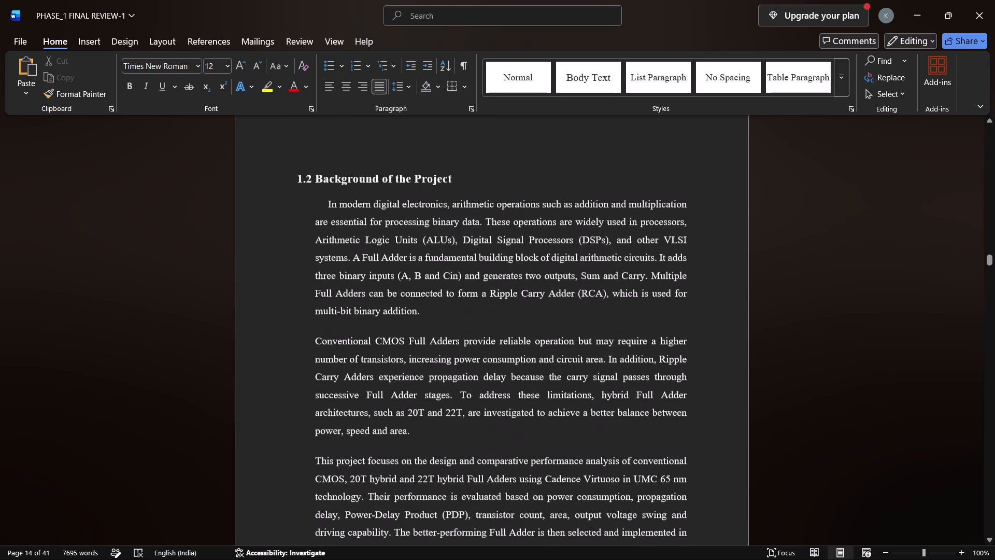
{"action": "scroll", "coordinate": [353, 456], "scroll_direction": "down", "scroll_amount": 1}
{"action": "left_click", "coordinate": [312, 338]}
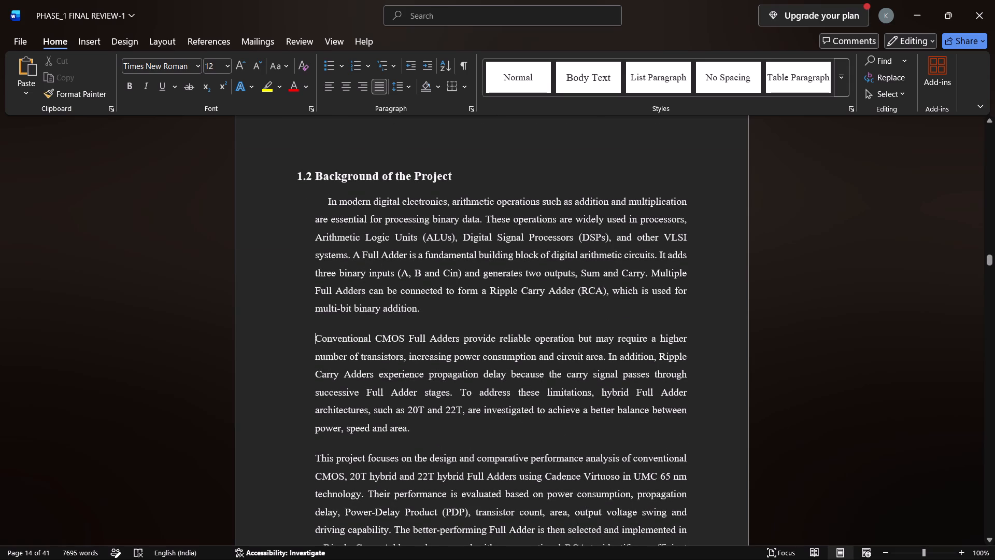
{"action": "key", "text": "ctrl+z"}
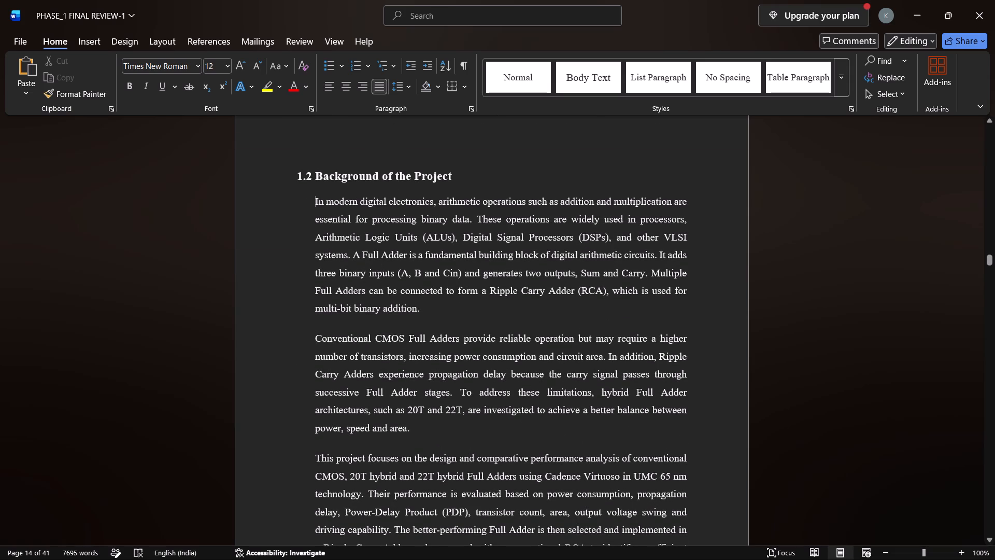
Undo the second tab-stop indent of section 1.1's "Different logic styles" paragraph.
{"action": "key", "text": "ctrl+z"}
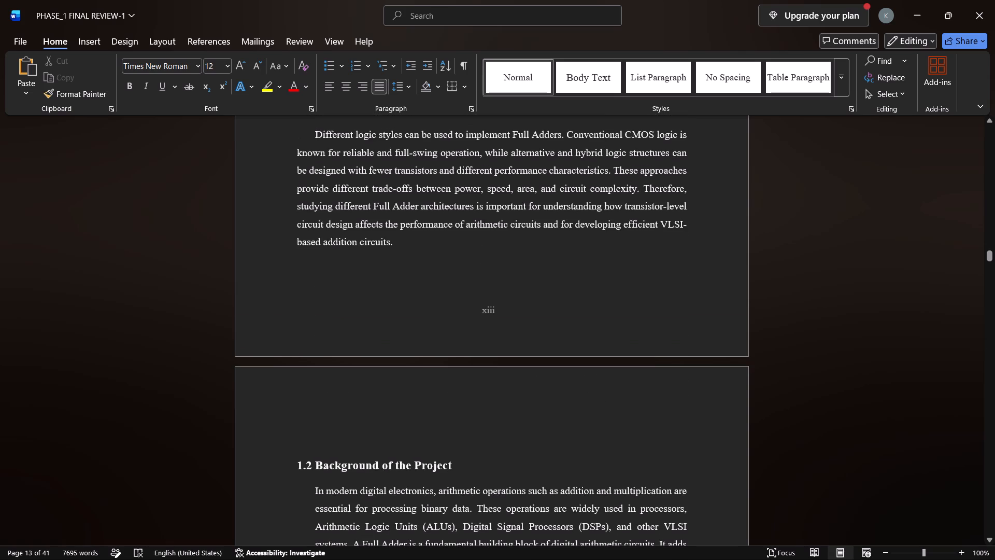
Indent only the first line of section 1.2's "In modern digital electronics" paragraph by one tab stop.
{"action": "scroll", "coordinate": [312, 338], "scroll_direction": "down", "scroll_amount": 1}
{"action": "left_click", "coordinate": [312, 351]}
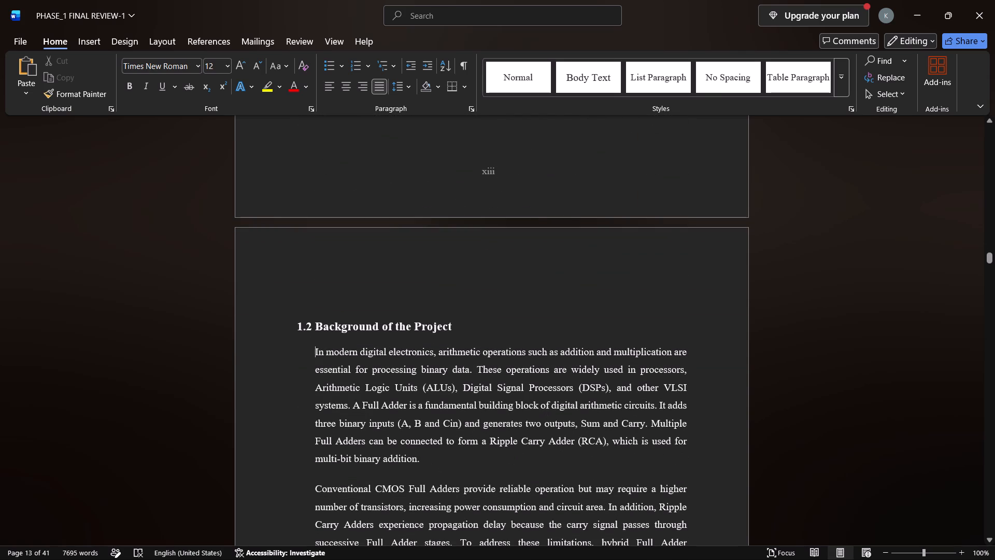
{"action": "key", "text": "Tab"}
{"action": "key", "text": "Tab"}
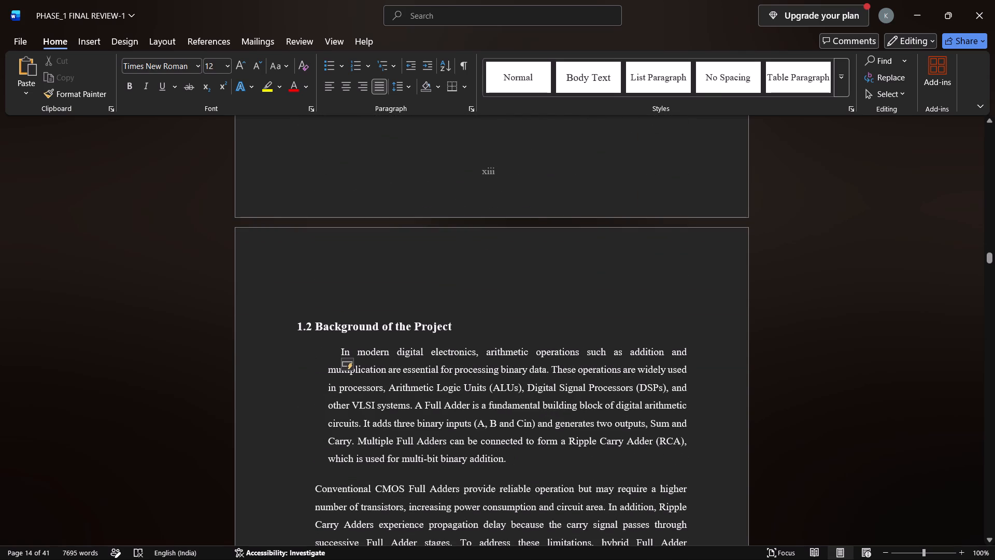
{"action": "key", "text": "ctrl+z"}
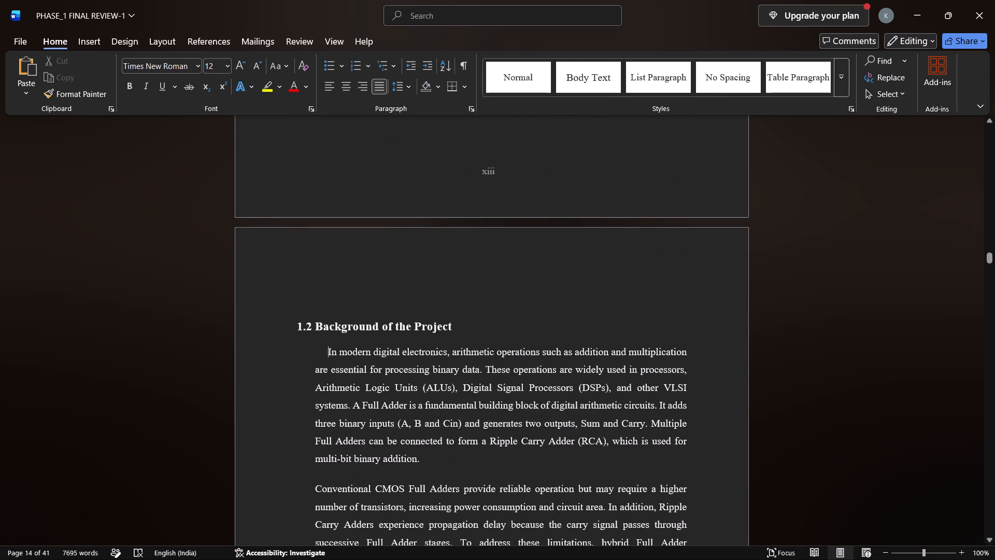
Indent only the first line of section 1.2's "Conventional CMOS Full Adders" paragraph by one tab stop.
{"action": "left_click", "coordinate": [315, 489]}
{"action": "key", "text": "Tab"}
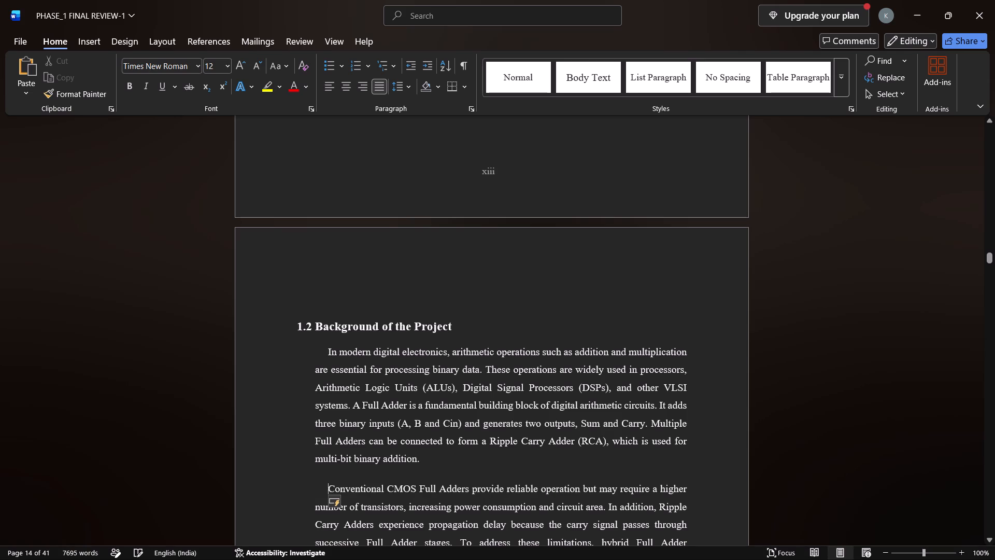
{"action": "key", "text": "Tab"}
{"action": "key", "text": "ctrl+z"}
Indent the first line of section 1.2's "This project focuses" paragraph by one tab stop plus several spaces.
{"action": "scroll", "coordinate": [315, 489], "scroll_direction": "down", "scroll_amount": 2}
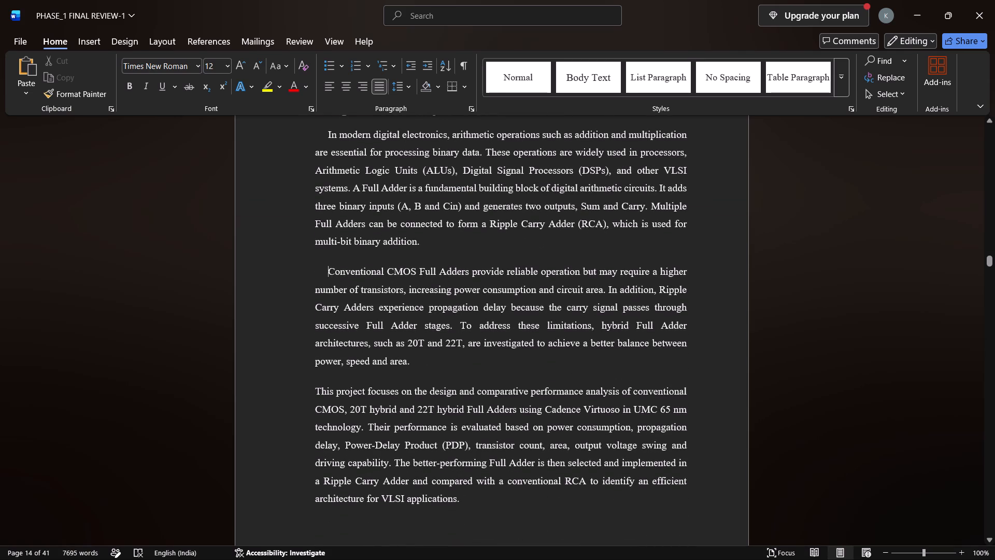
{"action": "left_click", "coordinate": [318, 389]}
{"action": "key", "text": "Tab"}
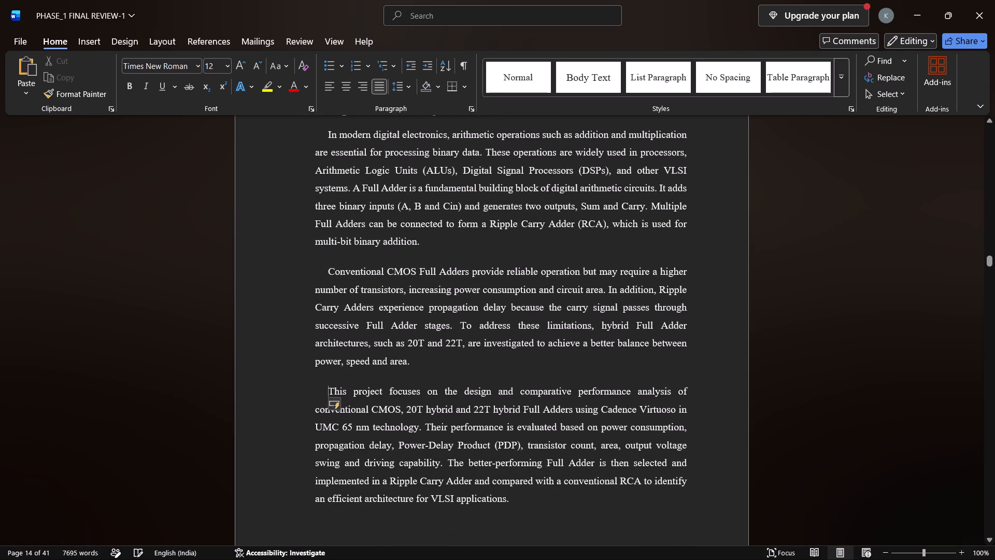
{"action": "key", "text": "space"}
{"action": "key", "text": "space"}
{"action": "key", "text": "space"}
{"action": "key", "text": "space"}
{"action": "key", "text": "space"}
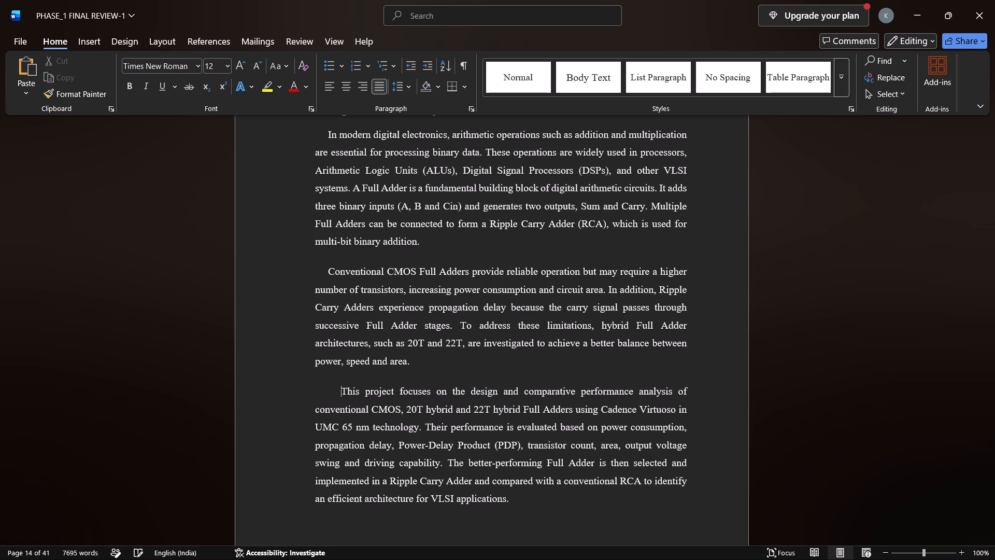
Widen the first-line indent of section 1.2's "Conventional CMOS Full Adders" paragraph by eight spaces.
{"action": "left_click", "coordinate": [327, 269]}
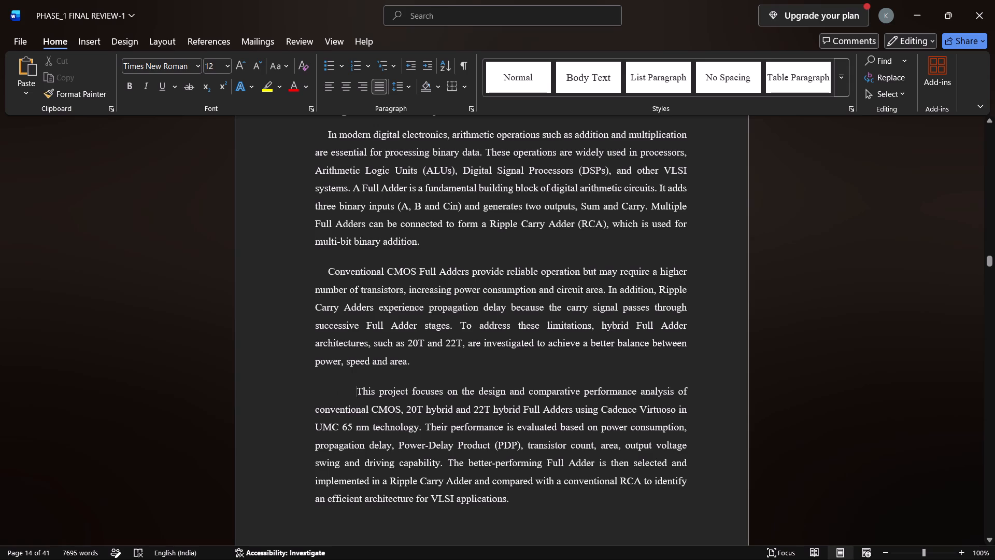
{"action": "key", "text": "space"}
{"action": "key", "text": "space"}
{"action": "key", "text": "space"}
{"action": "key", "text": "space"}
{"action": "key", "text": "space"}
{"action": "key", "text": "space"}
{"action": "key", "text": "space"}
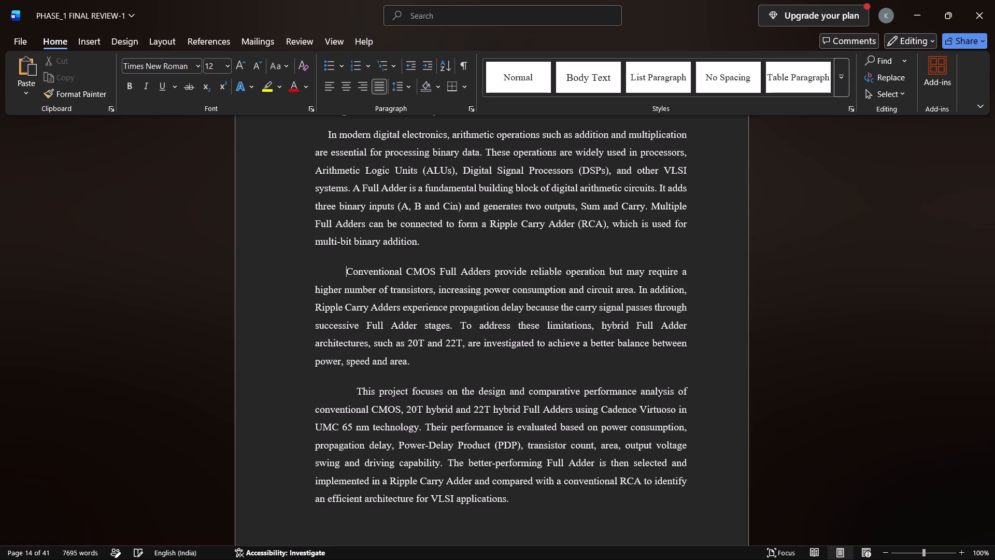
{"action": "key", "text": "space"}
{"action": "key", "text": "Tab"}
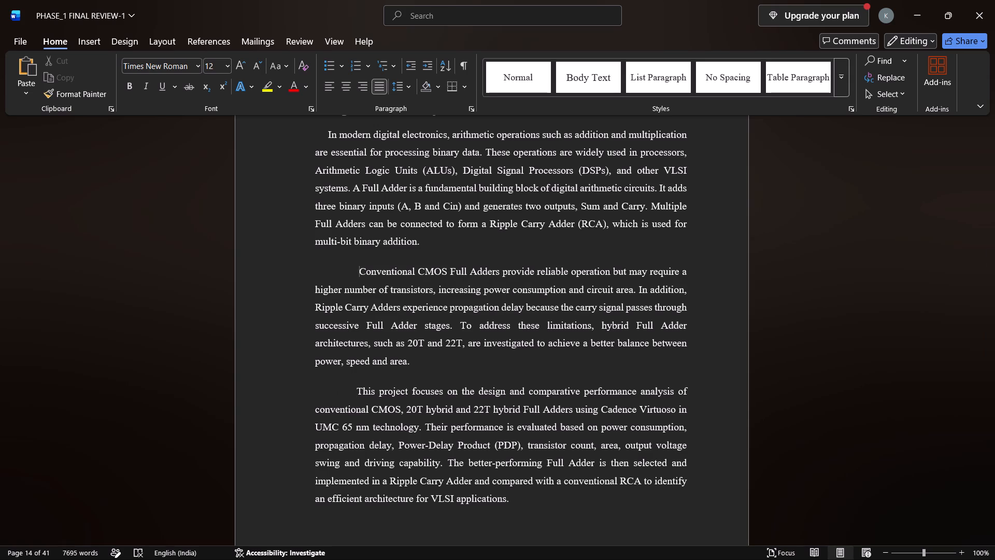
{"action": "key", "text": "BackSpace"}
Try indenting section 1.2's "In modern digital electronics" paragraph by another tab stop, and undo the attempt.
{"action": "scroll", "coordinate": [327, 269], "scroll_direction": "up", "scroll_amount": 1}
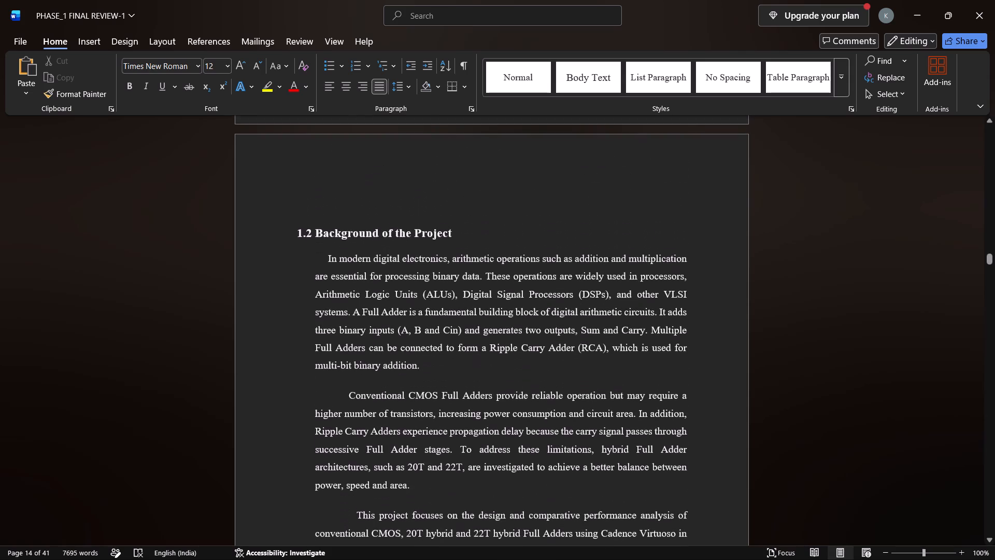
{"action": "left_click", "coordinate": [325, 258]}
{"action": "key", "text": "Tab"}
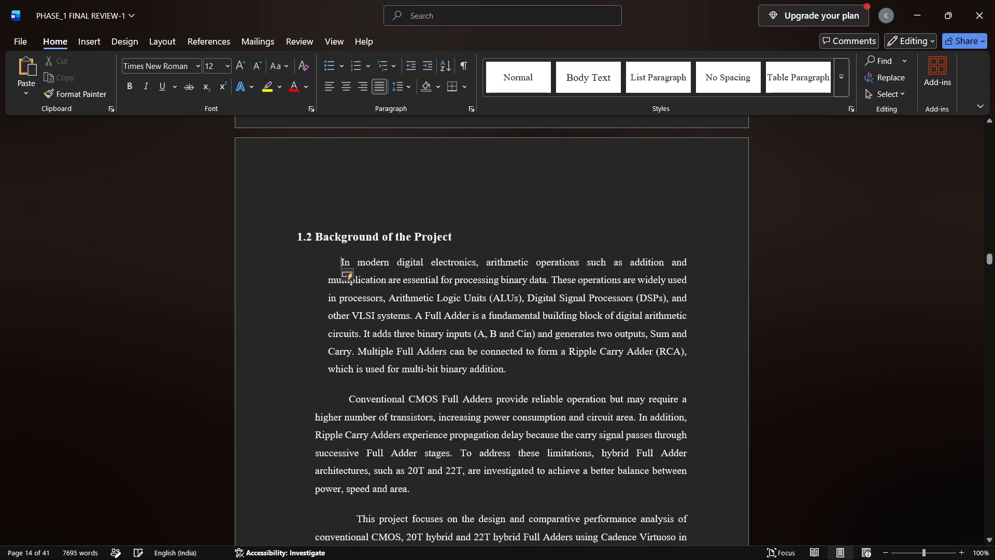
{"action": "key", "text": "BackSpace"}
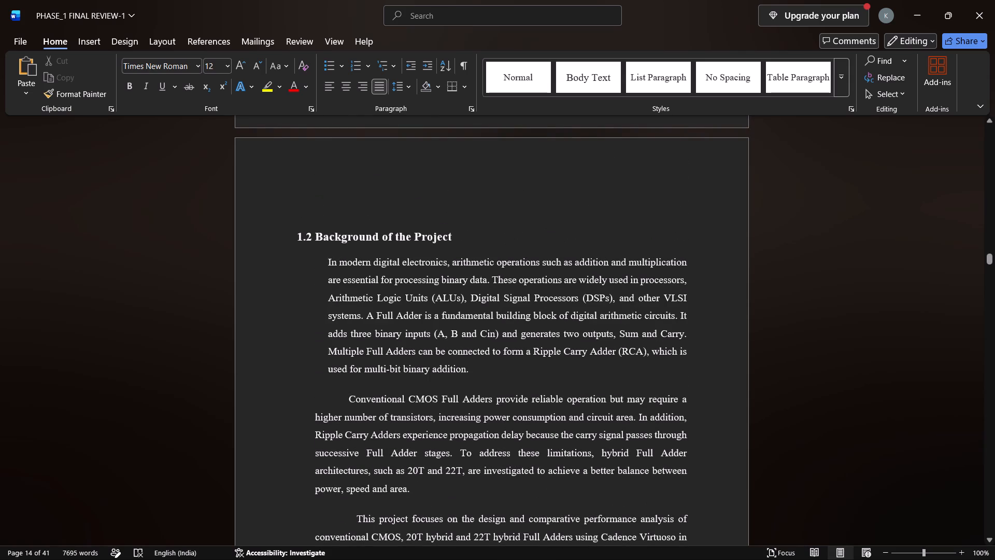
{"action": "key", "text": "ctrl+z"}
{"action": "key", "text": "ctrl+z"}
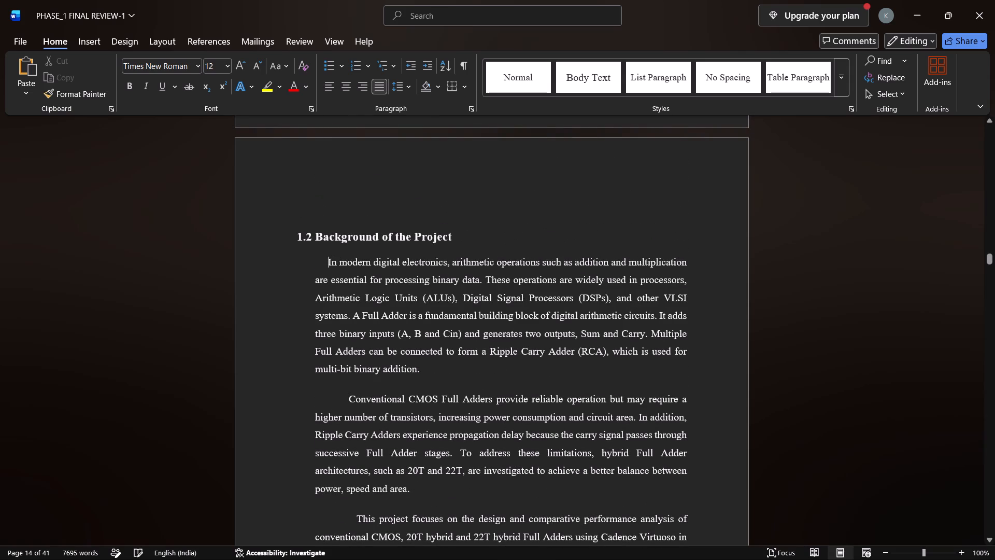
Widen the first-line indent of section 1.2's "In modern digital electronics" paragraph by eight spaces.
{"action": "key", "text": "space"}
{"action": "key", "text": "space"}
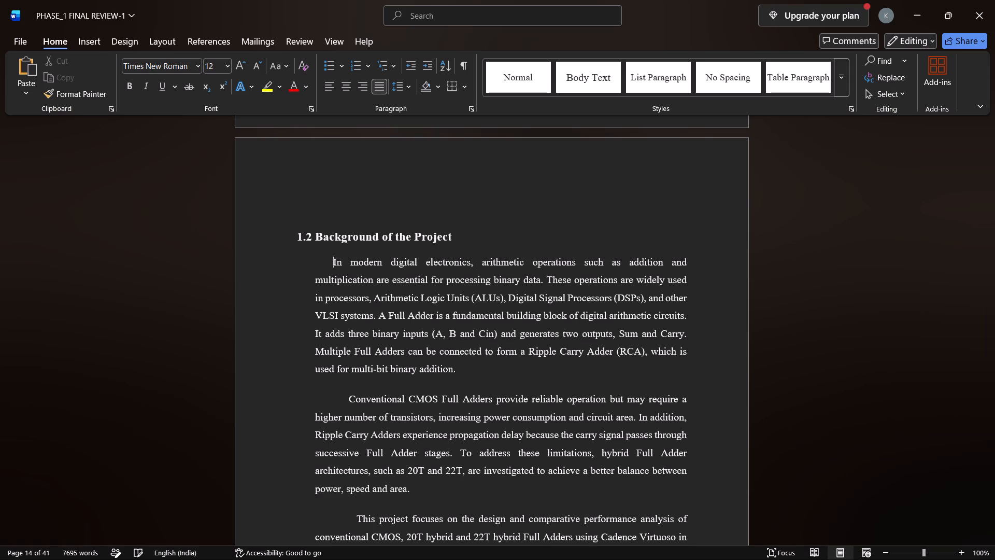
{"action": "key", "text": "space"}
{"action": "key", "text": "space"}
{"action": "key", "text": "space"}
{"action": "key", "text": "space"}
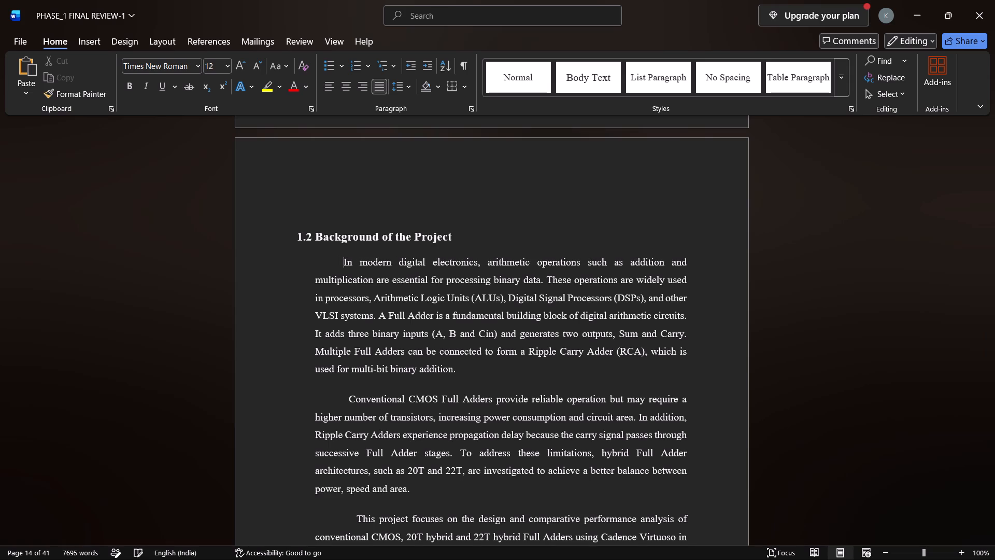
{"action": "key", "text": "space"}
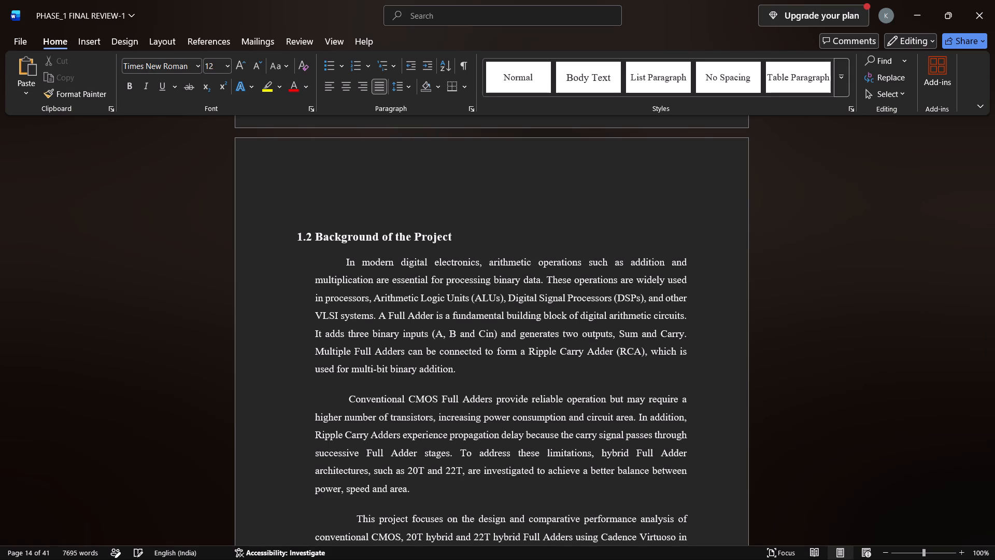
{"action": "key", "text": "space"}
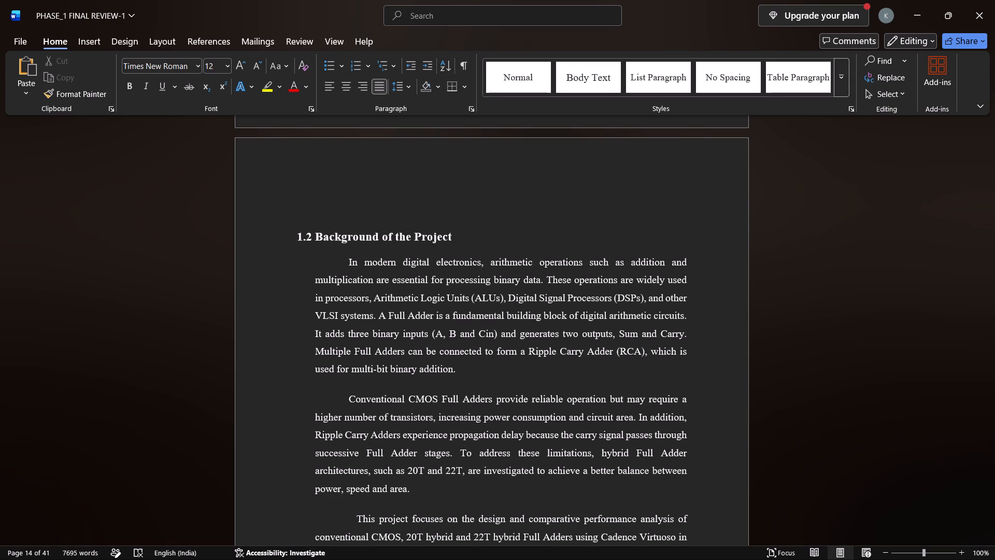
Widen the first-line indent of section 1.1's "Different logic styles" paragraph by eight spaces.
{"action": "scroll", "coordinate": [325, 258], "scroll_direction": "down", "scroll_amount": 1}
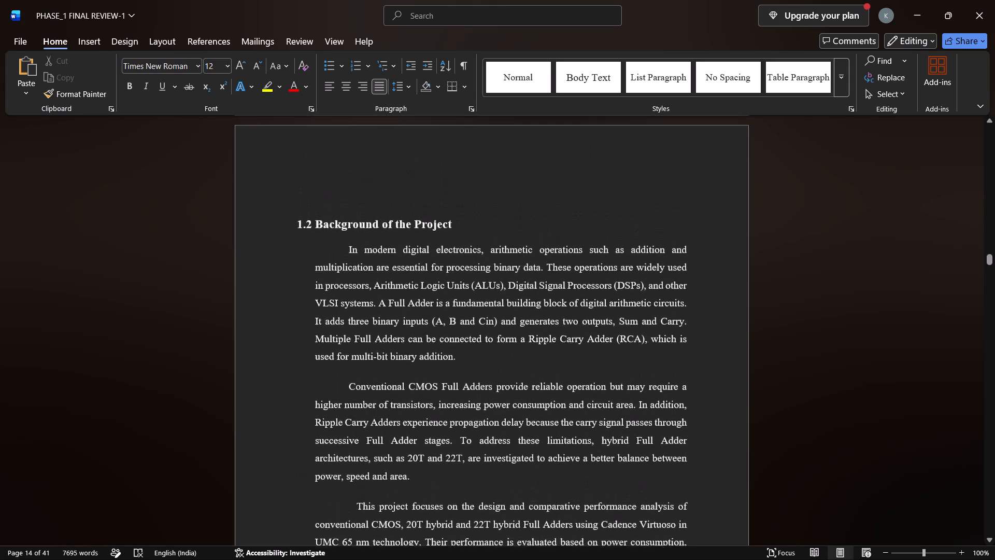
{"action": "scroll", "coordinate": [325, 258], "scroll_direction": "up", "scroll_amount": 4}
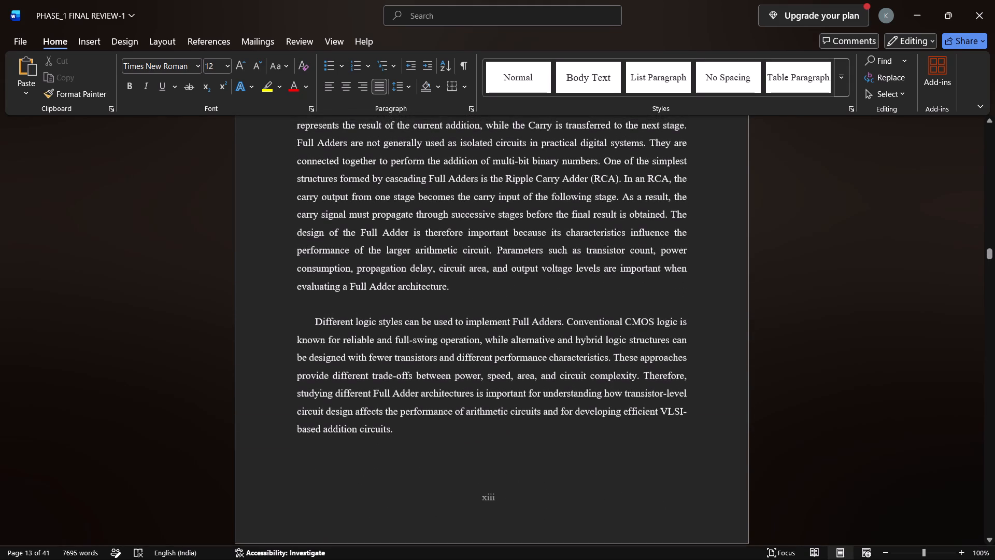
{"action": "left_click", "coordinate": [315, 318]}
{"action": "key", "text": "space"}
{"action": "key", "text": "space"}
{"action": "key", "text": "space"}
{"action": "key", "text": "space"}
{"action": "key", "text": "space"}
{"action": "key", "text": "space"}
{"action": "key", "text": "space"}
{"action": "key", "text": "space"}
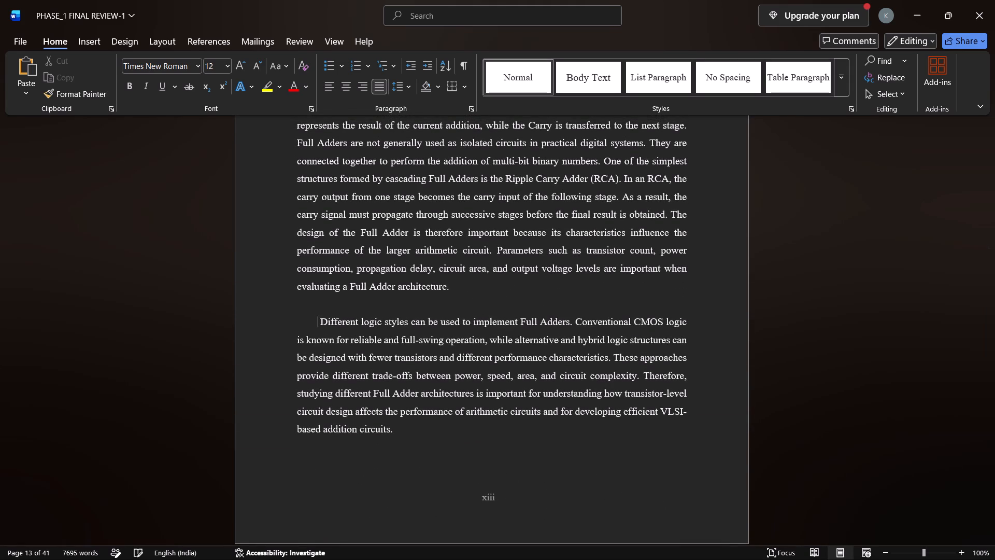
Widen the first-line indent of section 1.1's "A Full Adder is a combinational logic circuit" paragraph by four spaces.
{"action": "scroll", "coordinate": [315, 318], "scroll_direction": "up", "scroll_amount": 2}
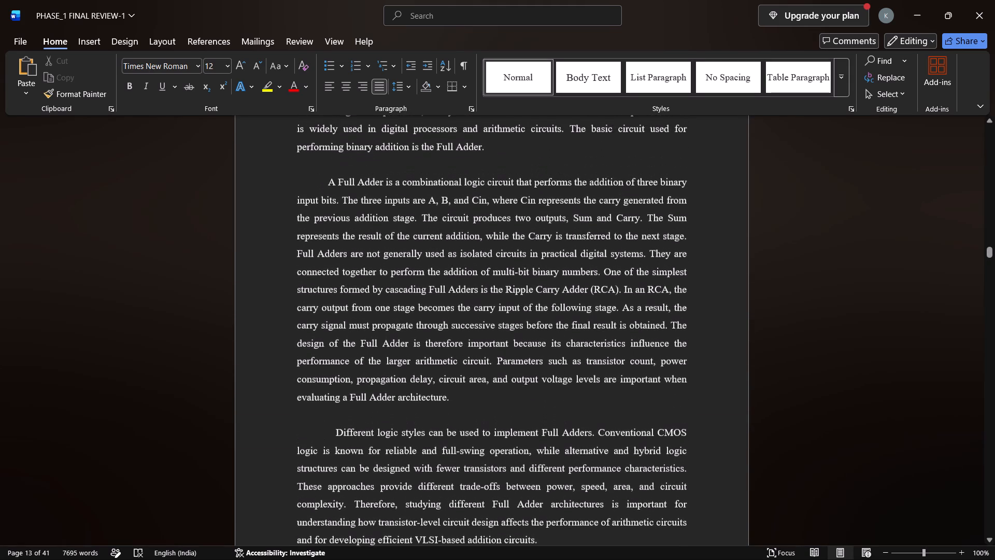
{"action": "left_click", "coordinate": [325, 179]}
{"action": "key", "text": "space"}
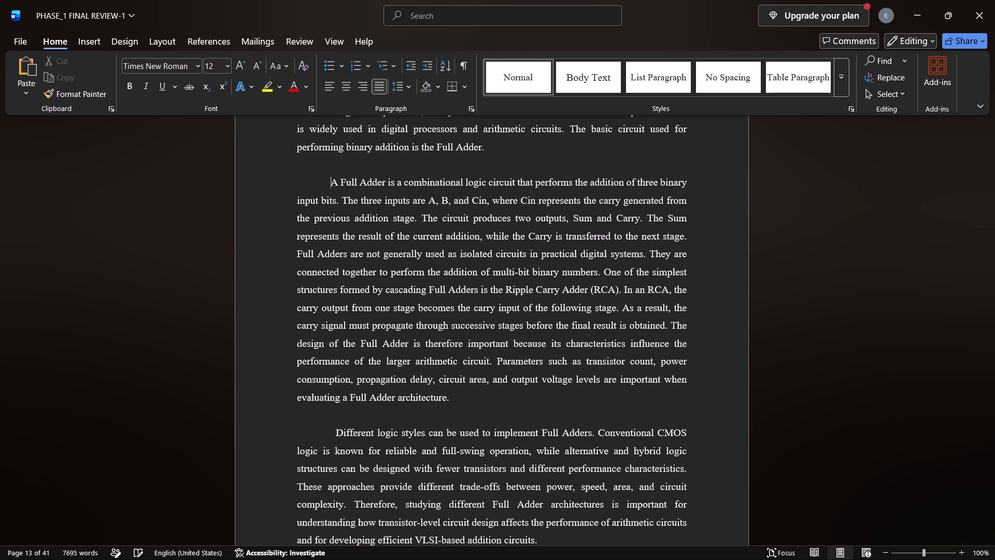
{"action": "key", "text": "space"}
{"action": "key", "text": "space"}
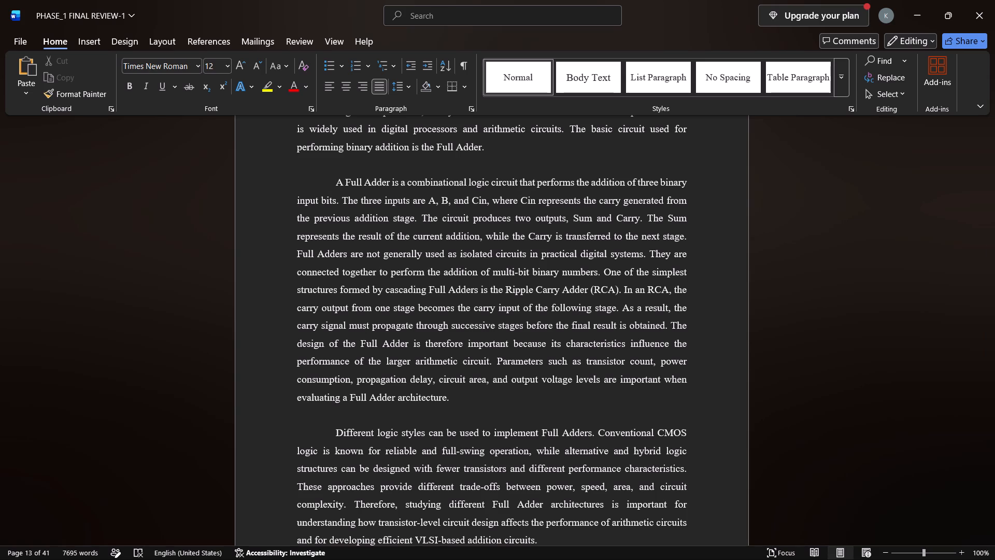
{"action": "key", "text": "space"}
Widen the first-line indent of section 1.1's opening "Digital systems perform" paragraph by three spaces.
{"action": "scroll", "coordinate": [325, 179], "scroll_direction": "up", "scroll_amount": 2}
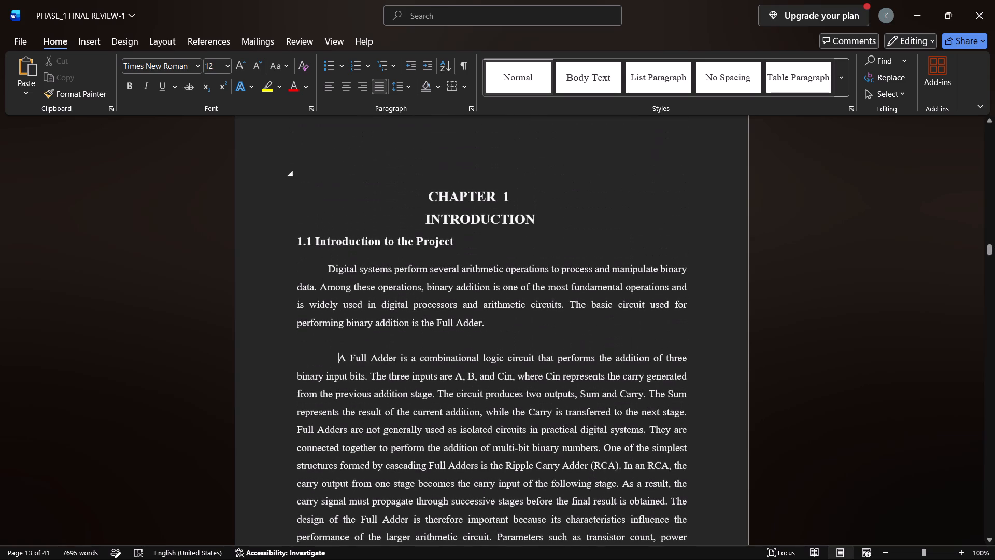
{"action": "left_click", "coordinate": [328, 268]}
{"action": "key", "text": "space"}
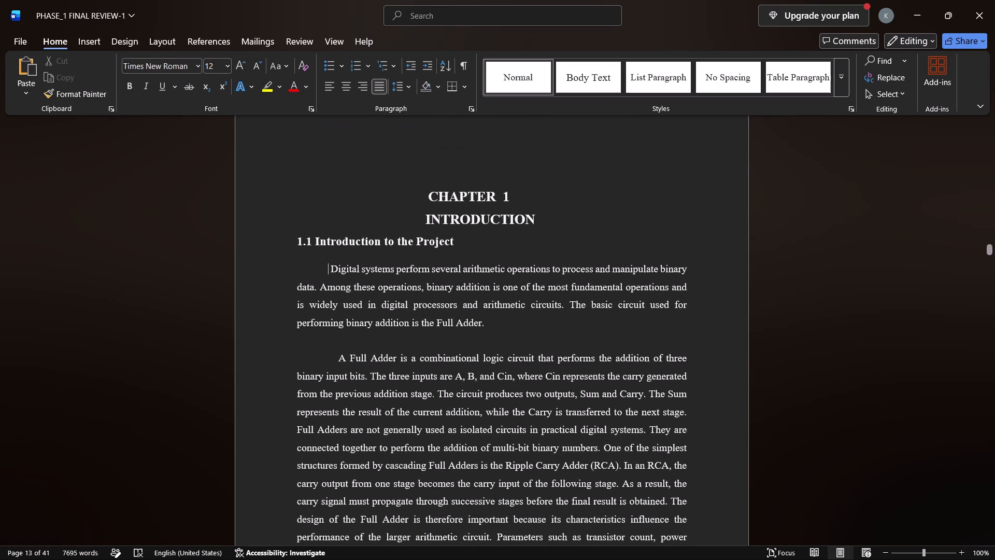
{"action": "key", "text": "space"}
{"action": "key", "text": "space"}
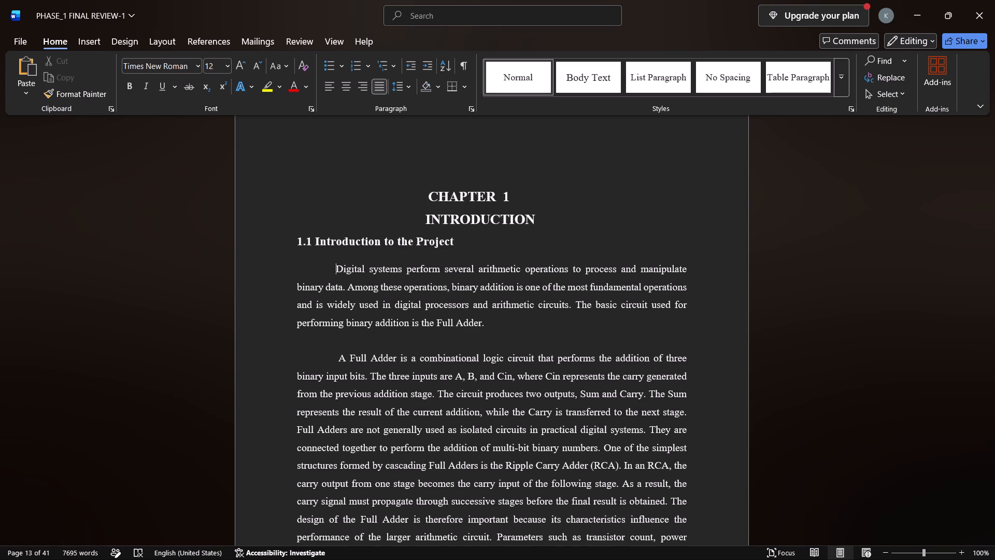
Add one more space to the first-line indent of section 1.1's "Different logic styles" paragraph.
{"action": "scroll", "coordinate": [328, 268], "scroll_direction": "down", "scroll_amount": 3}
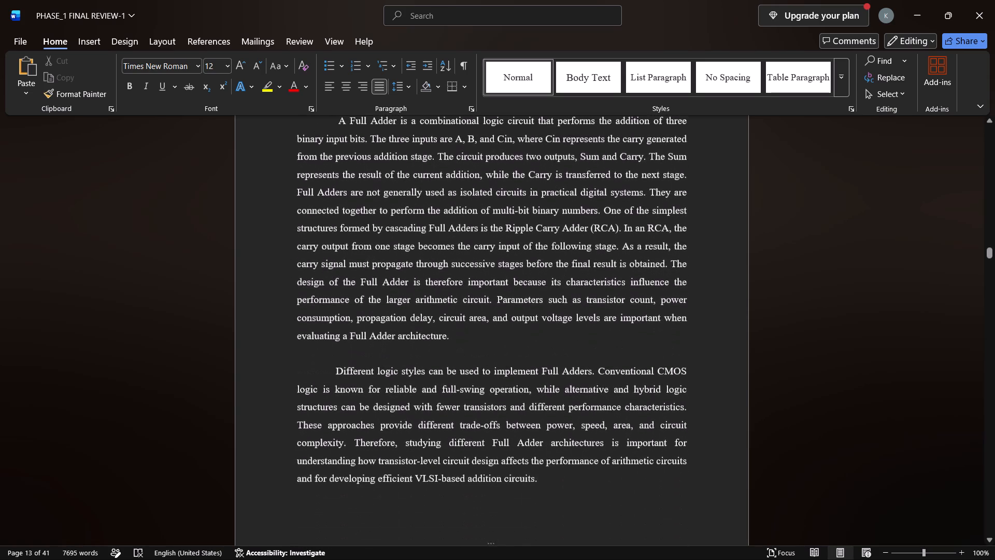
{"action": "scroll", "coordinate": [328, 268], "scroll_direction": "down", "scroll_amount": 1}
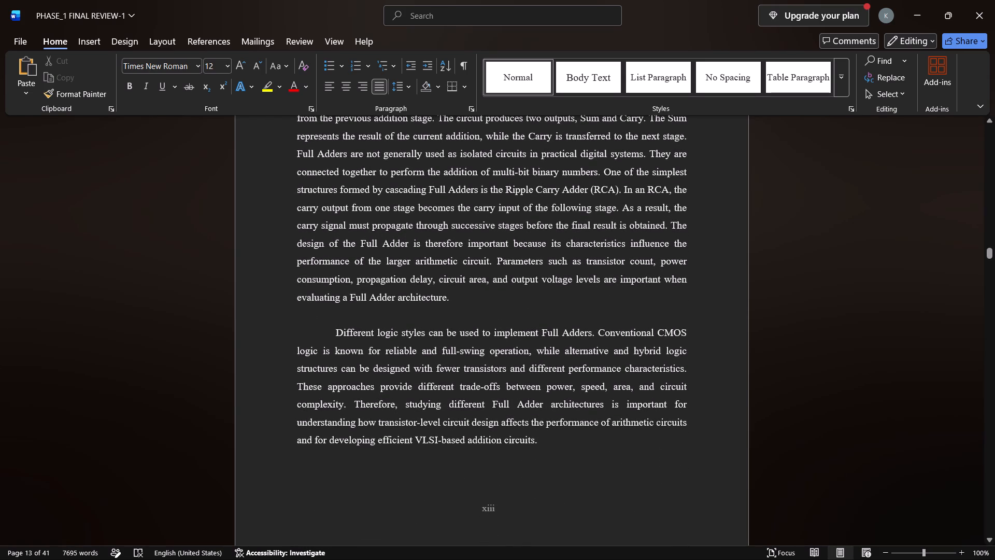
{"action": "left_click", "coordinate": [334, 337]}
{"action": "key", "text": "space"}
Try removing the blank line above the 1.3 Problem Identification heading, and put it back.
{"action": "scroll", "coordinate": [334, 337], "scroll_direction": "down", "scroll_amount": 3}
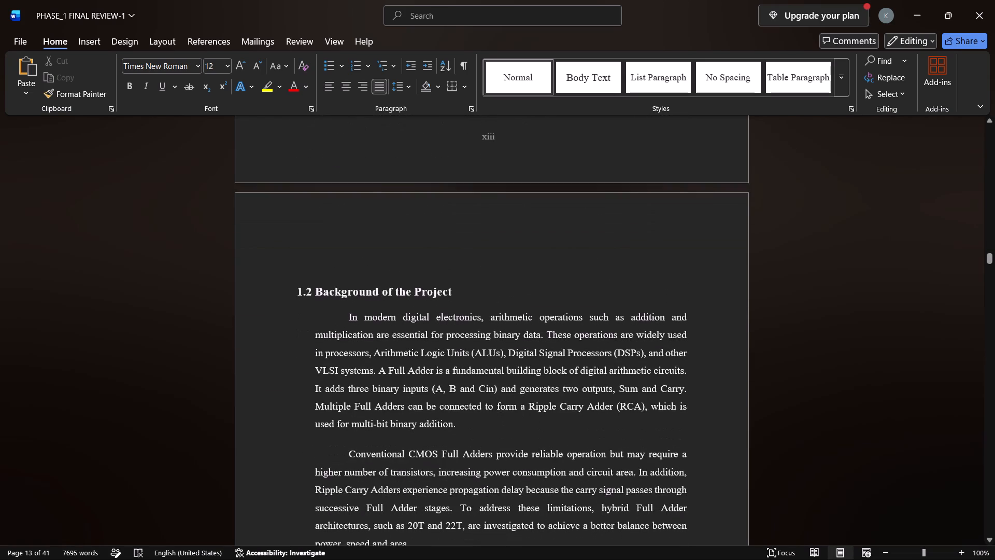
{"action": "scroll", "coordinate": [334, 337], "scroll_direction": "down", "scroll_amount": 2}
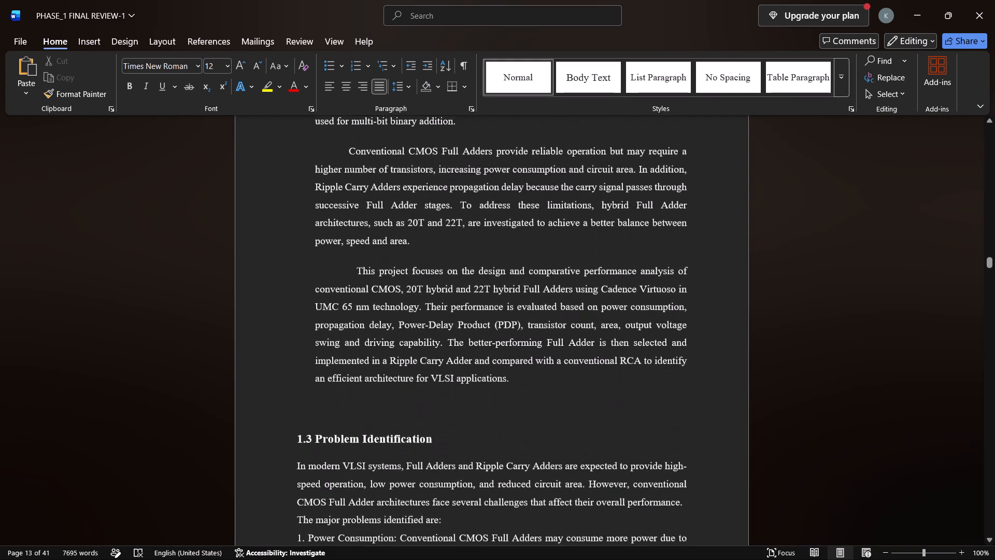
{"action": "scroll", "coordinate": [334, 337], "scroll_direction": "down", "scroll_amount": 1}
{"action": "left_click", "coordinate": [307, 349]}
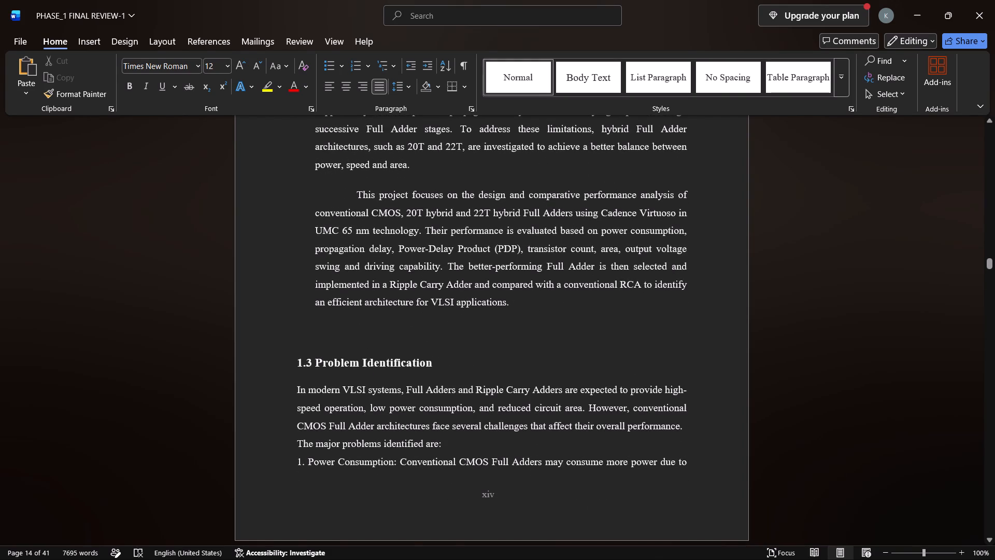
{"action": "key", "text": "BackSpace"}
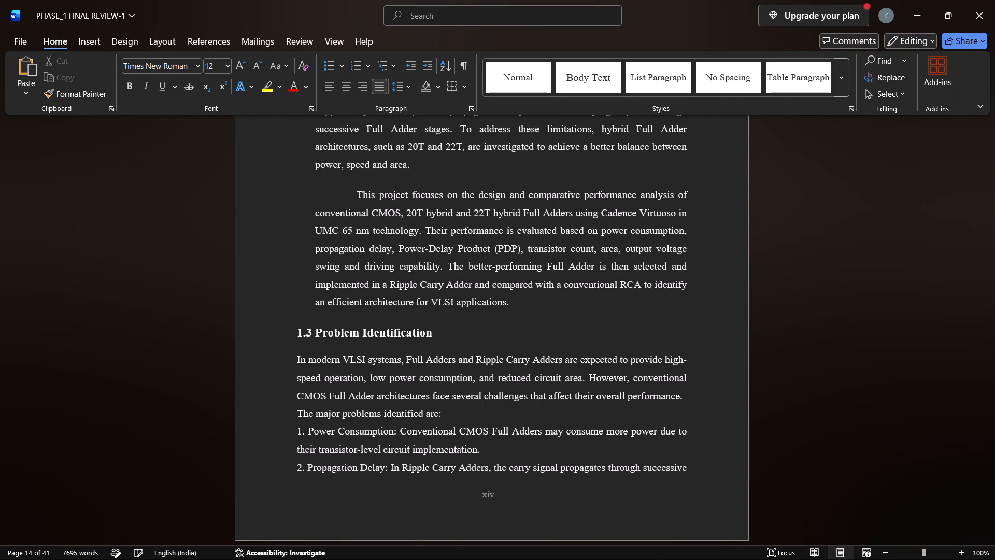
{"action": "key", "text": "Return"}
Review the first-line indents and spacing across sections 1.1 and 1.2, and the layout of section 1.3's problem list.
{"action": "scroll", "coordinate": [307, 349], "scroll_direction": "up", "scroll_amount": 1}
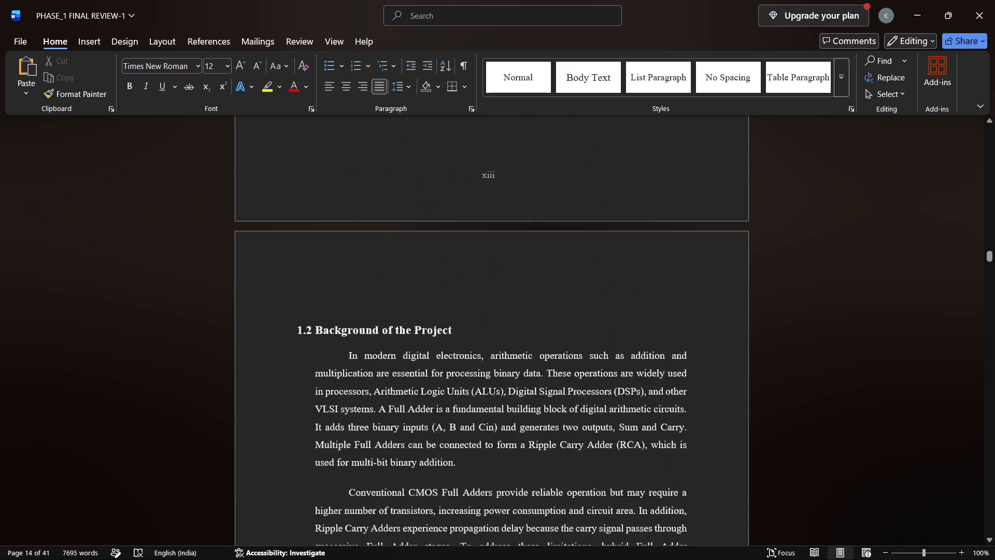
{"action": "scroll", "coordinate": [307, 349], "scroll_direction": "up", "scroll_amount": 2}
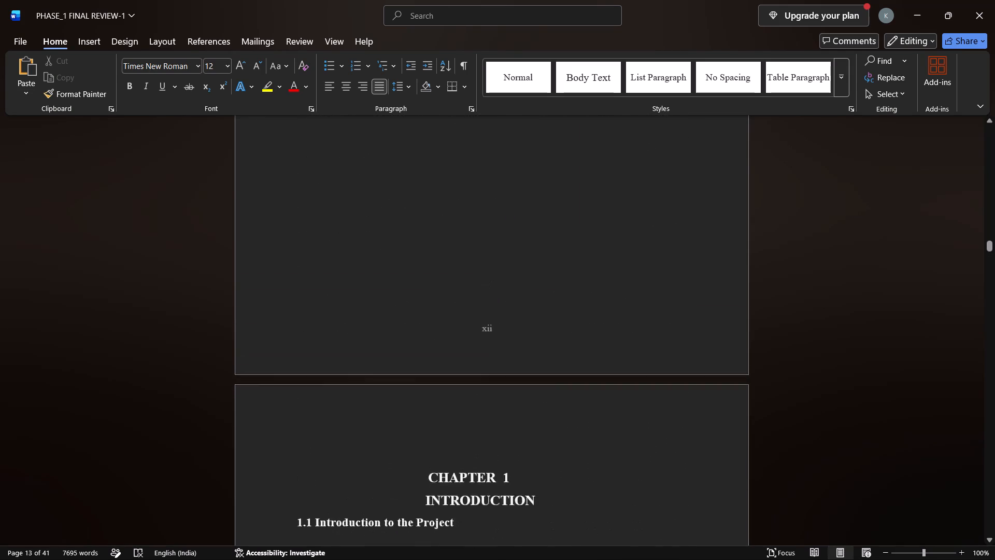
{"action": "scroll", "coordinate": [307, 349], "scroll_direction": "up", "scroll_amount": 1}
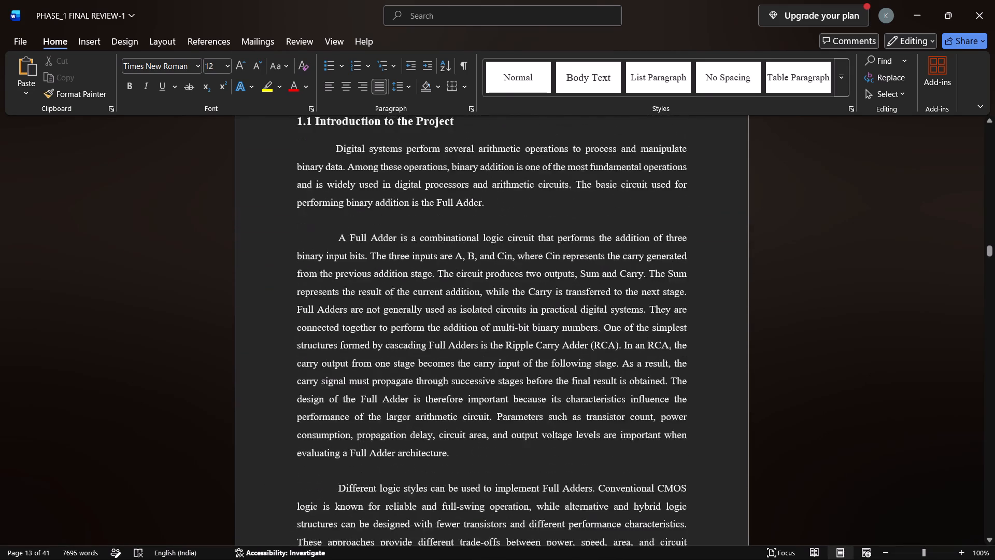
{"action": "scroll", "coordinate": [307, 349], "scroll_direction": "up", "scroll_amount": 1}
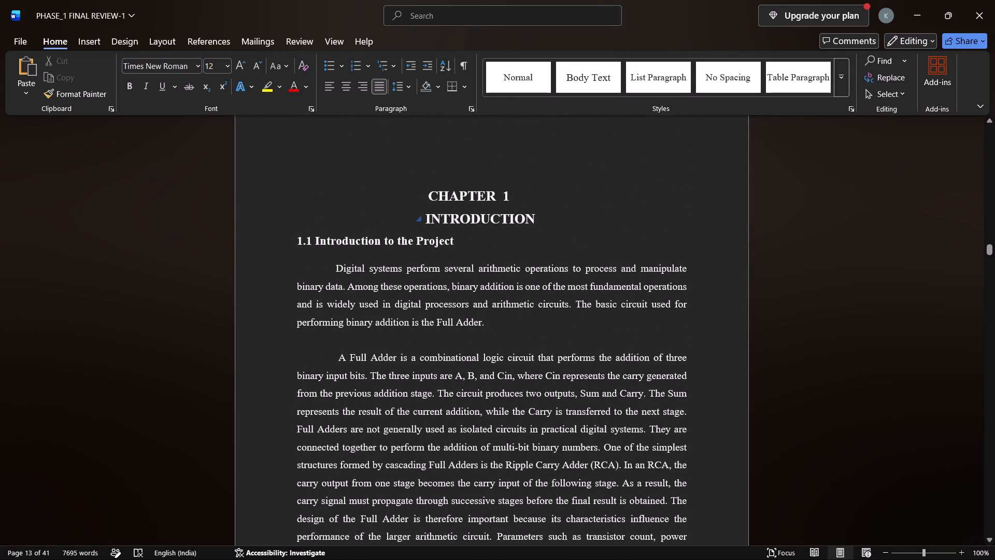
{"action": "scroll", "coordinate": [378, 301], "scroll_direction": "down", "scroll_amount": 1}
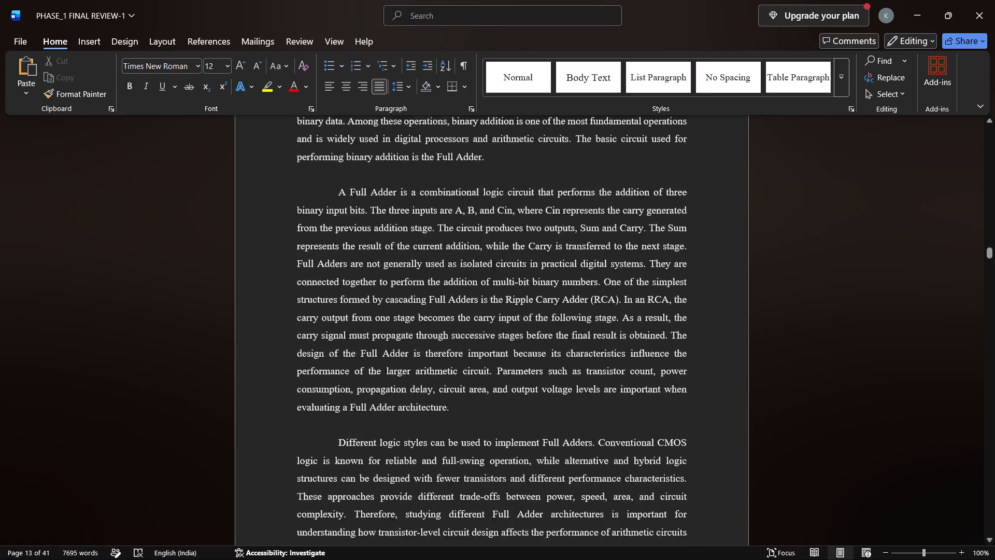
{"action": "scroll", "coordinate": [378, 301], "scroll_direction": "down", "scroll_amount": 4}
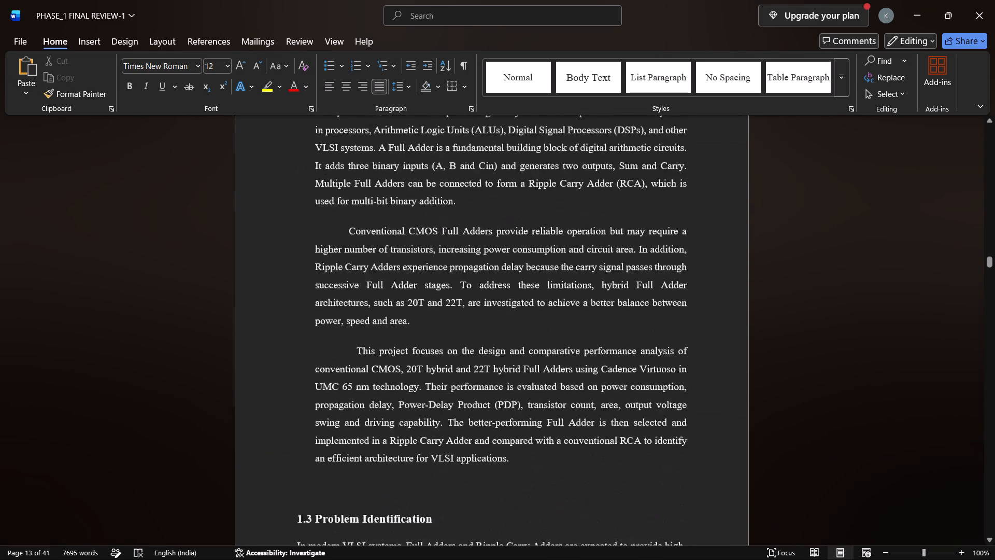
{"action": "scroll", "coordinate": [378, 301], "scroll_direction": "down", "scroll_amount": 4}
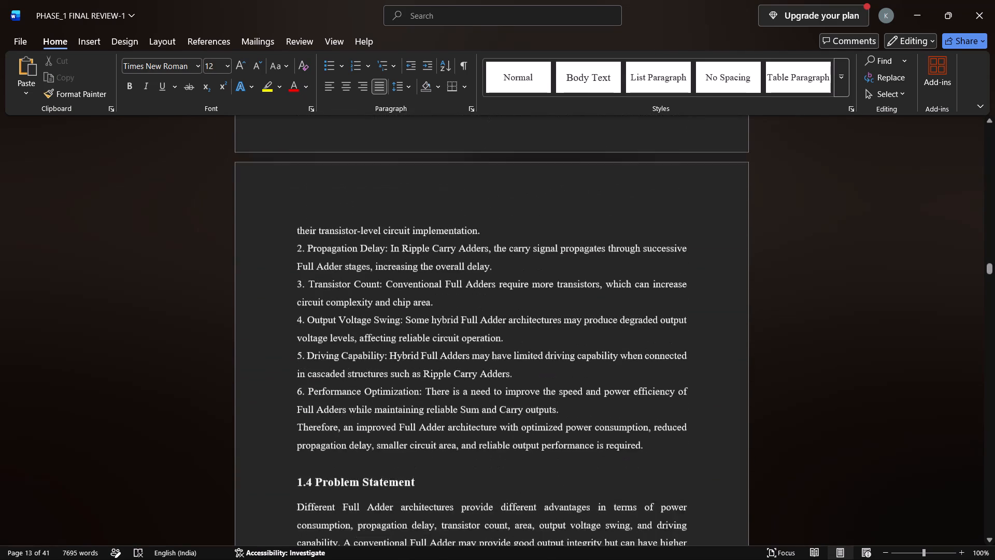
{"action": "scroll", "coordinate": [378, 301], "scroll_direction": "down", "scroll_amount": 1}
{"action": "scroll", "coordinate": [378, 301], "scroll_direction": "up", "scroll_amount": 1}
{"action": "double_click", "coordinate": [378, 301]}
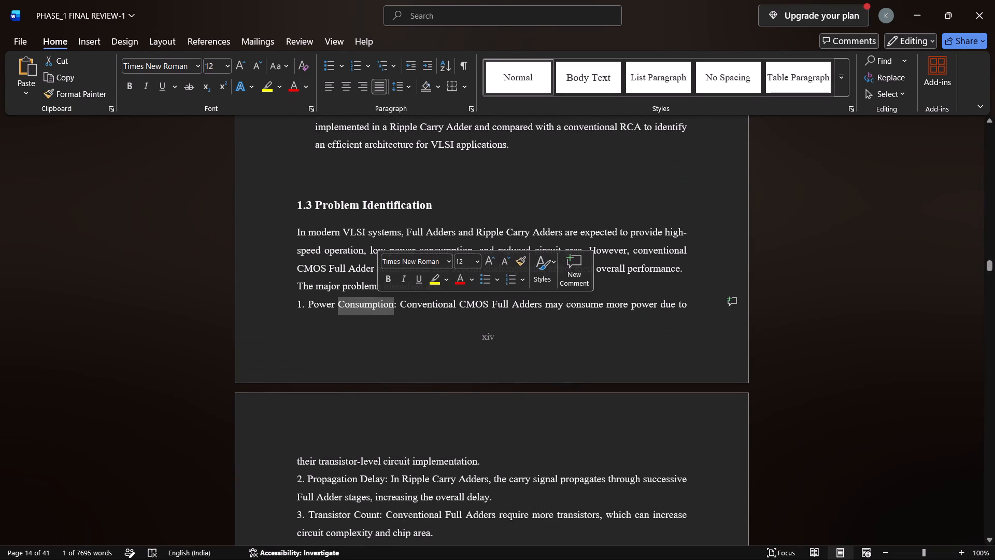
{"action": "left_click", "coordinate": [429, 328]}
{"action": "scroll", "coordinate": [429, 328], "scroll_direction": "down", "scroll_amount": 1}
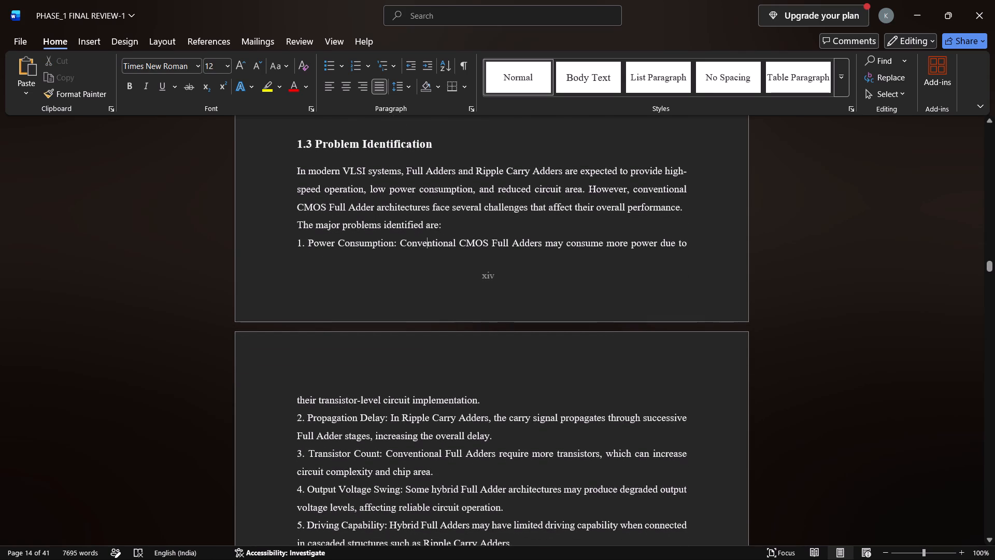
Indent the first line of section 1.4's "Different Full Adder architectures" paragraph with a tab and ten spaces.
{"action": "scroll", "coordinate": [424, 316], "scroll_direction": "down", "scroll_amount": 3}
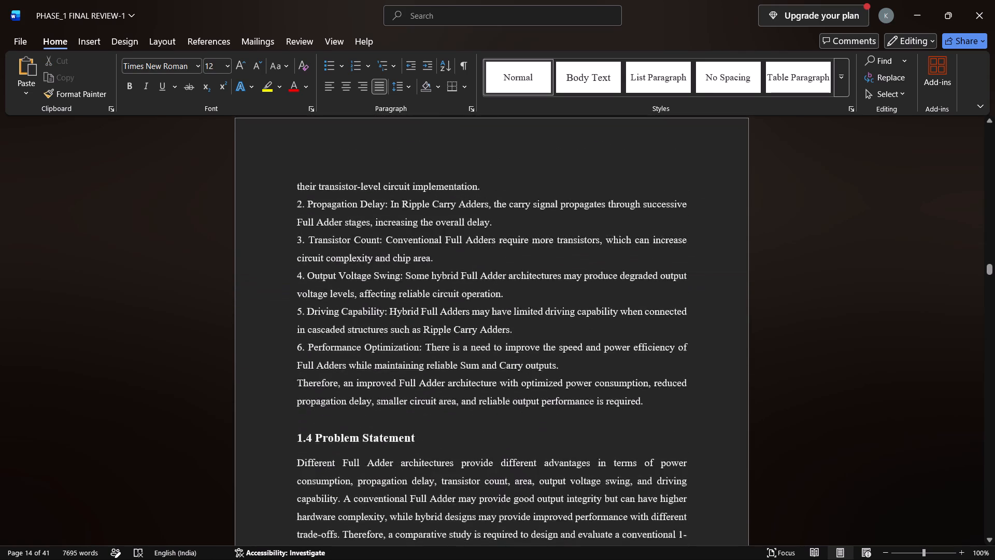
{"action": "scroll", "coordinate": [424, 316], "scroll_direction": "down", "scroll_amount": 1}
{"action": "scroll", "coordinate": [424, 316], "scroll_direction": "up", "scroll_amount": 1}
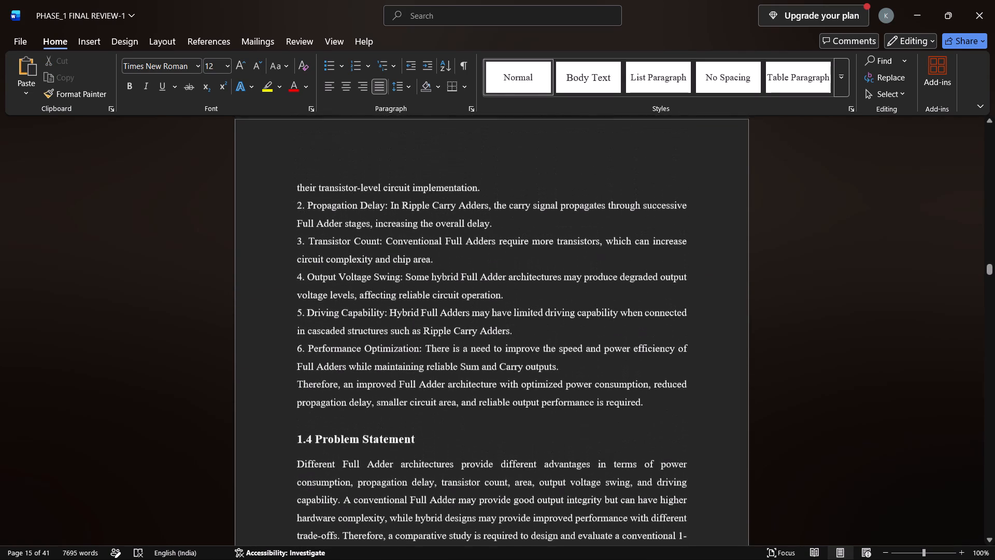
{"action": "scroll", "coordinate": [424, 316], "scroll_direction": "down", "scroll_amount": 1}
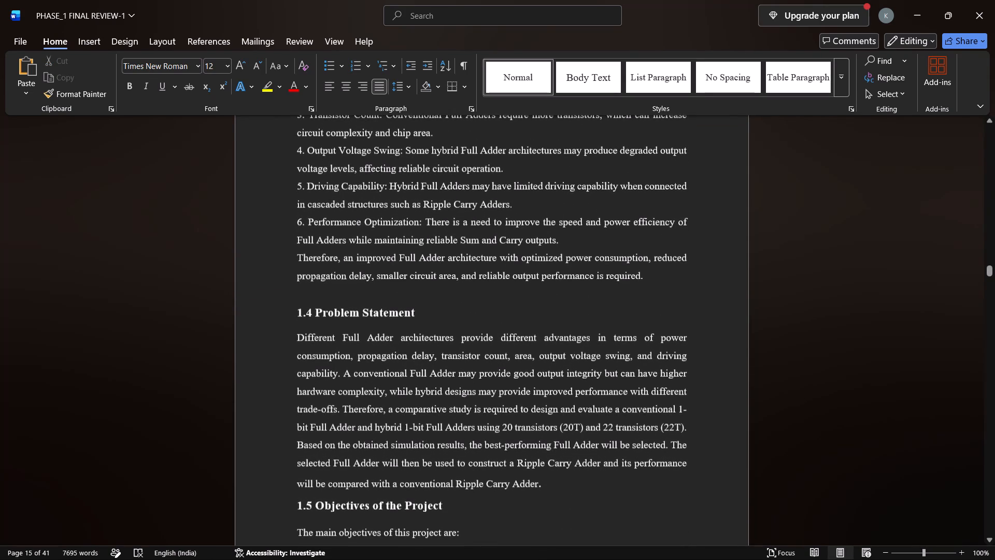
{"action": "scroll", "coordinate": [424, 316], "scroll_direction": "down", "scroll_amount": 3}
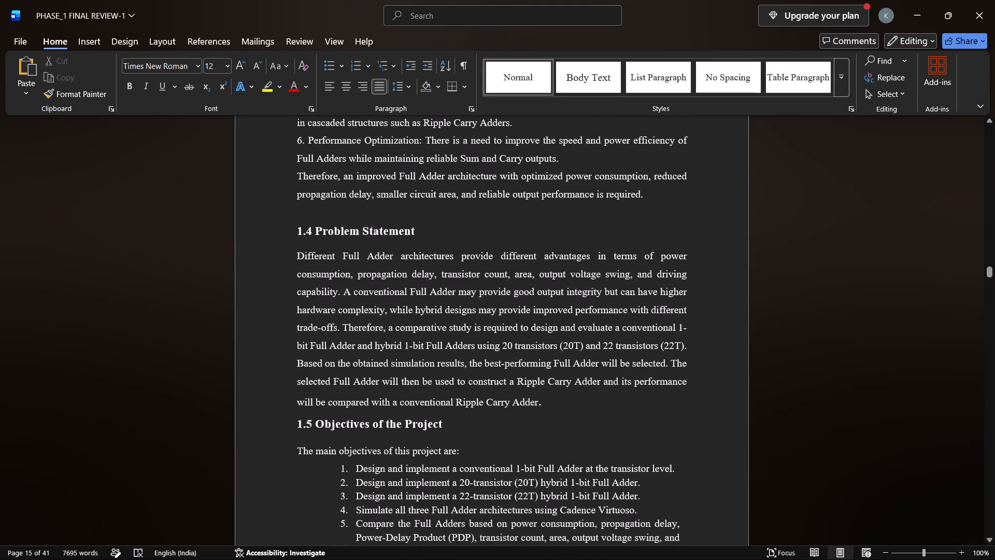
{"action": "double_click", "coordinate": [370, 236]}
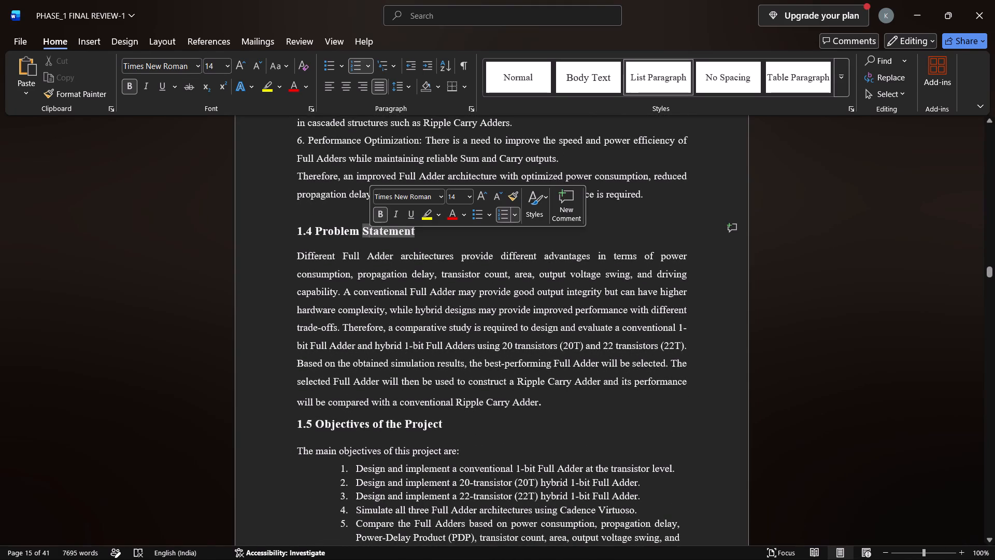
{"action": "double_click", "coordinate": [315, 261]}
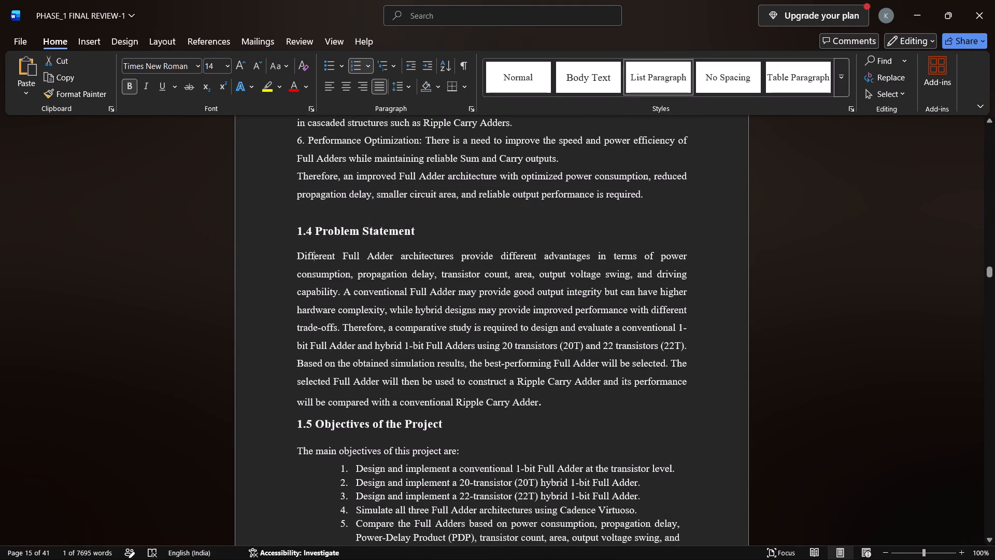
{"action": "left_click", "coordinate": [294, 250]}
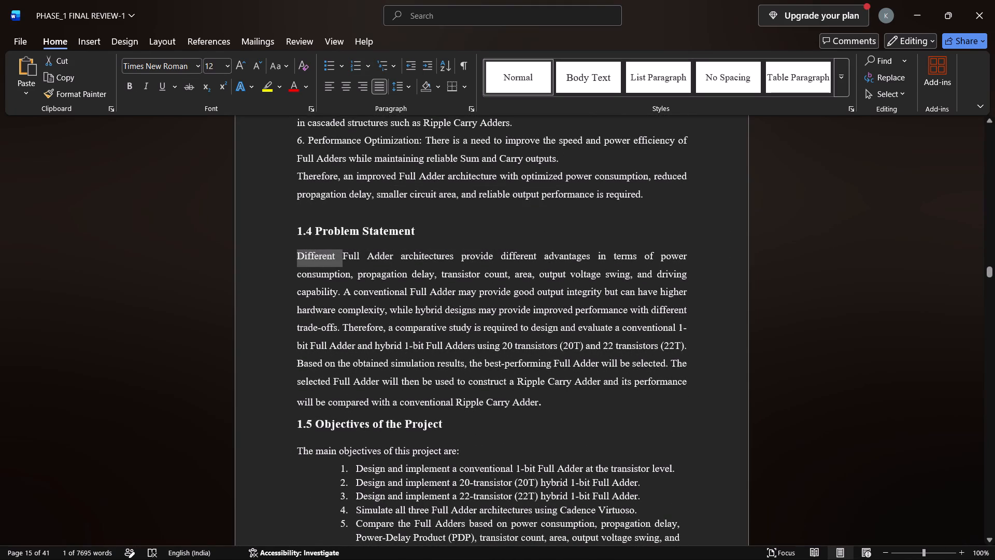
{"action": "key", "text": "Tab"}
{"action": "key", "text": "space"}
{"action": "key", "text": "space"}
{"action": "key", "text": "space"}
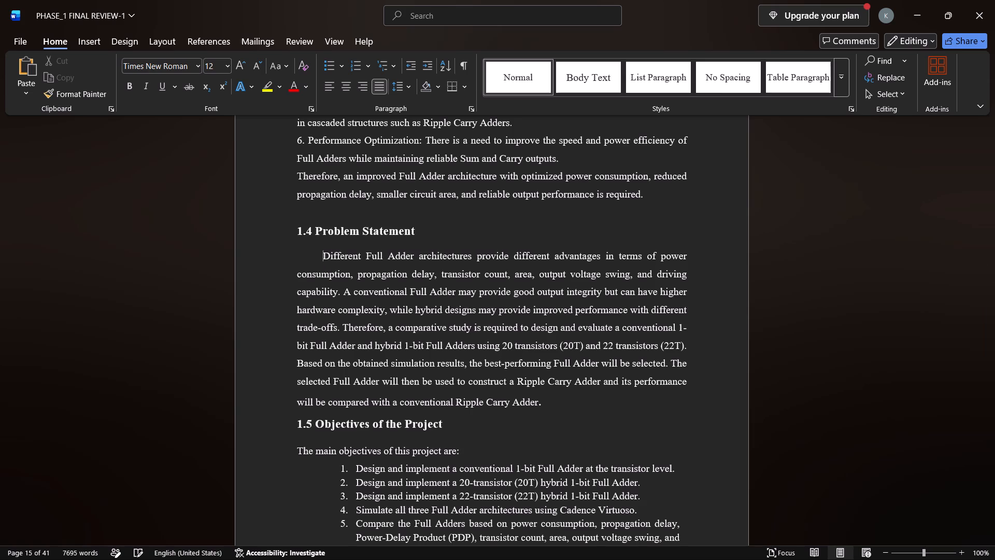
{"action": "key", "text": "space"}
{"action": "key", "text": "space"}
{"action": "key", "text": "space"}
{"action": "key", "text": "space"}
{"action": "key", "text": "space"}
{"action": "key", "text": "space"}
{"action": "key", "text": "space"}
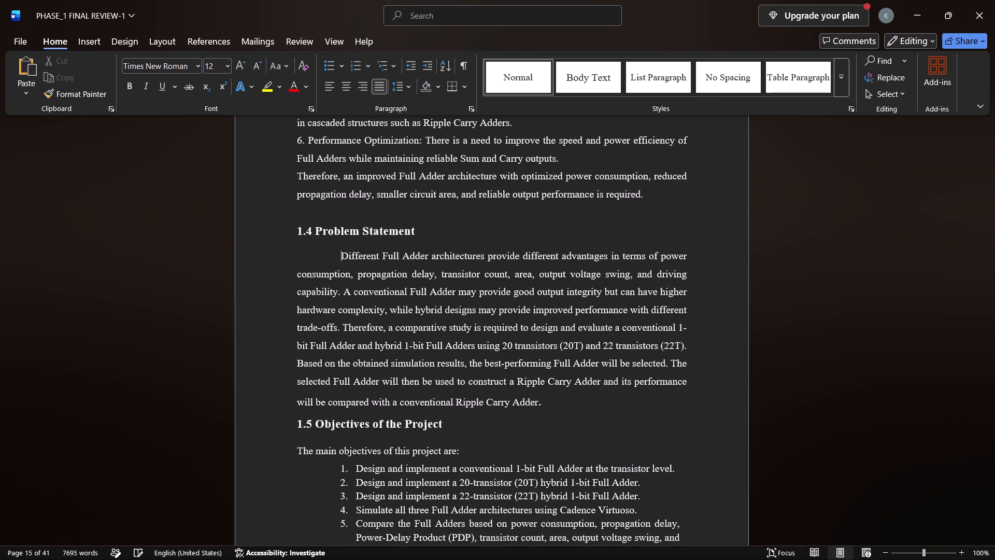
{"action": "key", "text": "Tab"}
{"action": "key", "text": "BackSpace"}
Insert a blank line between the section 1.4 paragraph and the 1.5 Objectives of the Project heading.
{"action": "scroll", "coordinate": [294, 250], "scroll_direction": "down", "scroll_amount": 1}
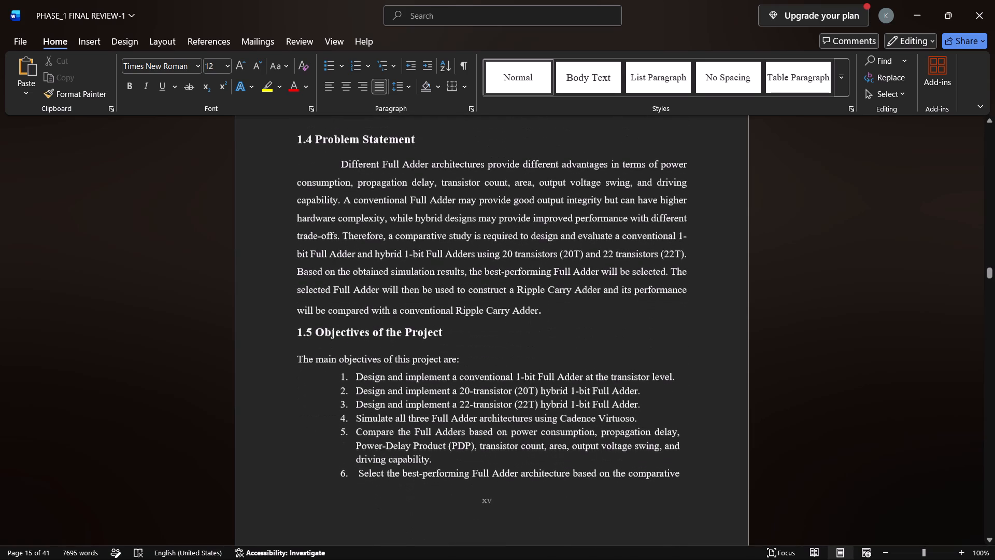
{"action": "left_click", "coordinate": [546, 316]}
{"action": "key", "text": "Return"}
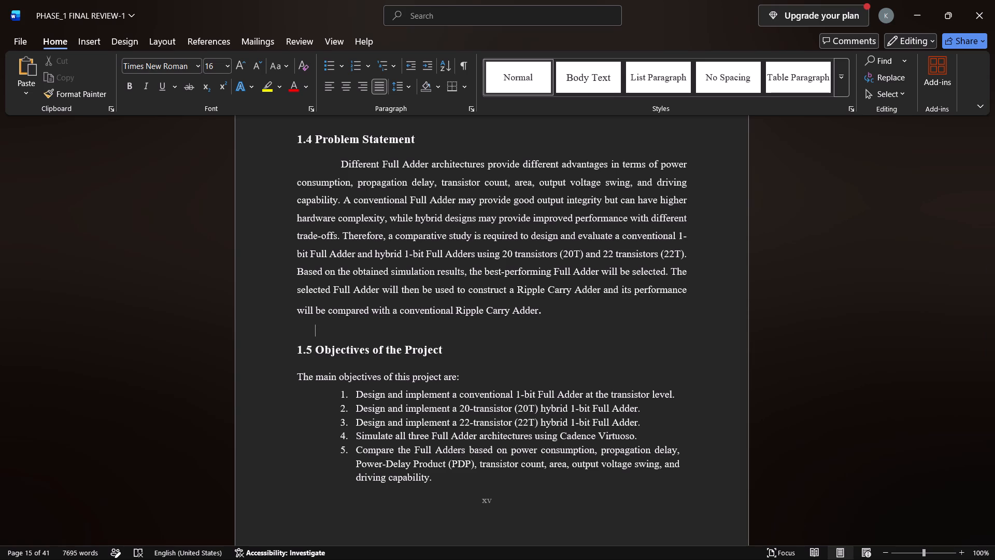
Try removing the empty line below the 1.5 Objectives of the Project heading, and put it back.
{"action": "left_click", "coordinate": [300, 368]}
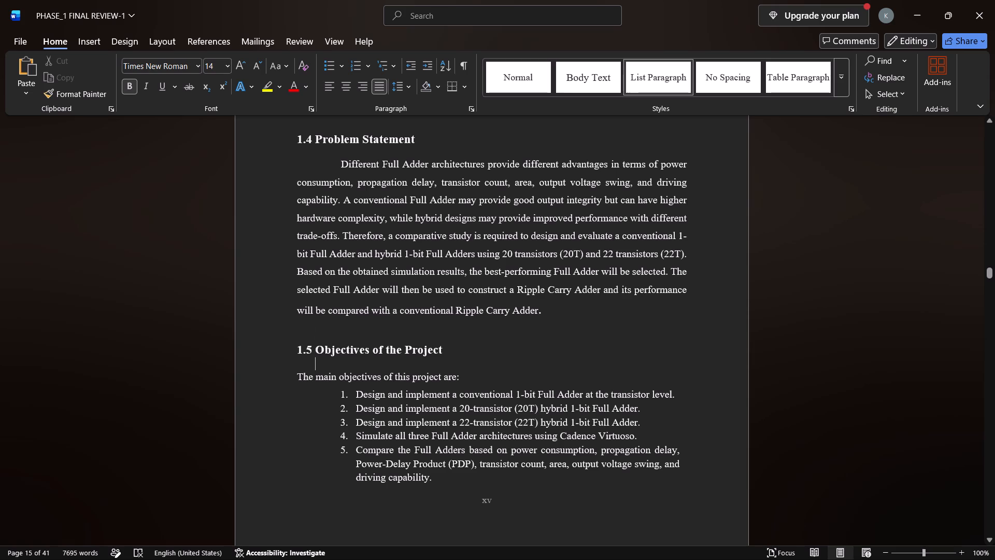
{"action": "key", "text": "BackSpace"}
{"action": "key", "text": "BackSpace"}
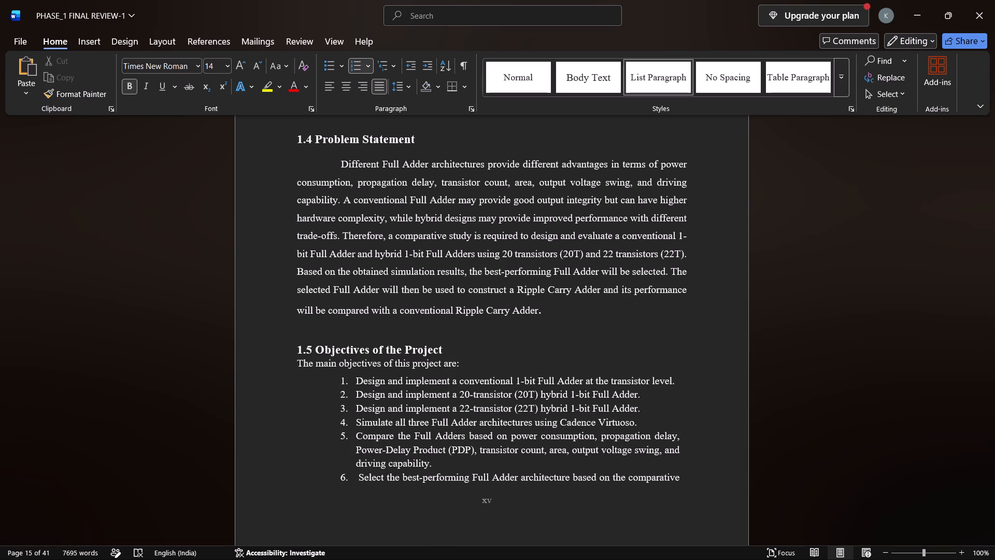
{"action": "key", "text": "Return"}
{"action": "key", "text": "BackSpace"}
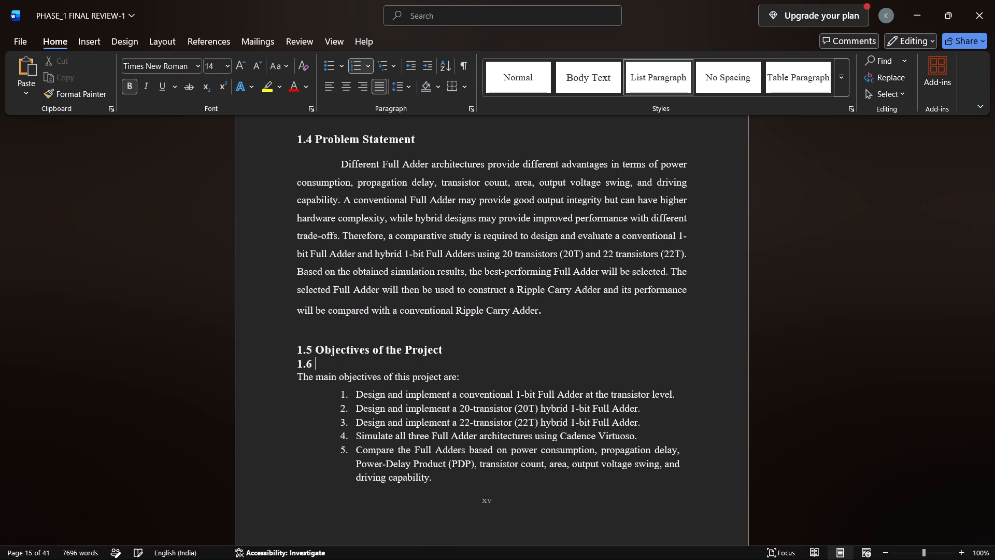
Review the heading spacing and first-line indents from section 1.5 back to the end of section 1.1.
{"action": "scroll", "coordinate": [300, 368], "scroll_direction": "up", "scroll_amount": 1}
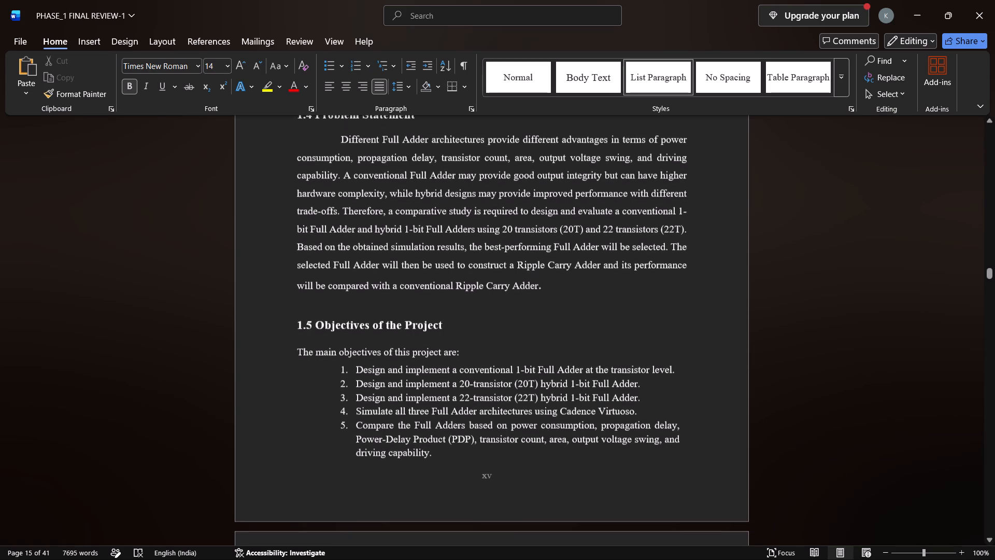
{"action": "scroll", "coordinate": [300, 368], "scroll_direction": "up", "scroll_amount": 3}
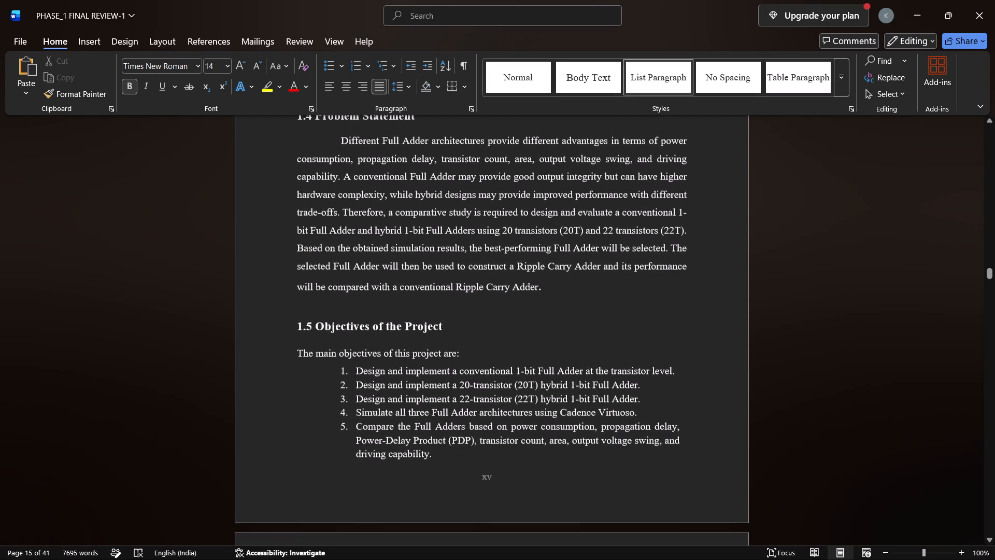
{"action": "scroll", "coordinate": [300, 368], "scroll_direction": "up", "scroll_amount": 3}
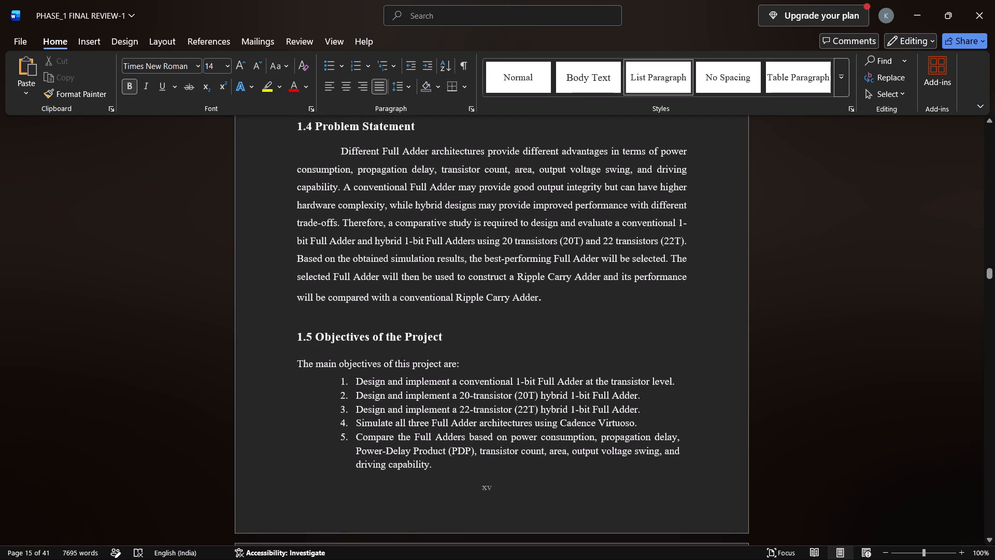
{"action": "scroll", "coordinate": [300, 368], "scroll_direction": "up", "scroll_amount": 2}
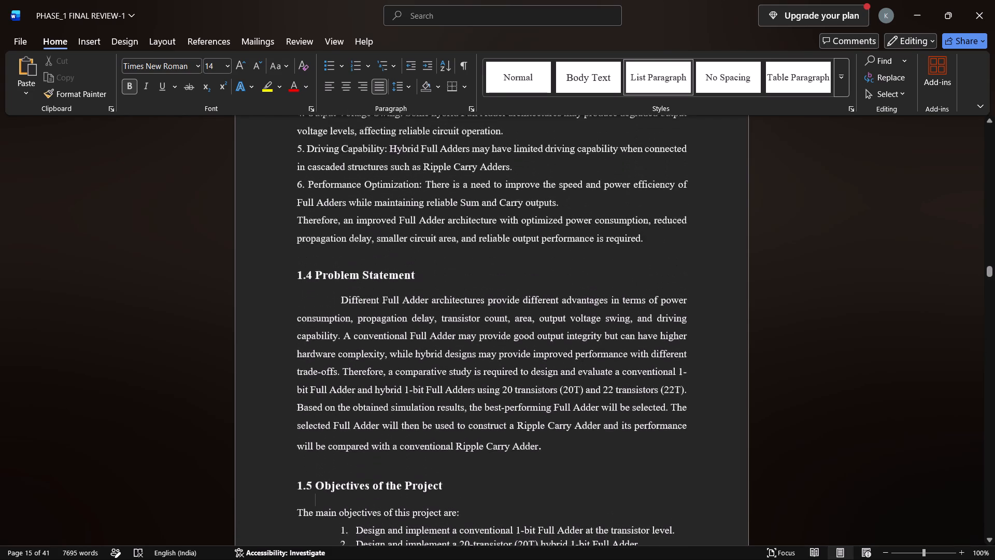
{"action": "scroll", "coordinate": [300, 368], "scroll_direction": "up", "scroll_amount": 4}
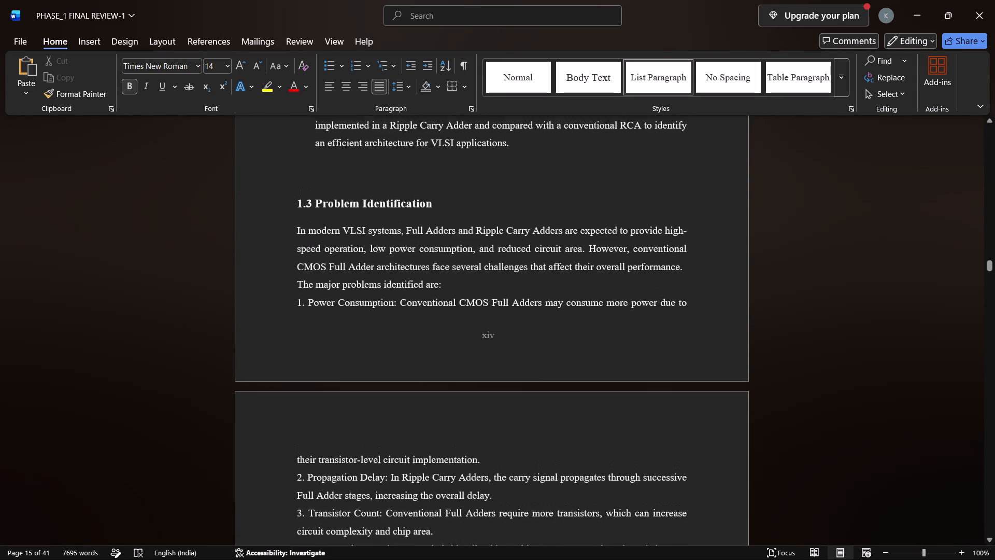
{"action": "scroll", "coordinate": [300, 368], "scroll_direction": "up", "scroll_amount": 3}
Indent the first line of section 1.3's "In modern VLSI systems" paragraph to match the section 1.4 paragraph.
{"action": "scroll", "coordinate": [300, 368], "scroll_direction": "down", "scroll_amount": 1}
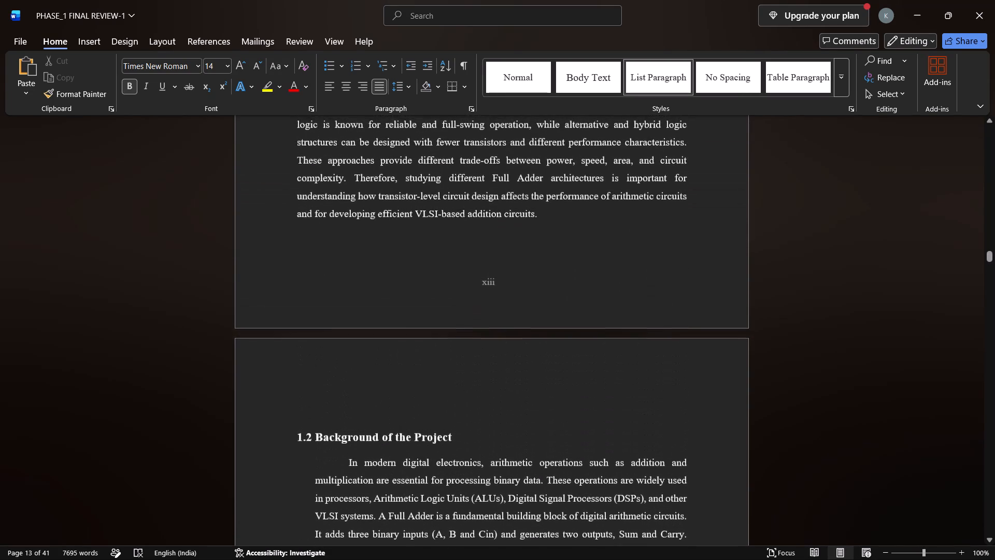
{"action": "scroll", "coordinate": [300, 368], "scroll_direction": "down", "scroll_amount": 1}
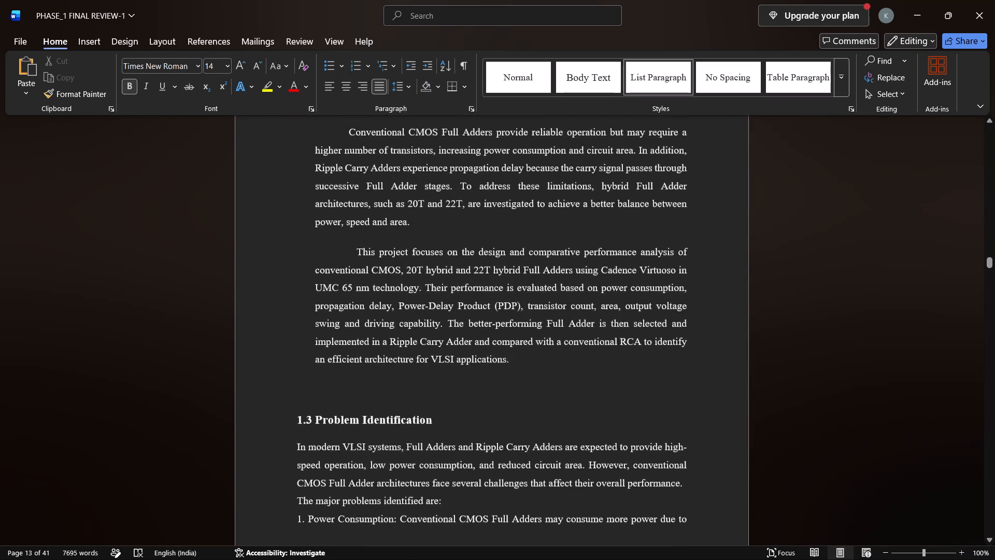
{"action": "scroll", "coordinate": [300, 368], "scroll_direction": "down", "scroll_amount": 1}
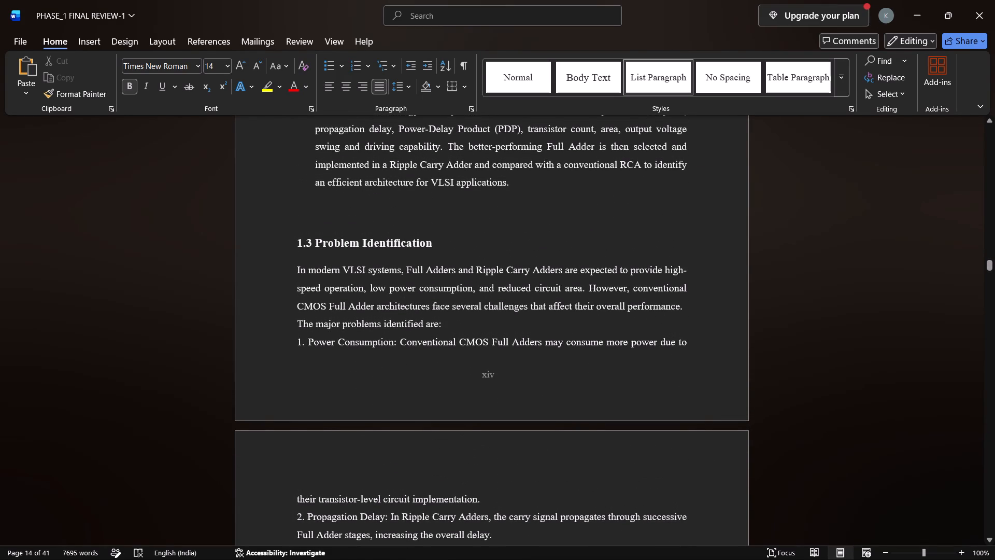
{"action": "left_click", "coordinate": [300, 266]}
{"action": "key", "text": "Left"}
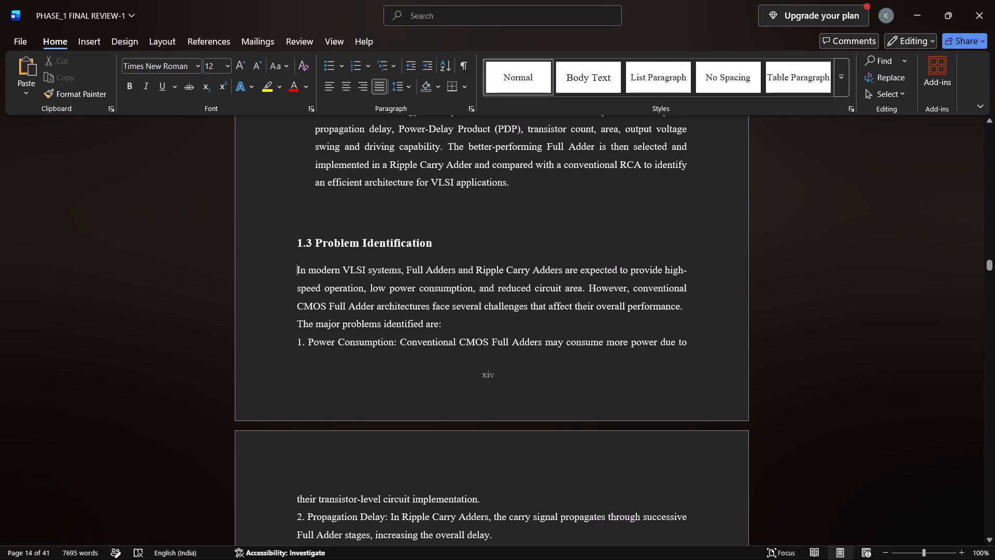
{"action": "key", "text": "Tab"}
{"action": "key", "text": "space"}
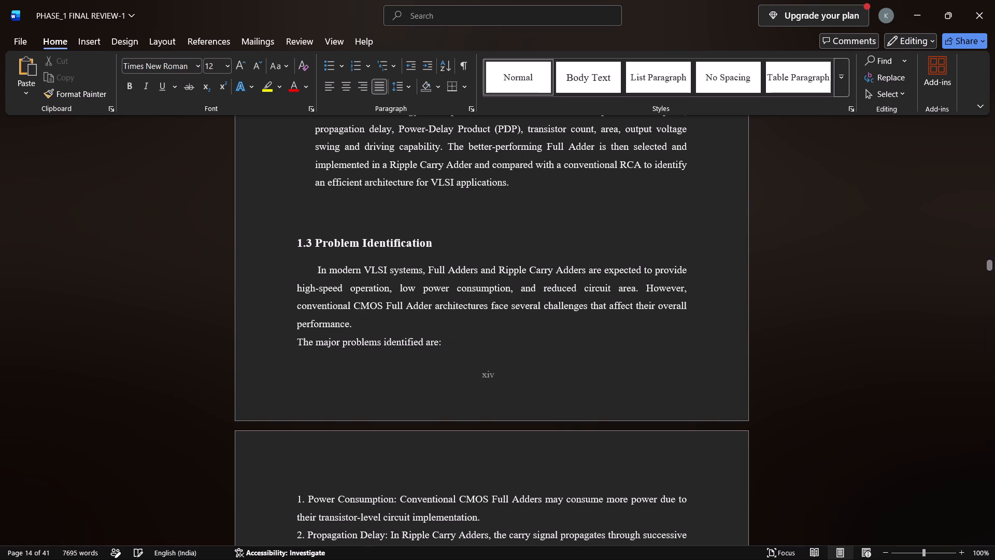
{"action": "key", "text": "Tab"}
{"action": "key", "text": "Tab"}
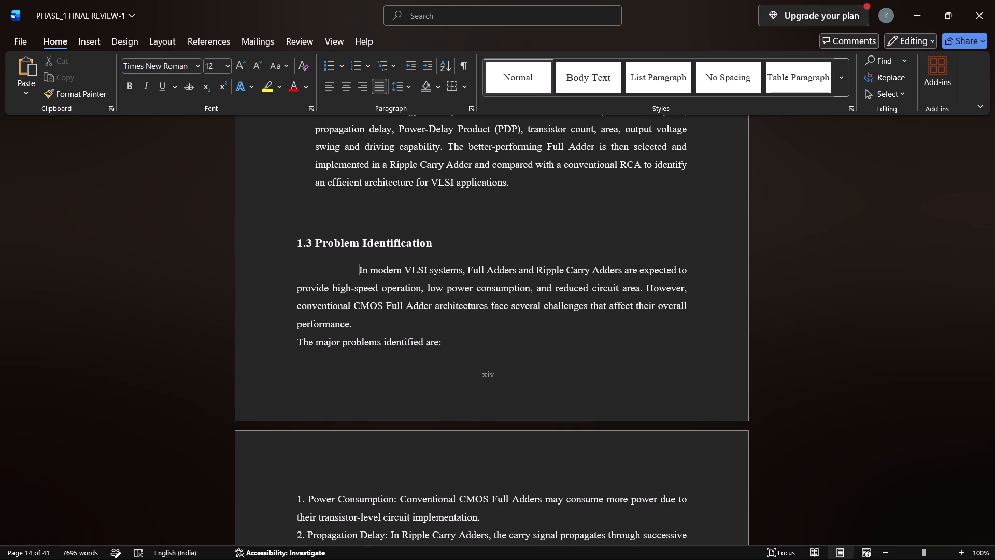
{"action": "key", "text": "BackSpace"}
{"action": "key", "text": "space"}
{"action": "key", "text": "space"}
{"action": "key", "text": "space"}
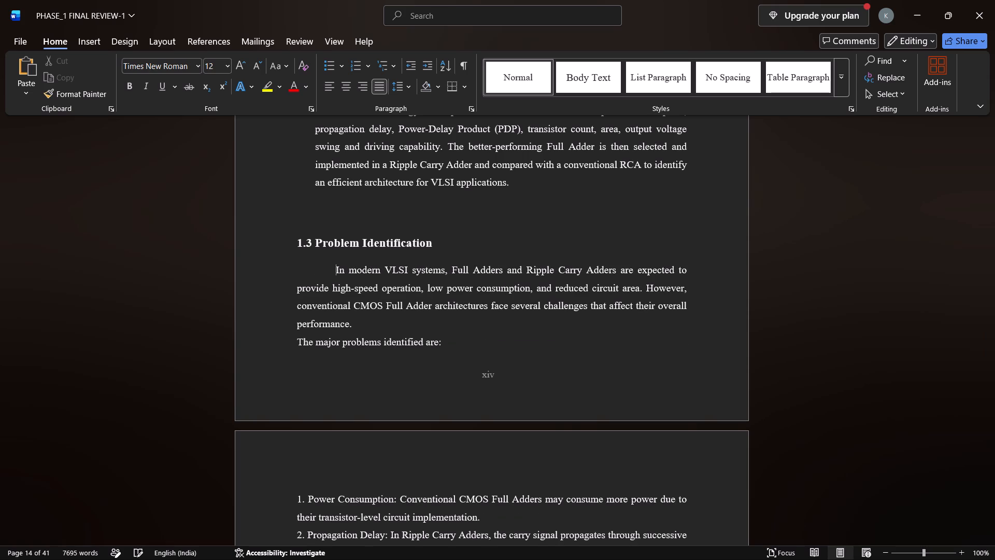
{"action": "key", "text": "space"}
{"action": "key", "text": "space"}
Insert a blank line between section 1.3's opening paragraph and "The major problems identified are:".
{"action": "scroll", "coordinate": [287, 274], "scroll_direction": "down", "scroll_amount": 1}
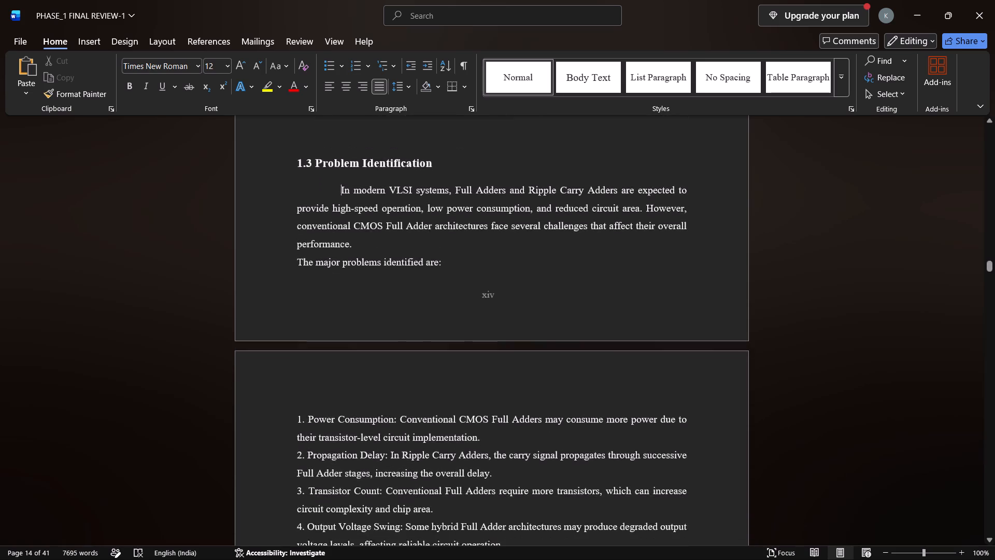
{"action": "scroll", "coordinate": [287, 274], "scroll_direction": "down", "scroll_amount": 1}
{"action": "scroll", "coordinate": [287, 274], "scroll_direction": "up", "scroll_amount": 1}
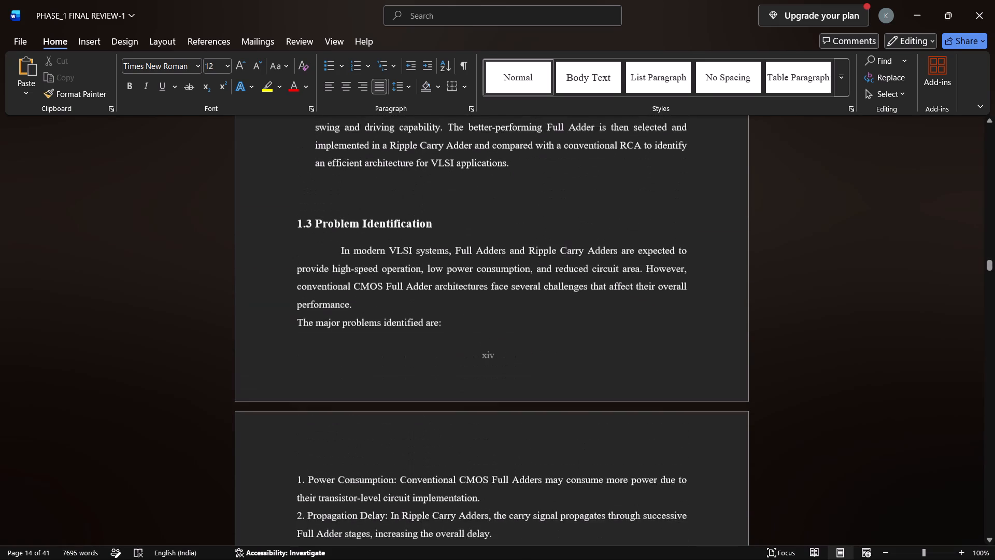
{"action": "scroll", "coordinate": [287, 274], "scroll_direction": "up", "scroll_amount": 2}
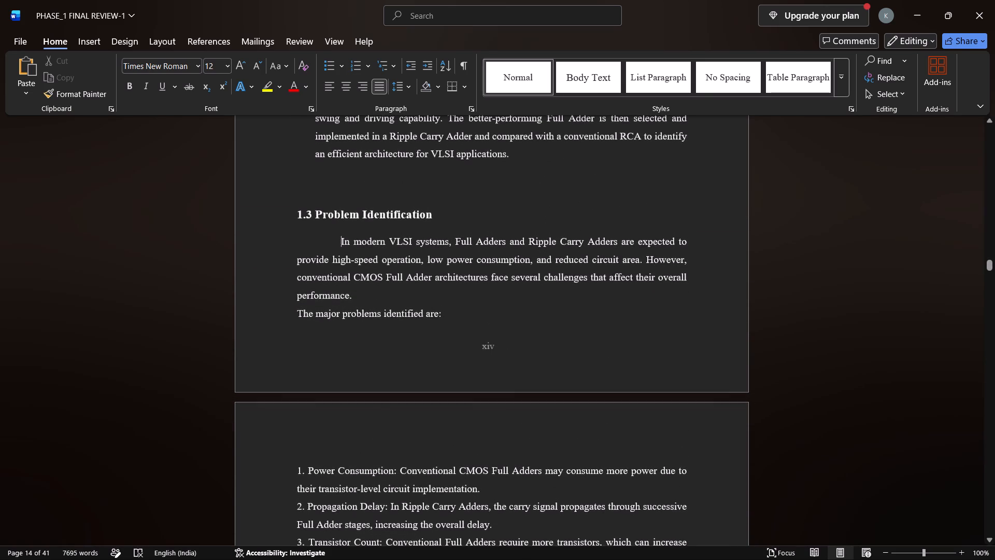
{"action": "left_click", "coordinate": [353, 298]}
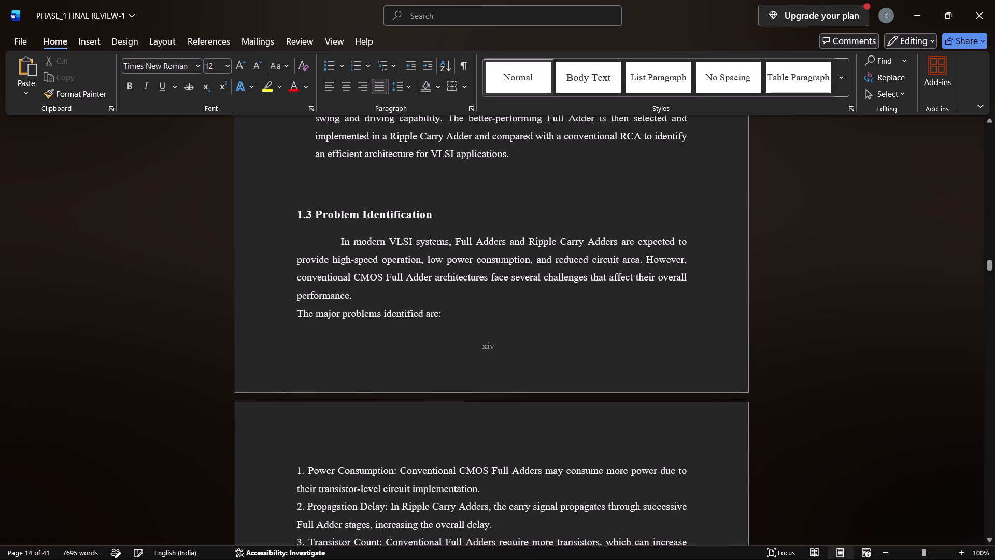
{"action": "key", "text": "Return"}
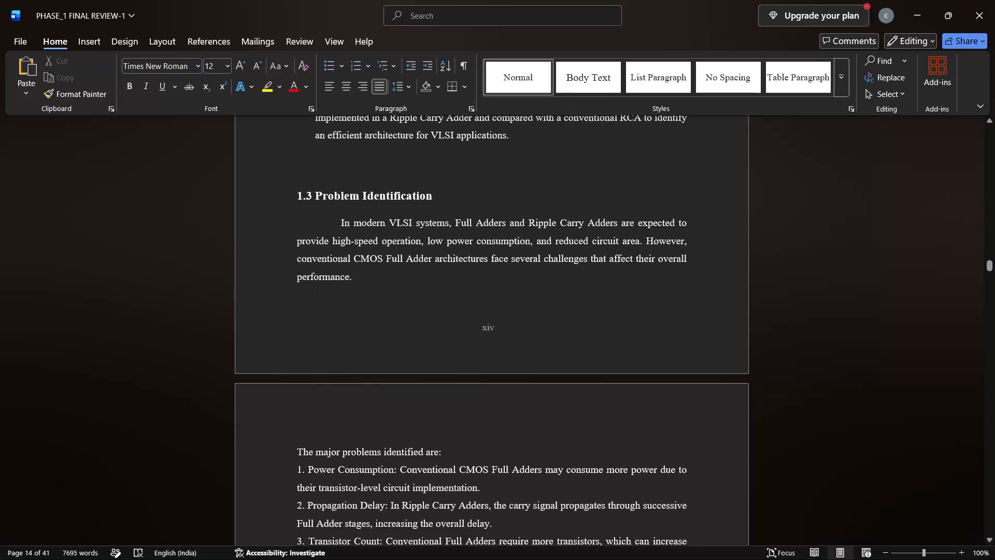
Review the layout of the section 1.3 problem list, section 1.4 and the section 1.5 objectives list.
{"action": "scroll", "coordinate": [353, 298], "scroll_direction": "down", "scroll_amount": 2}
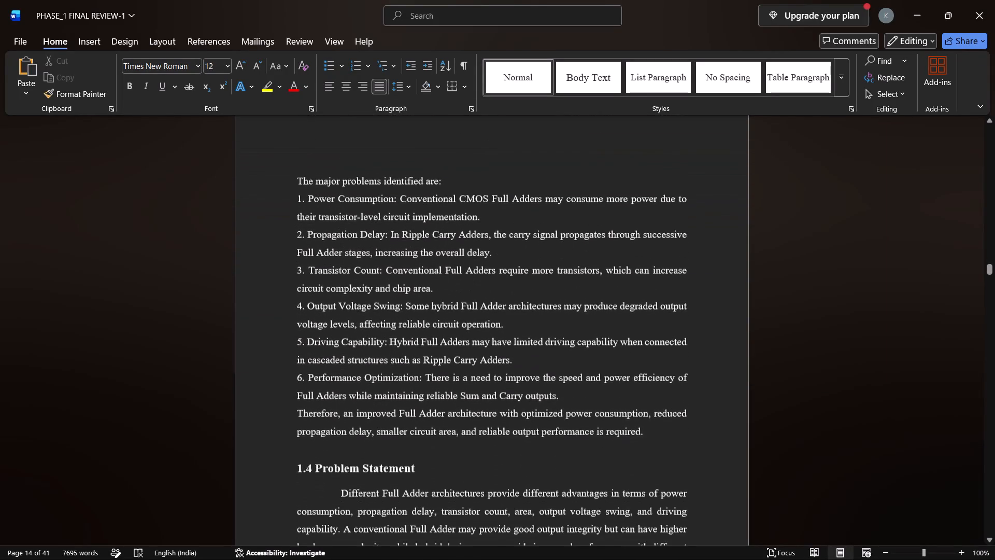
{"action": "scroll", "coordinate": [353, 298], "scroll_direction": "down", "scroll_amount": 1}
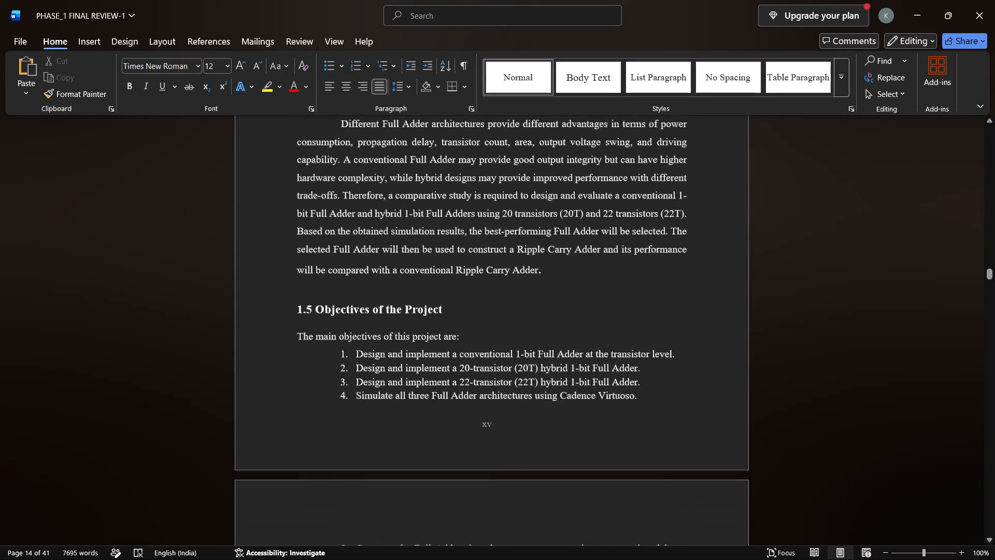
{"action": "scroll", "coordinate": [353, 298], "scroll_direction": "down", "scroll_amount": 3}
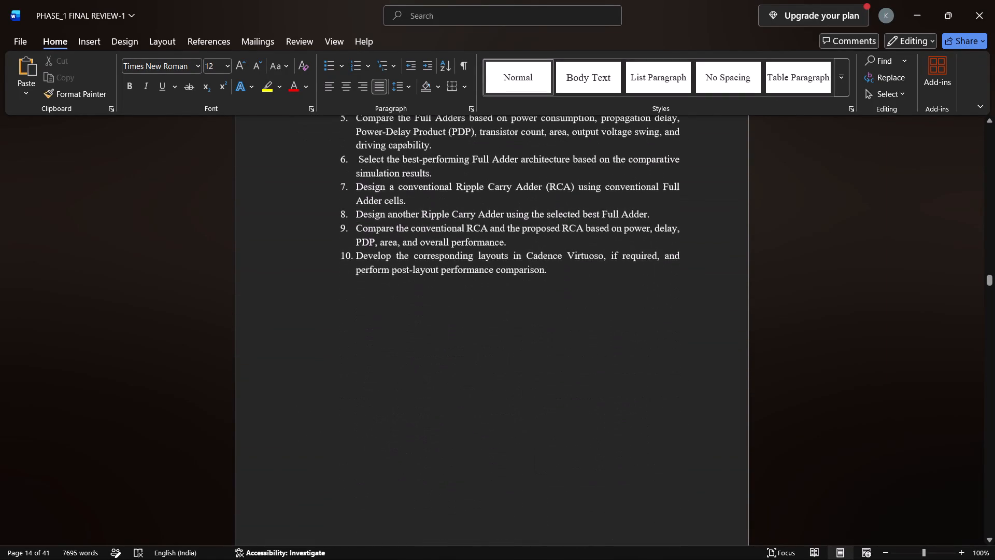
{"action": "scroll", "coordinate": [353, 298], "scroll_direction": "down", "scroll_amount": 1}
{"action": "scroll", "coordinate": [353, 298], "scroll_direction": "up", "scroll_amount": 2}
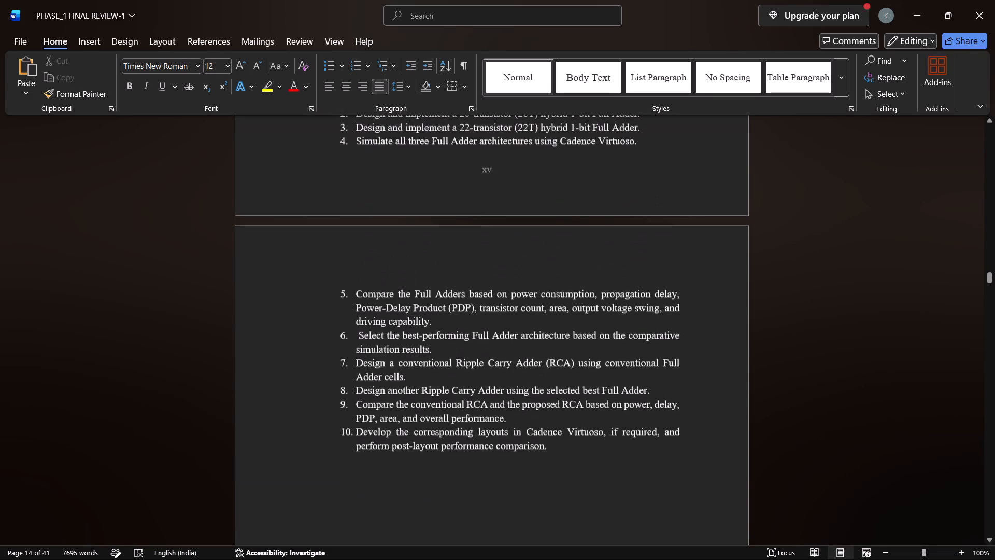
Check the font and size of the Chapter 1 headings and body text, going back from the section 1.5 objectives to section 1.2.
{"action": "double_click", "coordinate": [376, 343]}
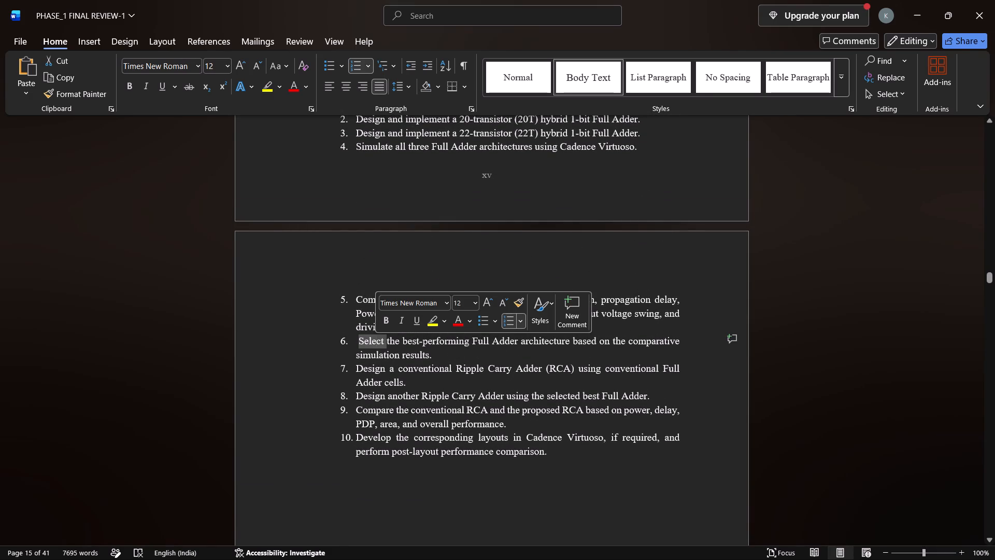
{"action": "scroll", "coordinate": [389, 351], "scroll_direction": "up", "scroll_amount": 1}
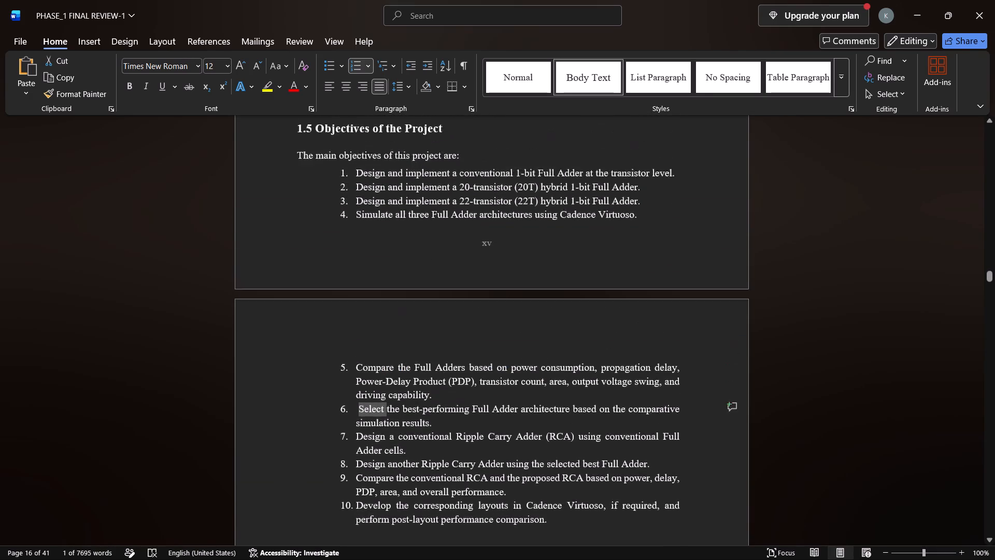
{"action": "scroll", "coordinate": [389, 351], "scroll_direction": "up", "scroll_amount": 1}
{"action": "double_click", "coordinate": [394, 251]}
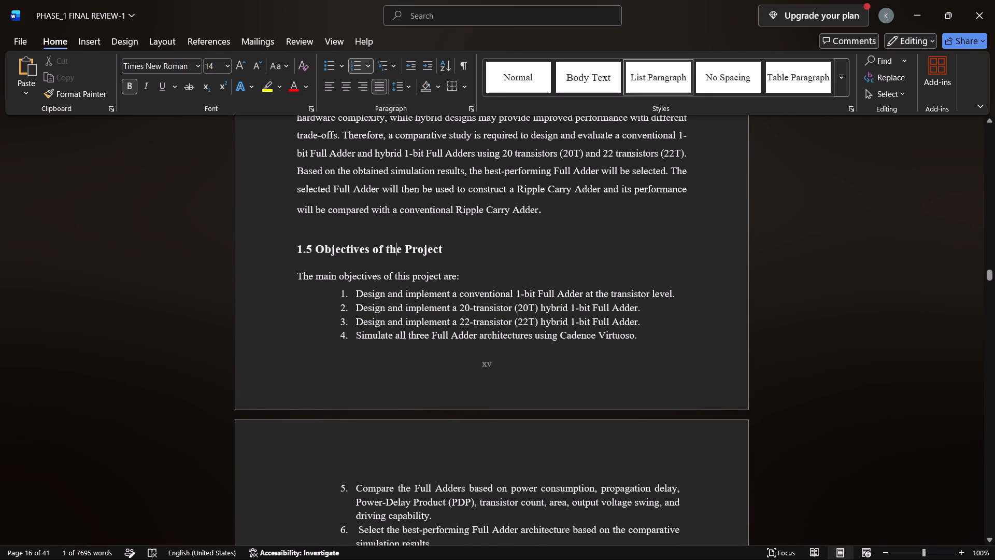
{"action": "scroll", "coordinate": [394, 251], "scroll_direction": "up", "scroll_amount": 1}
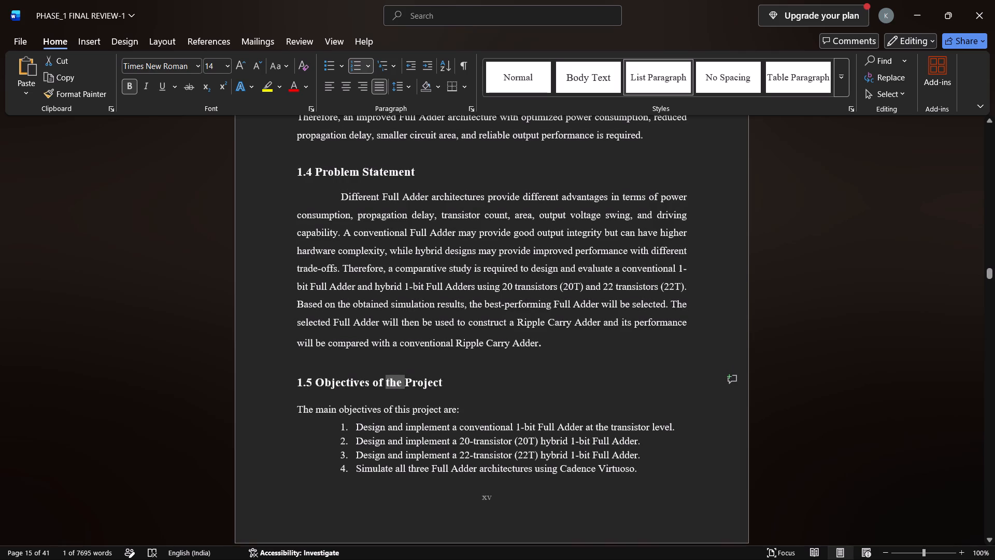
{"action": "double_click", "coordinate": [383, 174]}
{"action": "scroll", "coordinate": [383, 174], "scroll_direction": "up", "scroll_amount": 1}
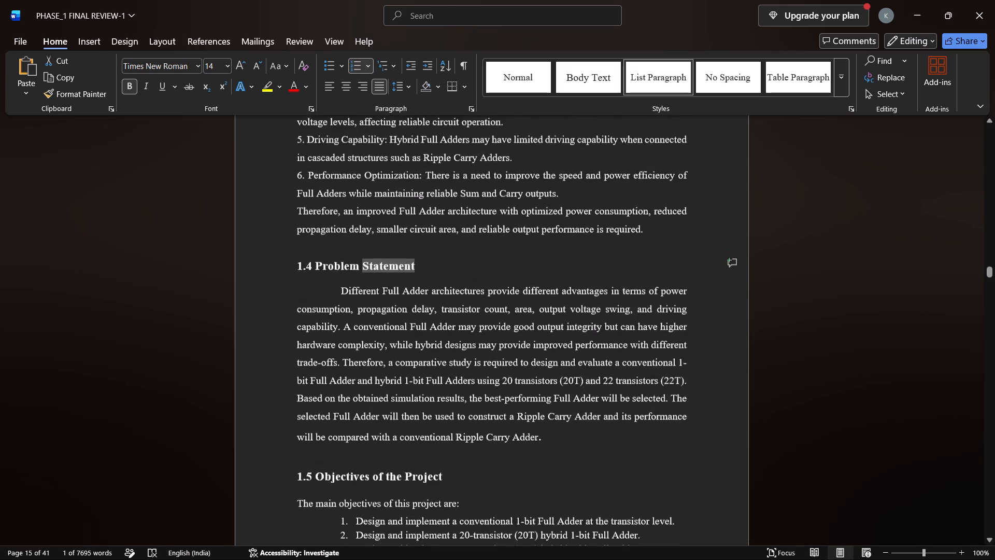
{"action": "scroll", "coordinate": [383, 174], "scroll_direction": "up", "scroll_amount": 3}
{"action": "double_click", "coordinate": [383, 174]}
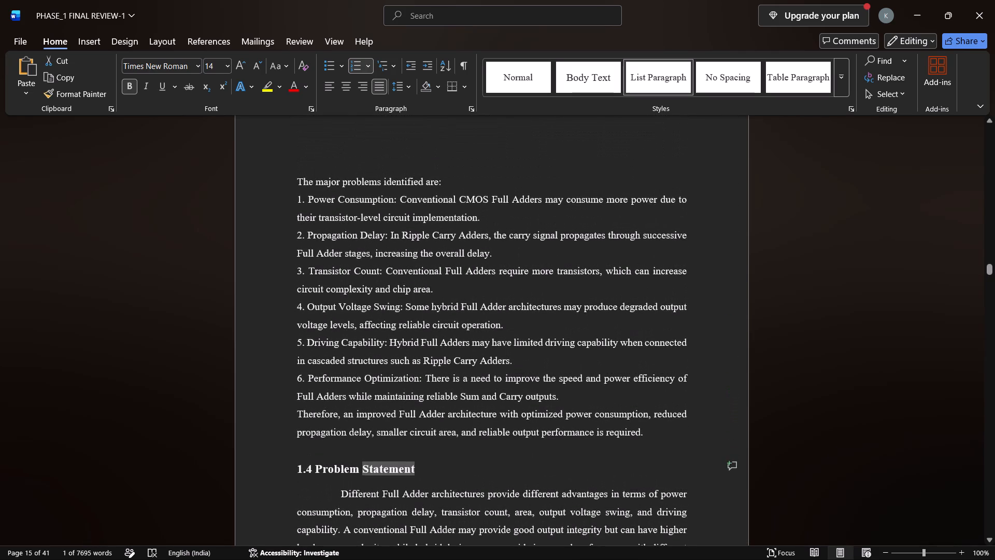
{"action": "double_click", "coordinate": [390, 180]}
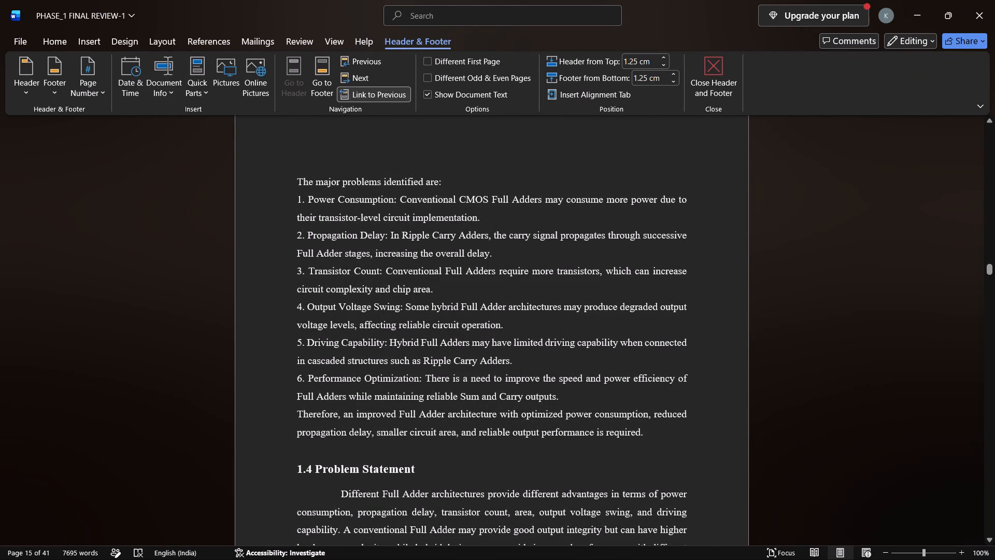
{"action": "double_click", "coordinate": [390, 180]}
{"action": "scroll", "coordinate": [390, 180], "scroll_direction": "up", "scroll_amount": 3}
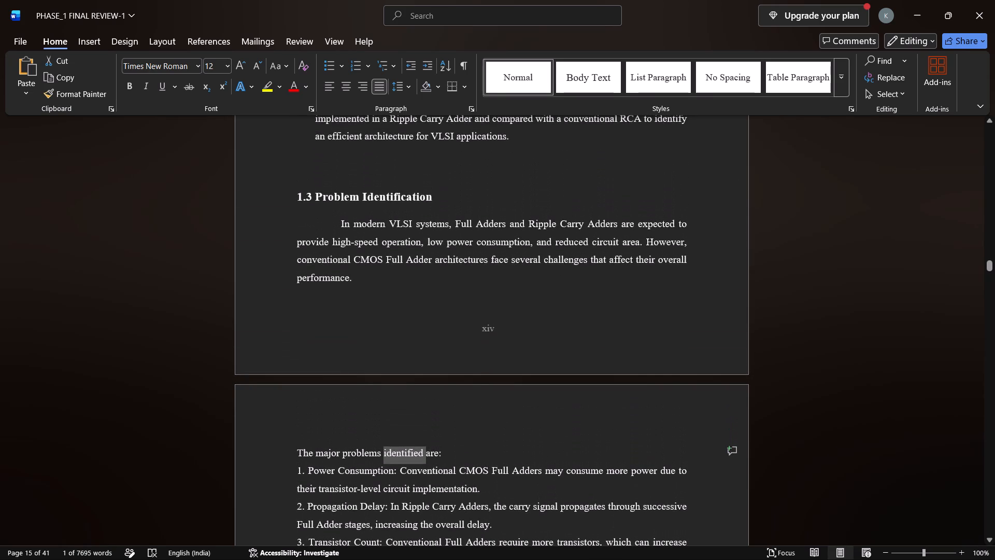
{"action": "double_click", "coordinate": [387, 202]}
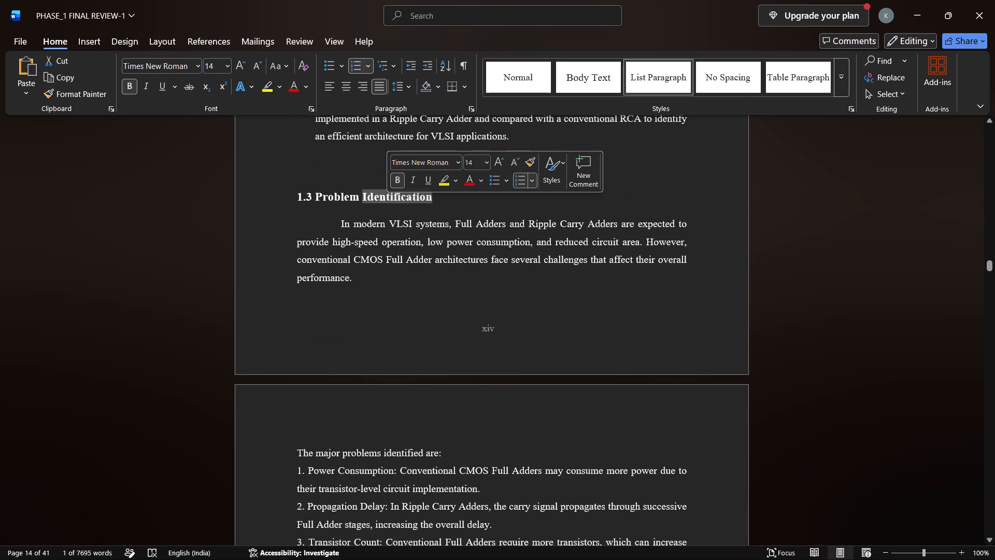
{"action": "left_click", "coordinate": [448, 207]}
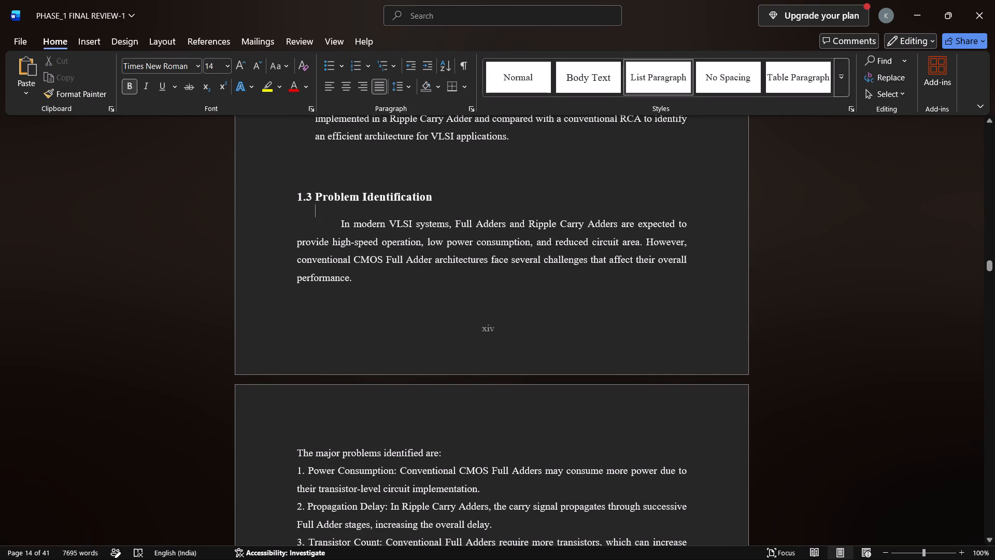
{"action": "scroll", "coordinate": [448, 207], "scroll_direction": "up", "scroll_amount": 3}
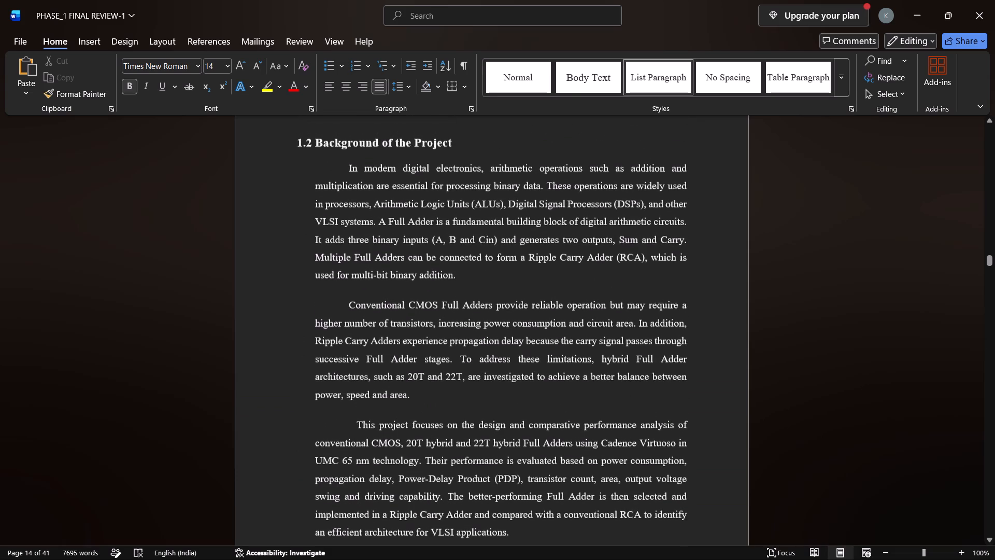
{"action": "scroll", "coordinate": [448, 207], "scroll_direction": "up", "scroll_amount": 1}
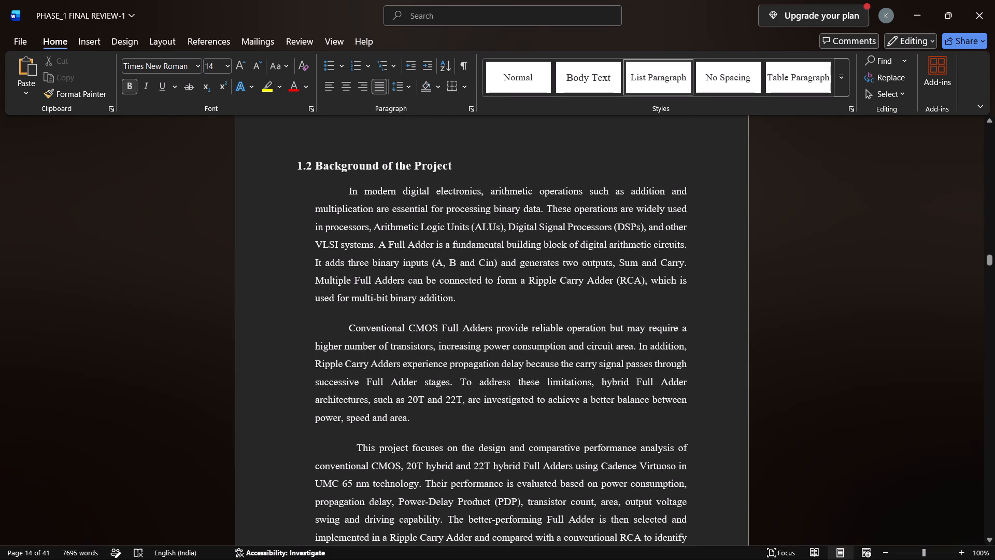
{"action": "double_click", "coordinate": [375, 166]}
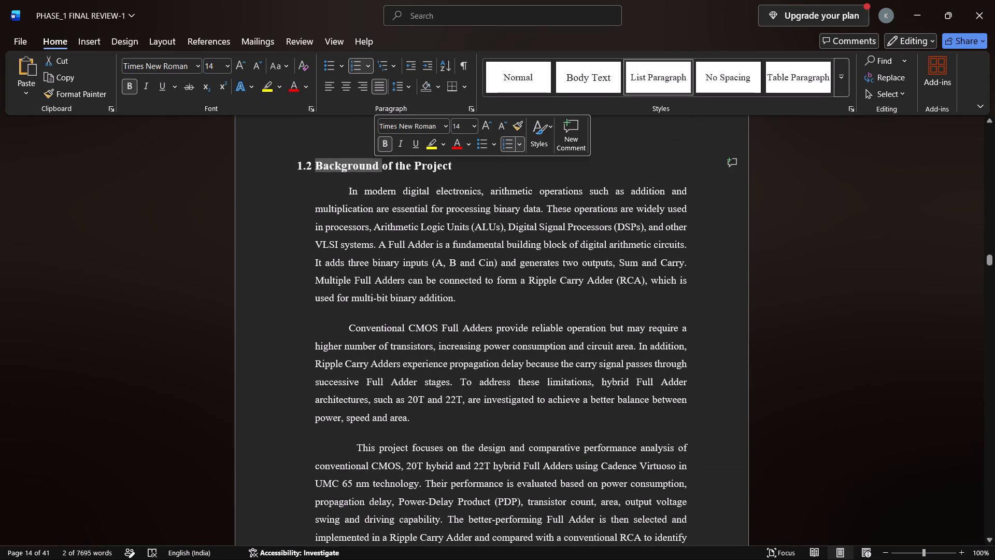
{"action": "key", "text": "Escape"}
{"action": "left_click", "coordinate": [394, 184]}
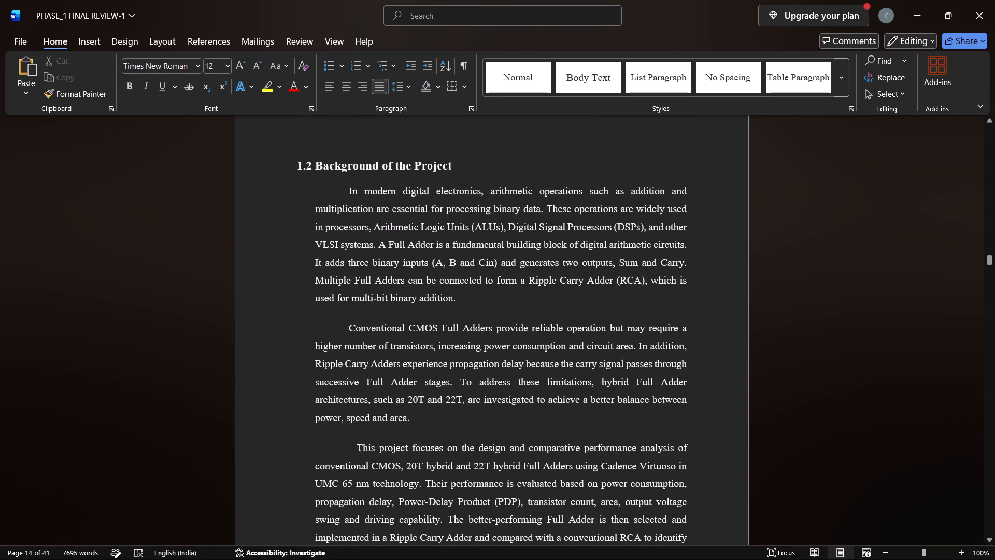
Review the Chapter 1 pages from the chapter title and section 1.1 through the end of section 1.5.
{"action": "scroll", "coordinate": [394, 184], "scroll_direction": "up", "scroll_amount": 5}
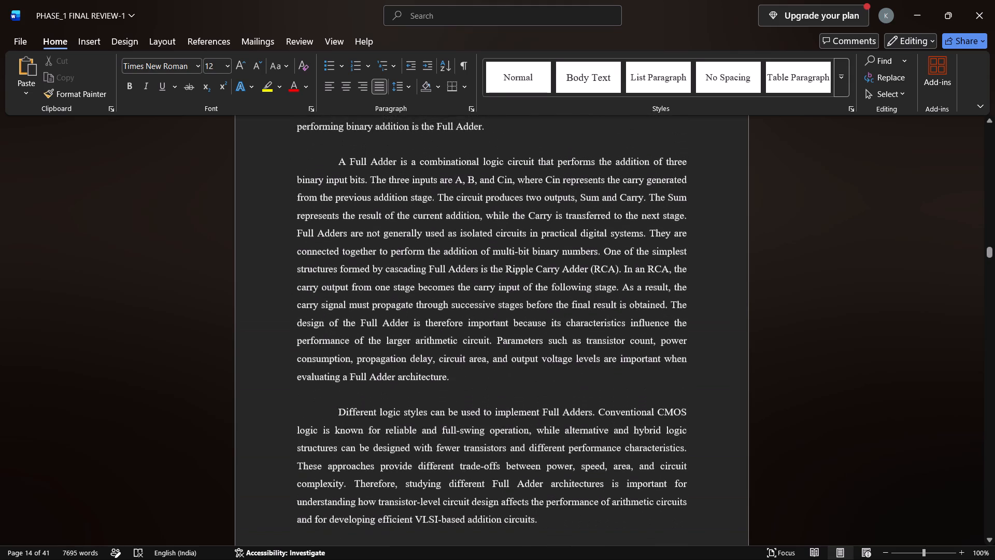
{"action": "scroll", "coordinate": [394, 184], "scroll_direction": "up", "scroll_amount": 4}
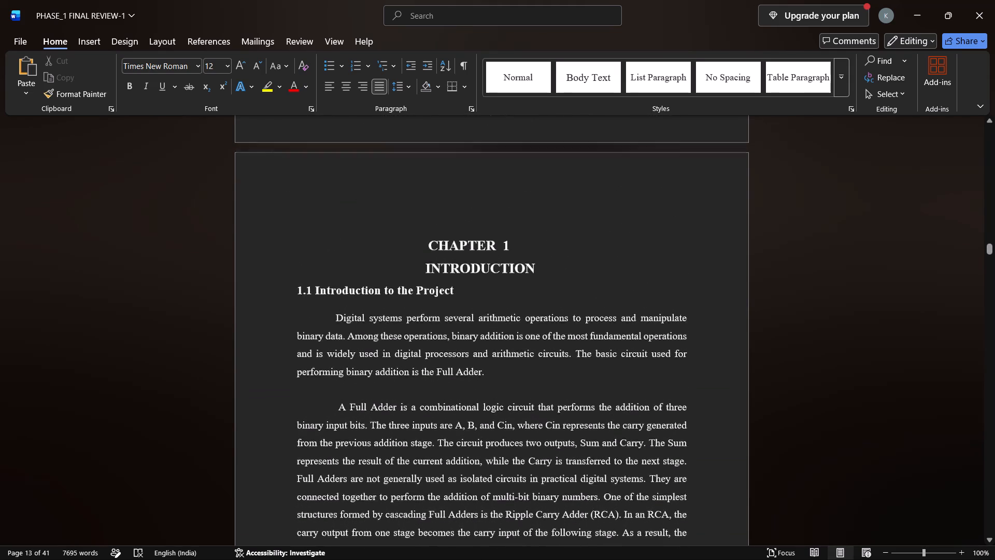
{"action": "scroll", "coordinate": [394, 184], "scroll_direction": "up", "scroll_amount": 4}
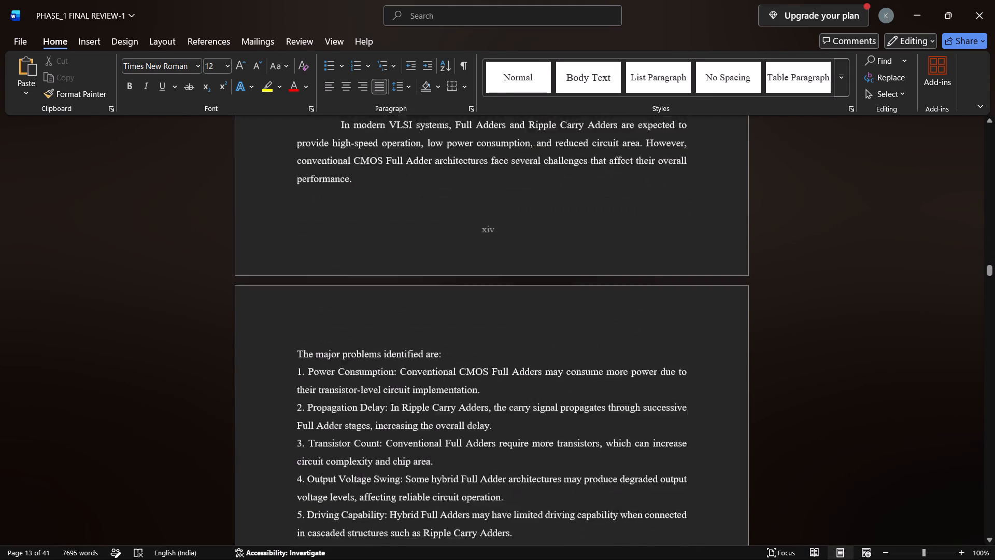
{"action": "scroll", "coordinate": [394, 184], "scroll_direction": "up", "scroll_amount": 3}
{"action": "scroll", "coordinate": [394, 184], "scroll_direction": "down", "scroll_amount": 1}
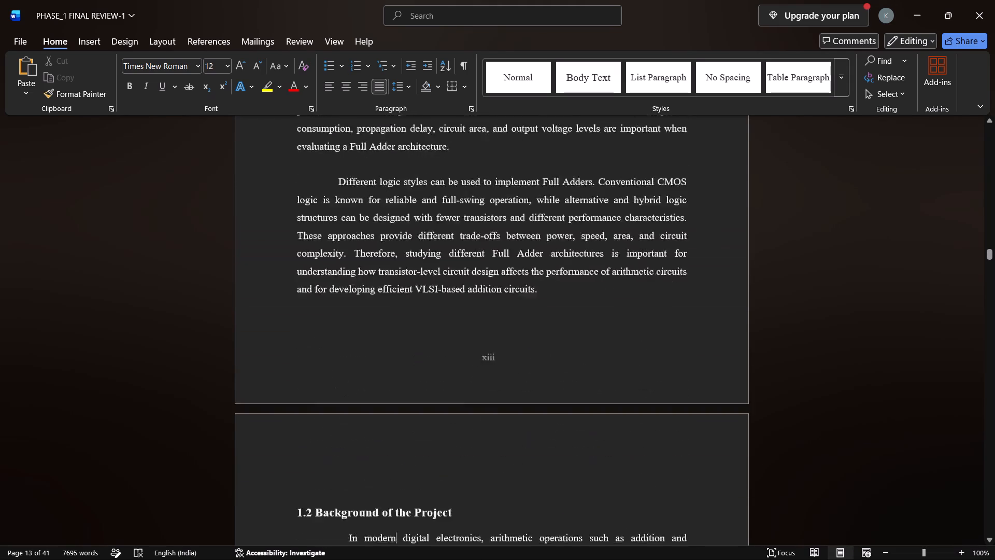
{"action": "scroll", "coordinate": [394, 184], "scroll_direction": "down", "scroll_amount": 4}
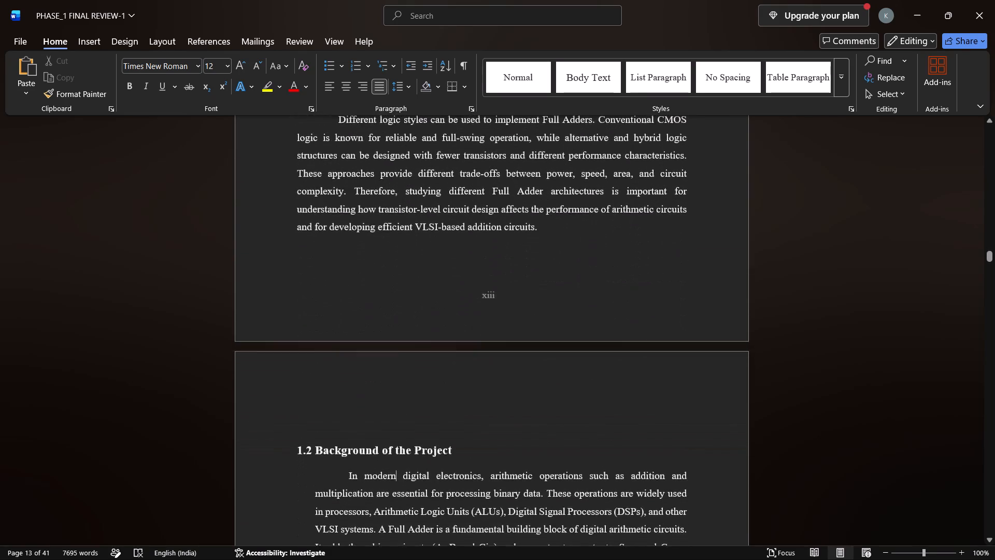
{"action": "scroll", "coordinate": [394, 184], "scroll_direction": "down", "scroll_amount": 4}
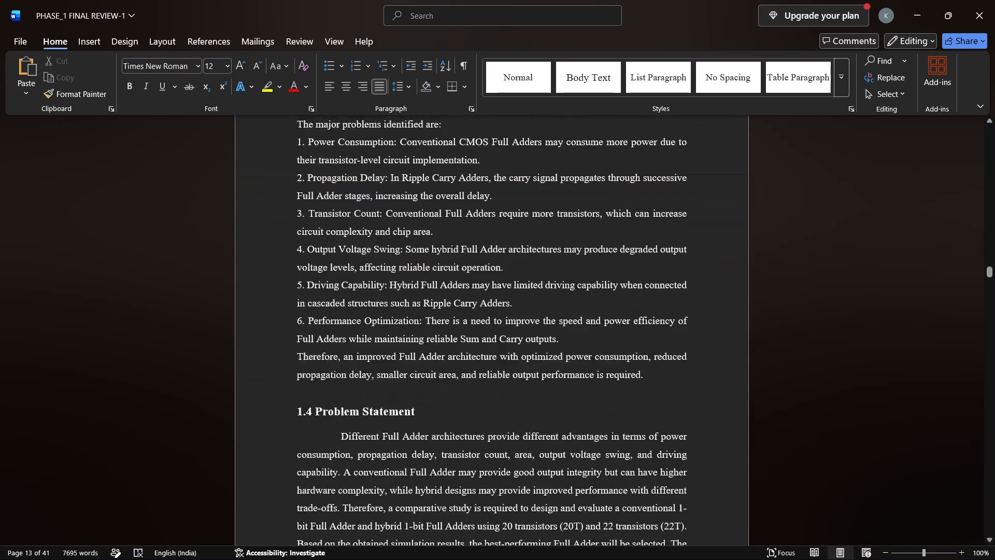
{"action": "scroll", "coordinate": [394, 184], "scroll_direction": "down", "scroll_amount": 3}
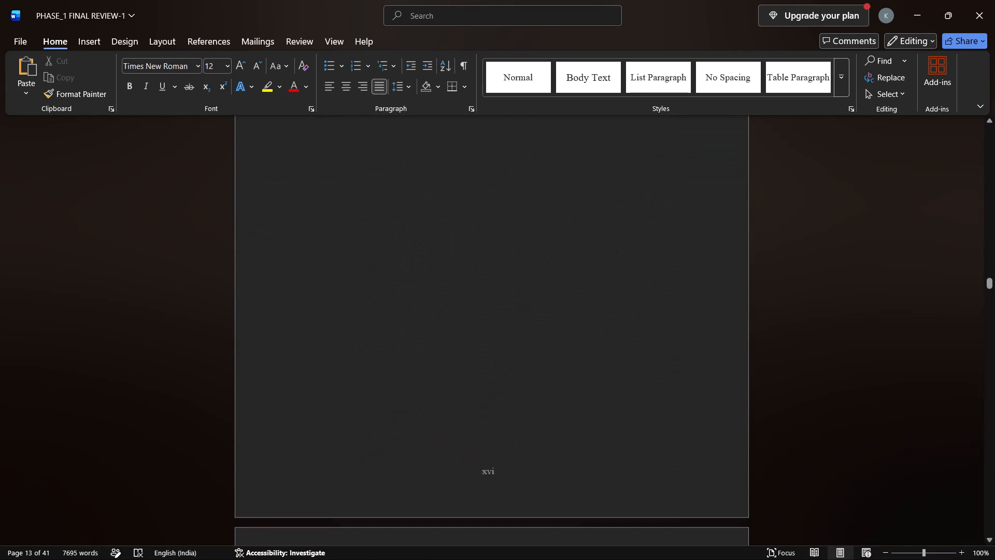
Check the font and size of the 2.1 Introduction heading and its opening paragraph.
{"action": "scroll", "coordinate": [394, 184], "scroll_direction": "down", "scroll_amount": 3}
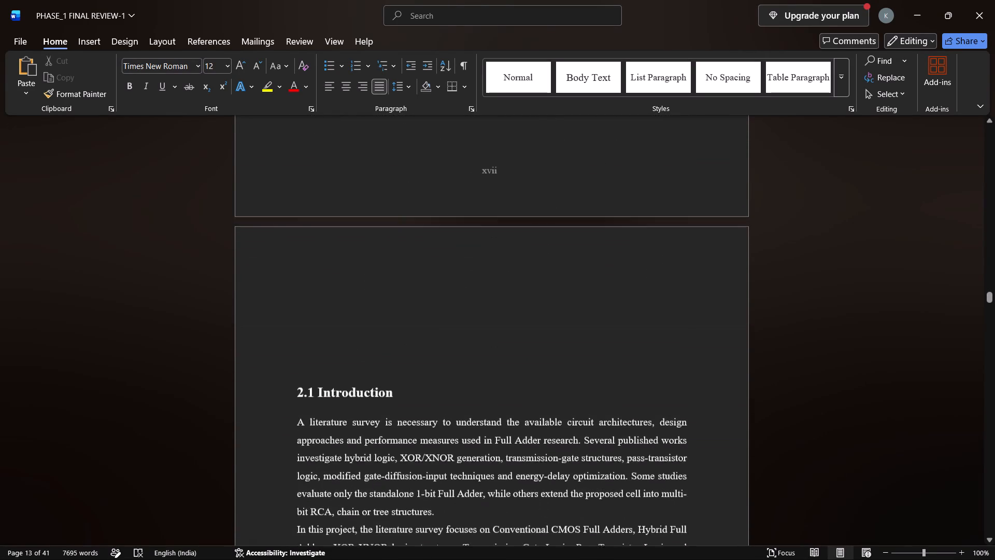
{"action": "scroll", "coordinate": [394, 184], "scroll_direction": "down", "scroll_amount": 2}
{"action": "double_click", "coordinate": [376, 214]}
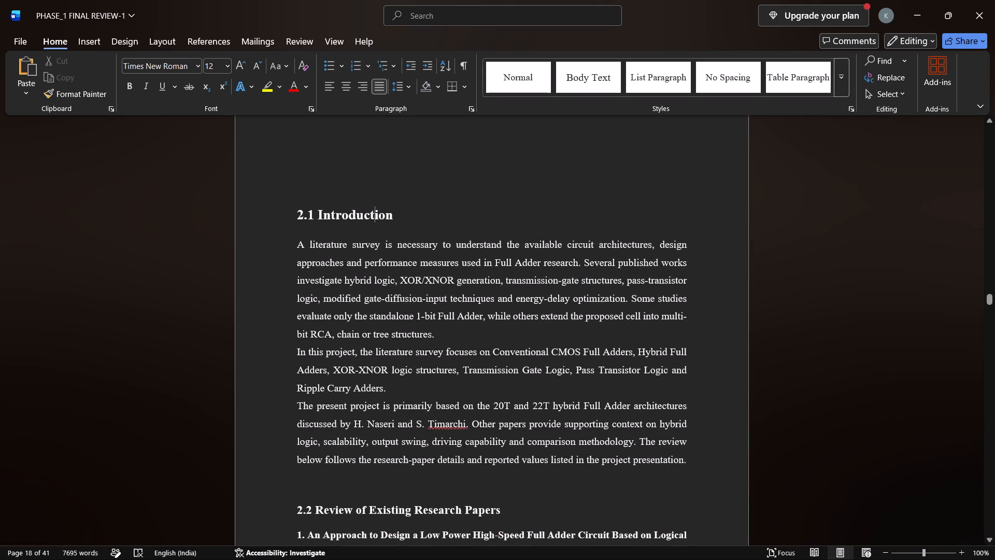
{"action": "double_click", "coordinate": [359, 252]}
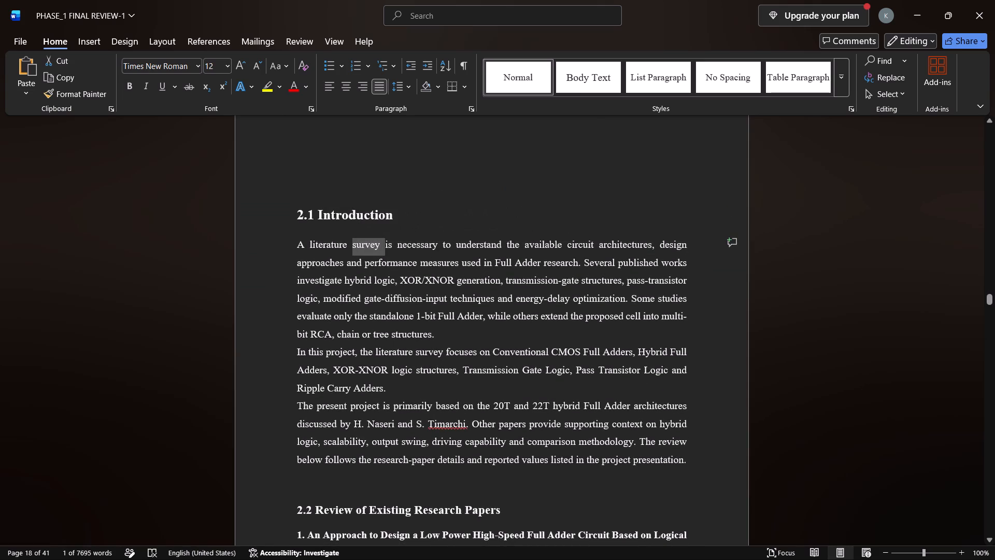
Indent the first line of section 2.1's "A literature survey" paragraph by two tab stops and add a blank line below the paragraph.
{"action": "left_click", "coordinate": [297, 246]}
{"action": "key", "text": "Tab"}
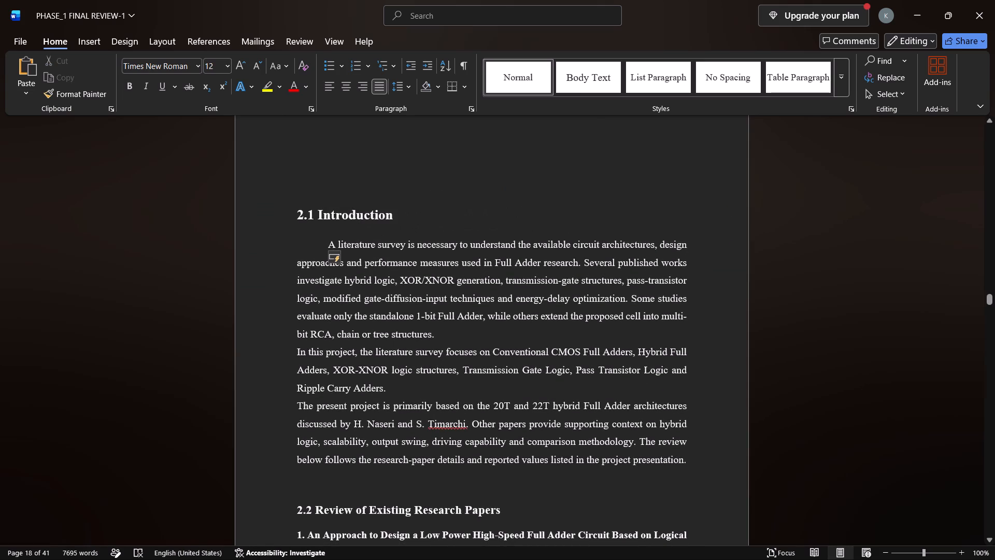
{"action": "key", "text": "space"}
{"action": "key", "text": "Tab"}
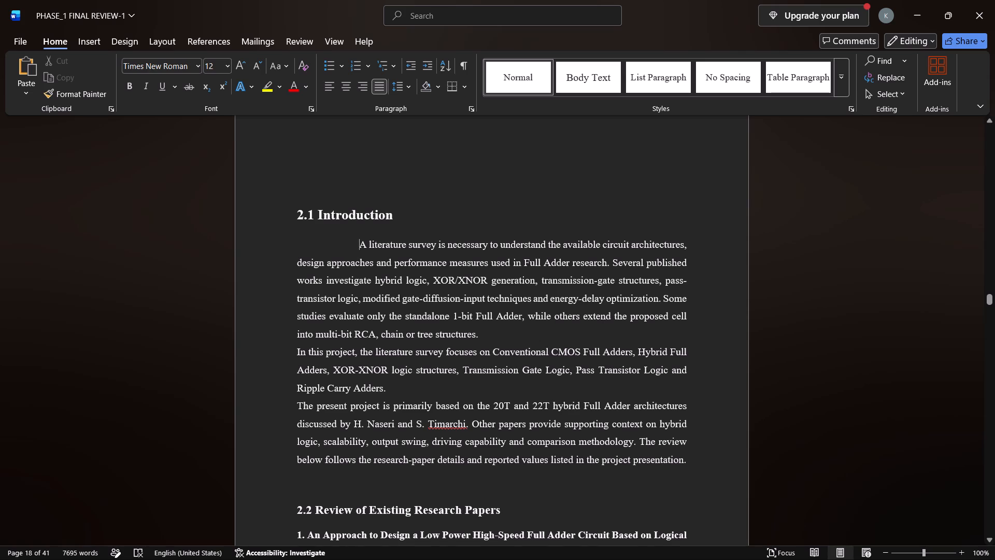
{"action": "left_click", "coordinate": [484, 337]}
{"action": "key", "text": "Return"}
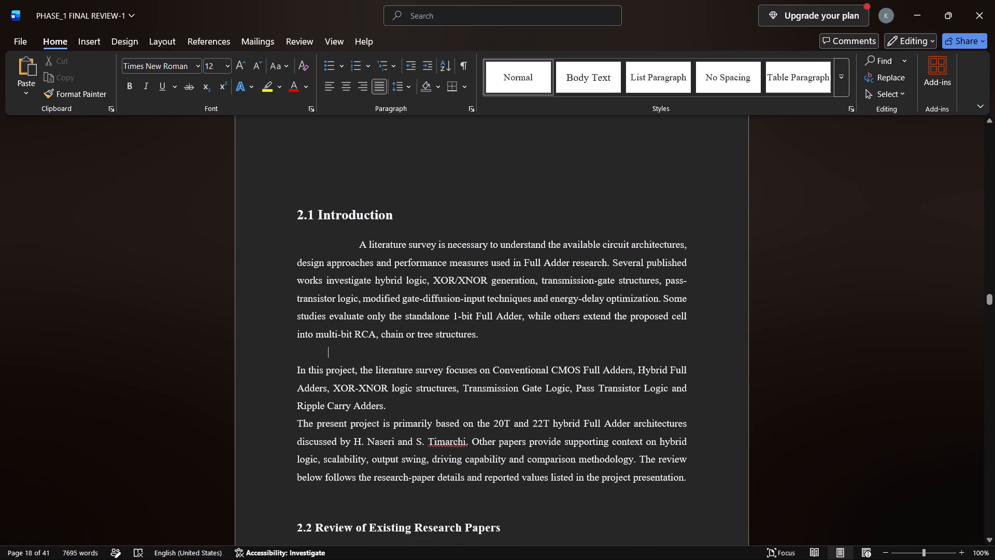
Give section 2.1's "In this project" paragraph the same first-line indent and add a blank line below it.
{"action": "left_click", "coordinate": [294, 370]}
{"action": "key", "text": "Tab"}
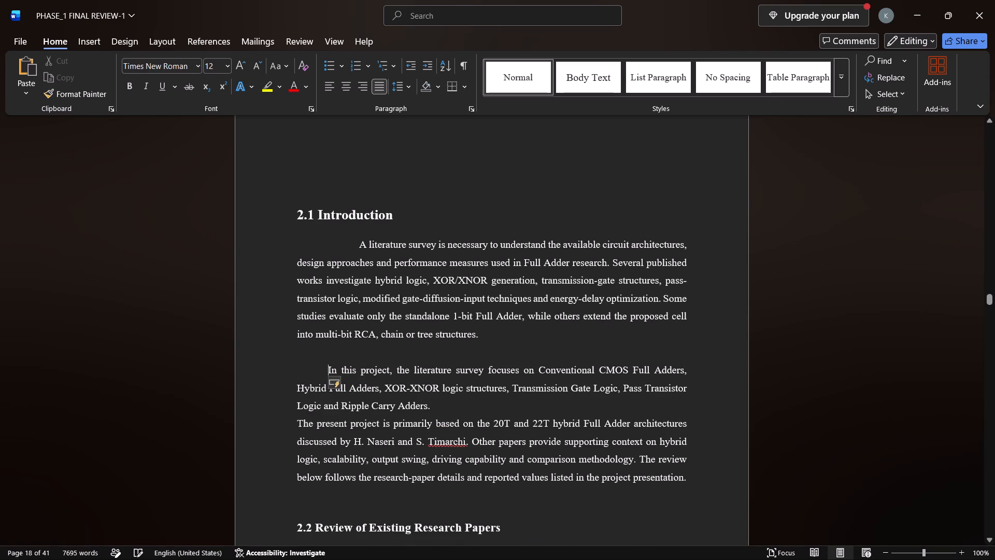
{"action": "key", "text": "space"}
{"action": "key", "text": "Tab"}
{"action": "scroll", "coordinate": [294, 370], "scroll_direction": "down", "scroll_amount": 1}
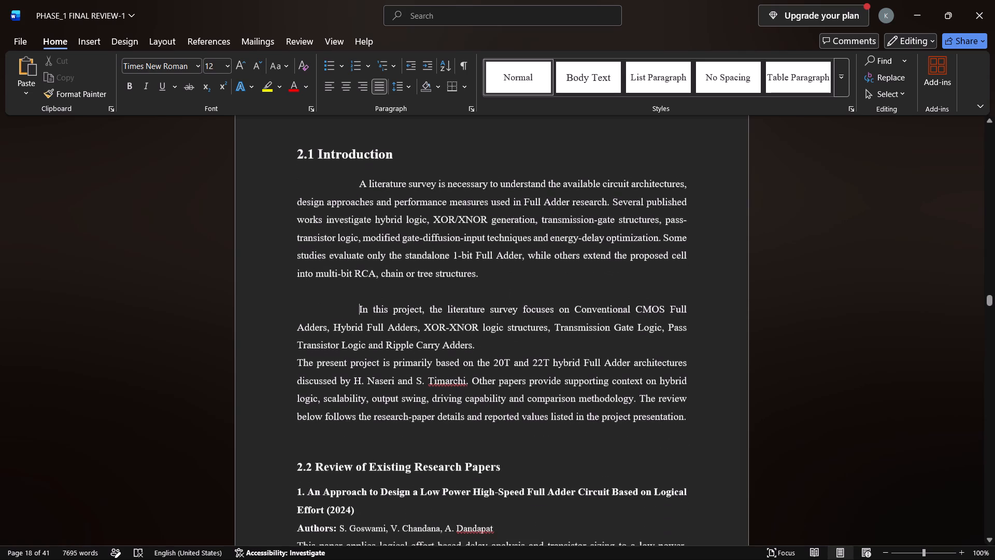
{"action": "scroll", "coordinate": [294, 370], "scroll_direction": "down", "scroll_amount": 1}
{"action": "left_click", "coordinate": [479, 346]}
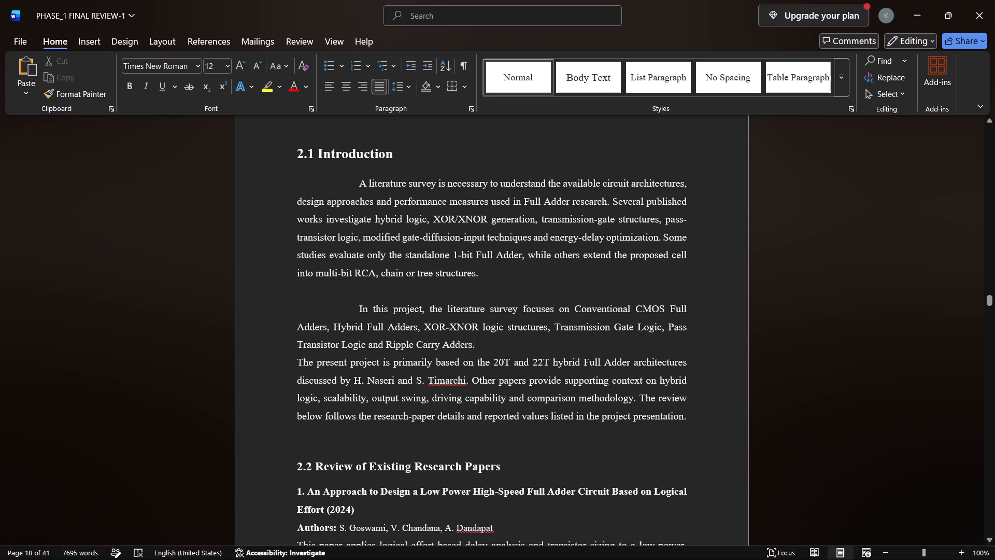
{"action": "key", "text": "Return"}
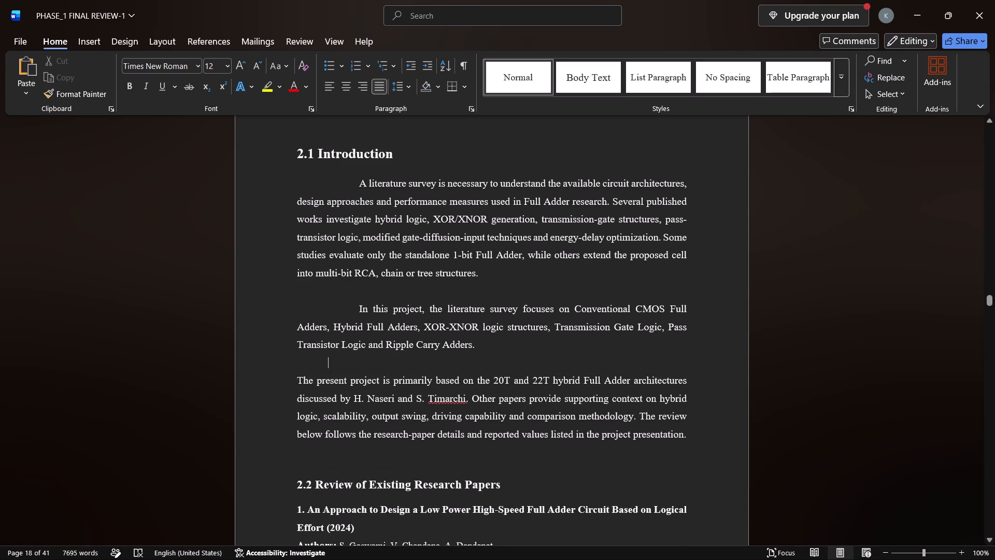
Indent the first line of section 2.1's "The present project" paragraph by two tab stops, matching the paragraphs above it.
{"action": "left_click", "coordinate": [295, 381]}
{"action": "key", "text": "Tab"}
{"action": "key", "text": "space"}
{"action": "key", "text": "Tab"}
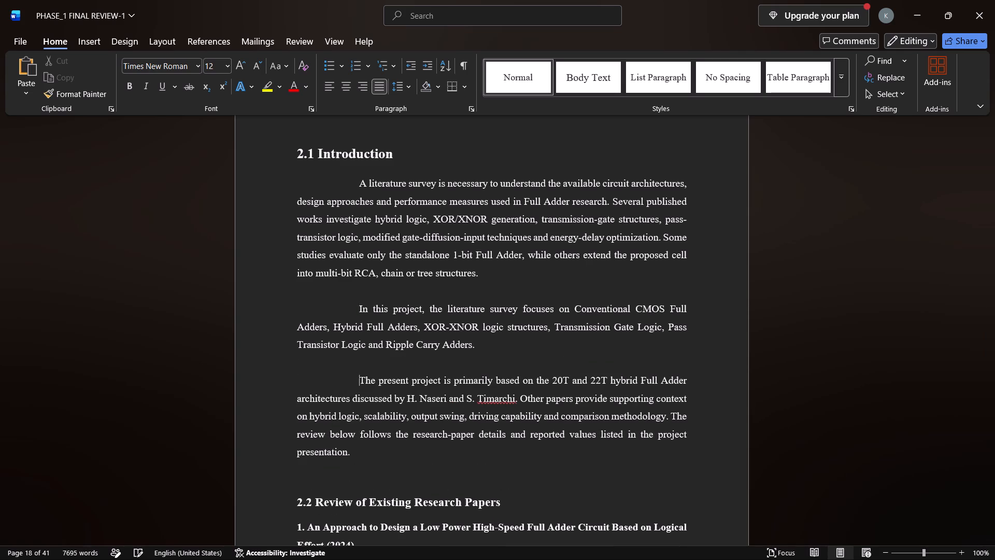
Compare the font sizes of the 2.2 and 2.1 headings and look over the Chapter 2 title page.
{"action": "scroll", "coordinate": [295, 381], "scroll_direction": "down", "scroll_amount": 2}
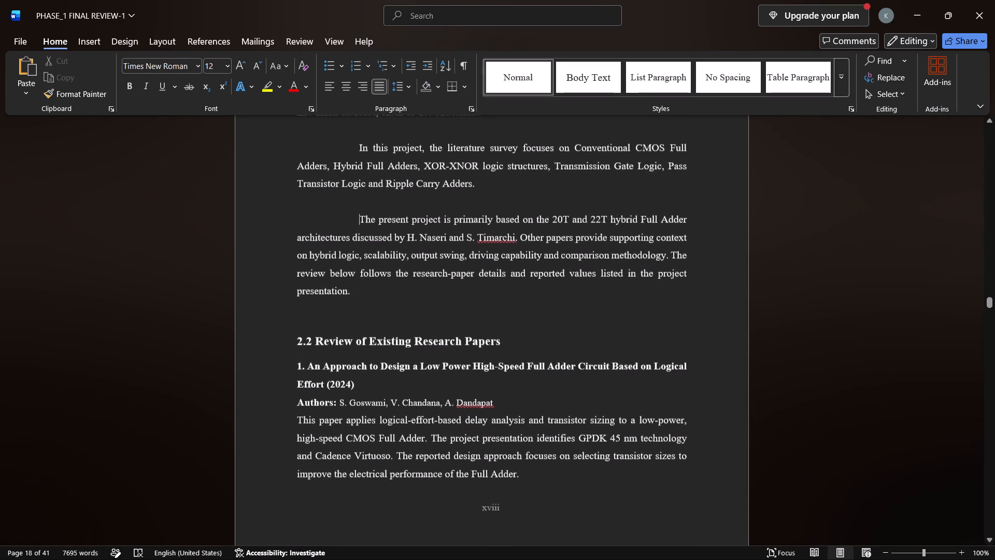
{"action": "scroll", "coordinate": [295, 381], "scroll_direction": "down", "scroll_amount": 1}
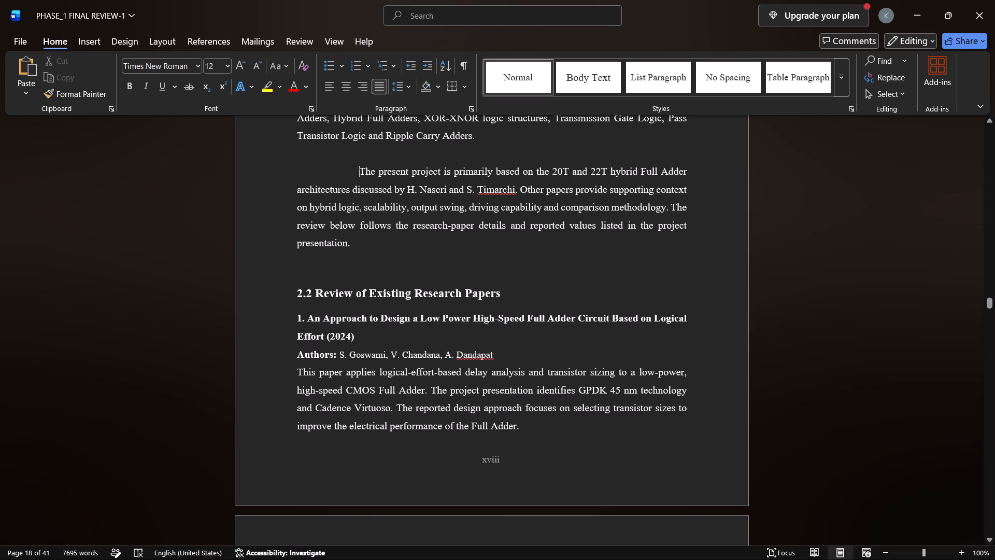
{"action": "double_click", "coordinate": [334, 298]}
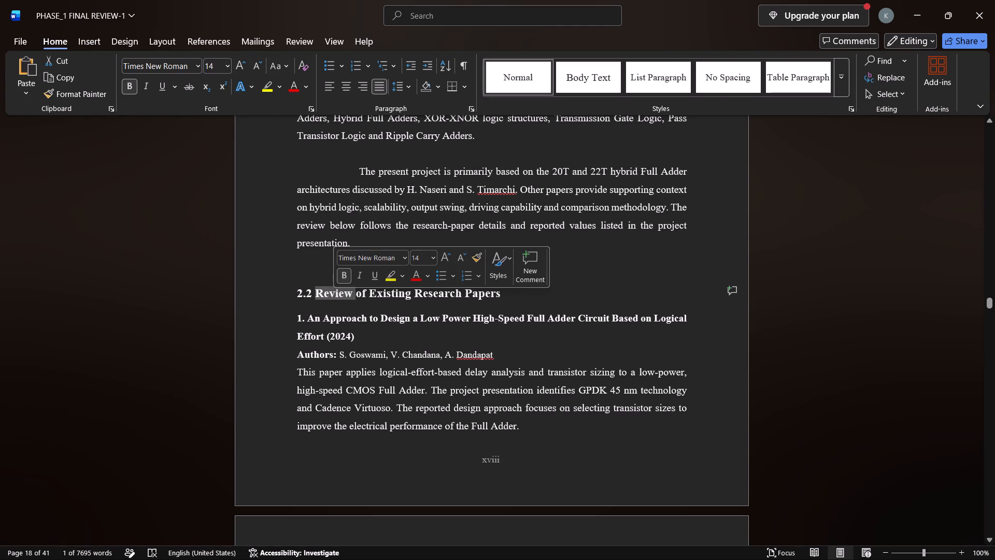
{"action": "scroll", "coordinate": [316, 213], "scroll_direction": "up", "scroll_amount": 3}
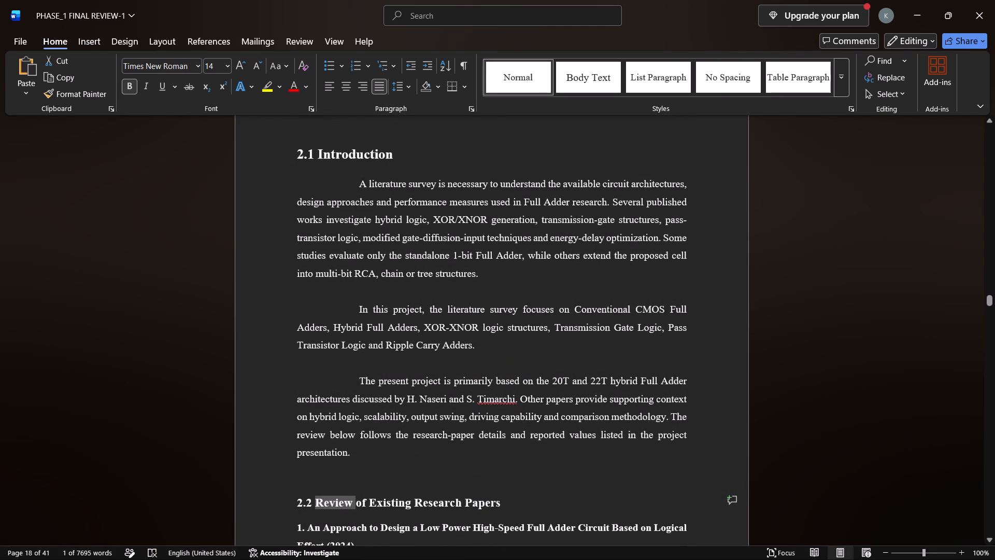
{"action": "double_click", "coordinate": [356, 149]}
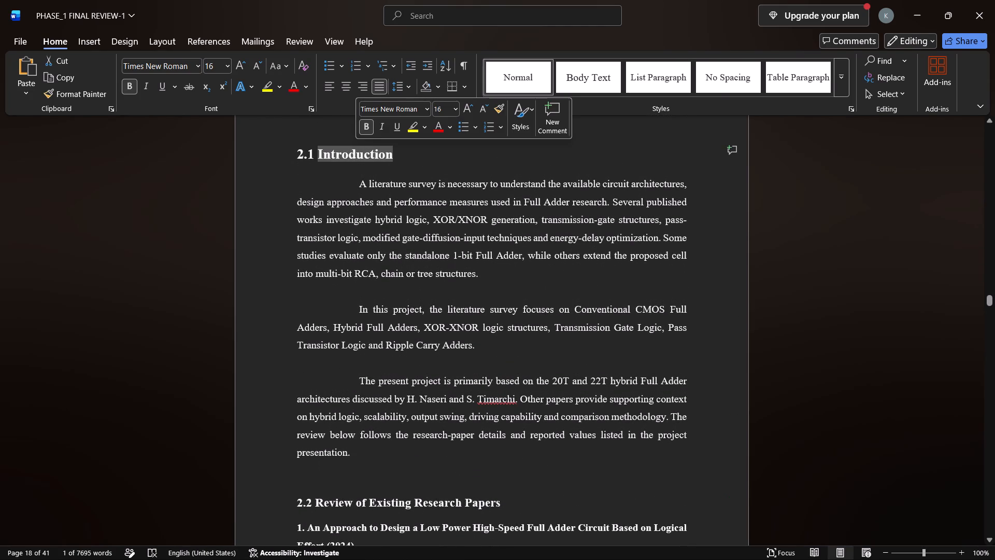
{"action": "scroll", "coordinate": [400, 172], "scroll_direction": "up", "scroll_amount": 4}
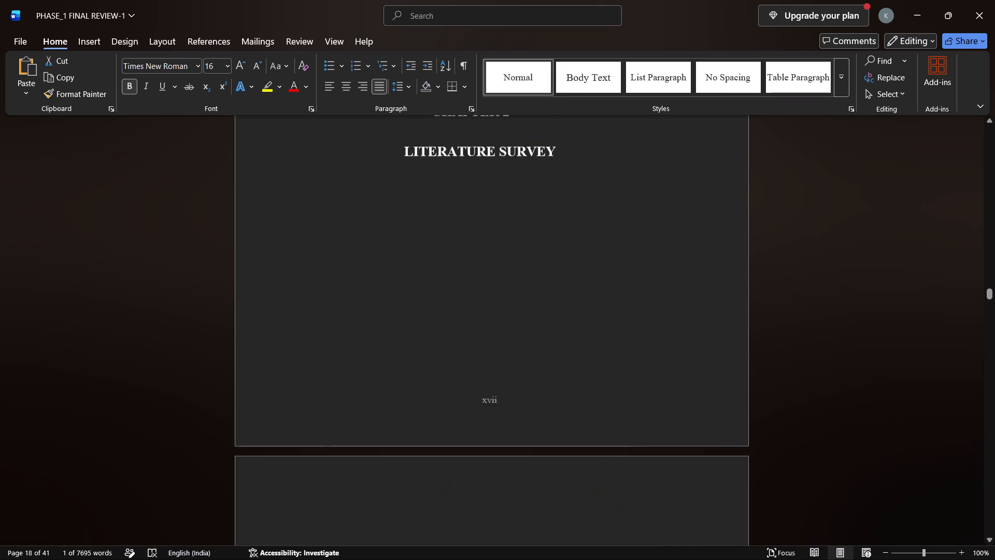
{"action": "scroll", "coordinate": [400, 172], "scroll_direction": "up", "scroll_amount": 2}
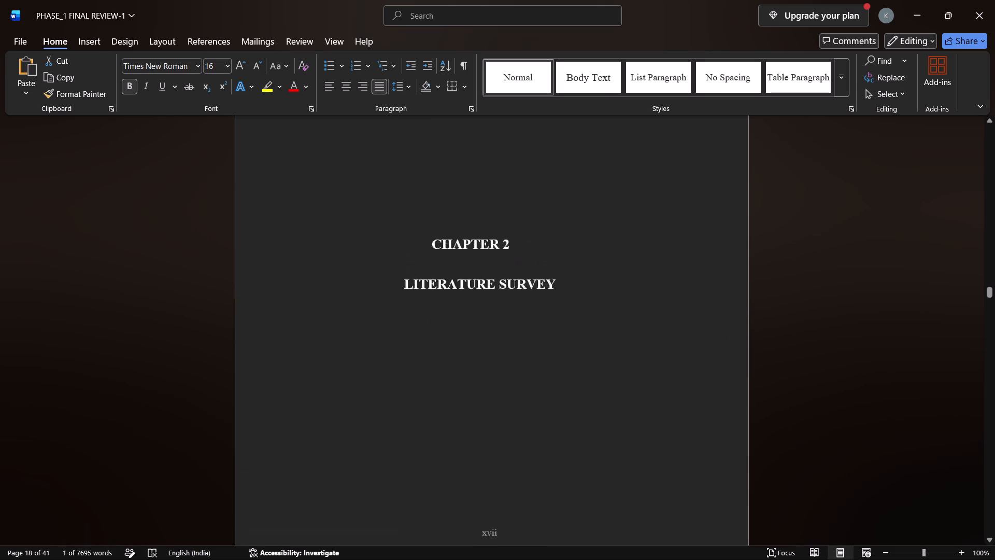
{"action": "scroll", "coordinate": [400, 172], "scroll_direction": "up", "scroll_amount": 1}
{"action": "scroll", "coordinate": [400, 172], "scroll_direction": "down", "scroll_amount": 2}
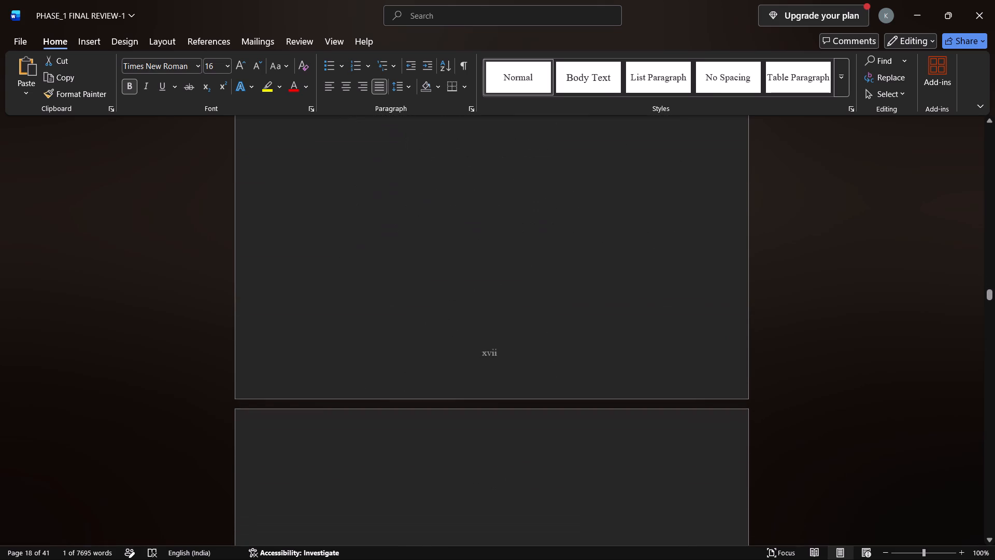
{"action": "scroll", "coordinate": [400, 172], "scroll_direction": "down", "scroll_amount": 1}
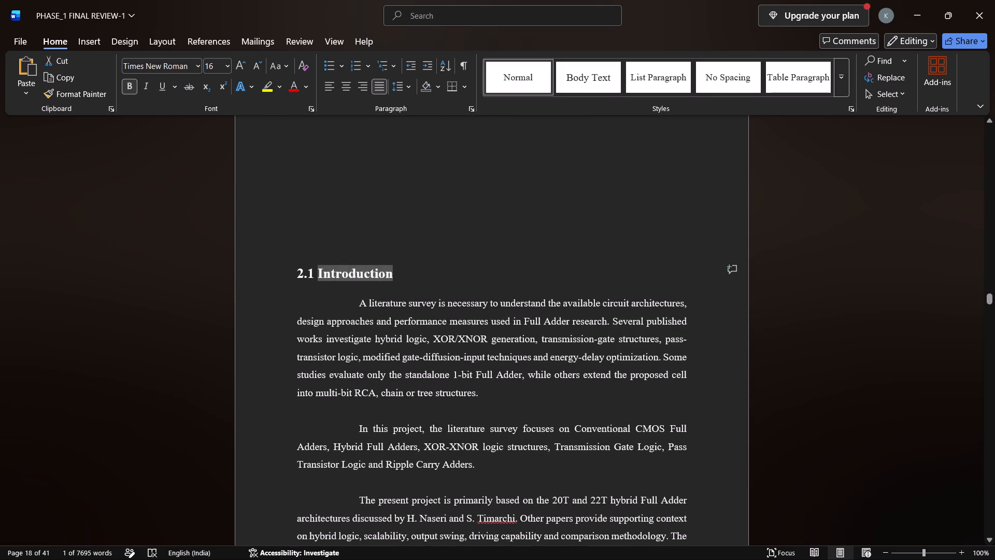
Set the word "Introduction" in the 2.1 heading to font size 14.
{"action": "left_click", "coordinate": [369, 274]}
{"action": "double_click", "coordinate": [369, 274]}
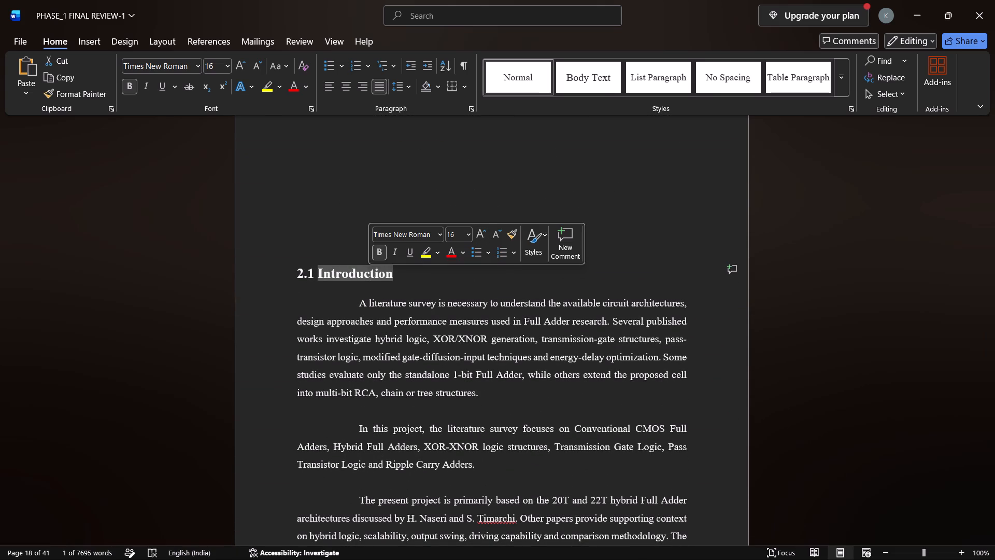
{"action": "left_click", "coordinate": [462, 236]}
{"action": "type", "text": "14"}
{"action": "key", "text": "Return"}
{"action": "left_click", "coordinate": [442, 282]}
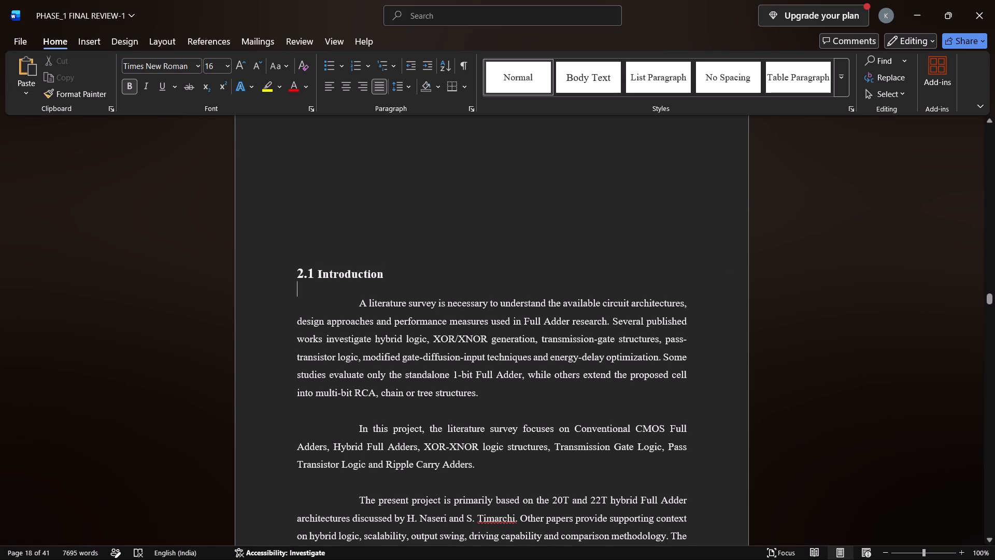
Check the first paper's title font size in section 2.2 and add a blank line above its "Relevance to Our Project" paragraph.
{"action": "scroll", "coordinate": [442, 282], "scroll_direction": "down", "scroll_amount": 2}
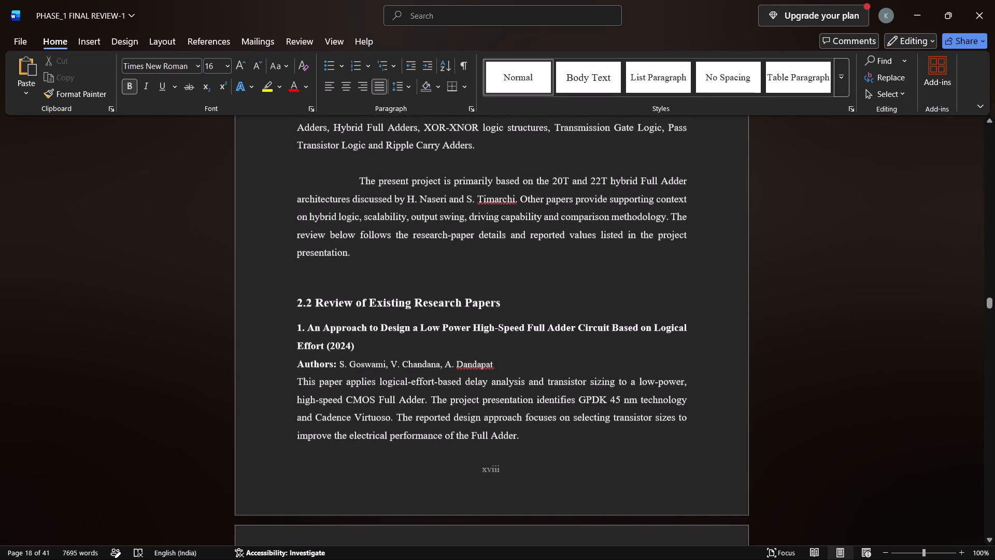
{"action": "double_click", "coordinate": [383, 331]}
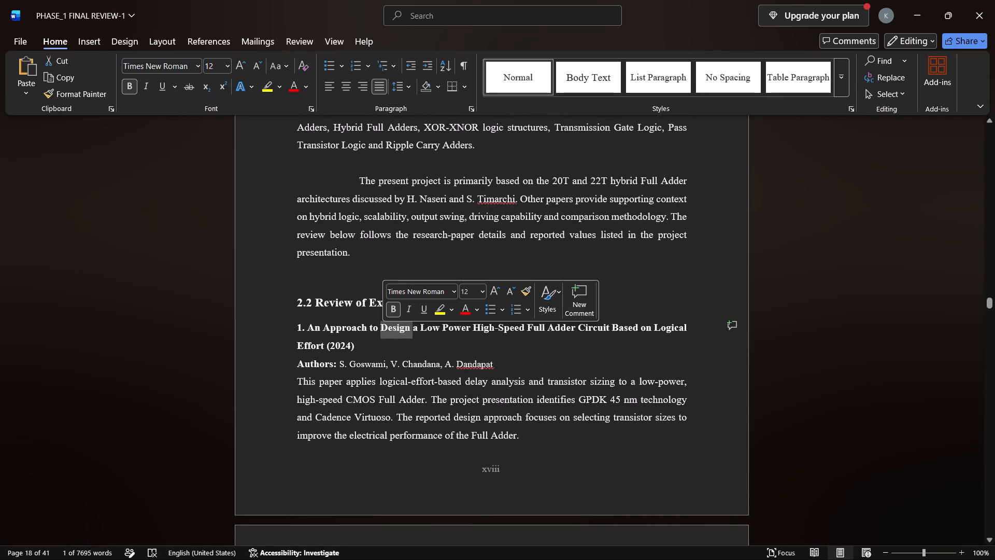
{"action": "scroll", "coordinate": [383, 331], "scroll_direction": "down", "scroll_amount": 1}
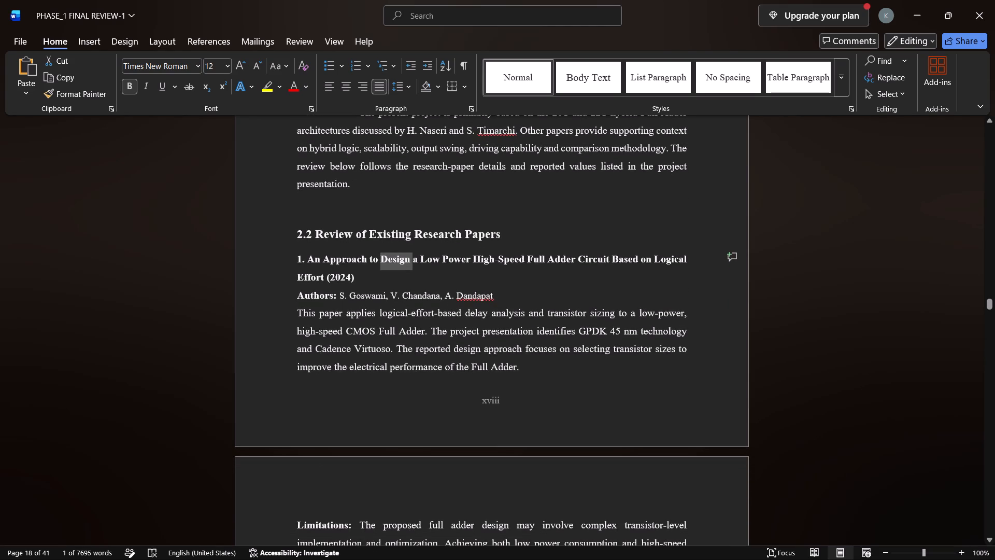
{"action": "scroll", "coordinate": [383, 331], "scroll_direction": "down", "scroll_amount": 1}
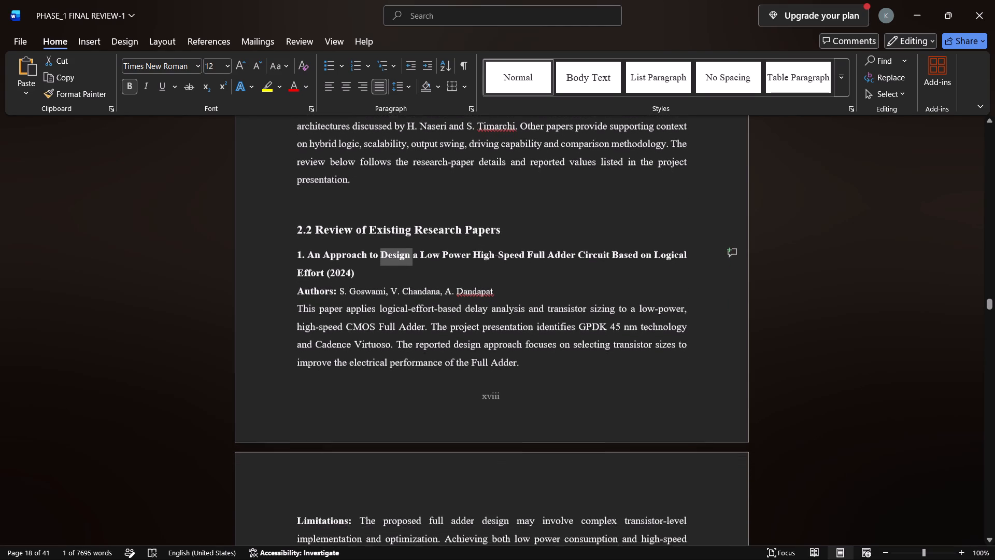
{"action": "scroll", "coordinate": [383, 331], "scroll_direction": "down", "scroll_amount": 1}
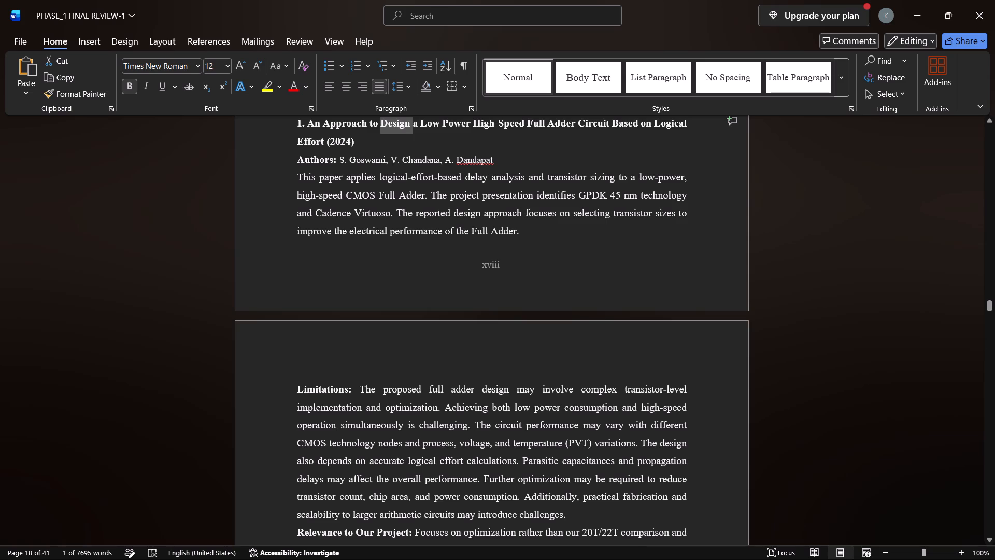
{"action": "scroll", "coordinate": [354, 391], "scroll_direction": "down", "scroll_amount": 1}
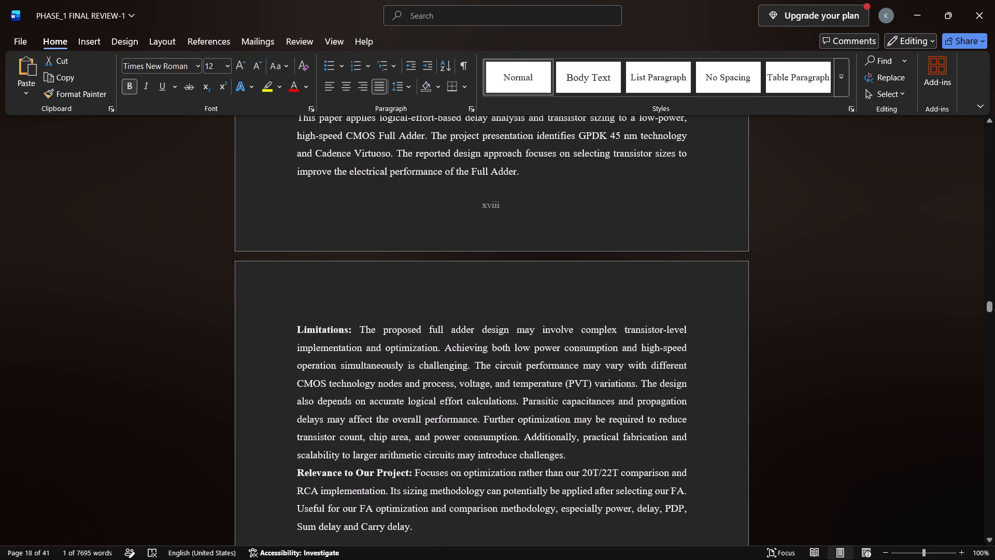
{"action": "left_click", "coordinate": [298, 473]}
{"action": "key", "text": "Return"}
Add a blank line above both the "Limitations" and "Relevance to Our Project" paragraphs of paper 2, the 14-T Hybrid Full Adder.
{"action": "scroll", "coordinate": [298, 473], "scroll_direction": "down", "scroll_amount": 1}
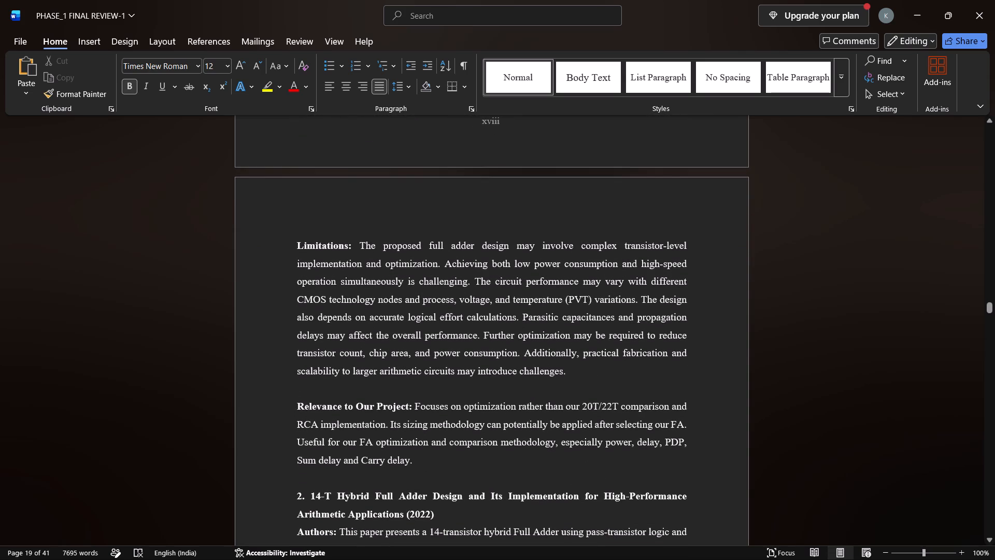
{"action": "scroll", "coordinate": [298, 460], "scroll_direction": "down", "scroll_amount": 1}
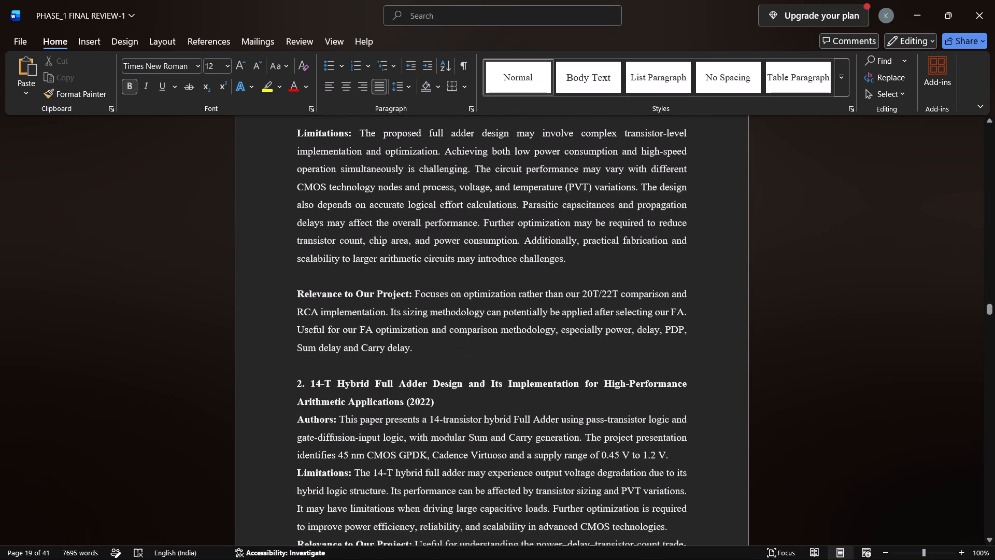
{"action": "scroll", "coordinate": [298, 460], "scroll_direction": "down", "scroll_amount": 1}
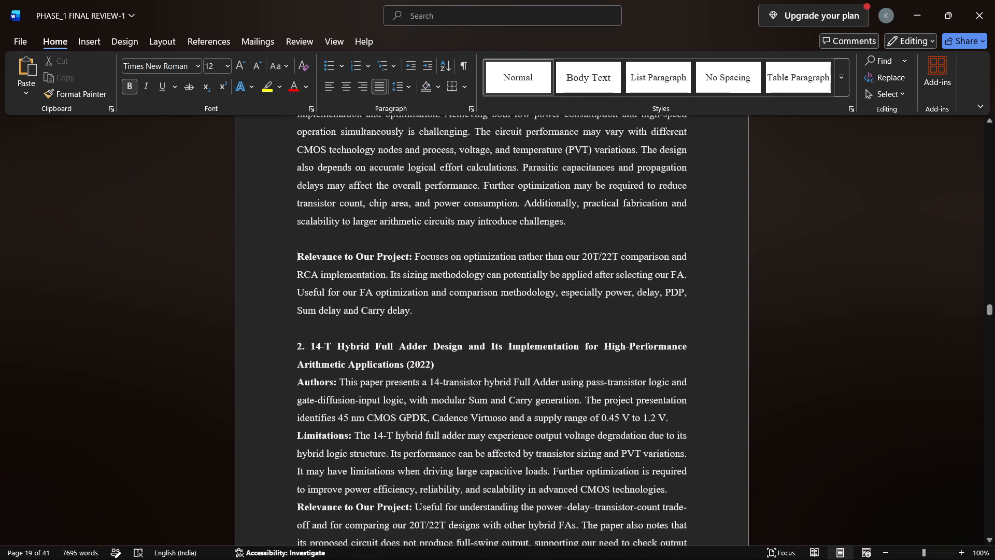
{"action": "scroll", "coordinate": [298, 460], "scroll_direction": "down", "scroll_amount": 1}
{"action": "left_click", "coordinate": [297, 423]}
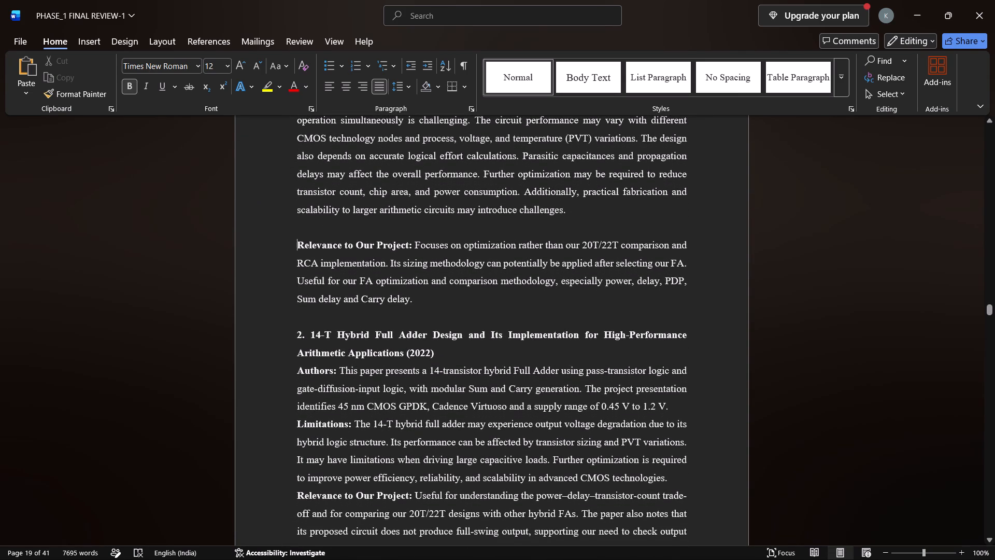
{"action": "key", "text": "Return"}
{"action": "scroll", "coordinate": [297, 423], "scroll_direction": "down", "scroll_amount": 1}
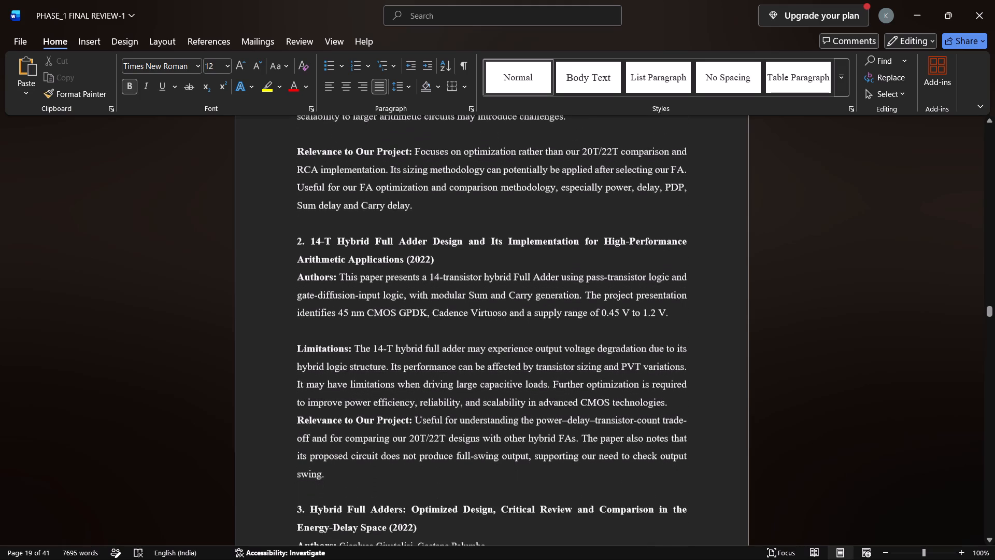
{"action": "left_click", "coordinate": [297, 418]}
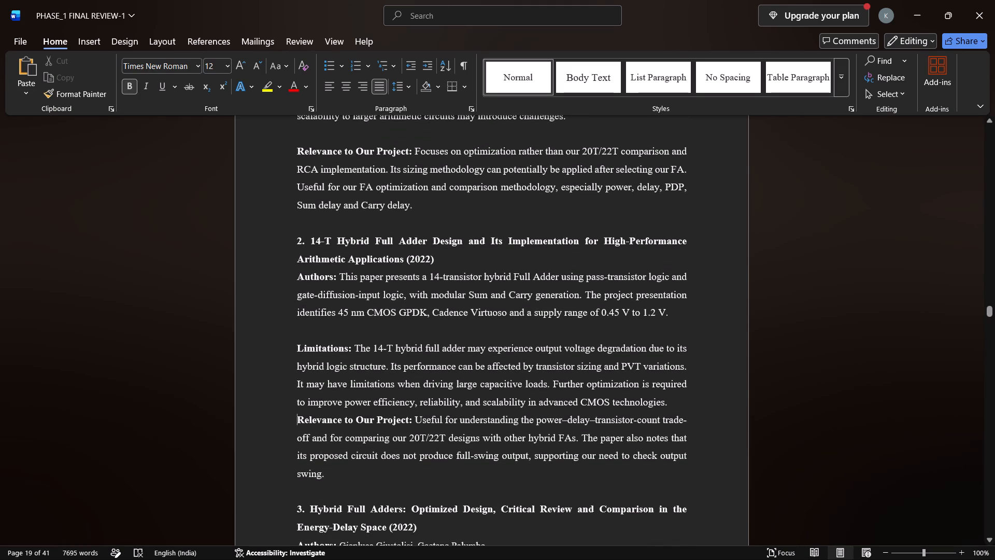
{"action": "key", "text": "Return"}
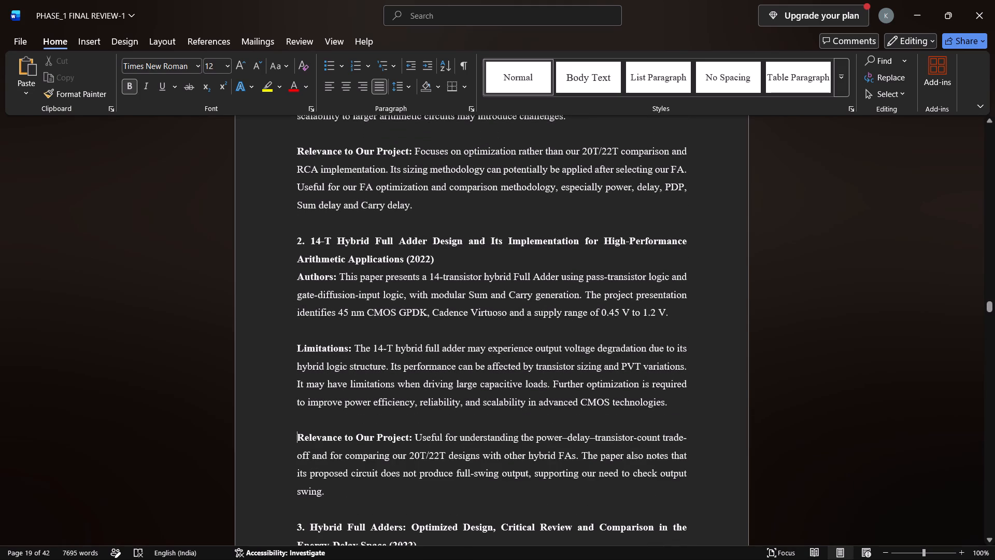
Set the "Relevance to Our Project:" label of paper 2 to font size 14.
{"action": "double_click", "coordinate": [352, 440]}
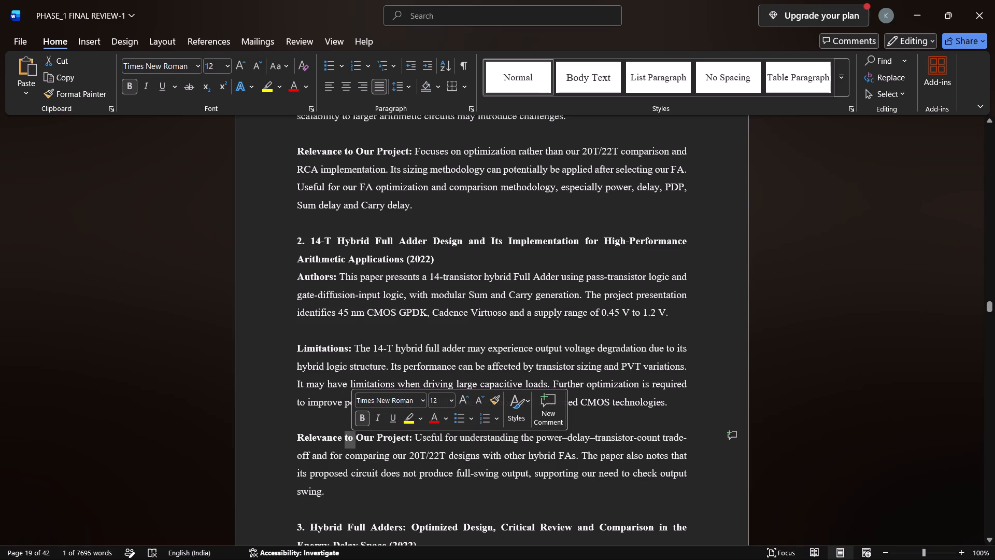
{"action": "left_click_drag", "start_coordinate": [411, 439], "coordinate": [327, 438]}
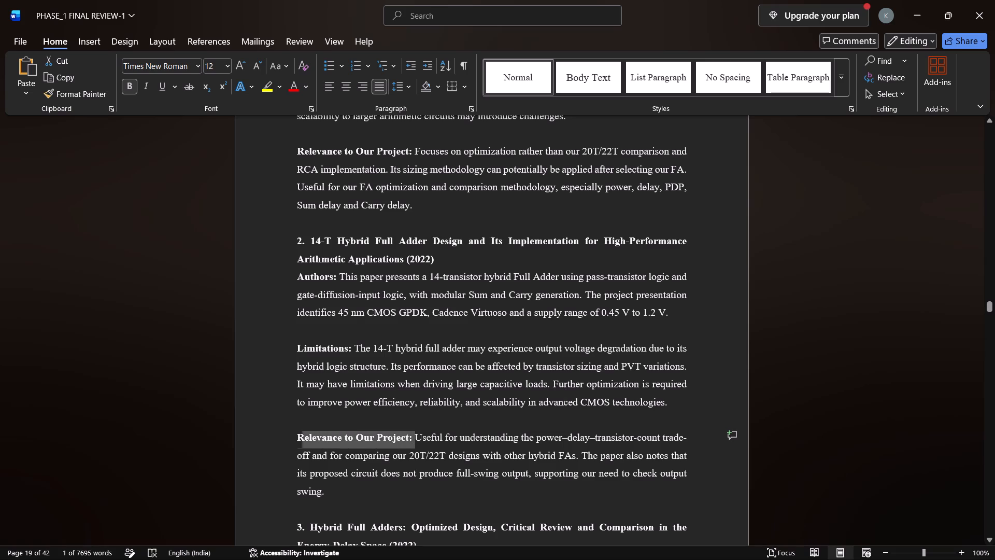
{"action": "left_click_drag", "start_coordinate": [327, 438], "coordinate": [307, 437]}
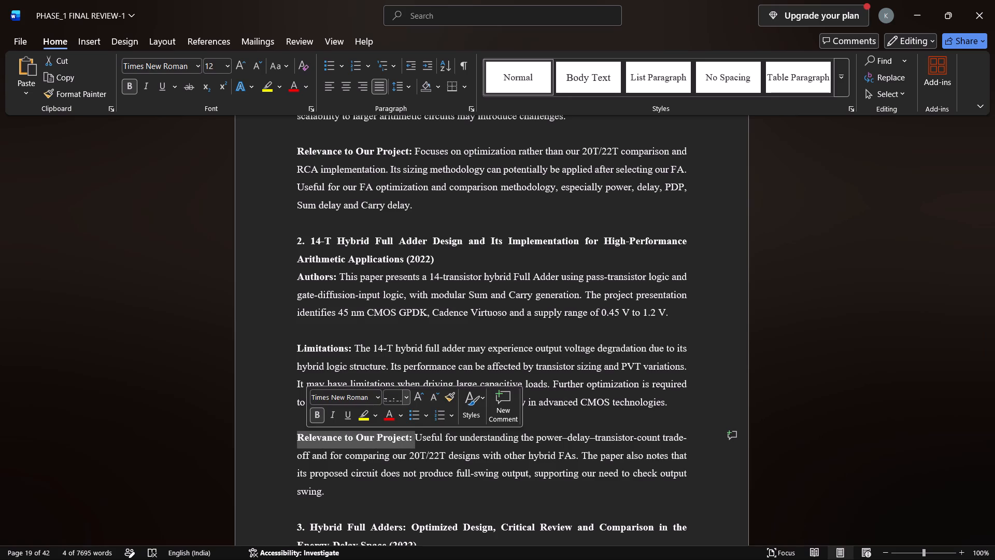
{"action": "left_click", "coordinate": [396, 394]}
{"action": "type", "text": "14"}
{"action": "key", "text": "Return"}
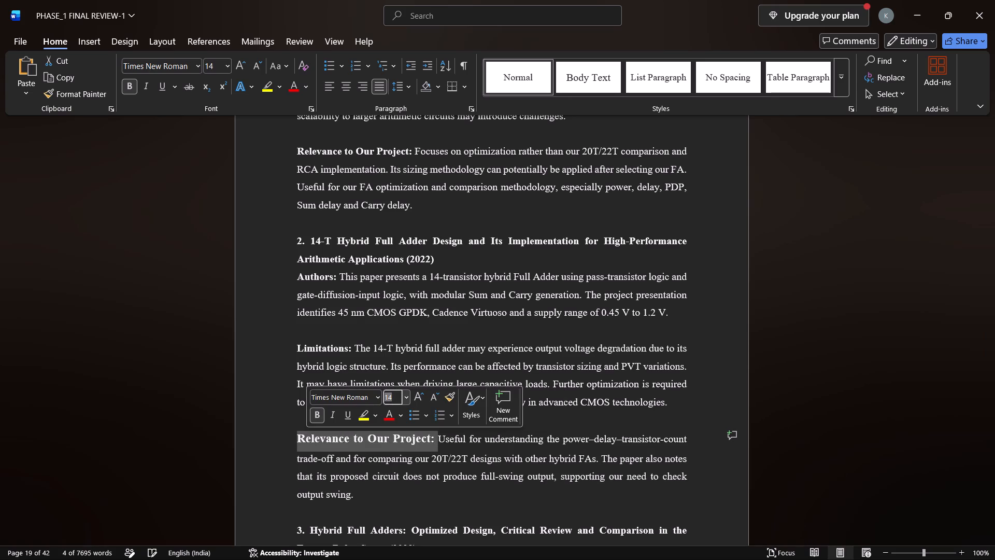
{"action": "left_click", "coordinate": [433, 471]}
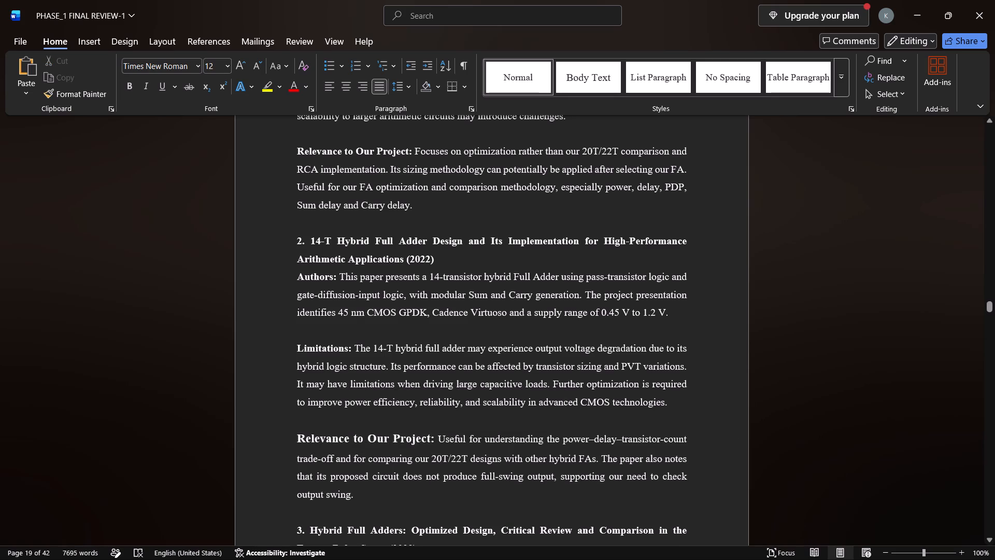
Set the word "Limitations" in paper 2's label to font size 14.
{"action": "double_click", "coordinate": [334, 351]}
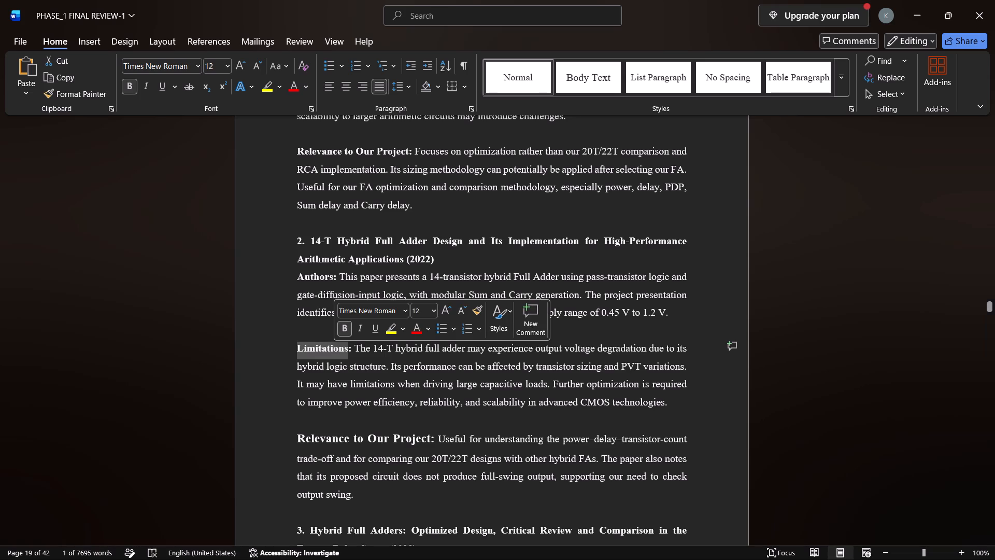
{"action": "left_click", "coordinate": [424, 310]}
{"action": "type", "text": "14"}
{"action": "key", "text": "Return"}
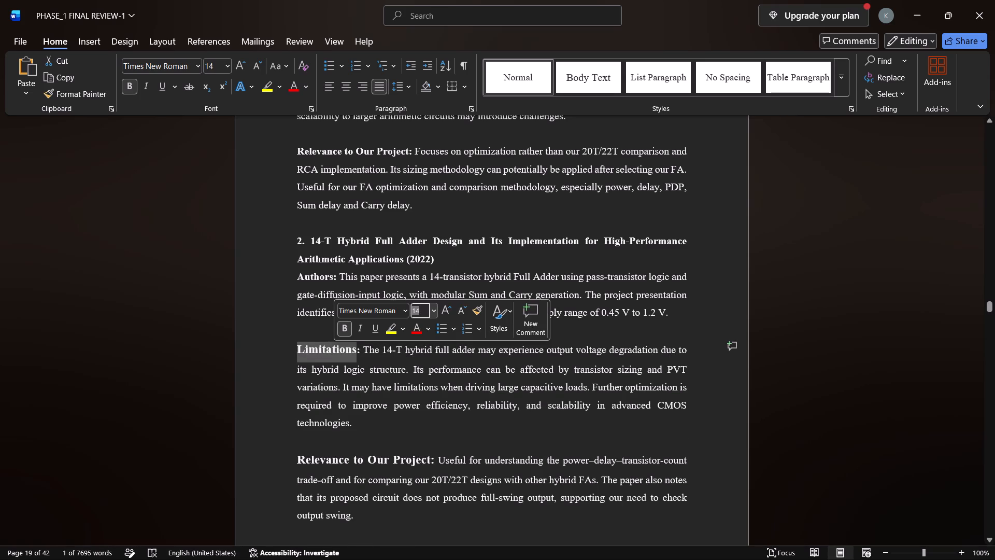
Set the word "Authors" in the label of paper 2, the 14-T Hybrid Full Adder, to font size 14.
{"action": "double_click", "coordinate": [422, 370]}
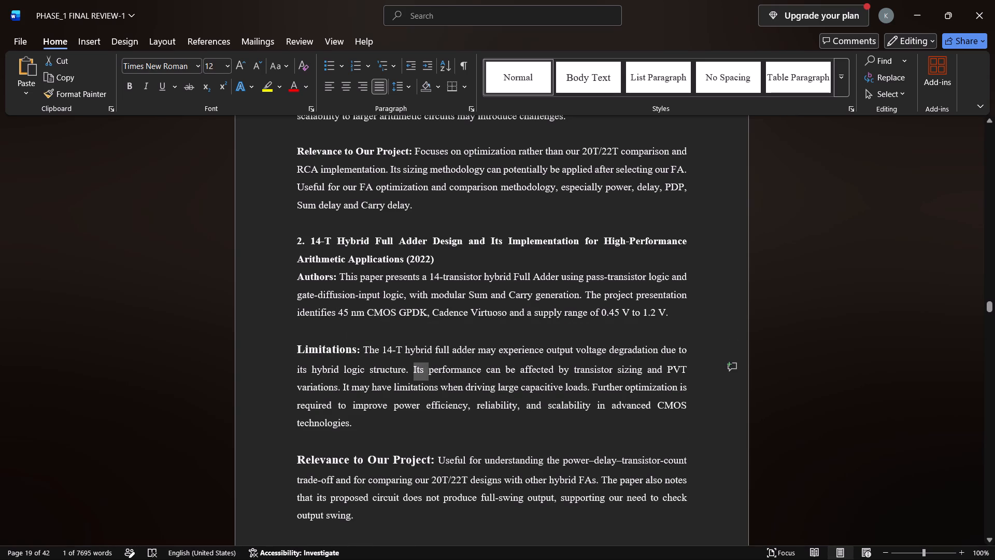
{"action": "triple_click", "coordinate": [319, 278]}
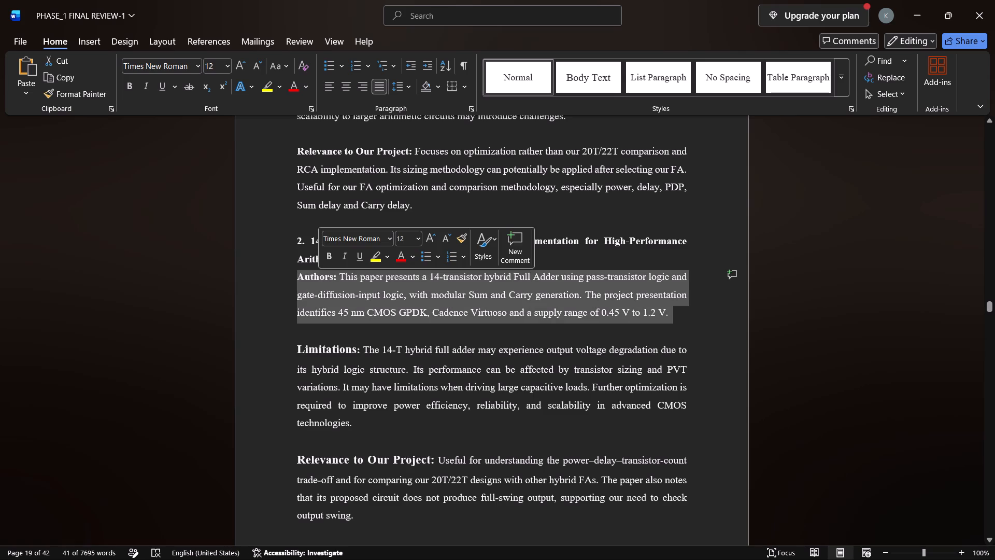
{"action": "double_click", "coordinate": [319, 278]}
{"action": "left_click", "coordinate": [319, 278]}
{"action": "double_click", "coordinate": [319, 278]}
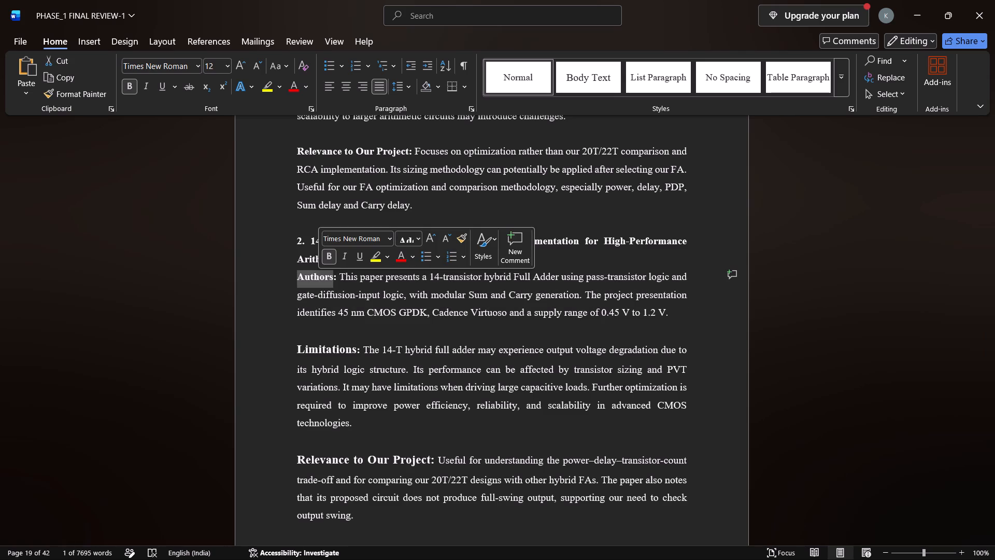
{"action": "left_click", "coordinate": [408, 241]}
{"action": "type", "text": "14"}
{"action": "key", "text": "Return"}
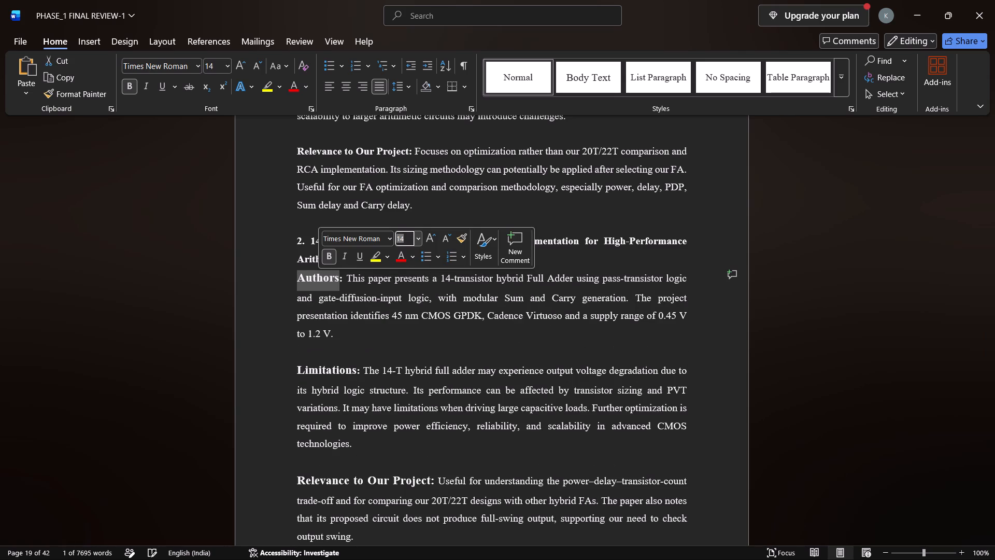
{"action": "left_click", "coordinate": [404, 324]}
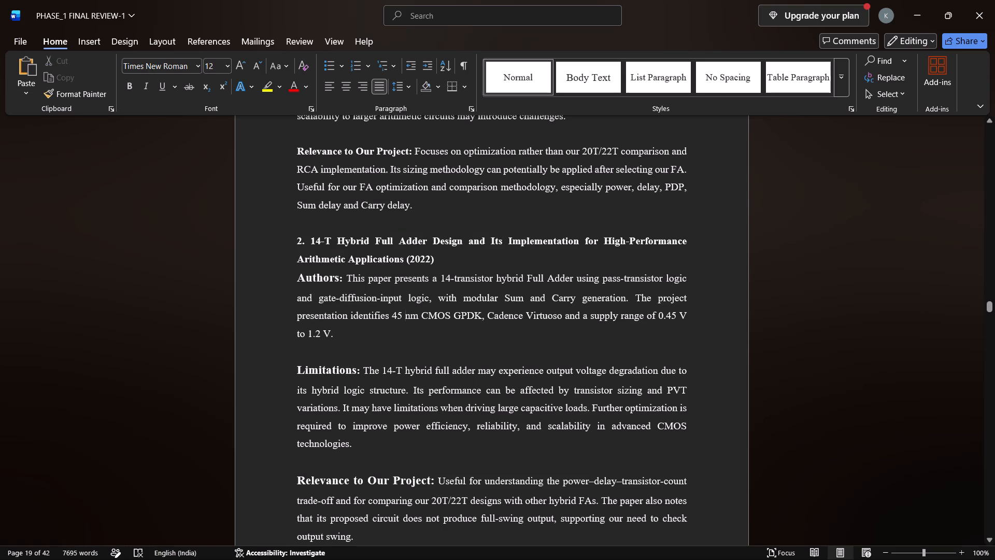
{"action": "left_click", "coordinate": [414, 318]}
{"action": "double_click", "coordinate": [414, 318]}
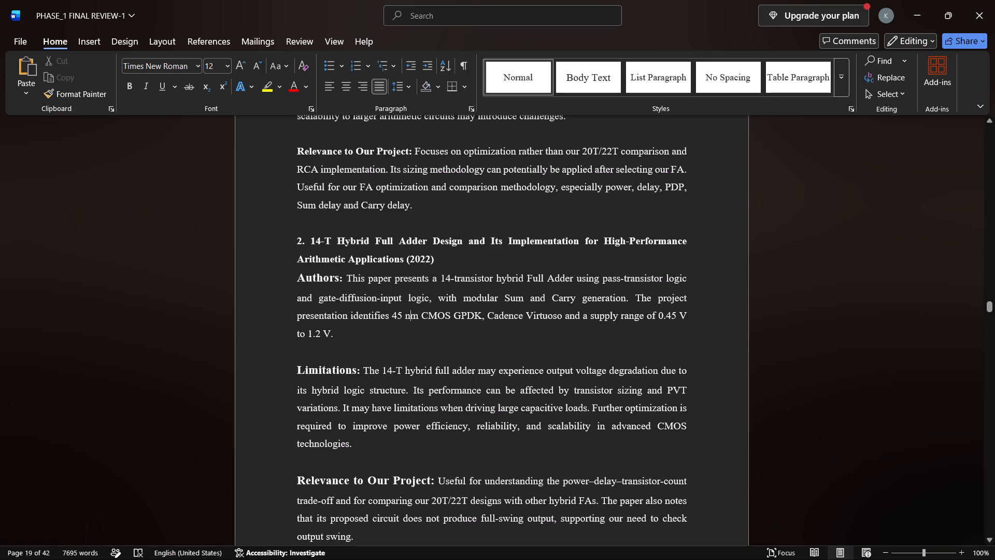
{"action": "left_click", "coordinate": [433, 346]}
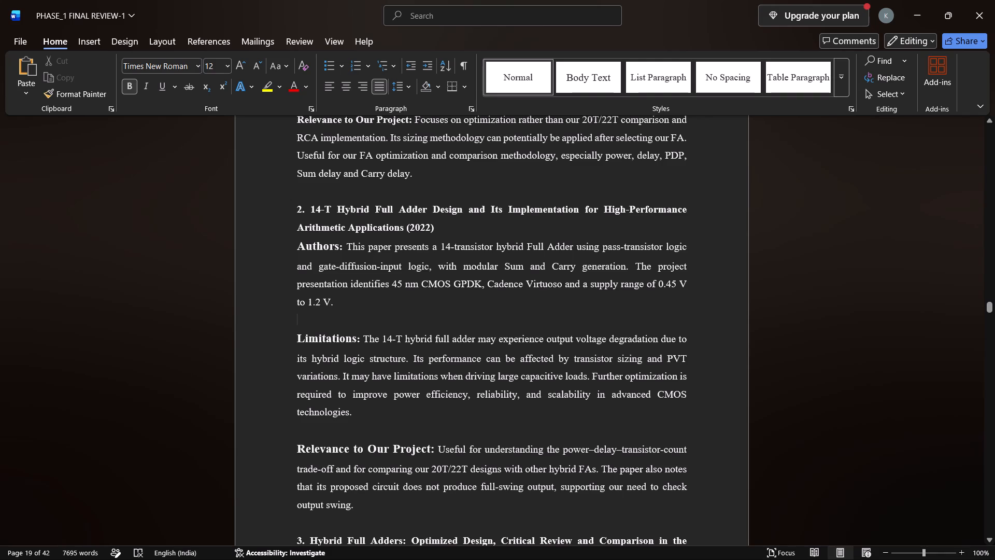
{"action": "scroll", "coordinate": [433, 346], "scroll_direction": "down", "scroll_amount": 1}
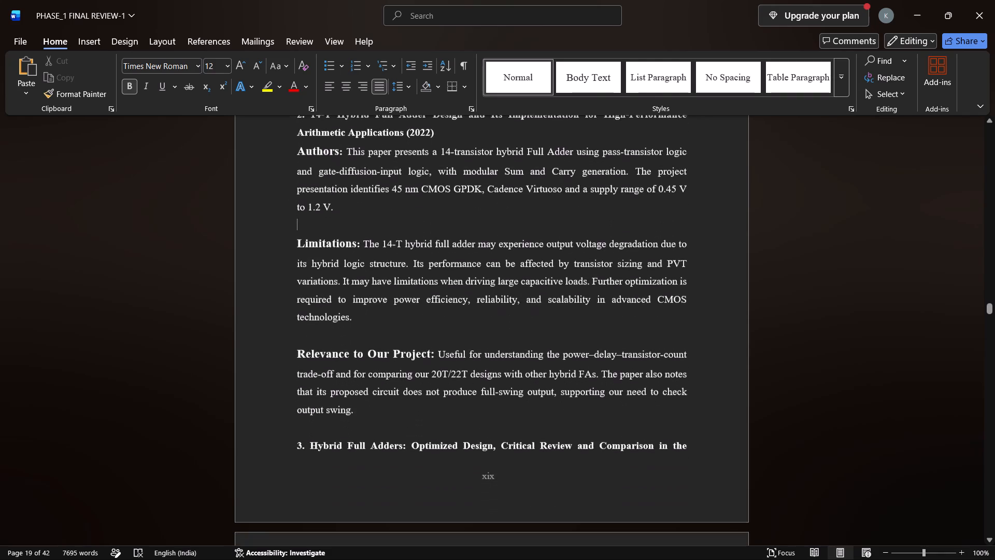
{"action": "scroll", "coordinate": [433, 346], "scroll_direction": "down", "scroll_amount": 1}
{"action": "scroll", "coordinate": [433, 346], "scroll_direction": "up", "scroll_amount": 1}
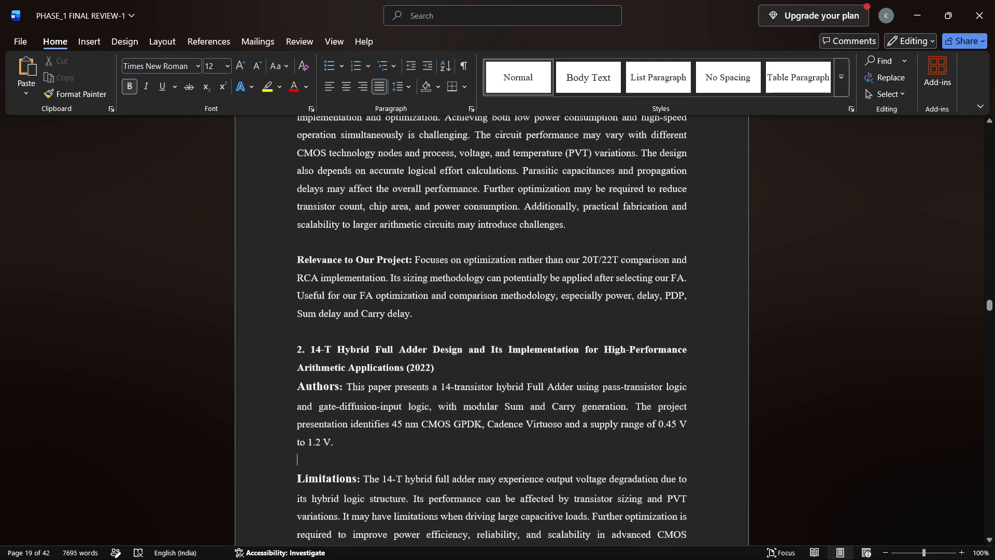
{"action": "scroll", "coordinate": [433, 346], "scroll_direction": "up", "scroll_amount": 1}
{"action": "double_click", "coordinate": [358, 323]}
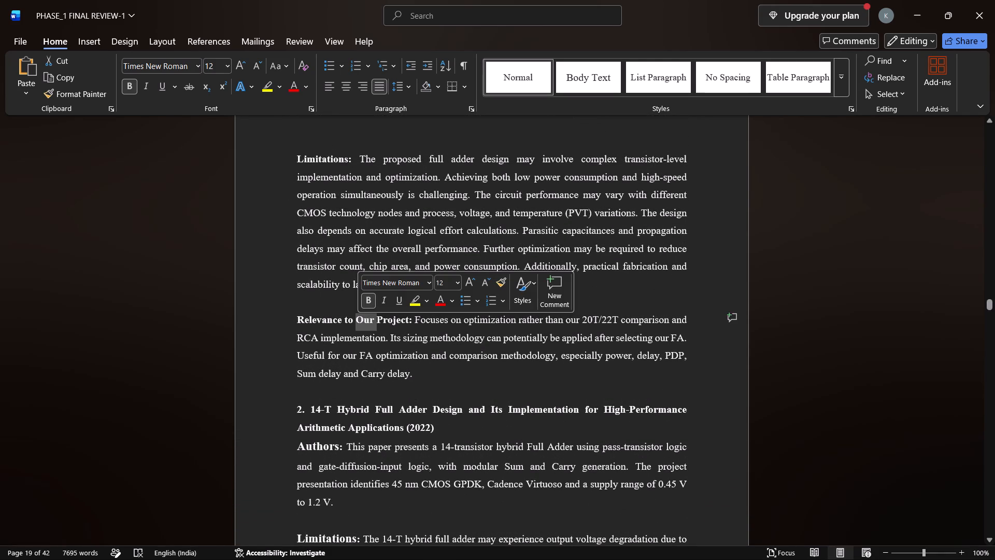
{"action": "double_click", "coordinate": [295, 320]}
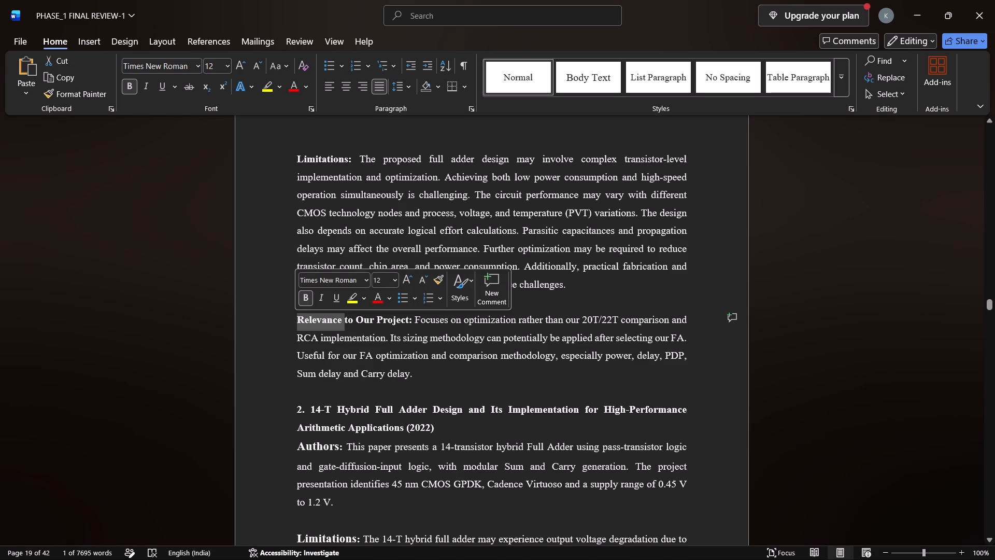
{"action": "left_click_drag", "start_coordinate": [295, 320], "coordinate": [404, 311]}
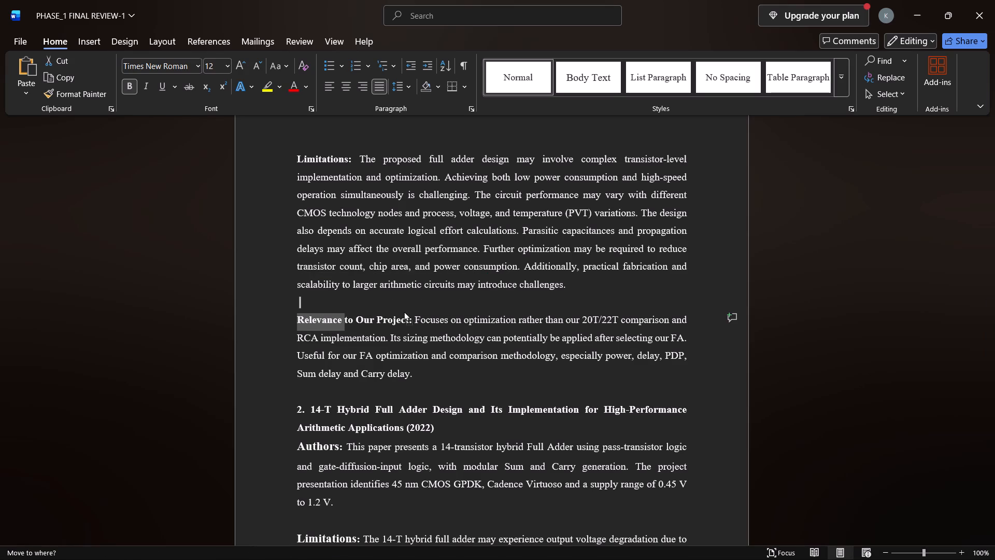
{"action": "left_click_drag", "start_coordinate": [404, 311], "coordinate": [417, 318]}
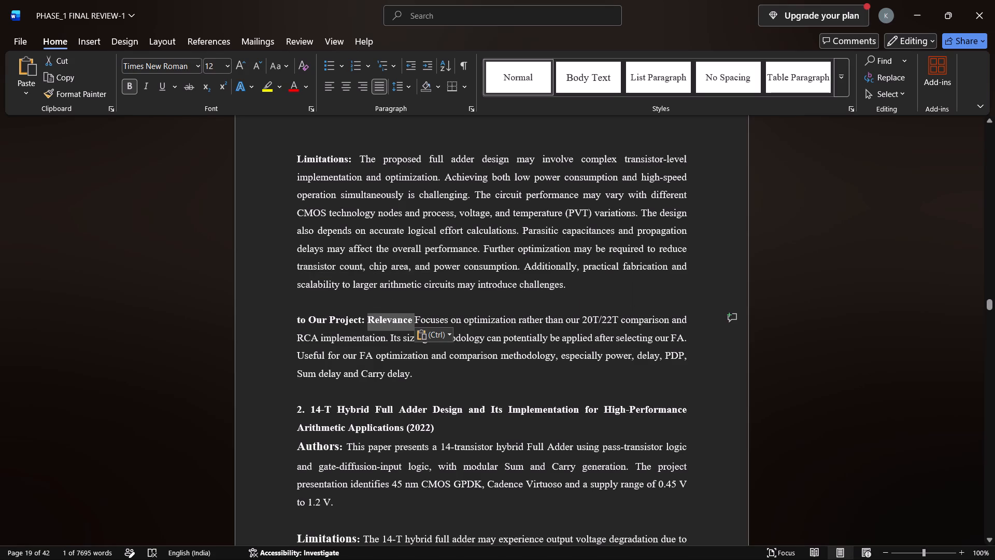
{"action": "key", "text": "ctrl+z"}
Set the "Relevance to Our Project:" label of paper 1 in section 2.2 to font size 14.
{"action": "left_click", "coordinate": [312, 321]}
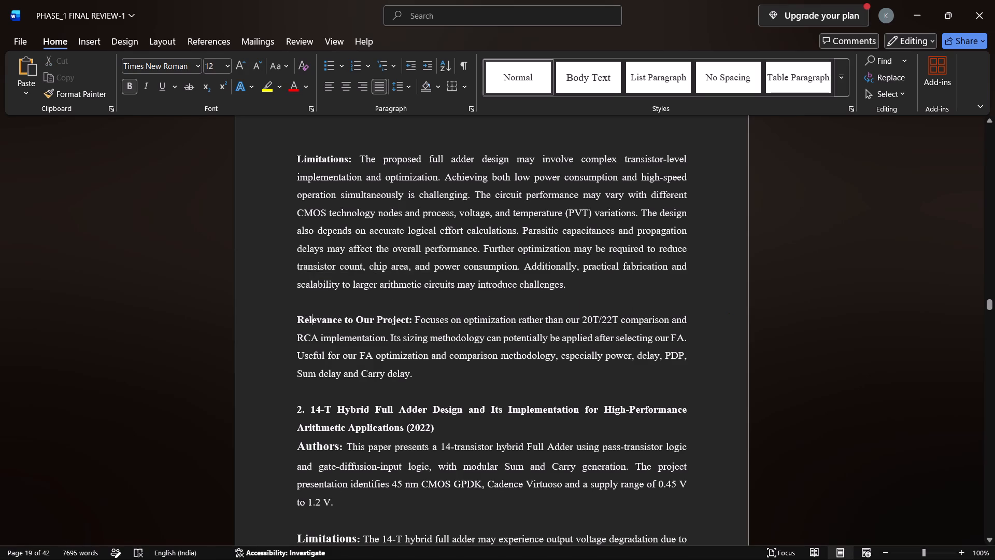
{"action": "left_click", "coordinate": [297, 323]}
{"action": "left_click_drag", "start_coordinate": [297, 323], "coordinate": [385, 319]}
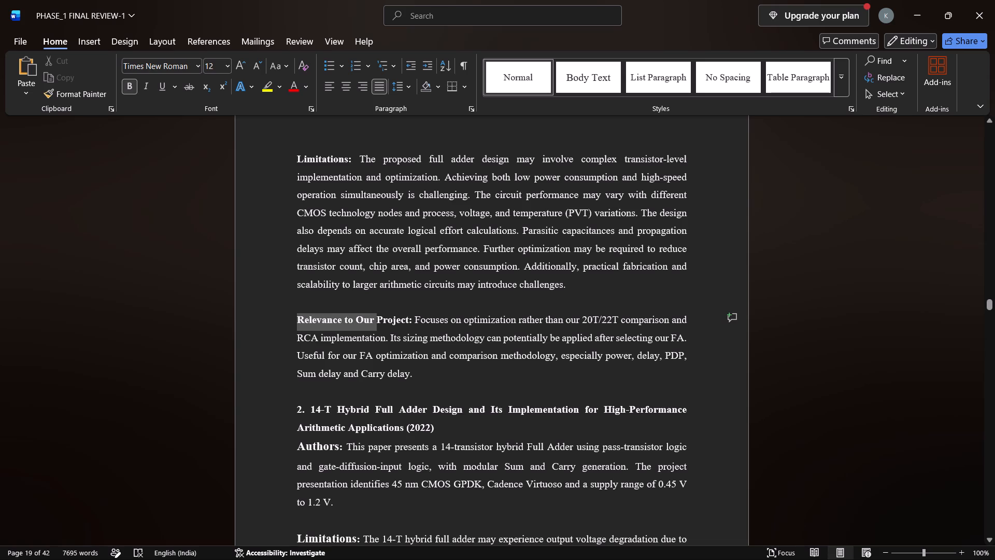
{"action": "left_click_drag", "start_coordinate": [385, 319], "coordinate": [408, 320]}
{"action": "left_click_drag", "start_coordinate": [408, 320], "coordinate": [414, 321]}
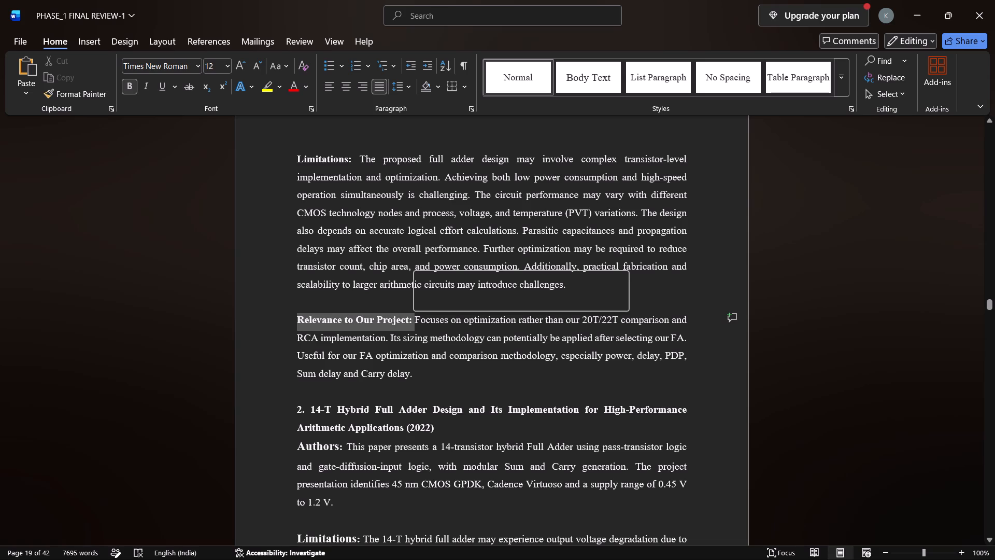
{"action": "left_click", "coordinate": [504, 281]}
{"action": "type", "text": "14"}
{"action": "key", "text": "Return"}
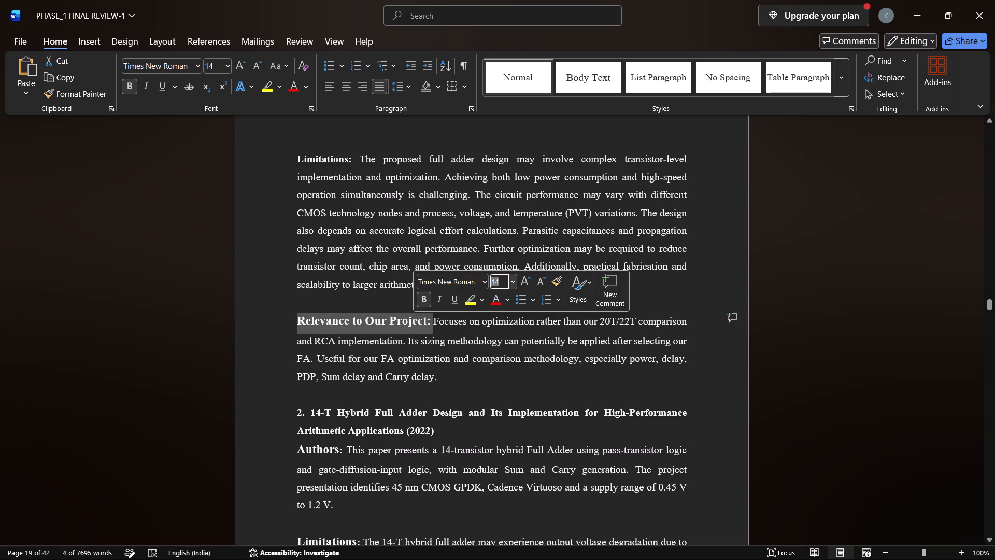
{"action": "left_click", "coordinate": [476, 340]}
{"action": "double_click", "coordinate": [476, 340]}
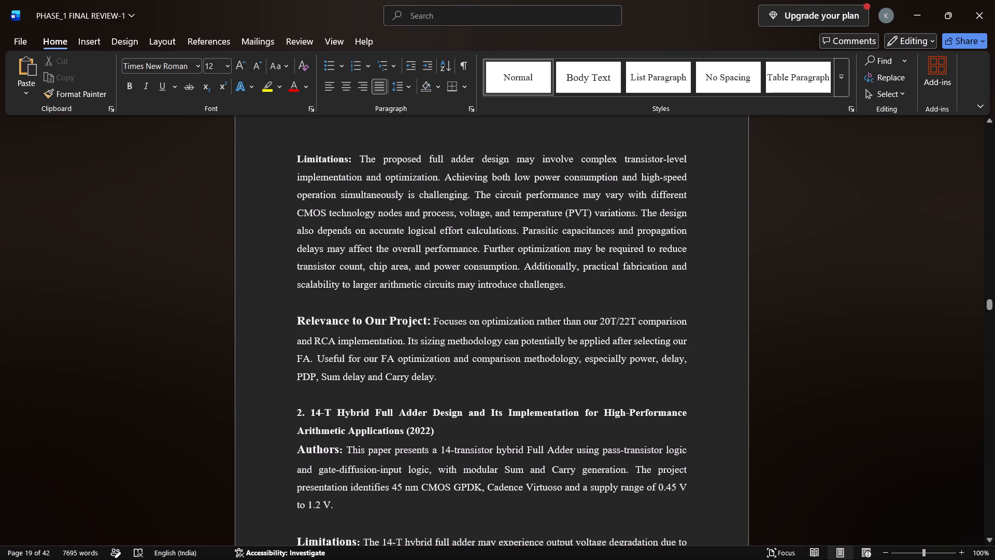
Set the "Limitations:" label of paper 1 to font size 14.
{"action": "scroll", "coordinate": [381, 258], "scroll_direction": "up", "scroll_amount": 1}
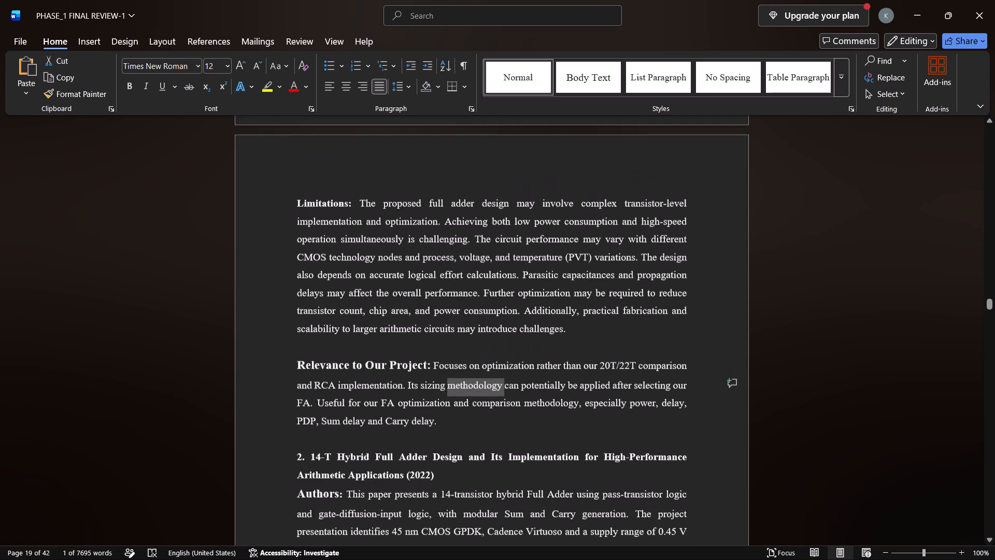
{"action": "scroll", "coordinate": [381, 258], "scroll_direction": "up", "scroll_amount": 1}
{"action": "left_click_drag", "start_coordinate": [352, 248], "coordinate": [306, 250]}
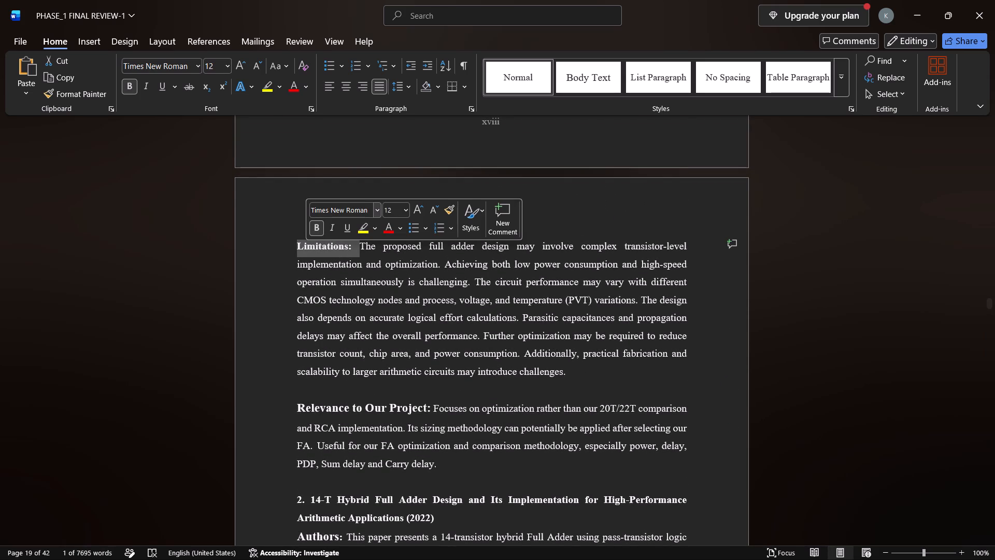
{"action": "left_click", "coordinate": [396, 204]}
{"action": "left_click", "coordinate": [392, 210]}
{"action": "type", "text": "14"}
{"action": "key", "text": "Return"}
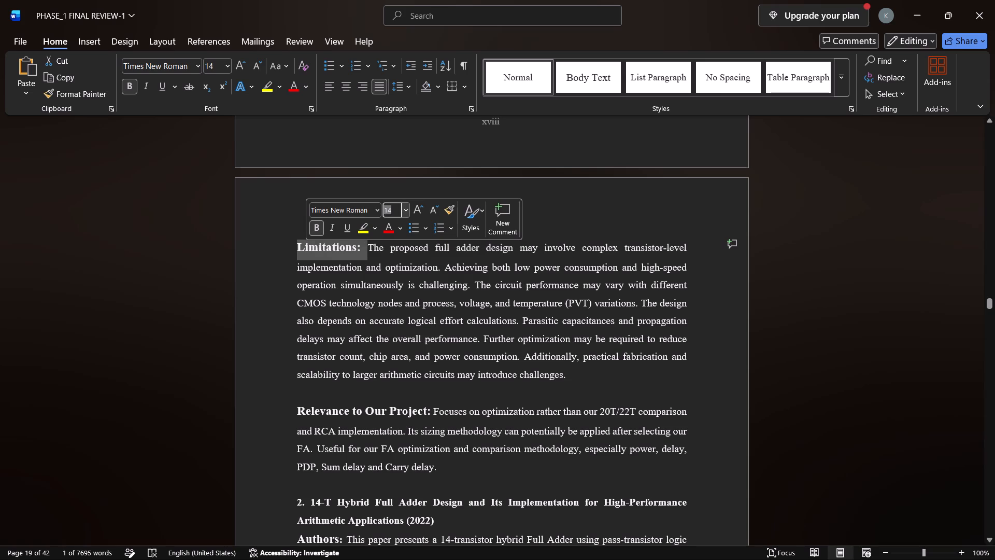
{"action": "left_click", "coordinate": [382, 287]}
Set the "Authors:" label of paper 1 in section 2.2 to font size 14.
{"action": "scroll", "coordinate": [373, 238], "scroll_direction": "up", "scroll_amount": 2}
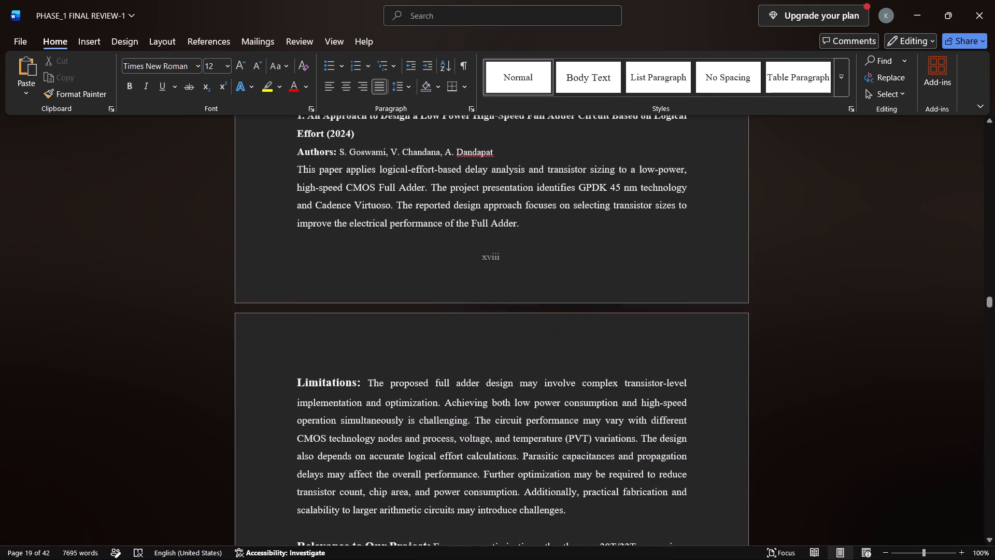
{"action": "left_click_drag", "start_coordinate": [337, 153], "coordinate": [315, 158]}
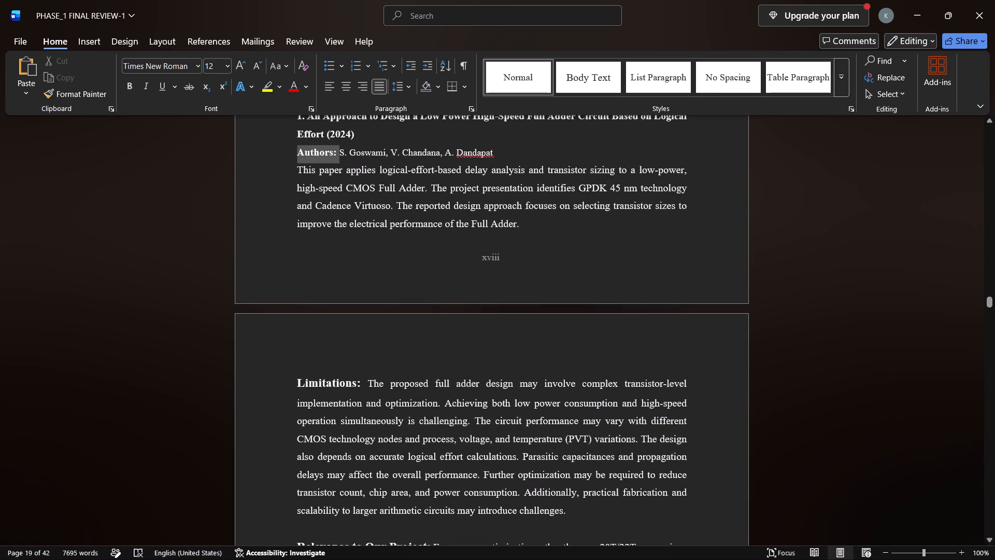
{"action": "left_click_drag", "start_coordinate": [315, 158], "coordinate": [298, 153]}
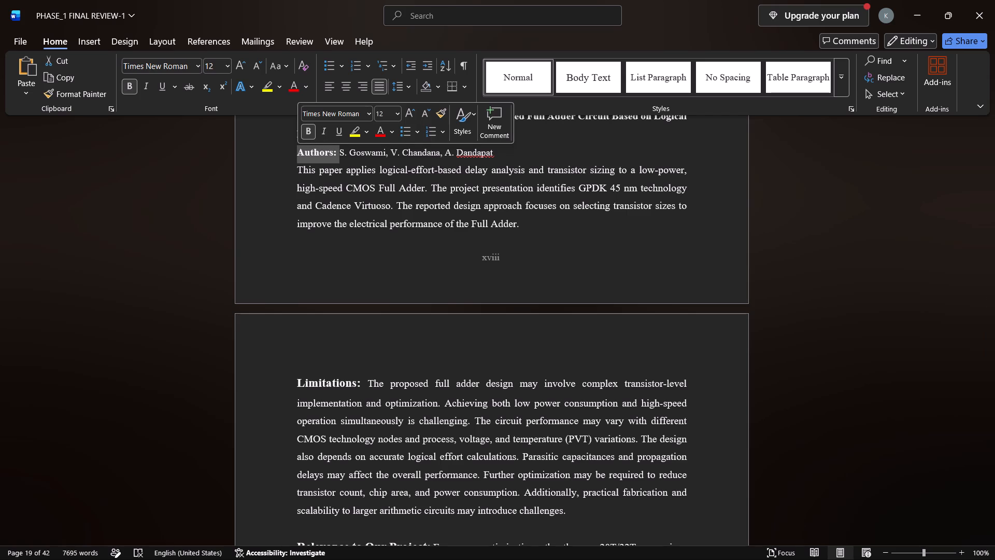
{"action": "left_click", "coordinate": [386, 111]}
{"action": "type", "text": "14"}
{"action": "key", "text": "Return"}
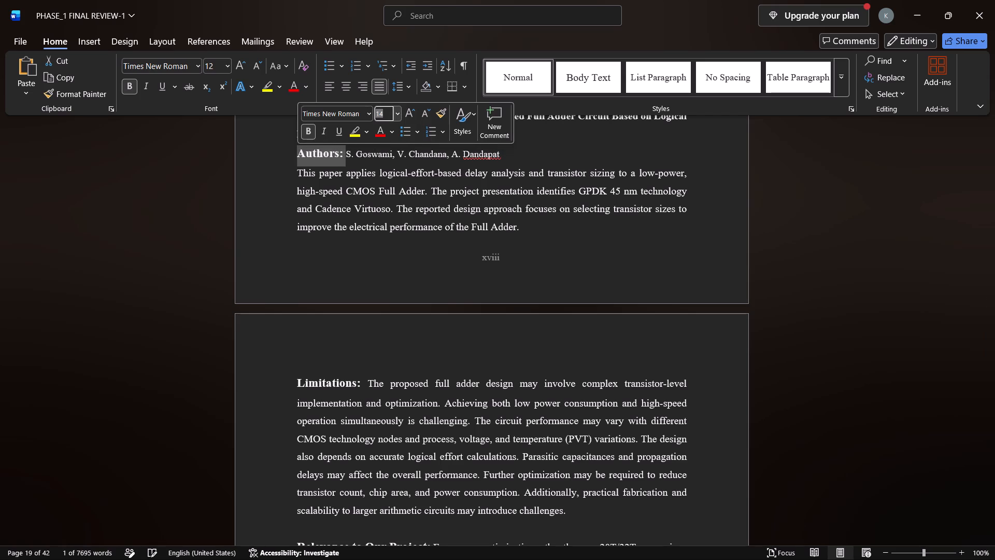
{"action": "left_click", "coordinate": [386, 233]}
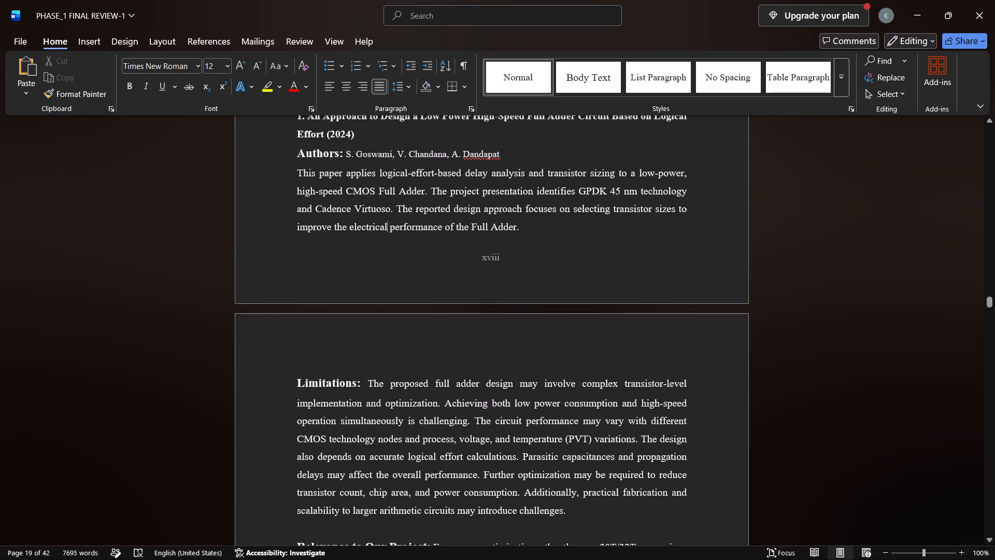
{"action": "left_click", "coordinate": [393, 251]}
Set paper 1's title text, "An Approach to Design a Low Power High-Speed Full Adder Circuit Based on Logical Effort (2024)", to font size 14.
{"action": "scroll", "coordinate": [393, 251], "scroll_direction": "up", "scroll_amount": 1}
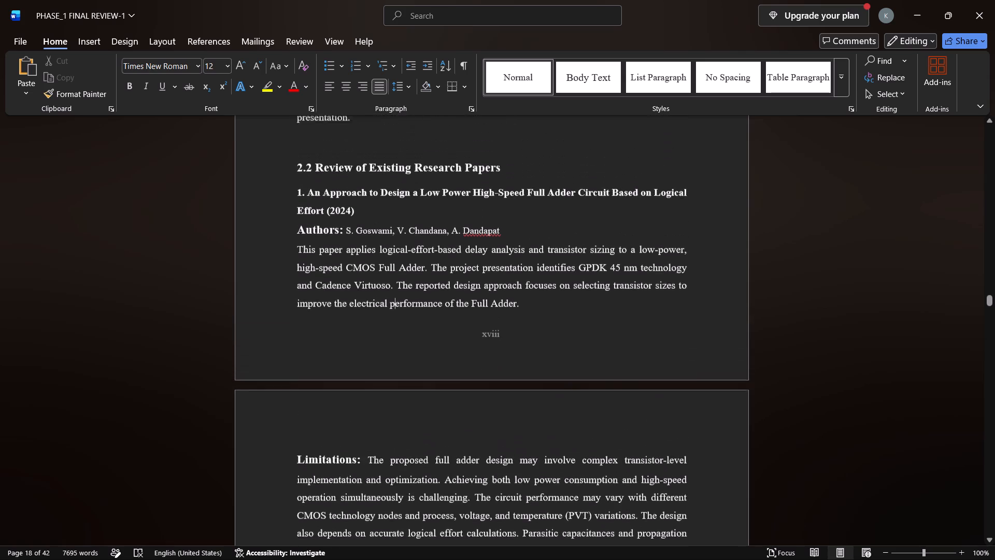
{"action": "scroll", "coordinate": [393, 251], "scroll_direction": "up", "scroll_amount": 1}
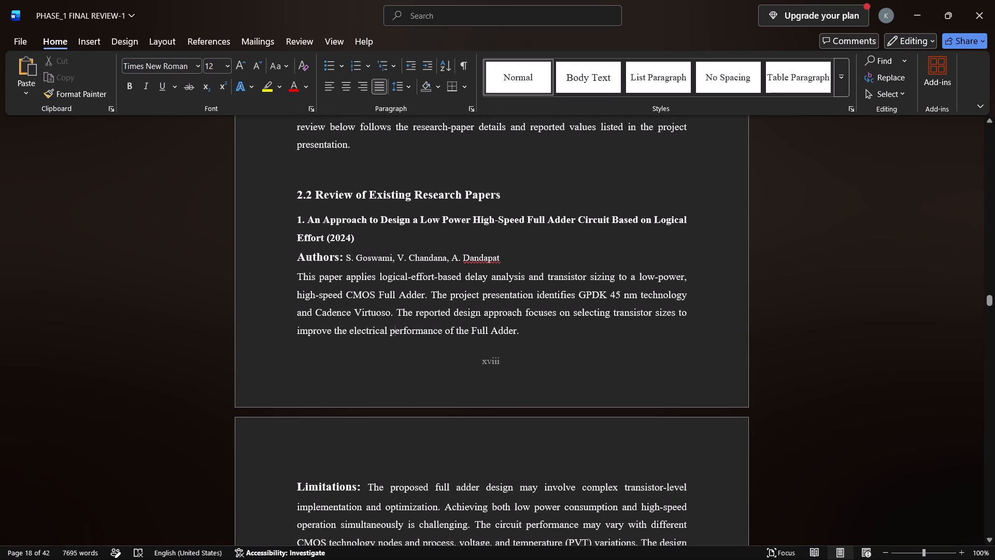
{"action": "double_click", "coordinate": [357, 221]}
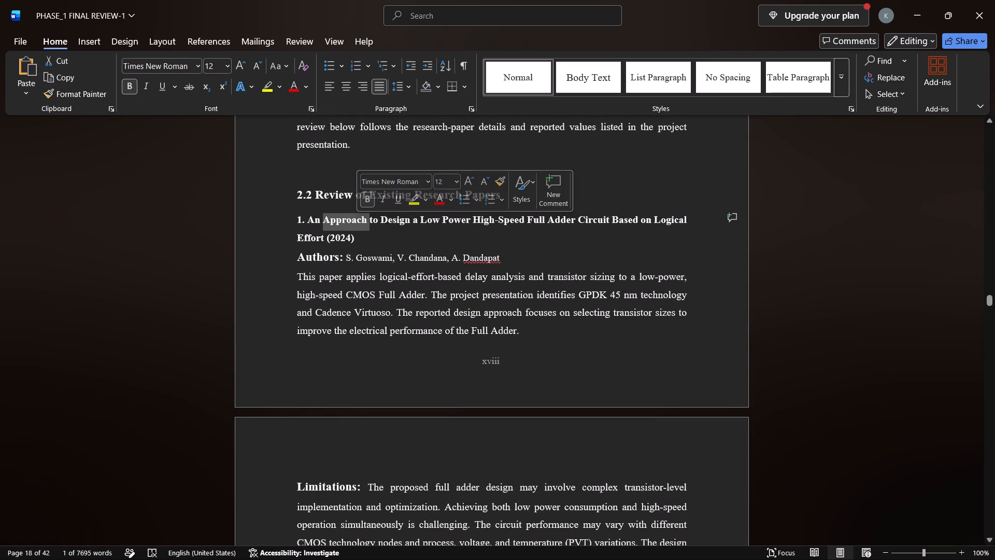
{"action": "left_click", "coordinate": [360, 235]}
{"action": "left_click_drag", "start_coordinate": [360, 235], "coordinate": [310, 220]}
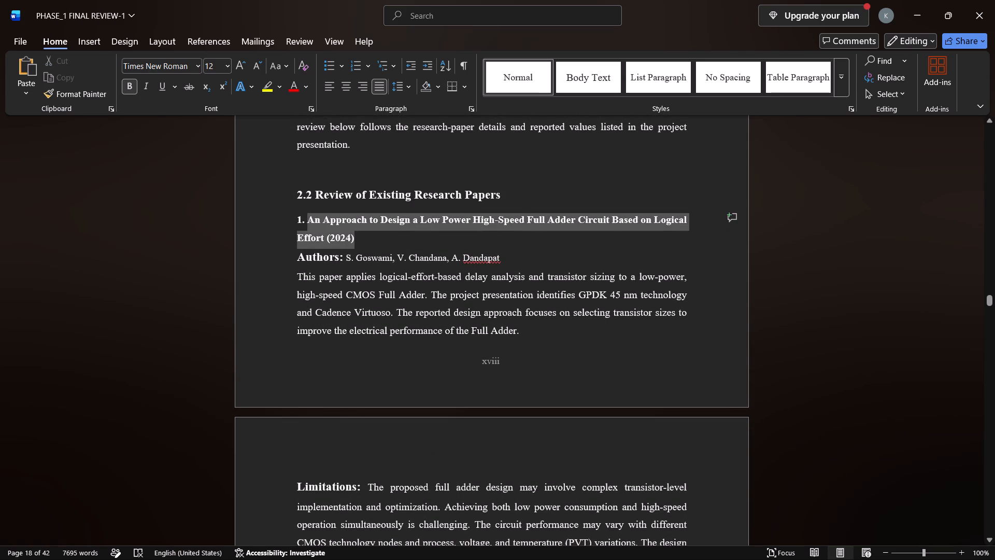
{"action": "left_click_drag", "start_coordinate": [310, 220], "coordinate": [307, 219]}
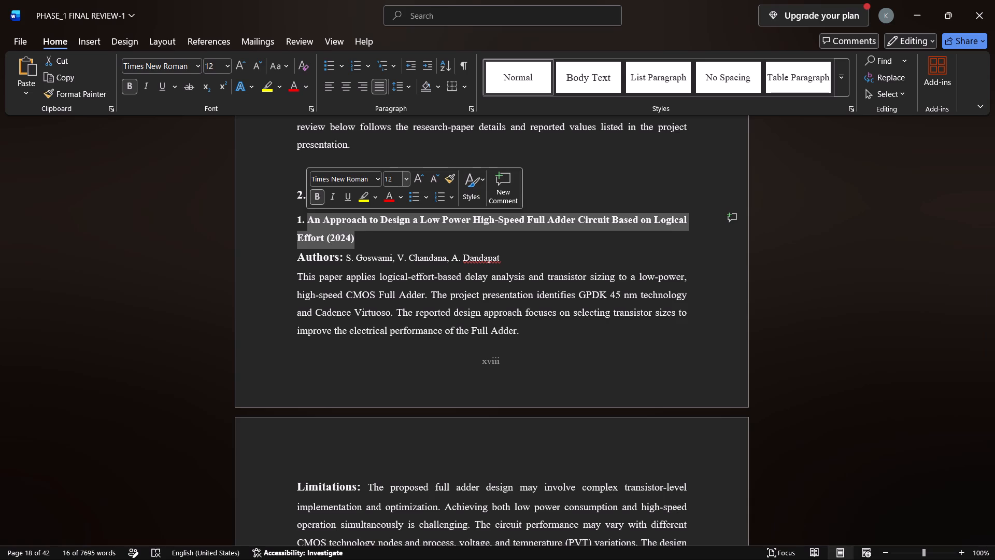
{"action": "left_click", "coordinate": [397, 181]}
{"action": "type", "text": "14"}
{"action": "key", "text": "Return"}
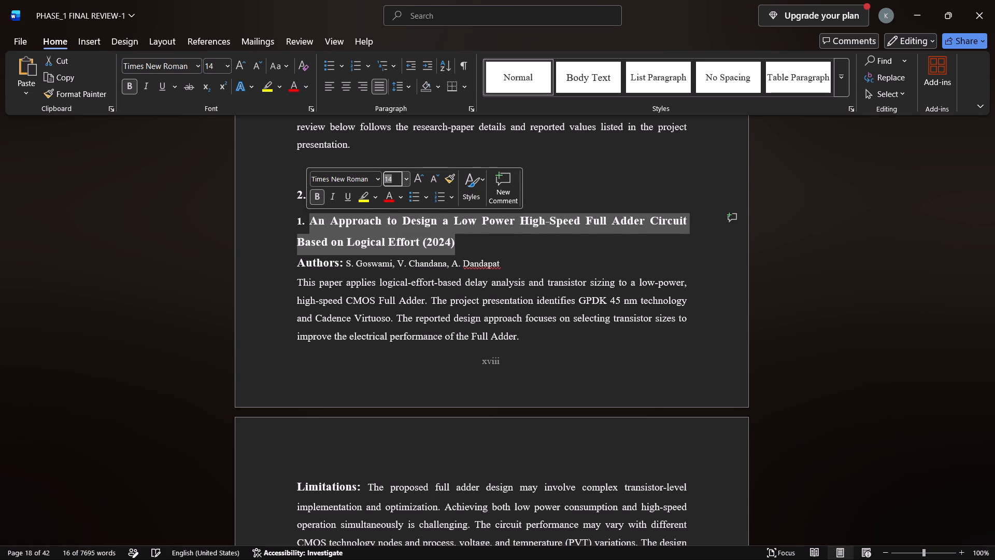
Set paper 2's title text, "14-T Hybrid Full Adder Design and Its Implementation for High-Performance Arithmetic Applications (2022)", to font size 14.
{"action": "left_click", "coordinate": [497, 261]}
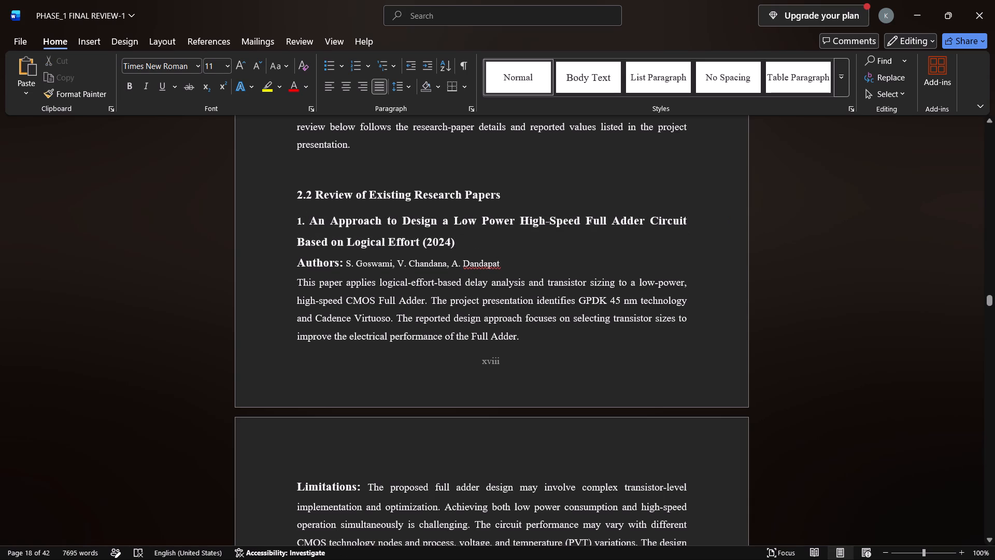
{"action": "double_click", "coordinate": [402, 195]}
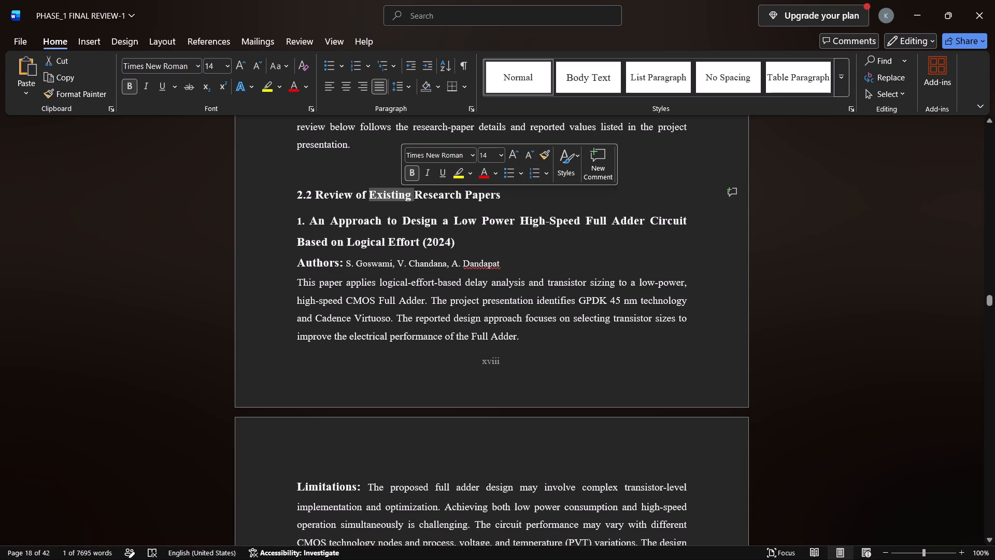
{"action": "scroll", "coordinate": [440, 241], "scroll_direction": "down", "scroll_amount": 3}
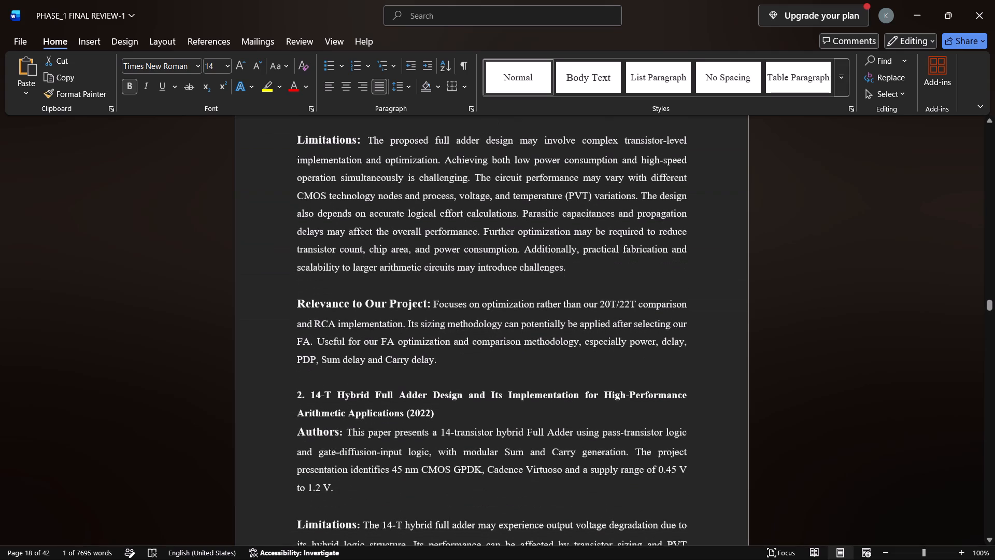
{"action": "scroll", "coordinate": [440, 241], "scroll_direction": "down", "scroll_amount": 1}
{"action": "left_click_drag", "start_coordinate": [442, 321], "coordinate": [315, 304]}
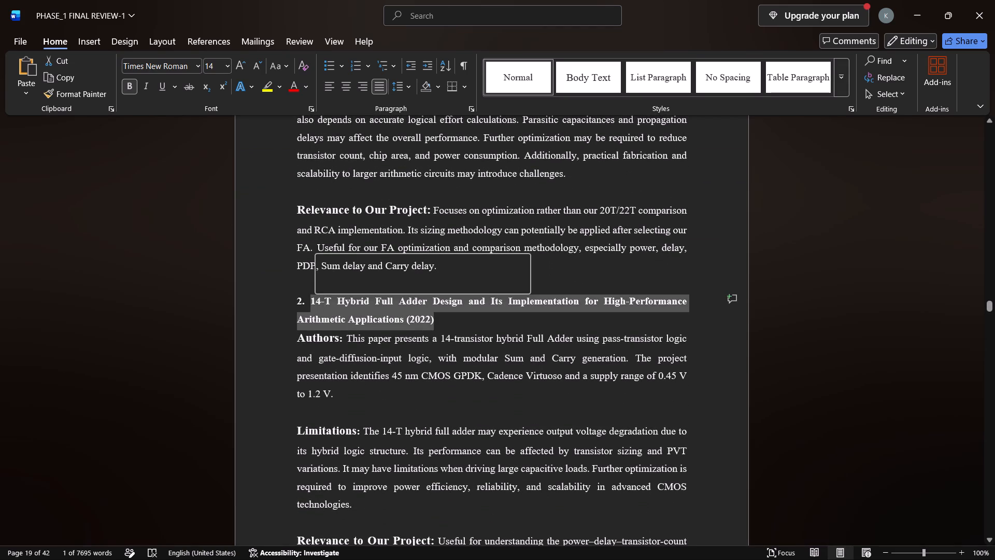
{"action": "left_click", "coordinate": [403, 258]}
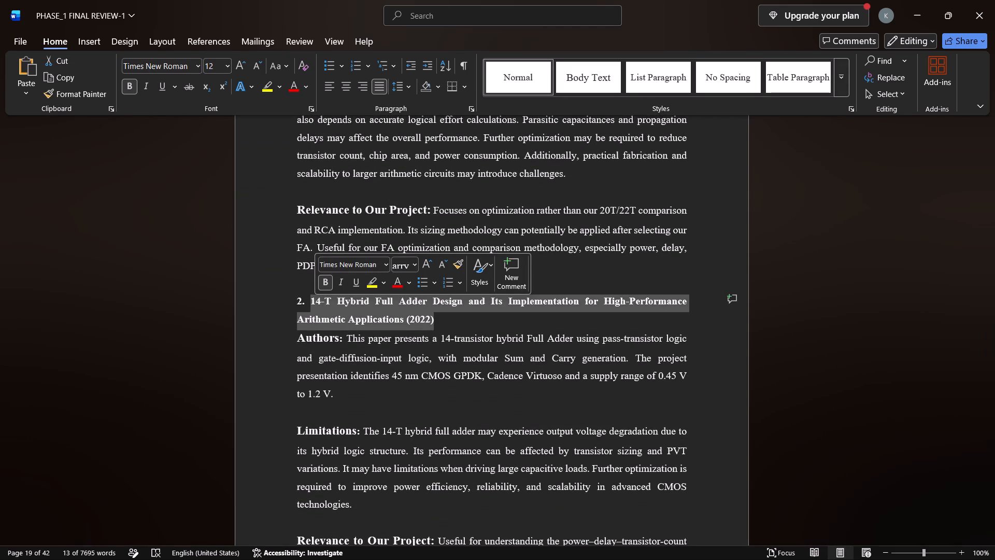
{"action": "left_click", "coordinate": [403, 264]}
{"action": "type", "text": "14"}
{"action": "key", "text": "Return"}
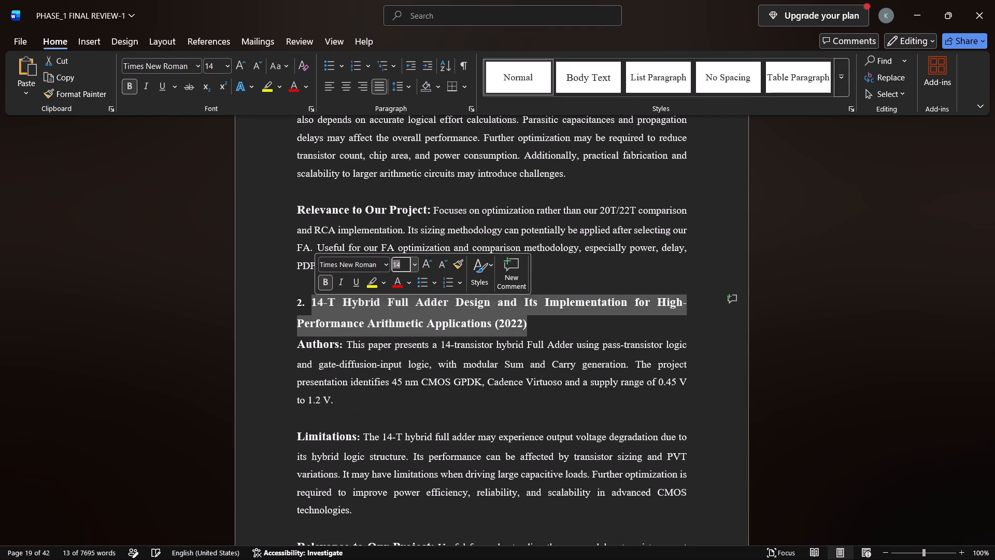
{"action": "left_click", "coordinate": [551, 325]}
Set paper 3's title text, "Hybrid Full Adders: Optimized Design, Critical Review and Comparison in the Energy-Delay Space (2022)", to font size 14.
{"action": "scroll", "coordinate": [551, 325], "scroll_direction": "down", "scroll_amount": 1}
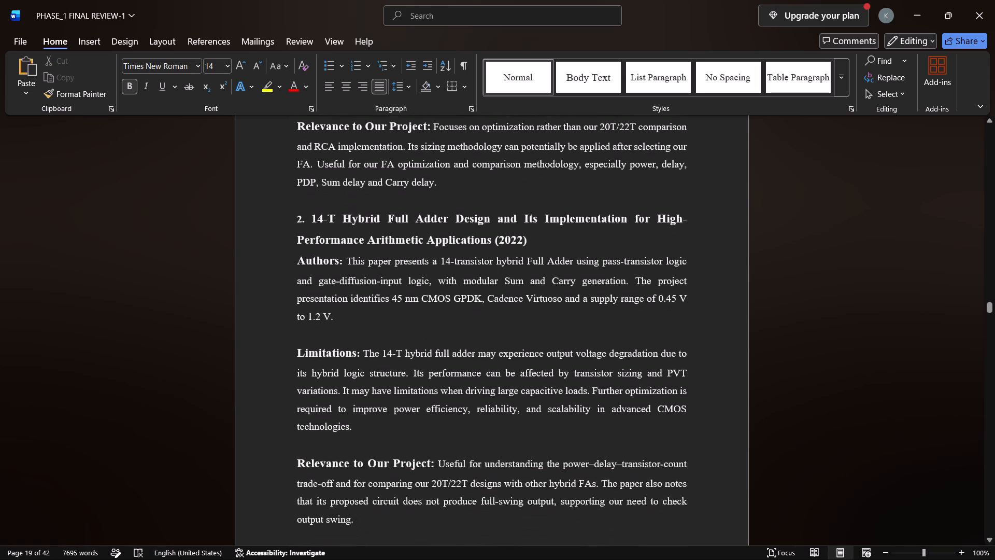
{"action": "scroll", "coordinate": [551, 325], "scroll_direction": "down", "scroll_amount": 3}
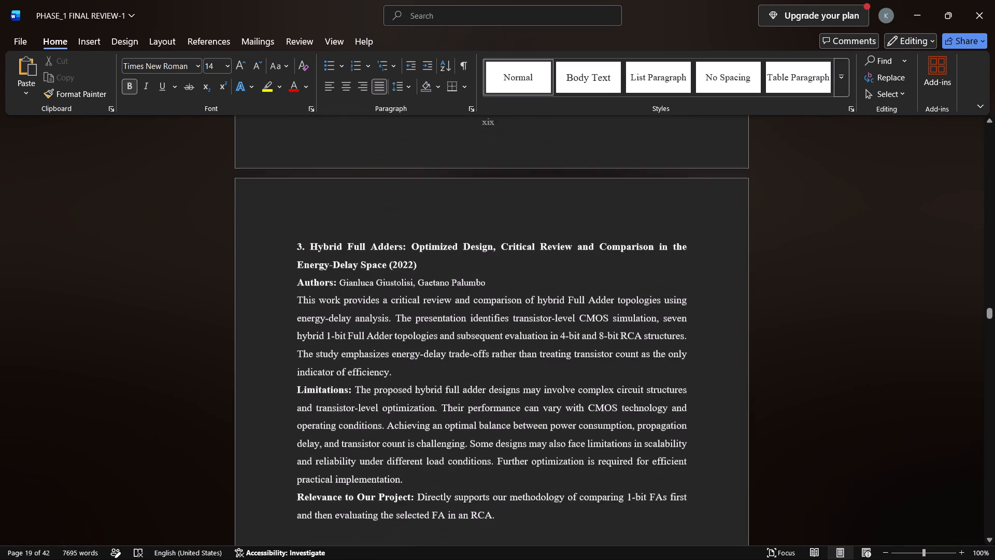
{"action": "left_click_drag", "start_coordinate": [424, 259], "coordinate": [349, 237]}
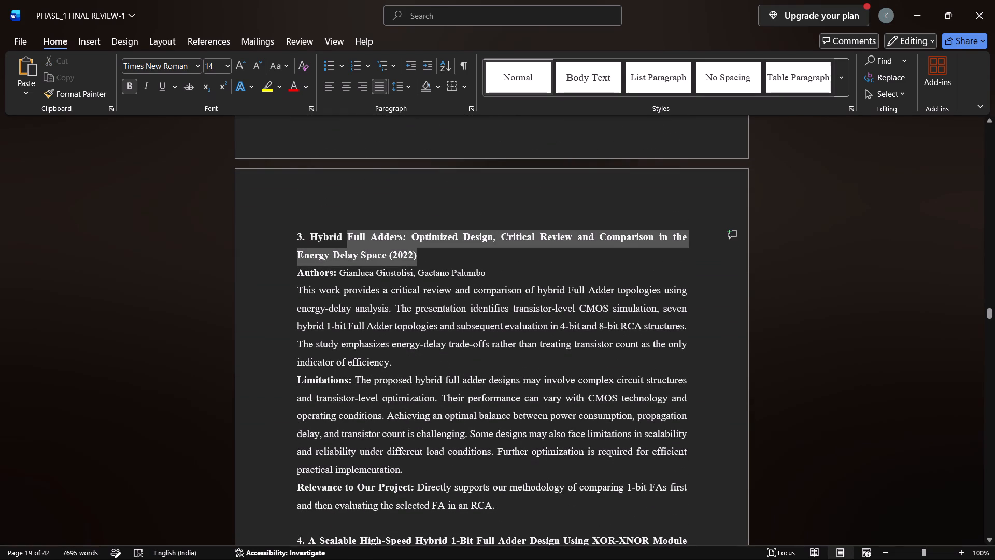
{"action": "left_click_drag", "start_coordinate": [349, 237], "coordinate": [313, 235]}
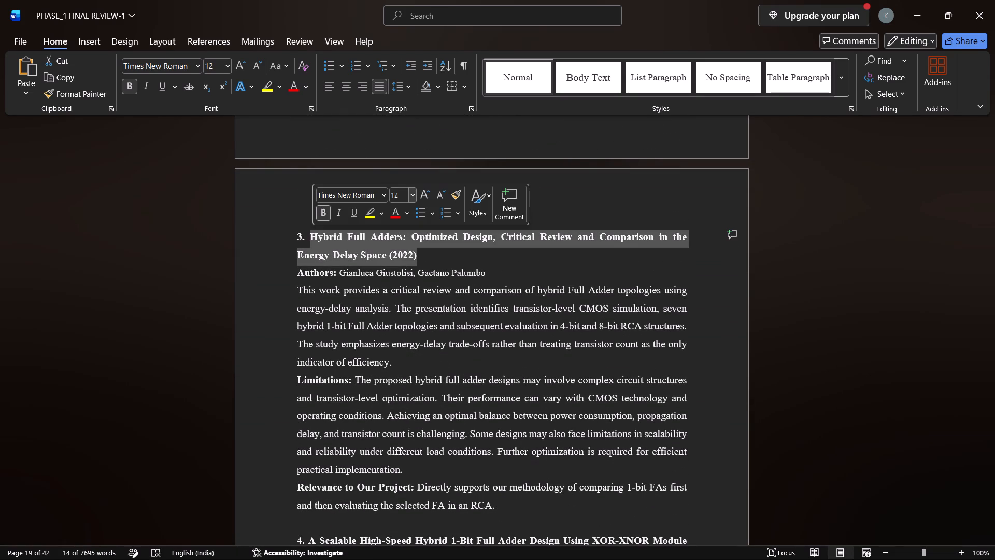
{"action": "left_click", "coordinate": [400, 197]}
{"action": "type", "text": "14"}
{"action": "key", "text": "Return"}
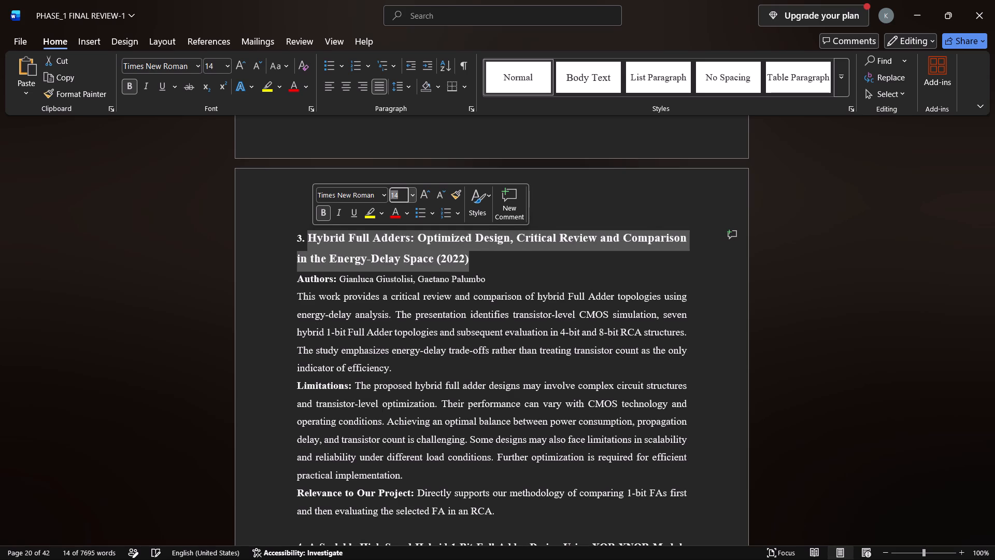
Set the "Authors:" label of paper 3 in section 2.2 to font size 14.
{"action": "left_click", "coordinate": [337, 281]}
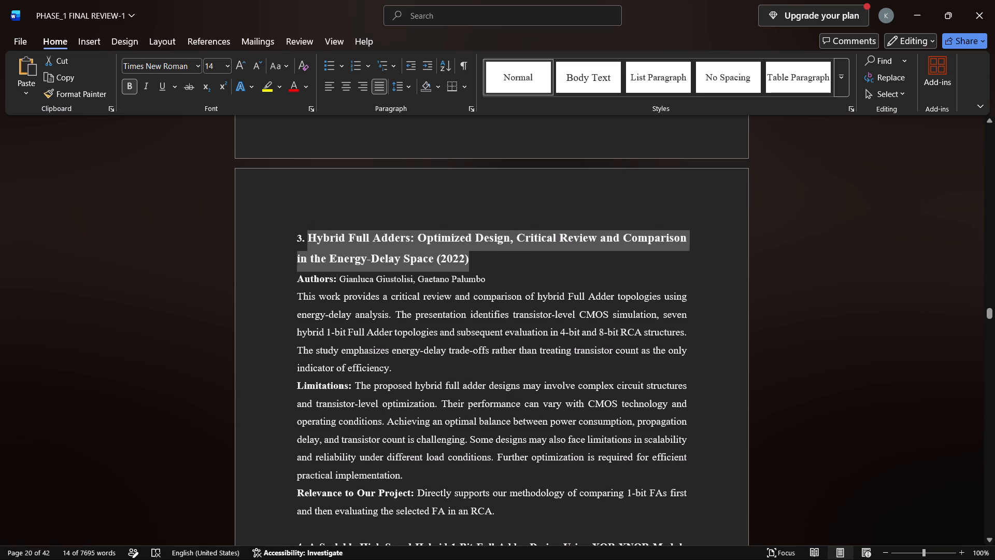
{"action": "left_click_drag", "start_coordinate": [337, 281], "coordinate": [307, 281]}
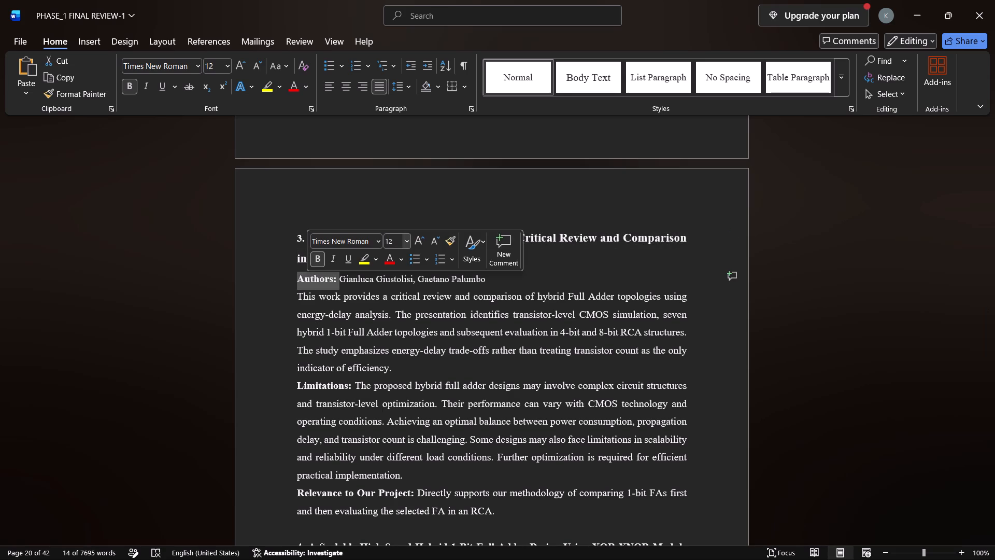
{"action": "left_click", "coordinate": [399, 241]}
{"action": "type", "text": "14"}
{"action": "key", "text": "Return"}
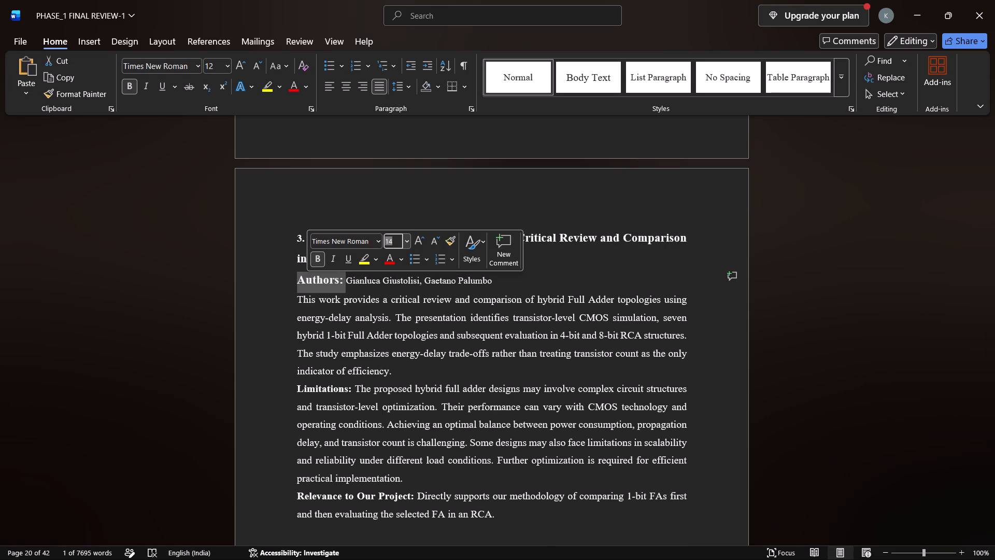
{"action": "left_click", "coordinate": [376, 298]}
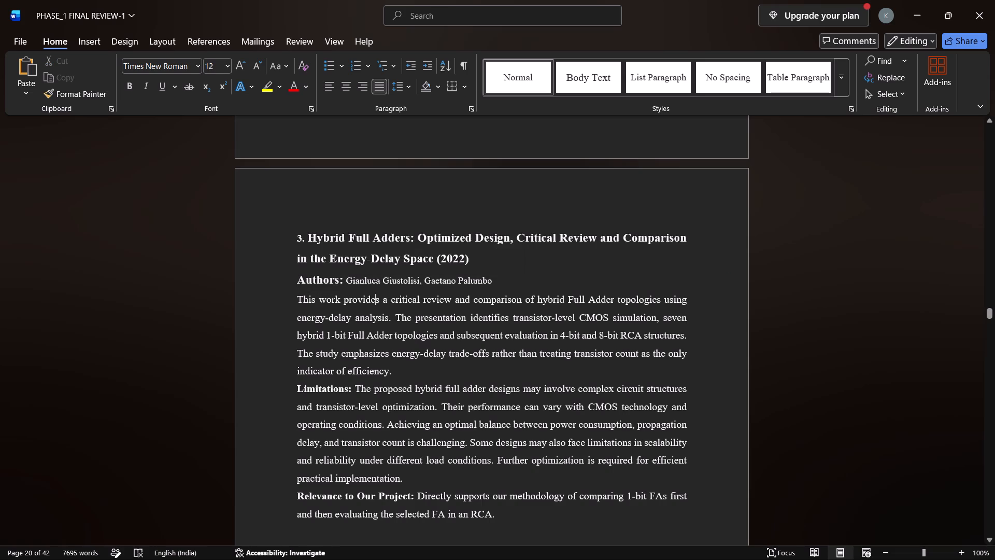
Insert a blank line above paper 3's "Limitations:" paragraph and set that label to font size 14.
{"action": "scroll", "coordinate": [376, 298], "scroll_direction": "up", "scroll_amount": 4}
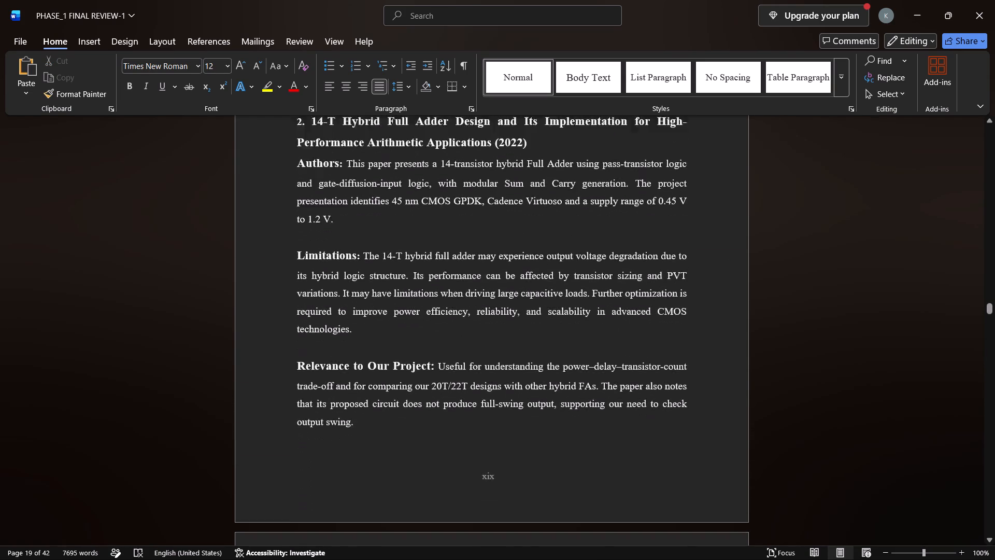
{"action": "scroll", "coordinate": [376, 298], "scroll_direction": "down", "scroll_amount": 4}
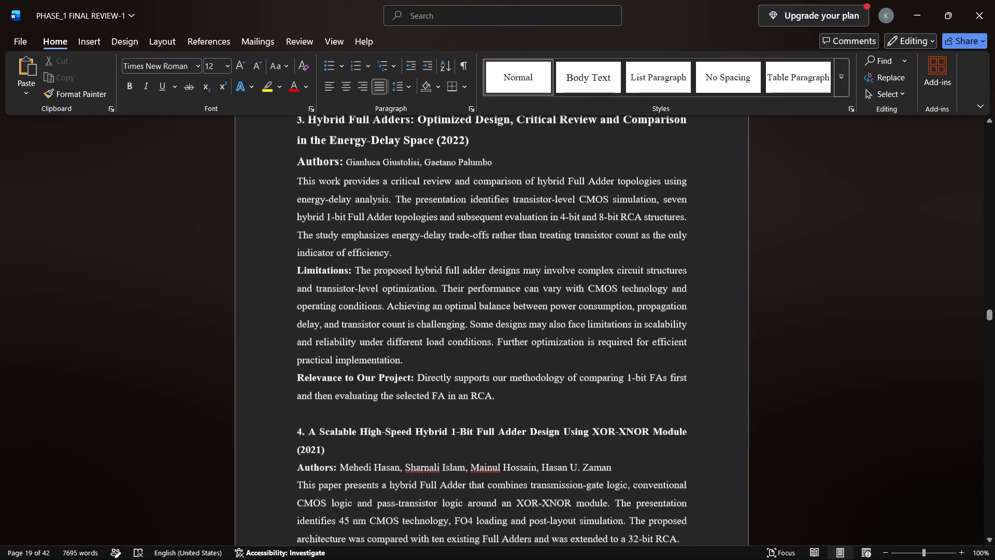
{"action": "scroll", "coordinate": [376, 298], "scroll_direction": "down", "scroll_amount": 1}
{"action": "left_click", "coordinate": [397, 213]}
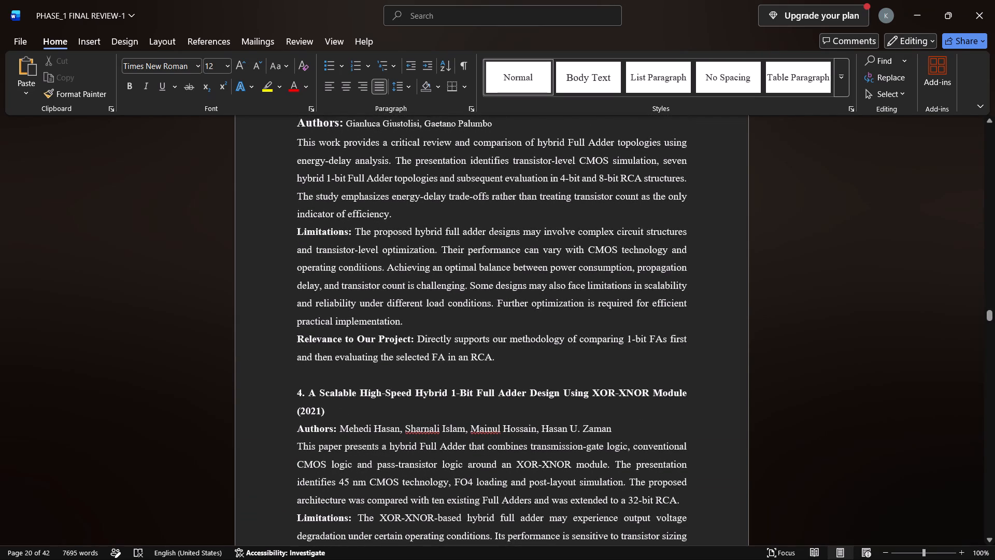
{"action": "key", "text": "Return"}
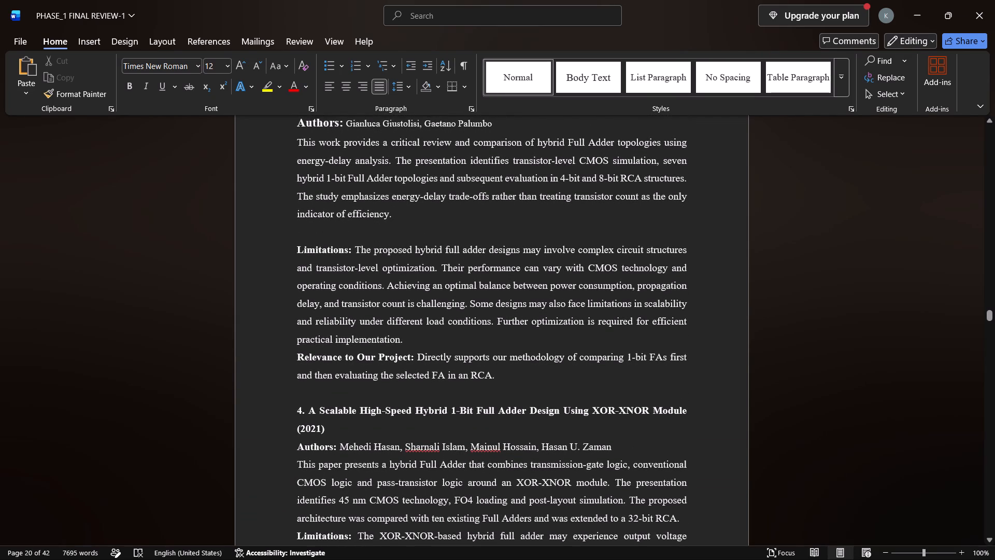
{"action": "left_click_drag", "start_coordinate": [352, 251], "coordinate": [307, 249]}
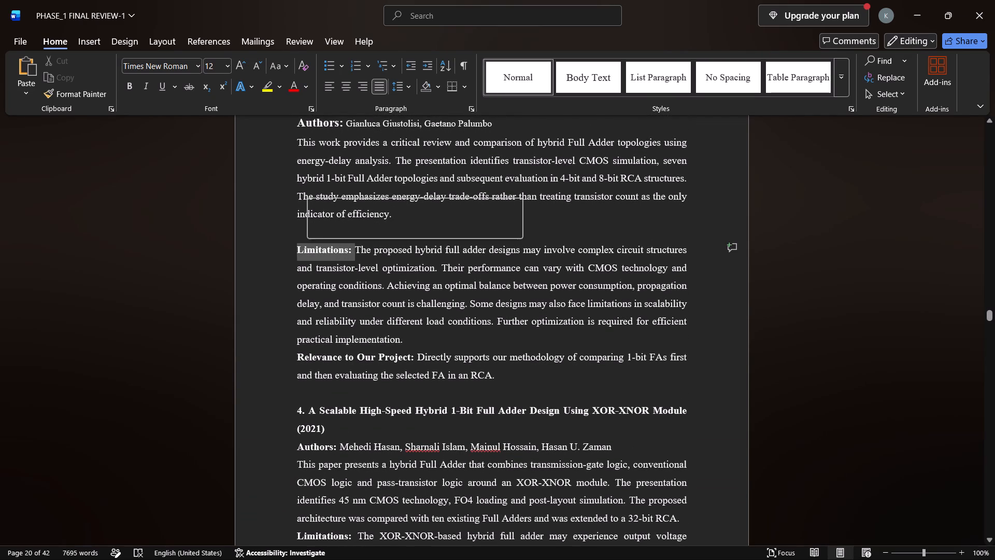
{"action": "left_click", "coordinate": [396, 211]}
{"action": "type", "text": "14"}
{"action": "key", "text": "Return"}
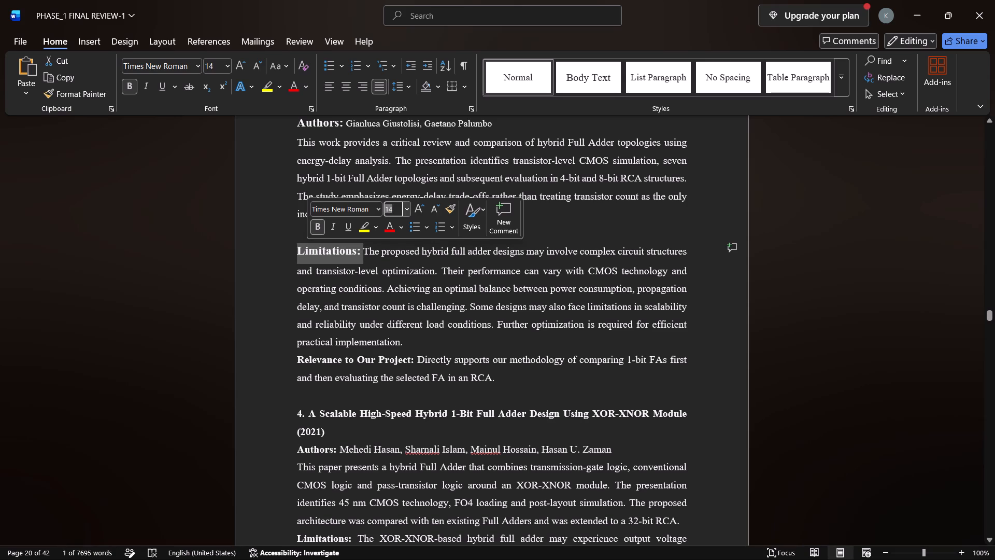
Insert a blank line above paper 3's "Relevance to Our Project:" paragraph and set that label to font size 14.
{"action": "left_click", "coordinate": [407, 341]}
{"action": "key", "text": "Return"}
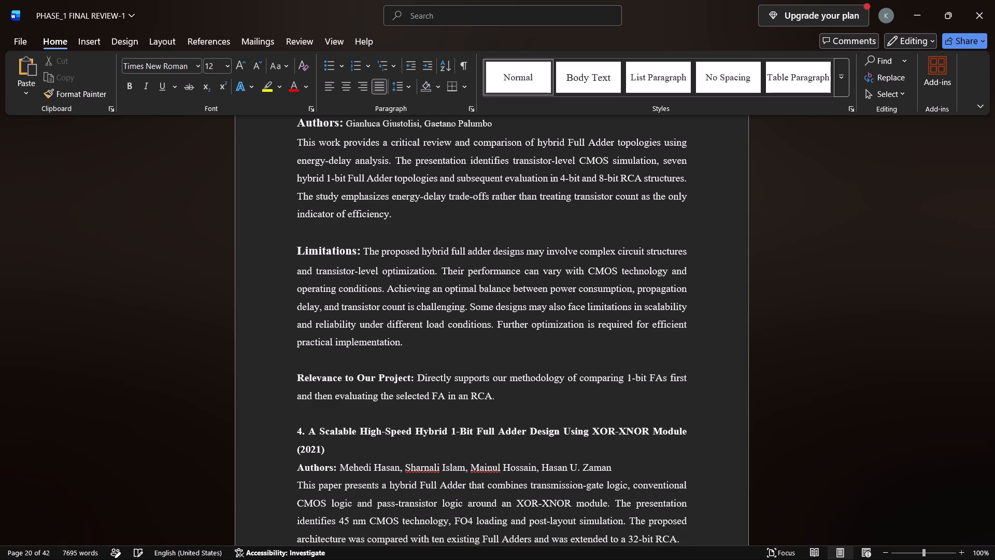
{"action": "left_click_drag", "start_coordinate": [414, 379], "coordinate": [353, 381]}
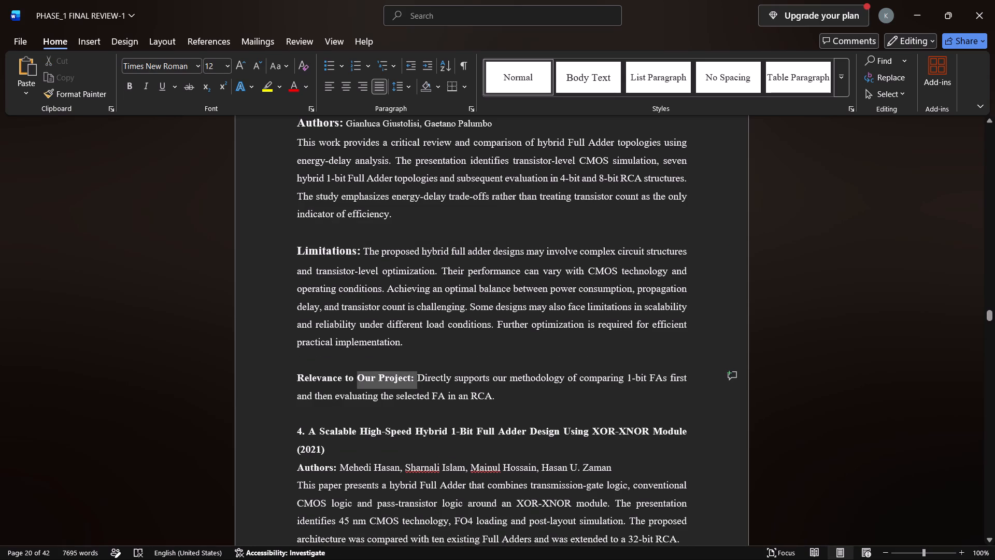
{"action": "left_click_drag", "start_coordinate": [353, 381], "coordinate": [308, 382]}
{"action": "left_click", "coordinate": [403, 343]}
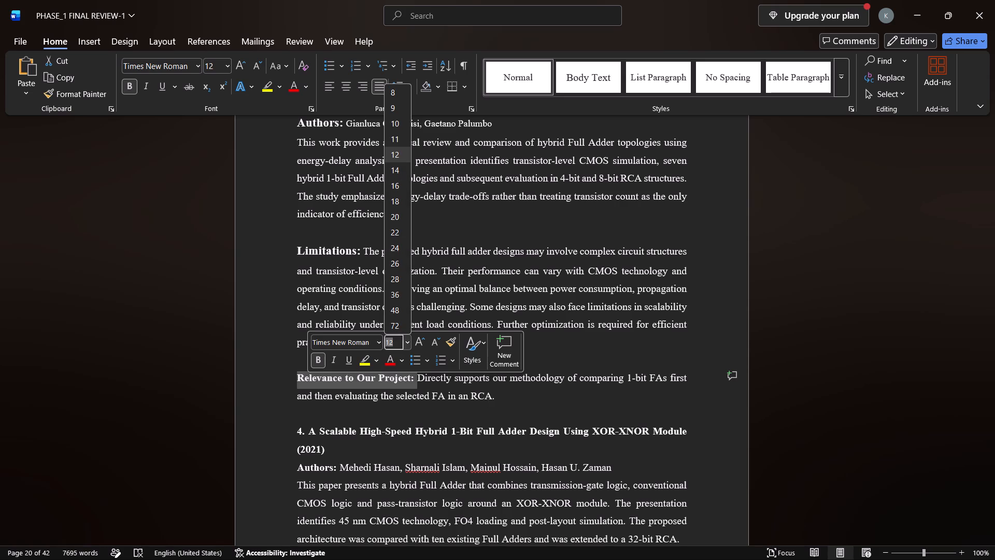
{"action": "left_click", "coordinate": [397, 173]}
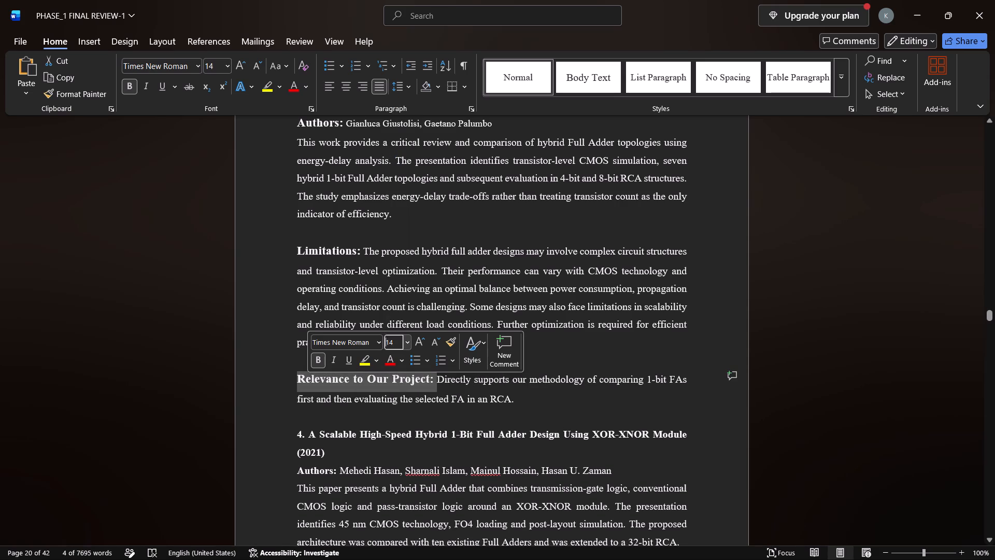
{"action": "left_click", "coordinate": [580, 363]}
Set paper 4's whole numbered title, "4. A Scalable High-Speed Hybrid 1-Bit Full Adder Design Using XOR-XNOR Module (2021)", to font size 14.
{"action": "scroll", "coordinate": [448, 406], "scroll_direction": "down", "scroll_amount": 1}
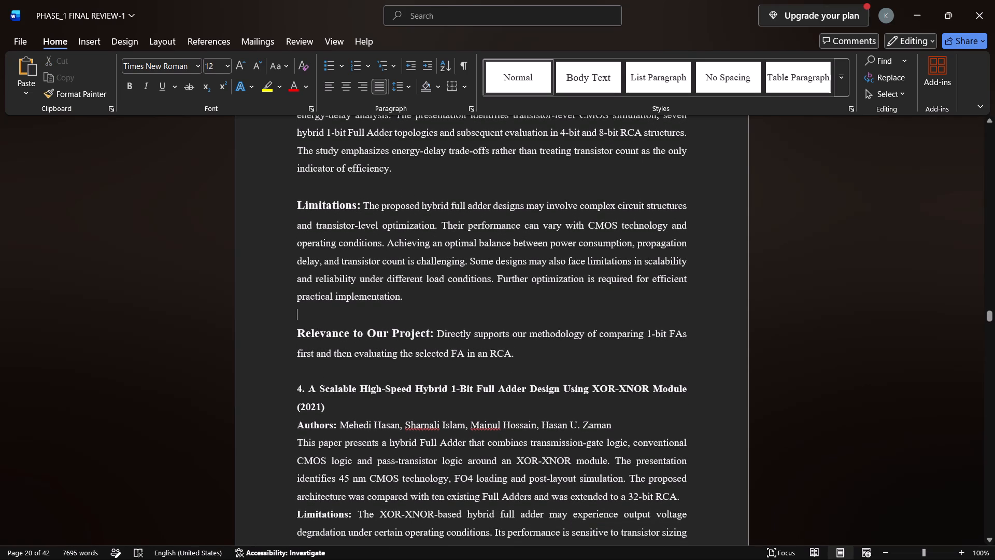
{"action": "scroll", "coordinate": [448, 406], "scroll_direction": "down", "scroll_amount": 1}
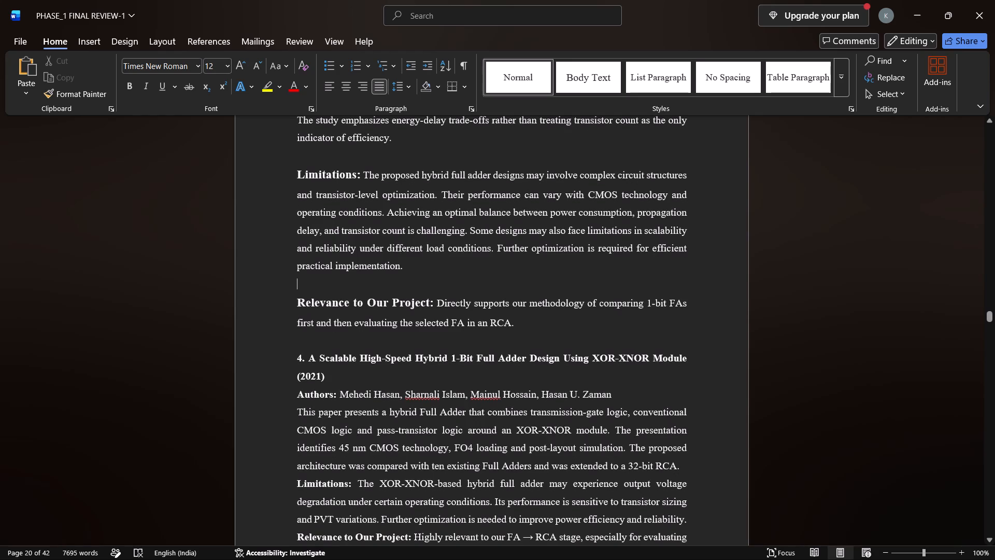
{"action": "left_click_drag", "start_coordinate": [331, 375], "coordinate": [297, 360]}
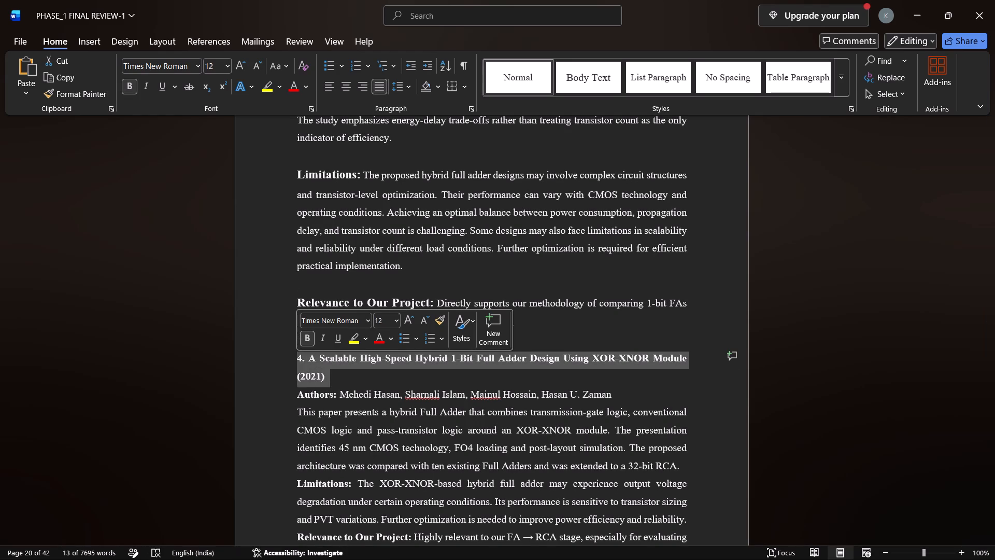
{"action": "left_click", "coordinate": [382, 320]}
{"action": "type", "text": "14"}
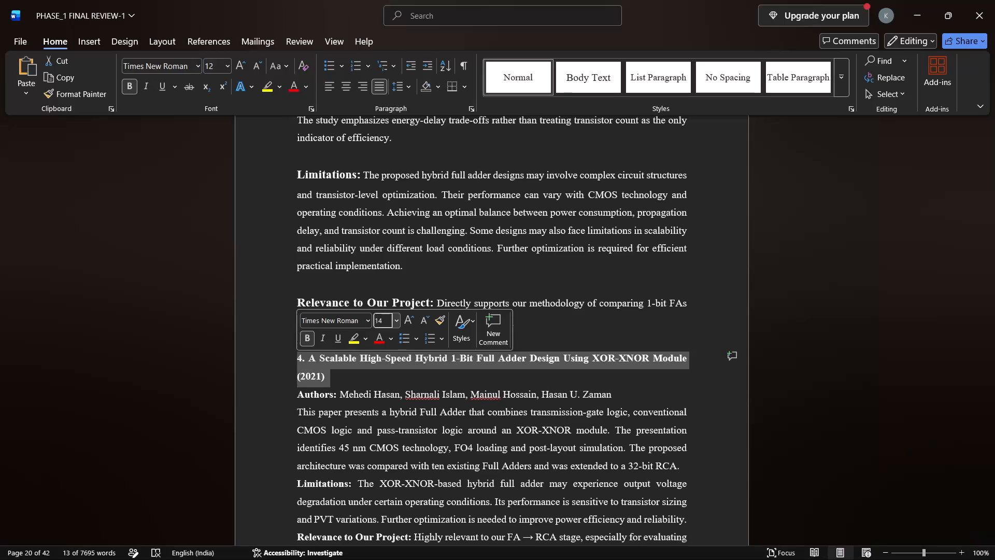
{"action": "key", "text": "Return"}
{"action": "left_click", "coordinate": [437, 383]}
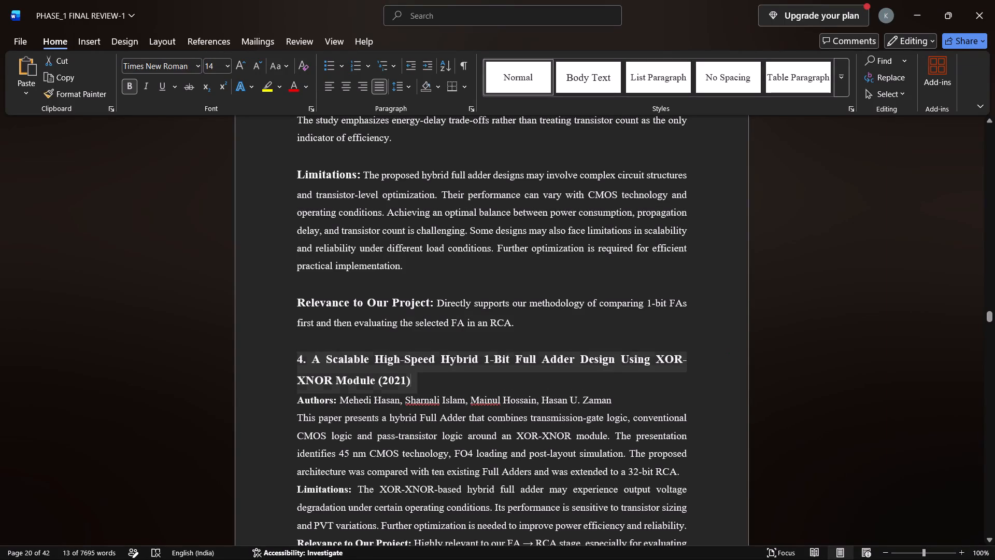
Increase the number "3." in front of paper 3's title to font size 14.
{"action": "scroll", "coordinate": [331, 317], "scroll_direction": "up", "scroll_amount": 1}
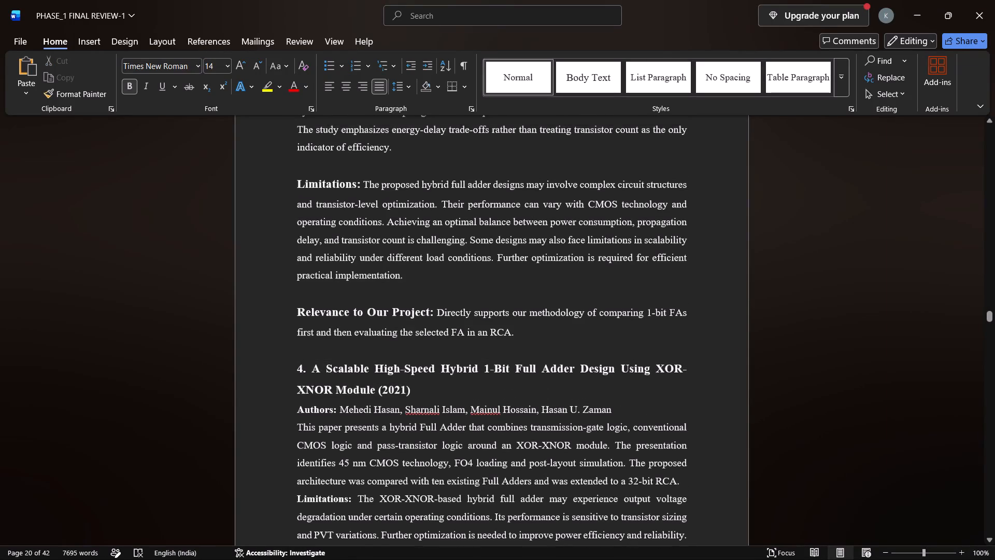
{"action": "scroll", "coordinate": [331, 317], "scroll_direction": "up", "scroll_amount": 2}
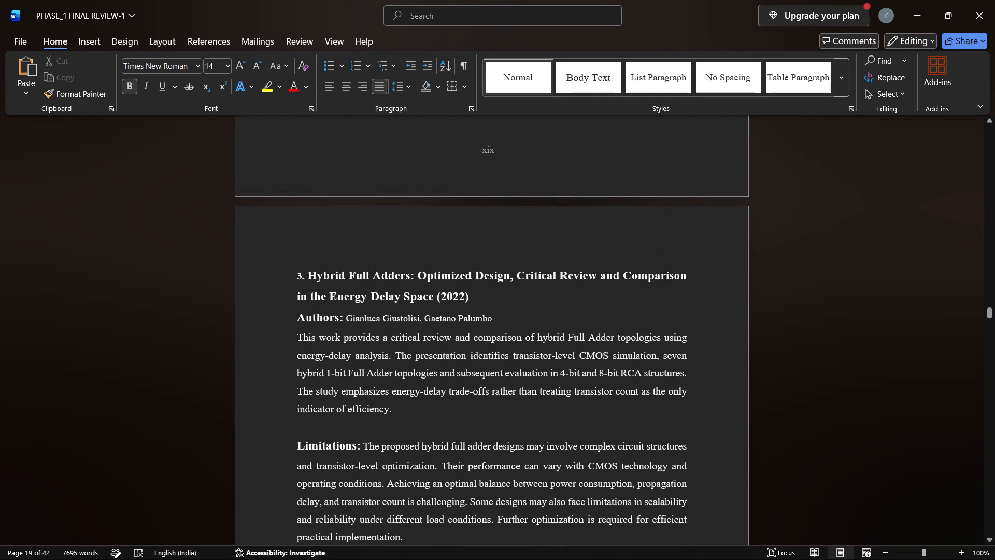
{"action": "left_click_drag", "start_coordinate": [306, 274], "coordinate": [293, 273]}
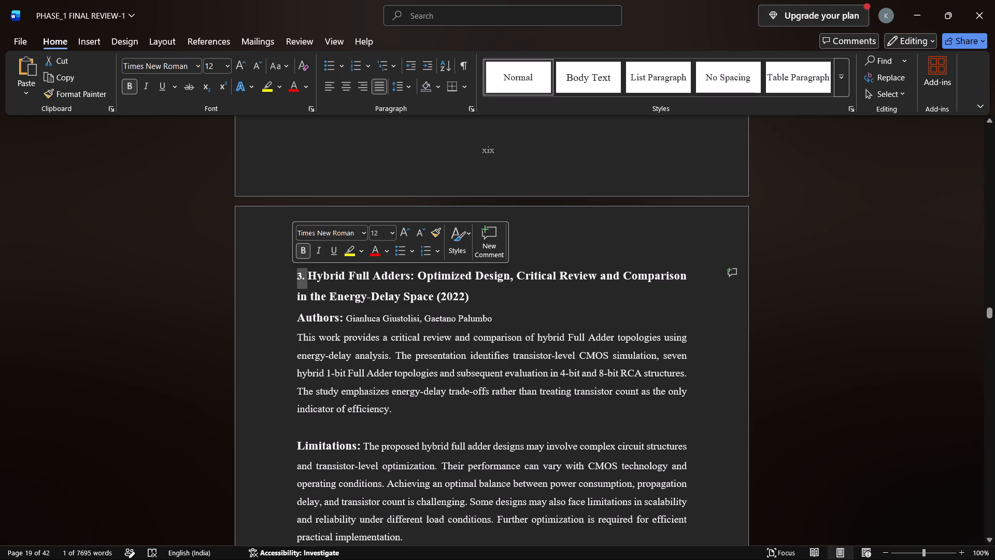
{"action": "left_click", "coordinate": [408, 230]}
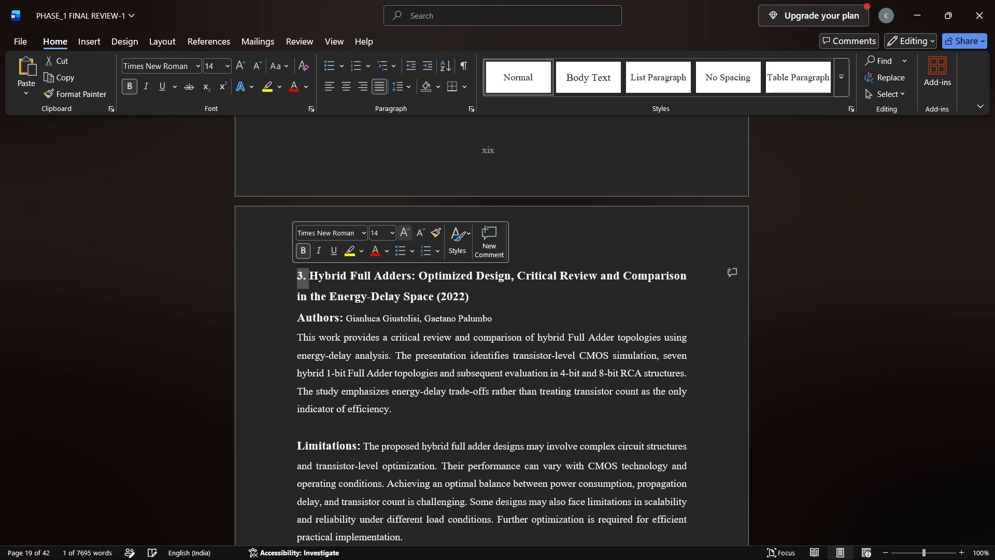
{"action": "left_click", "coordinate": [400, 190]}
{"action": "scroll", "coordinate": [401, 201], "scroll_direction": "up", "scroll_amount": 3}
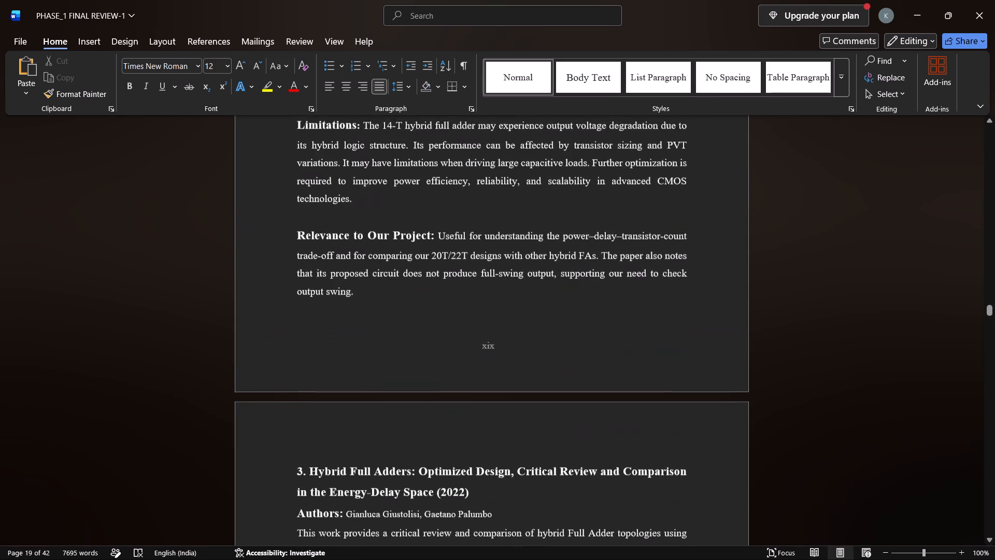
Increase the number "2." in front of paper 2's title to font size 14.
{"action": "scroll", "coordinate": [401, 201], "scroll_direction": "up", "scroll_amount": 1}
{"action": "double_click", "coordinate": [304, 253]}
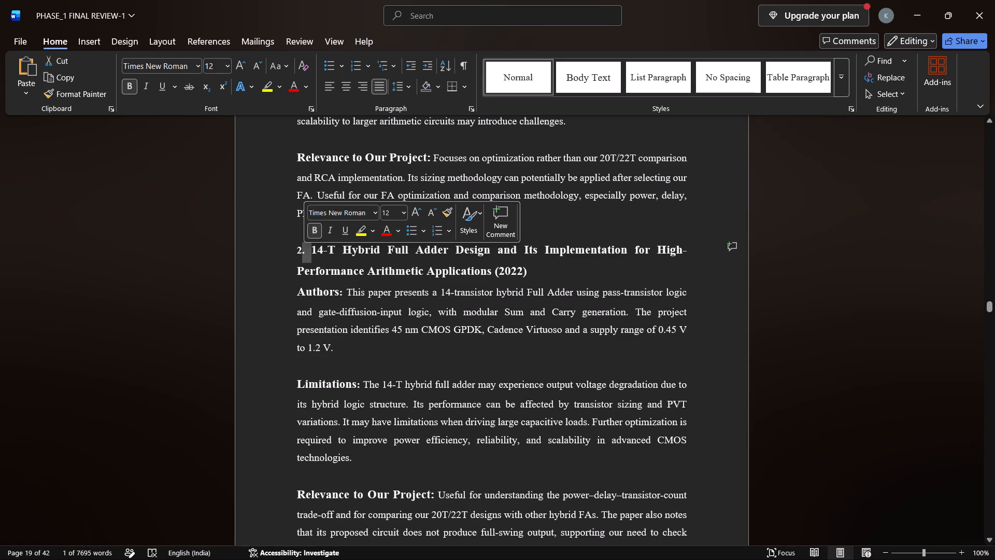
{"action": "key", "text": "Left"}
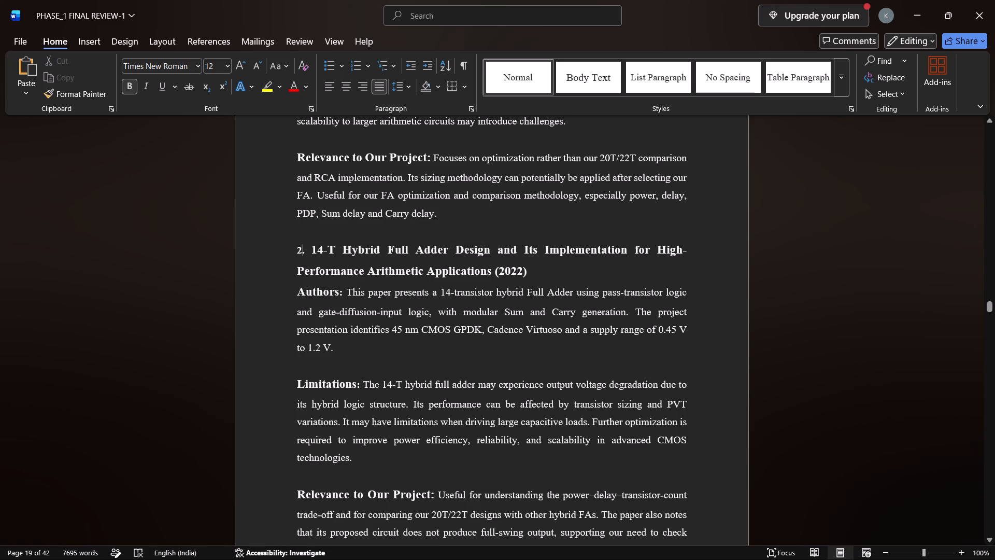
{"action": "double_click", "coordinate": [304, 253]}
{"action": "double_click", "coordinate": [304, 253]}
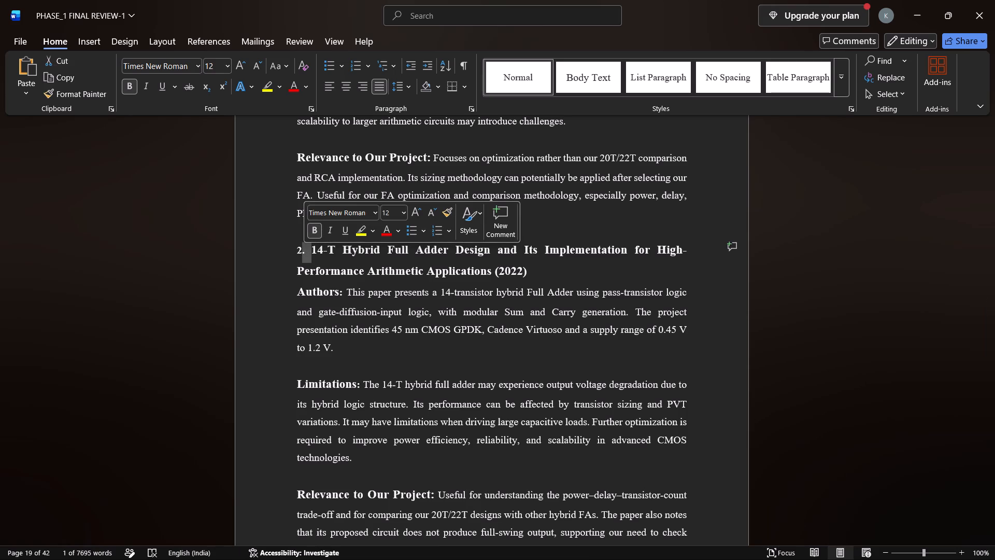
{"action": "double_click", "coordinate": [304, 253]}
{"action": "left_click", "coordinate": [311, 252]}
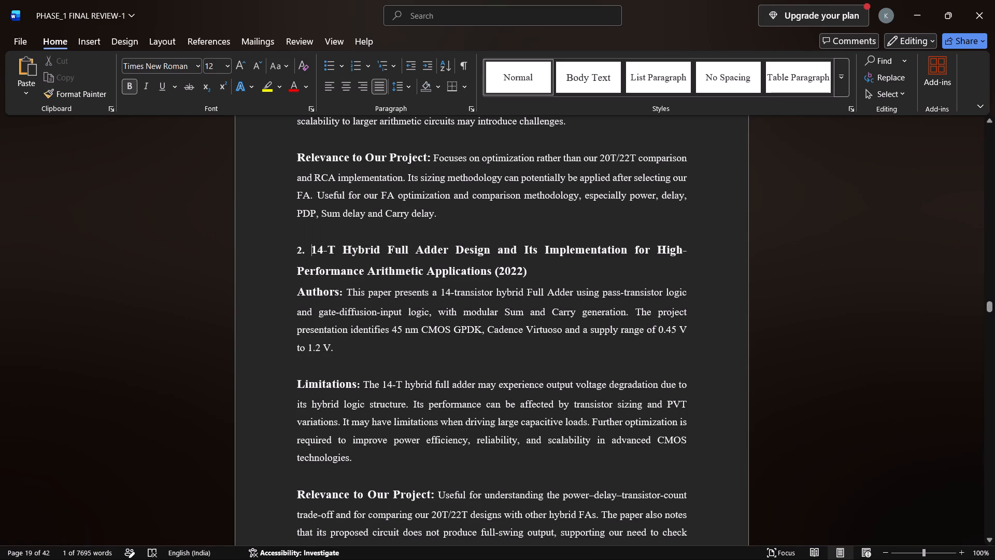
{"action": "left_click", "coordinate": [304, 252]}
{"action": "left_click_drag", "start_coordinate": [304, 252], "coordinate": [293, 251]}
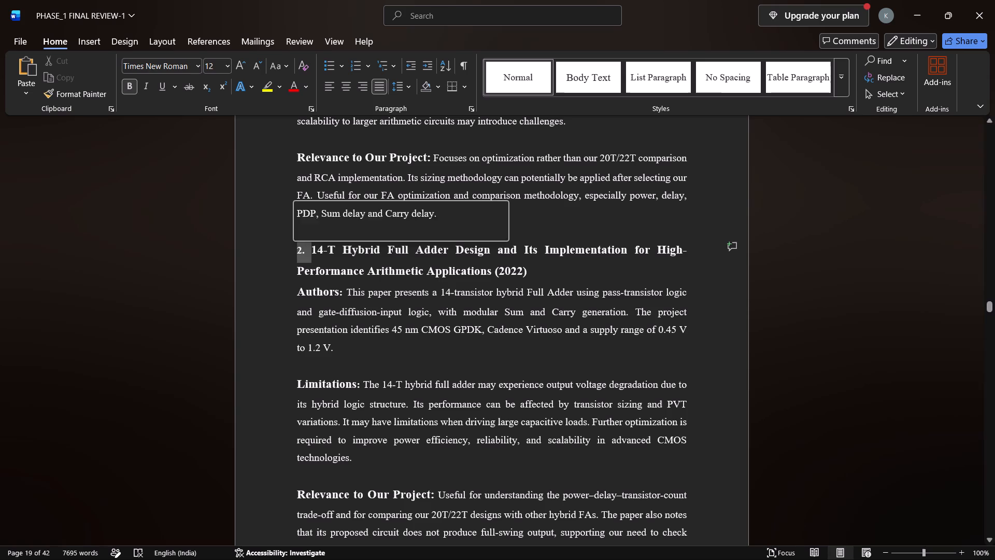
{"action": "left_click", "coordinate": [409, 207]}
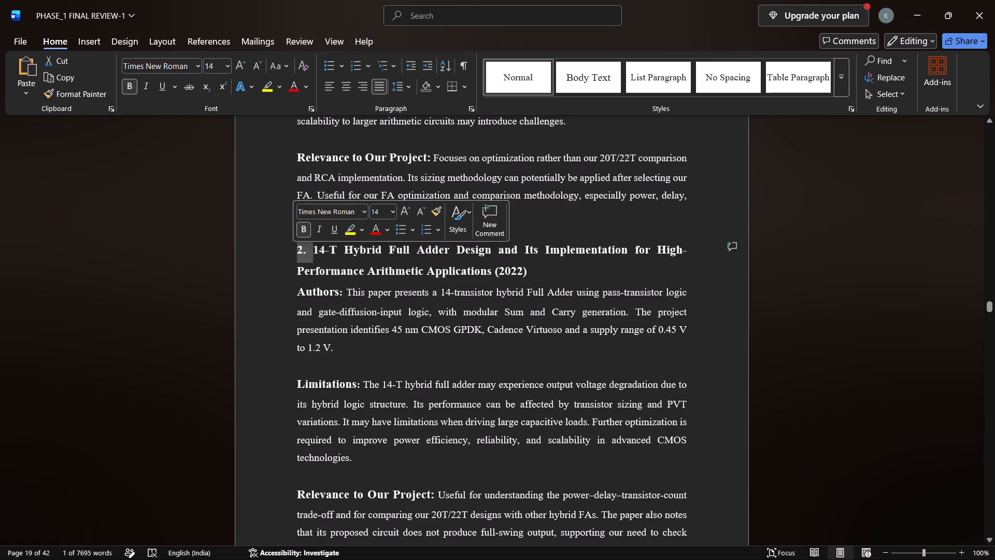
Increase the number "1." in front of paper 1's title to font size 14.
{"action": "scroll", "coordinate": [381, 159], "scroll_direction": "up", "scroll_amount": 6}
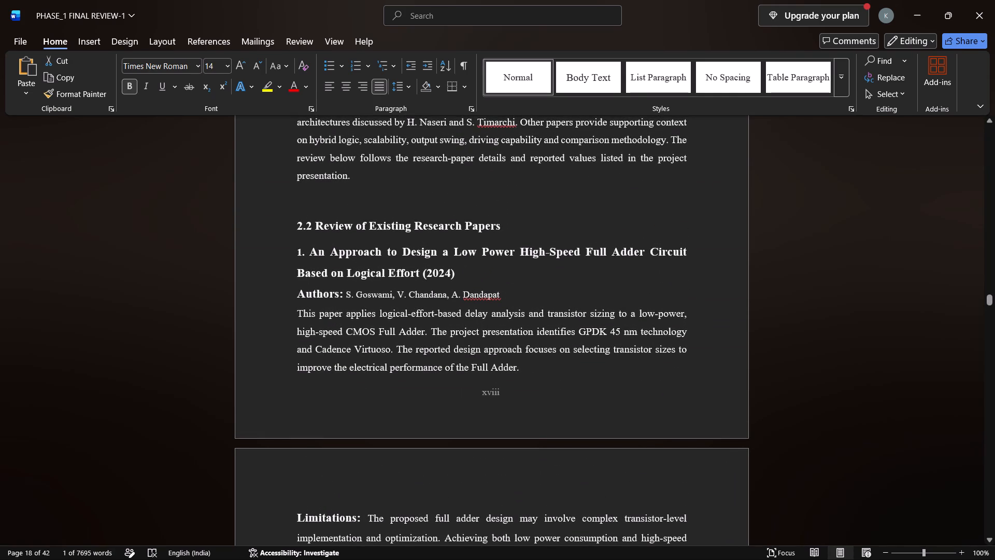
{"action": "left_click_drag", "start_coordinate": [305, 254], "coordinate": [292, 253]}
{"action": "left_click", "coordinate": [404, 212]}
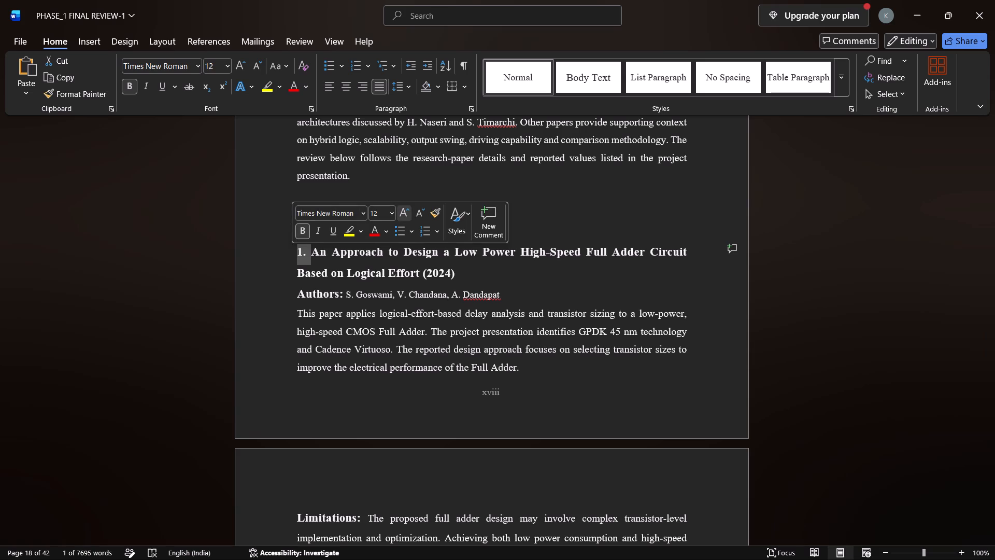
{"action": "left_click", "coordinate": [513, 279]}
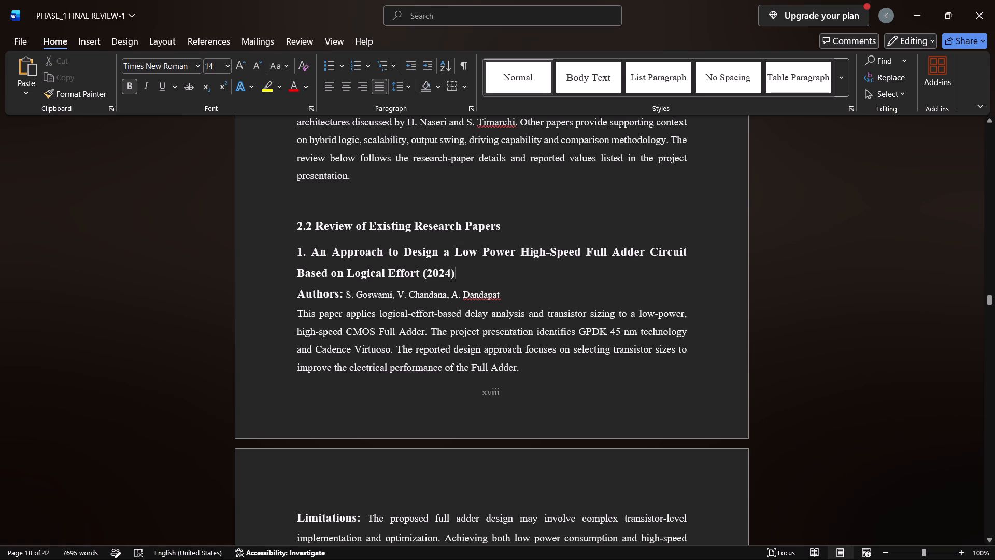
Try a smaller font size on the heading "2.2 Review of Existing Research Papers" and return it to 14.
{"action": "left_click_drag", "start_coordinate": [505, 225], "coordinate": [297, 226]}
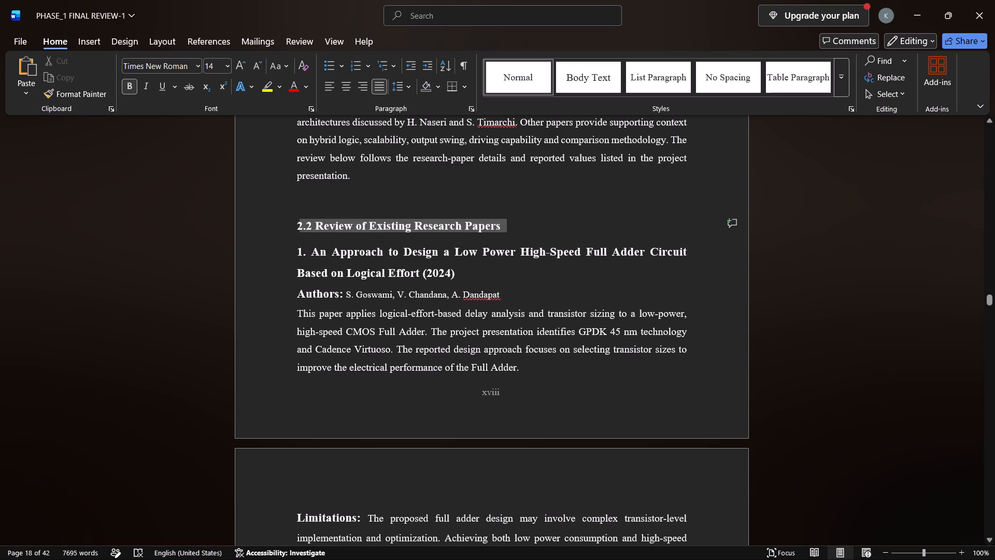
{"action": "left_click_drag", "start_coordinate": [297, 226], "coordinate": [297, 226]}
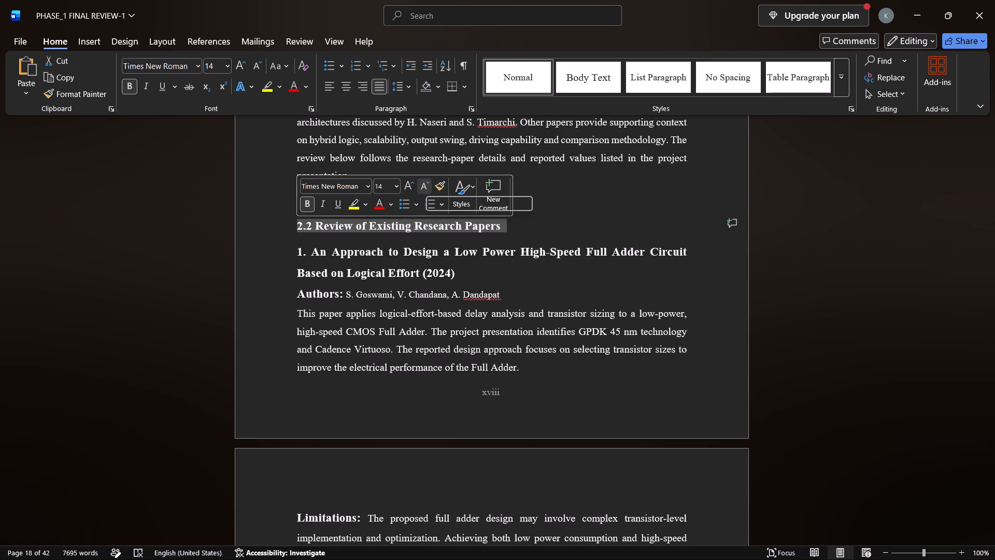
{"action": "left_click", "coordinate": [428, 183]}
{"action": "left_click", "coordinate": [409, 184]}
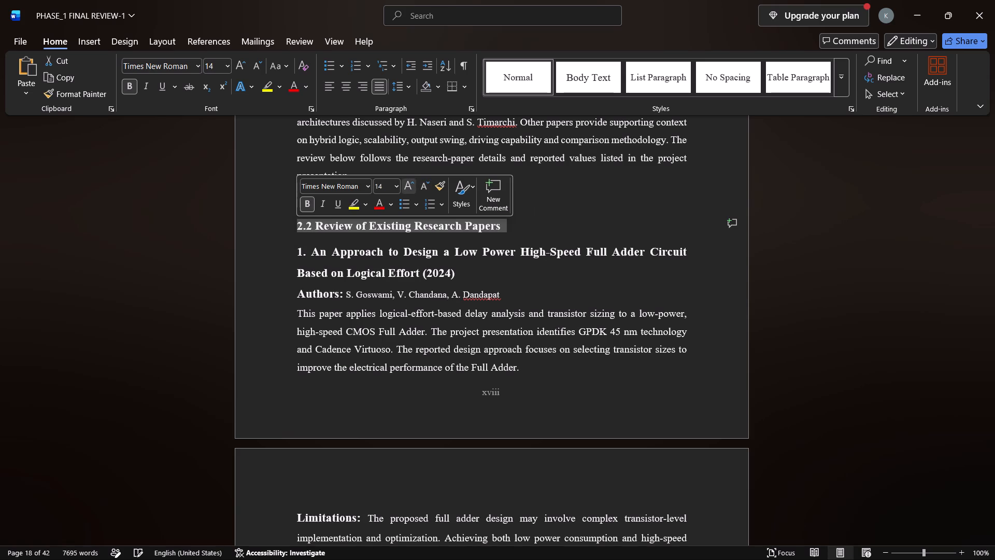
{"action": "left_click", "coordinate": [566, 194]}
Set the "Authors:" label under paper 4's title to font size 14.
{"action": "scroll", "coordinate": [566, 194], "scroll_direction": "down", "scroll_amount": 1}
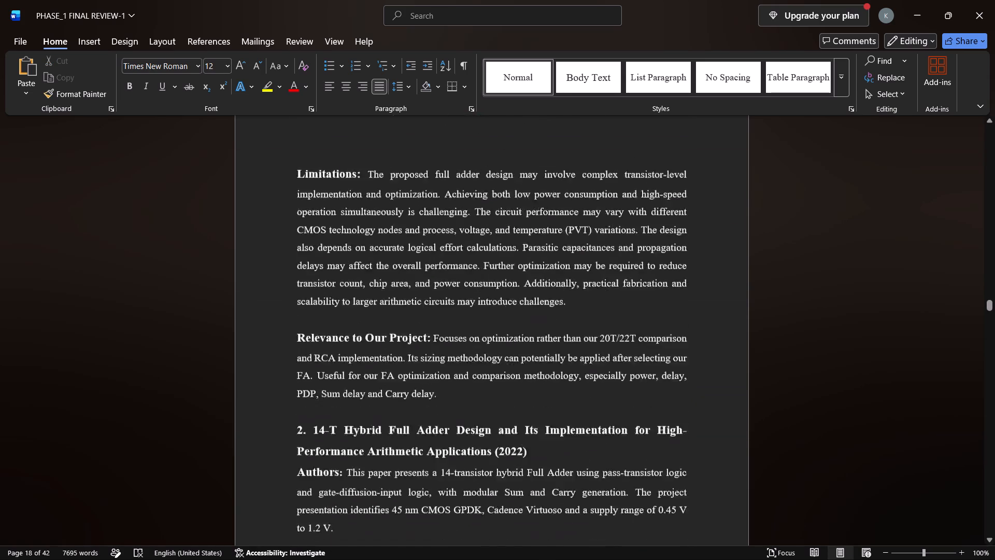
{"action": "scroll", "coordinate": [566, 194], "scroll_direction": "down", "scroll_amount": 3}
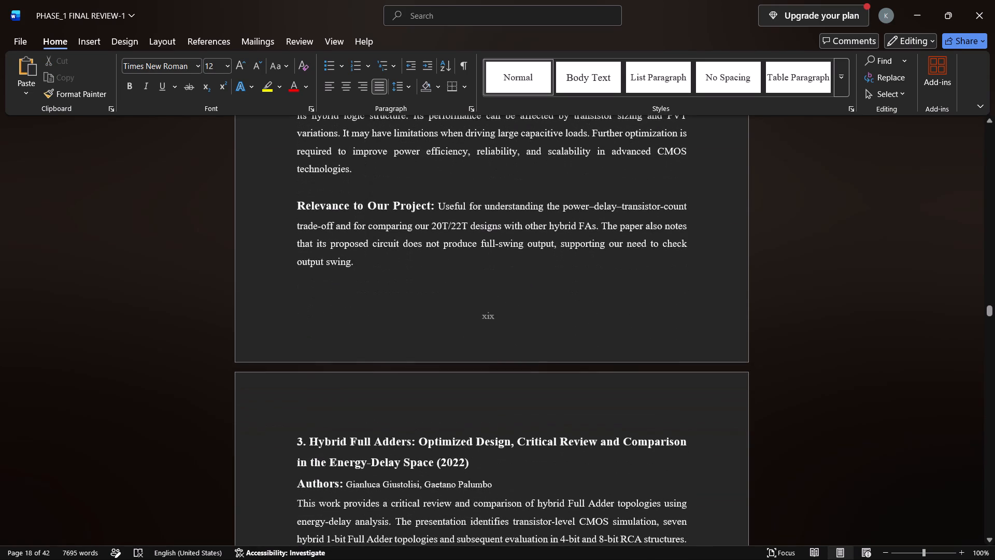
{"action": "scroll", "coordinate": [566, 194], "scroll_direction": "down", "scroll_amount": 4}
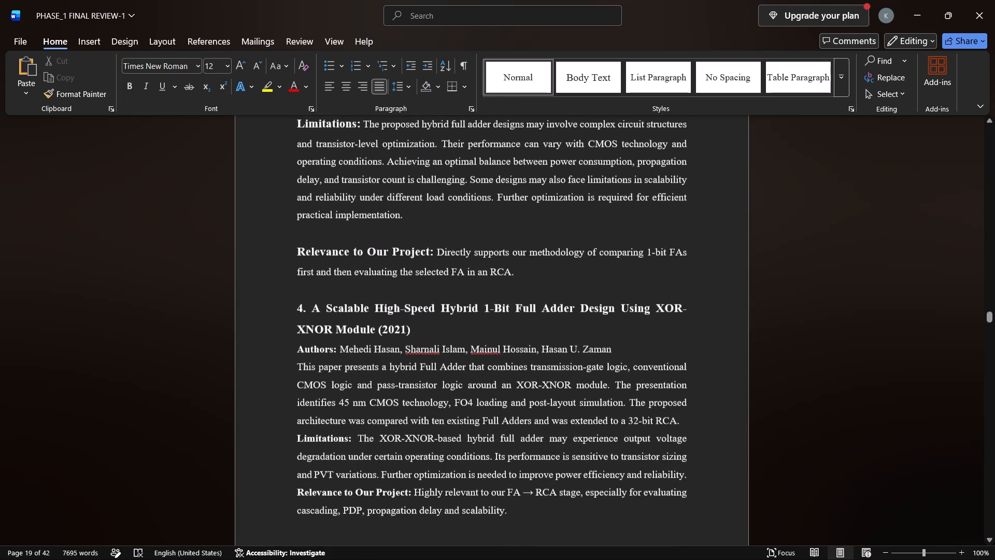
{"action": "scroll", "coordinate": [566, 194], "scroll_direction": "down", "scroll_amount": 1}
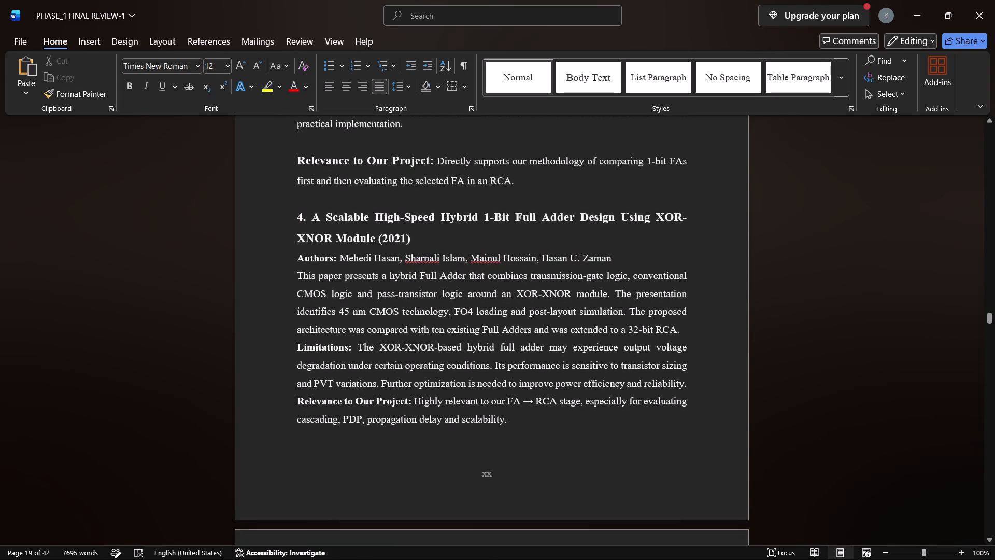
{"action": "scroll", "coordinate": [566, 194], "scroll_direction": "down", "scroll_amount": 1}
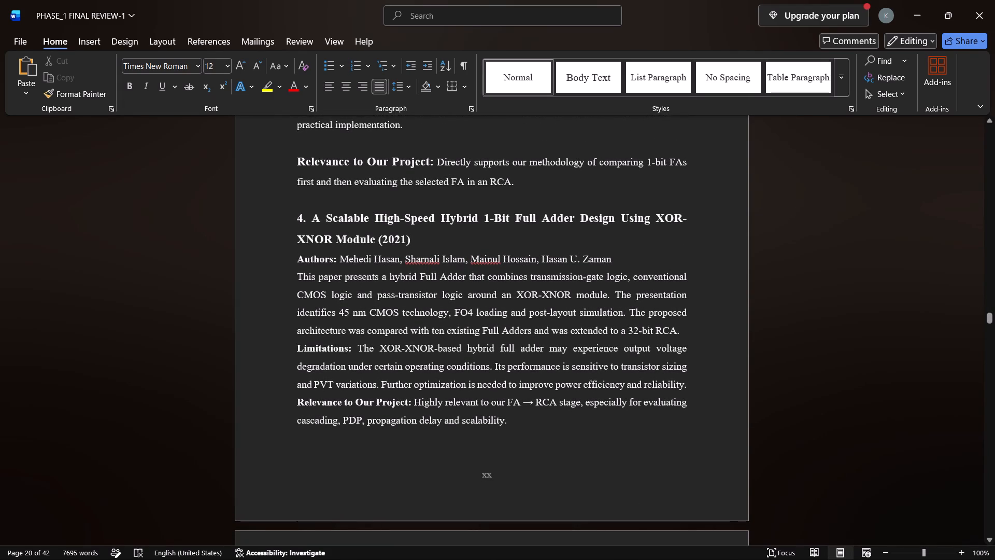
{"action": "left_click_drag", "start_coordinate": [338, 260], "coordinate": [302, 262]}
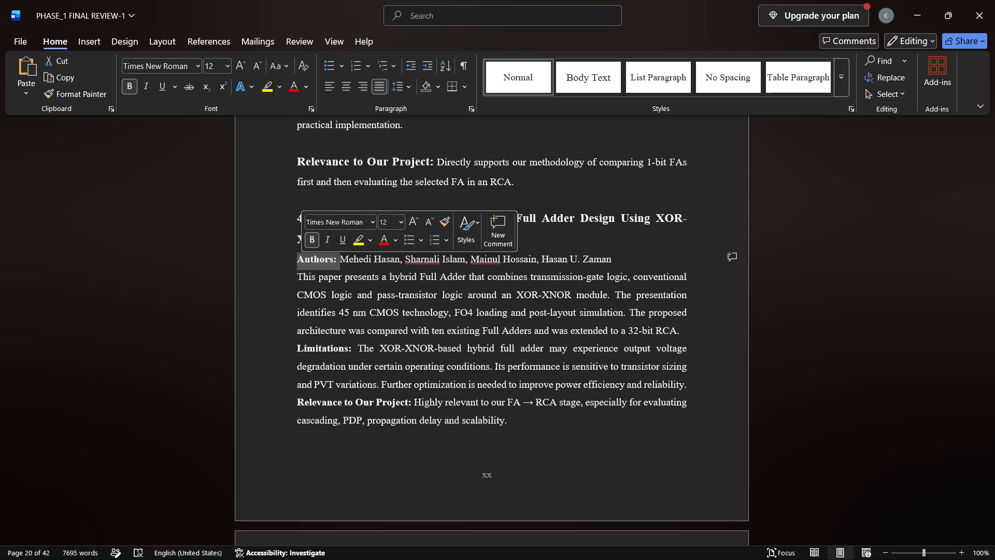
{"action": "left_click", "coordinate": [417, 217]}
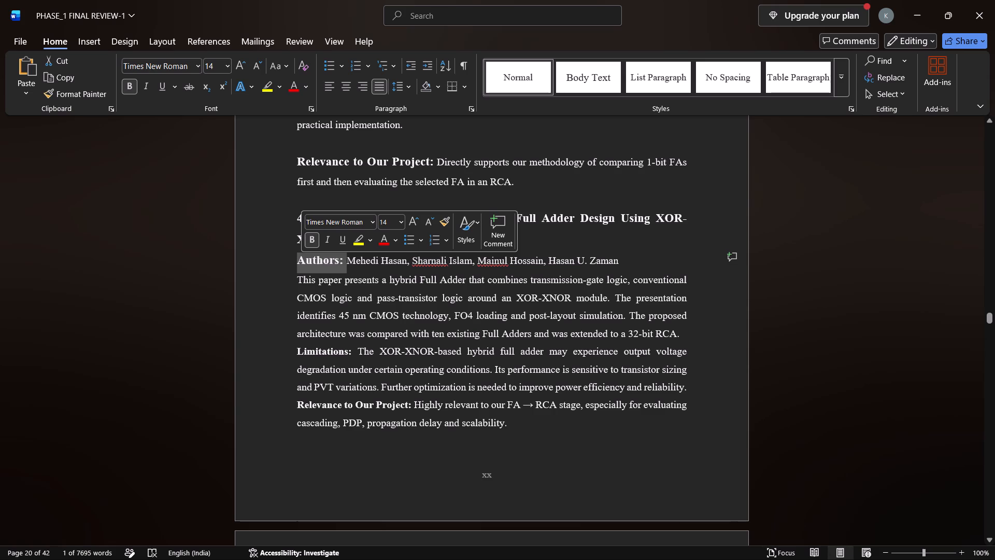
Insert a blank line above paper 4's "Limitations:" paragraph and set that label to font size 14.
{"action": "left_click", "coordinate": [681, 336]}
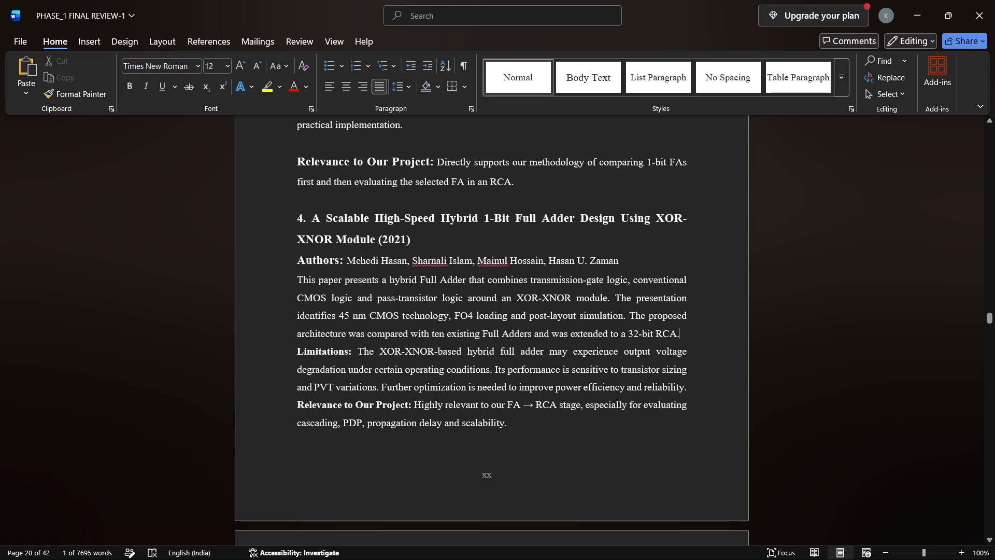
{"action": "key", "text": "Return"}
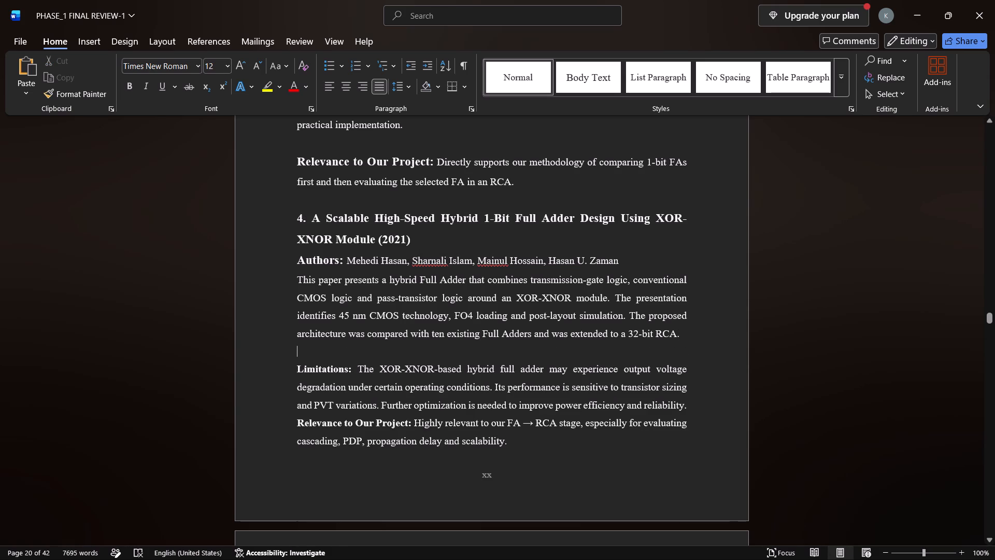
{"action": "left_click_drag", "start_coordinate": [359, 372], "coordinate": [307, 371]}
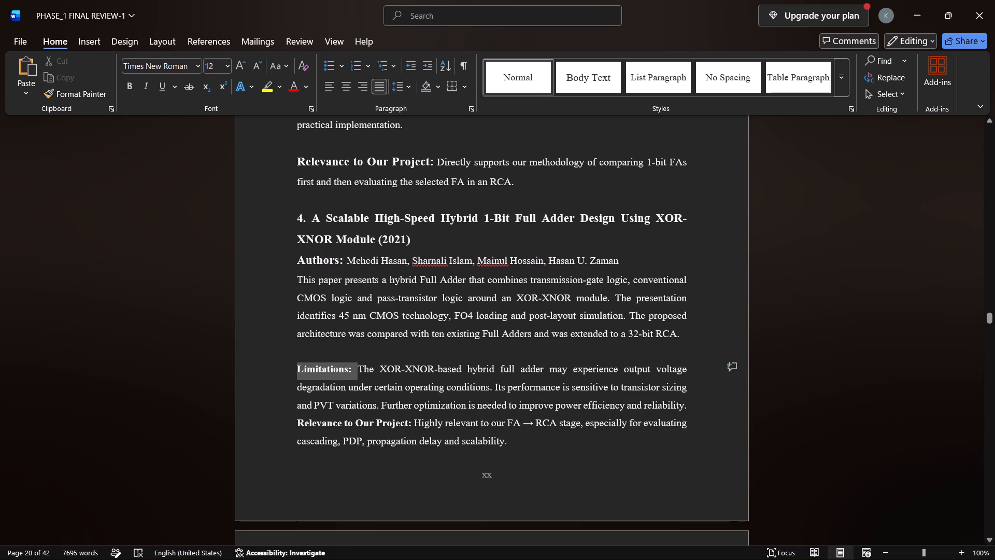
{"action": "left_click_drag", "start_coordinate": [307, 371], "coordinate": [297, 371]}
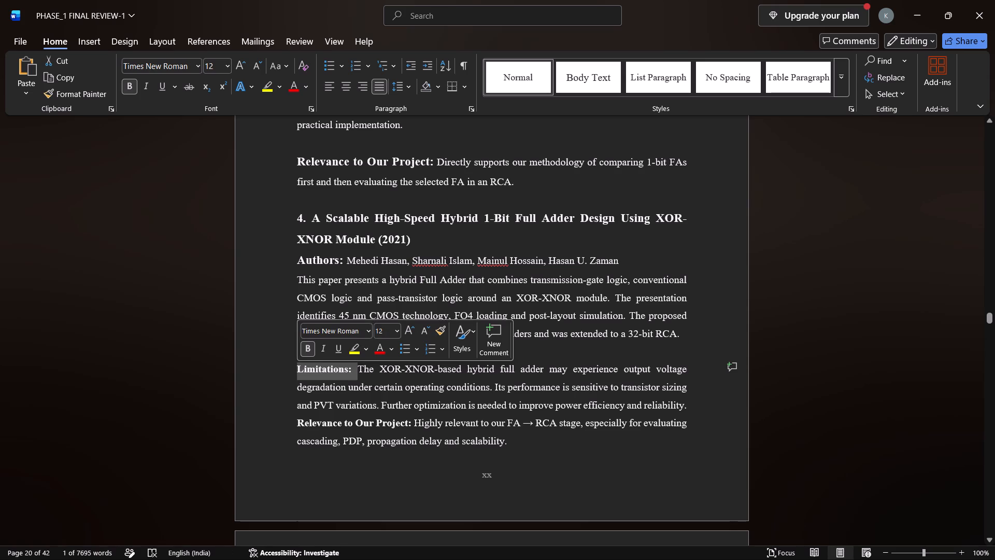
{"action": "left_click", "coordinate": [406, 331]}
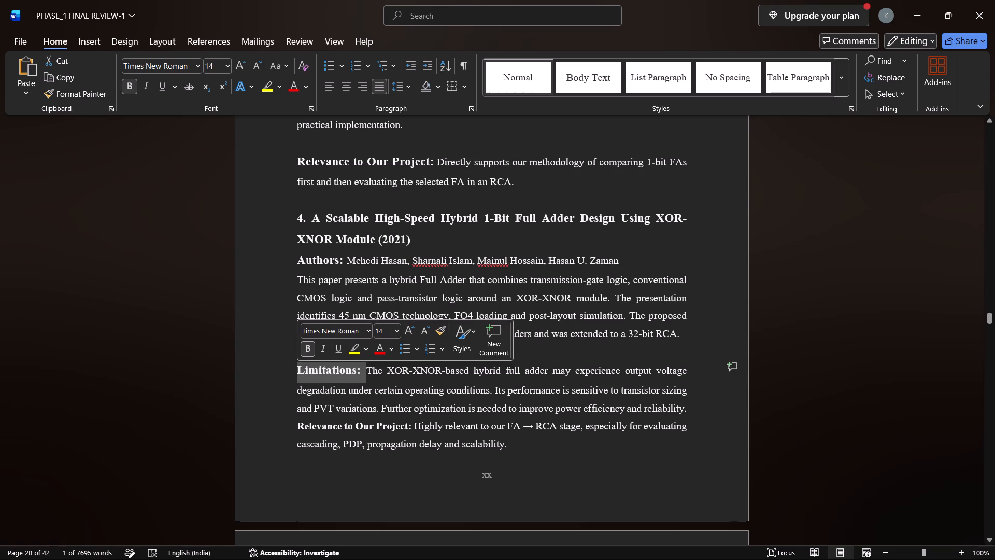
{"action": "left_click", "coordinate": [561, 359]}
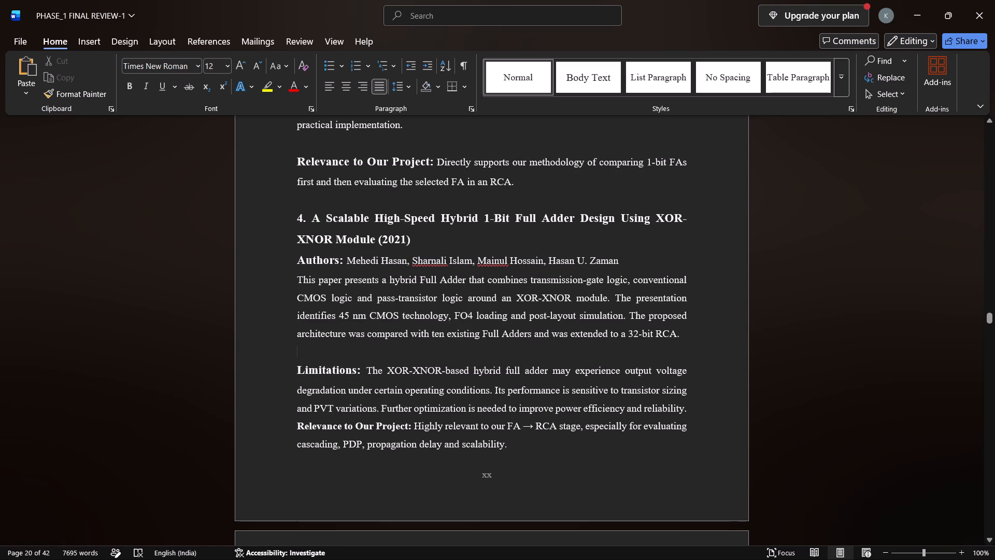
Insert a blank line above paper 4's "Relevance to Our Project:" paragraph and set that label to font size 14.
{"action": "left_click", "coordinate": [693, 409]}
{"action": "key", "text": "Return"}
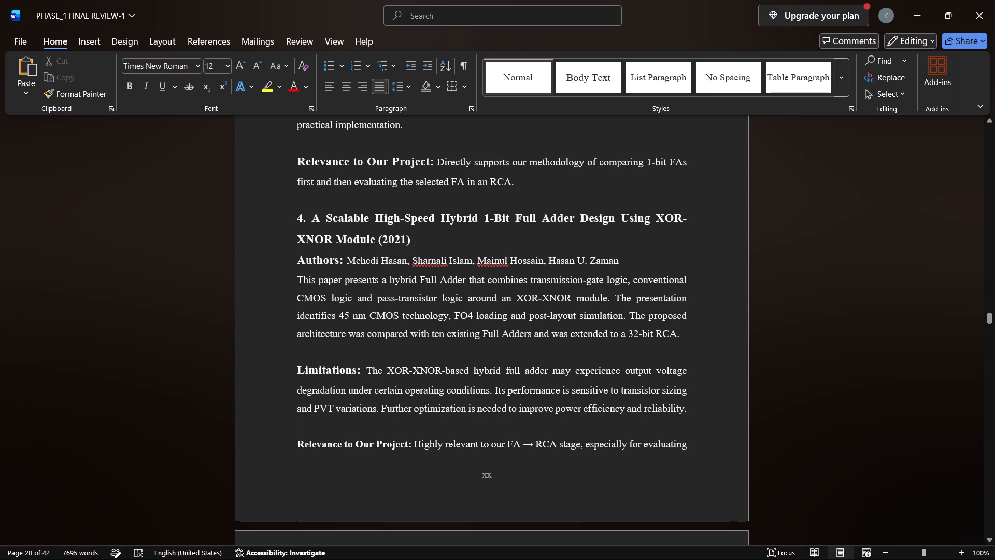
{"action": "left_click_drag", "start_coordinate": [414, 445], "coordinate": [303, 448]}
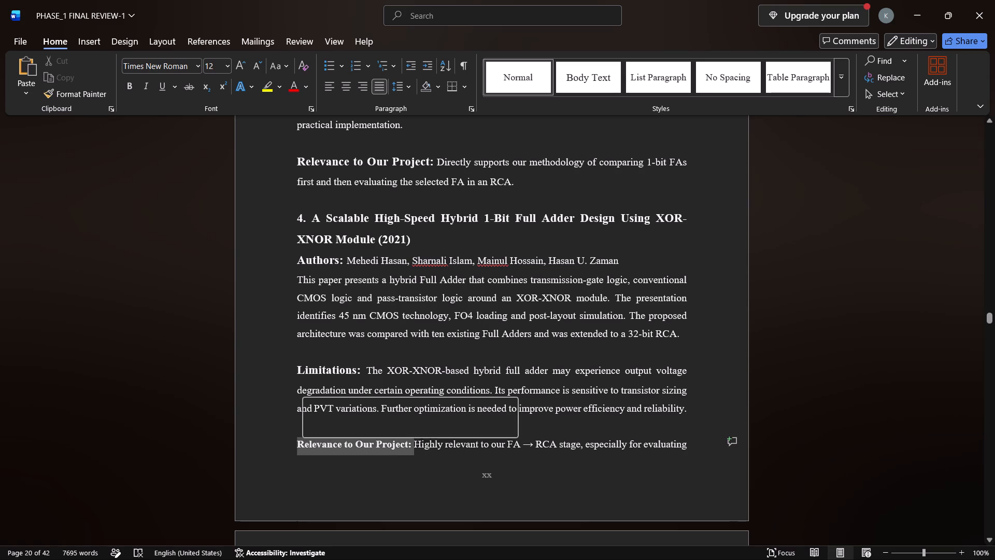
{"action": "left_click", "coordinate": [417, 404]}
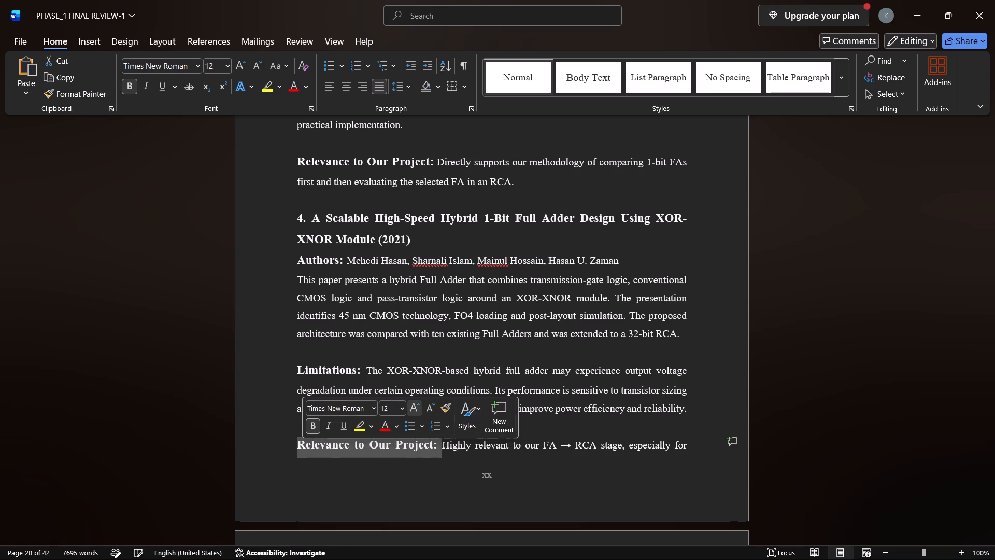
{"action": "left_click", "coordinate": [553, 428]}
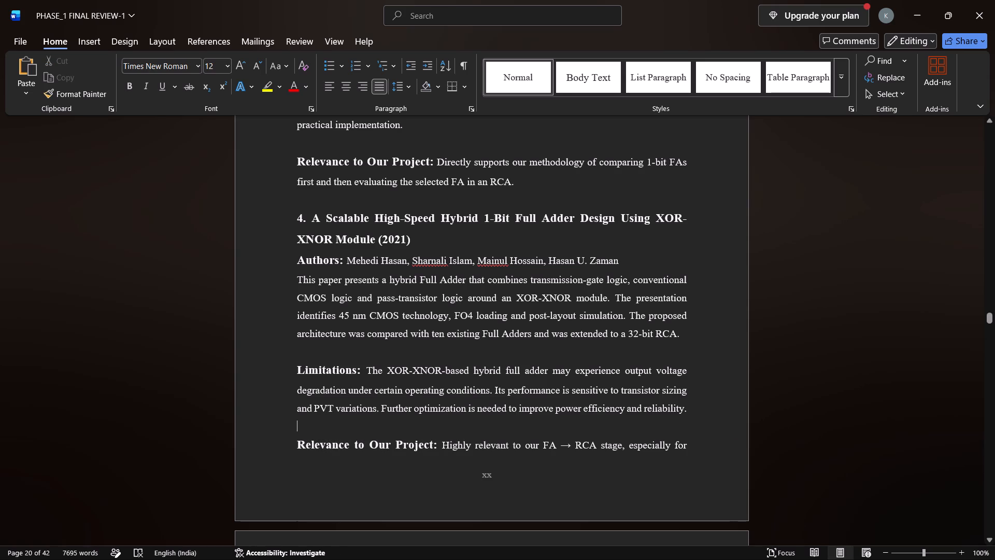
Review the heading, label and spacing formatting of the paper summaries from paper 4 through the start of paper 7.
{"action": "scroll", "coordinate": [444, 298], "scroll_direction": "down", "scroll_amount": 1}
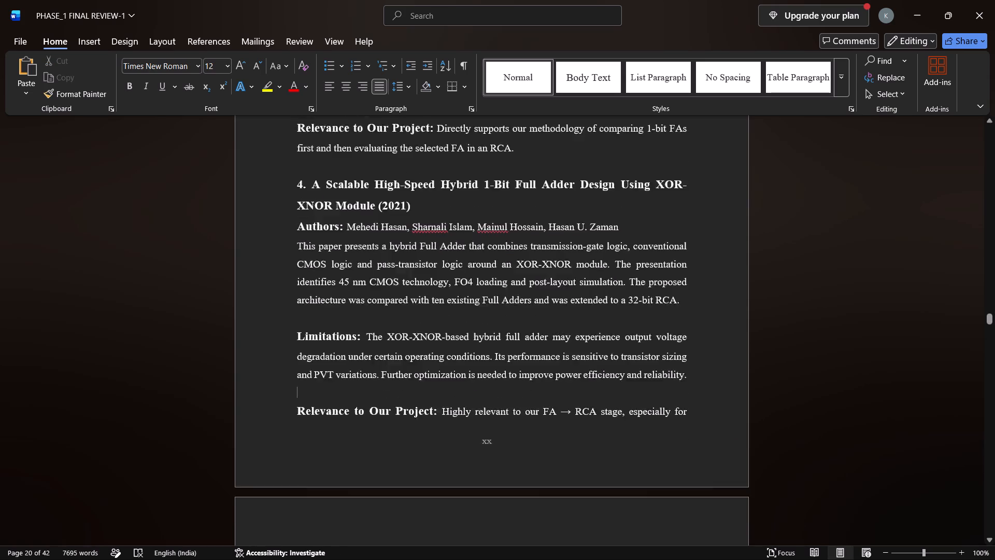
{"action": "scroll", "coordinate": [444, 298], "scroll_direction": "down", "scroll_amount": 1}
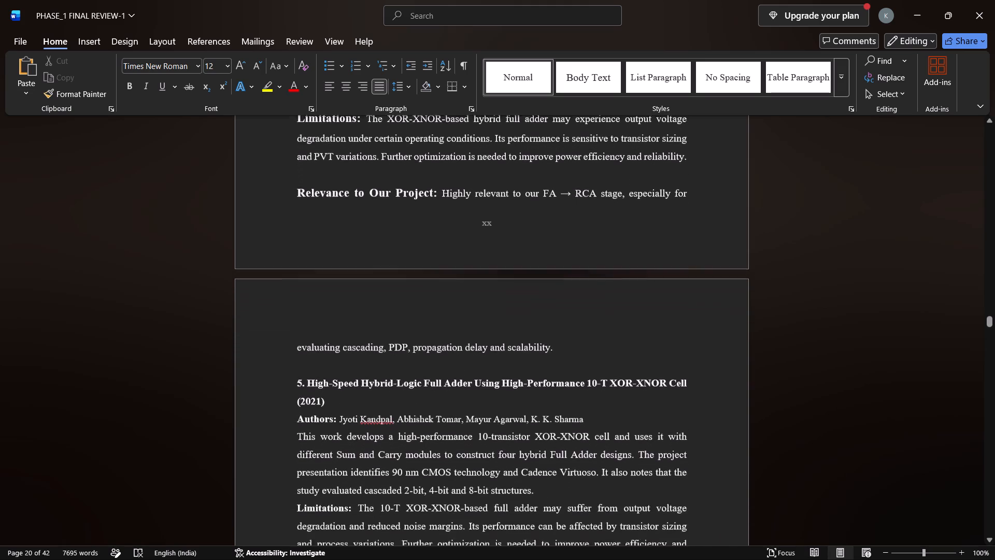
{"action": "scroll", "coordinate": [444, 298], "scroll_direction": "down", "scroll_amount": 2}
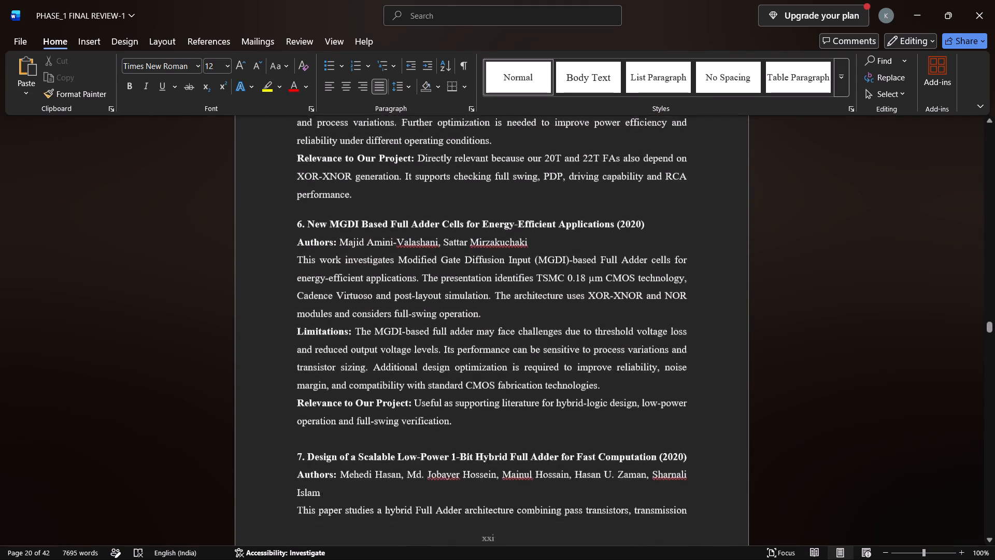
{"action": "scroll", "coordinate": [444, 298], "scroll_direction": "down", "scroll_amount": 1}
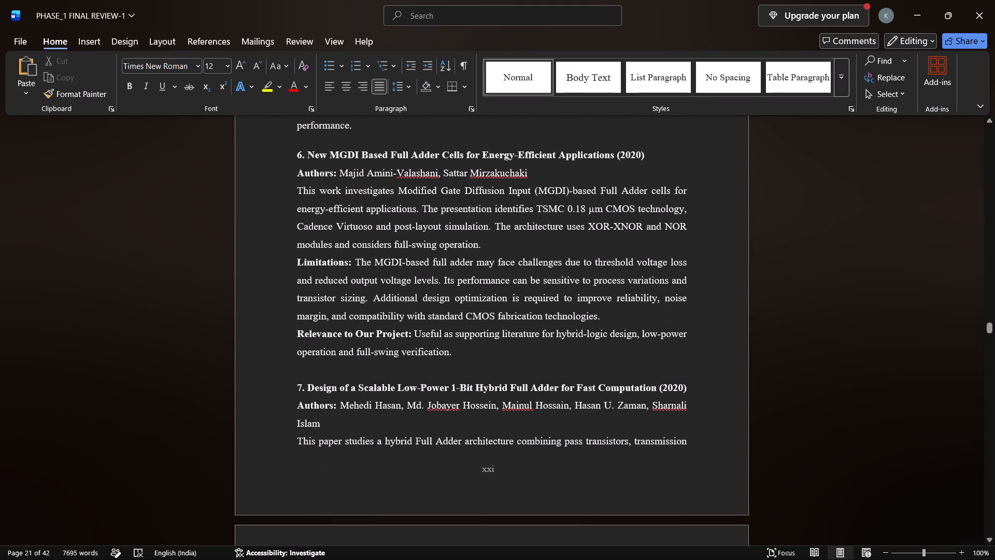
{"action": "scroll", "coordinate": [444, 298], "scroll_direction": "up", "scroll_amount": 1}
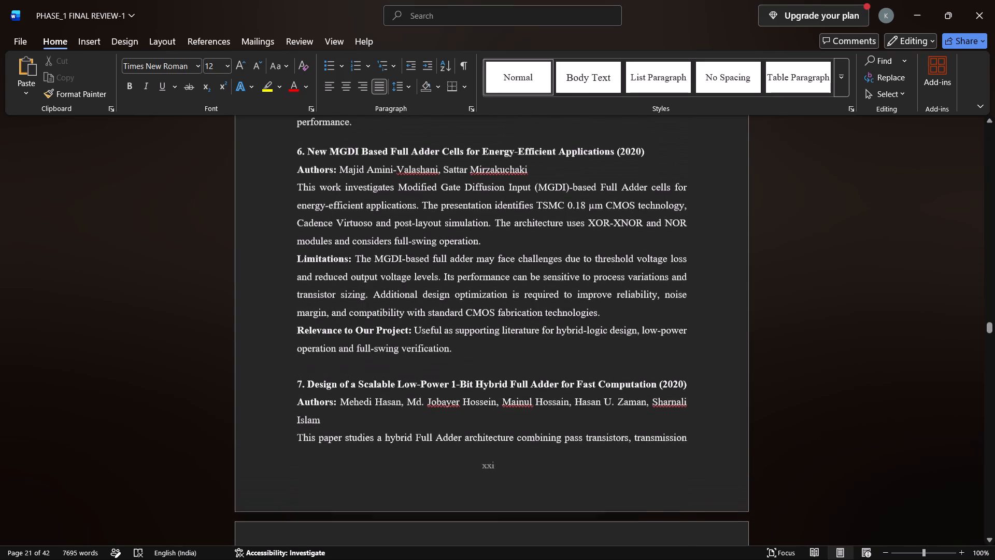
{"action": "scroll", "coordinate": [444, 298], "scroll_direction": "up", "scroll_amount": 3}
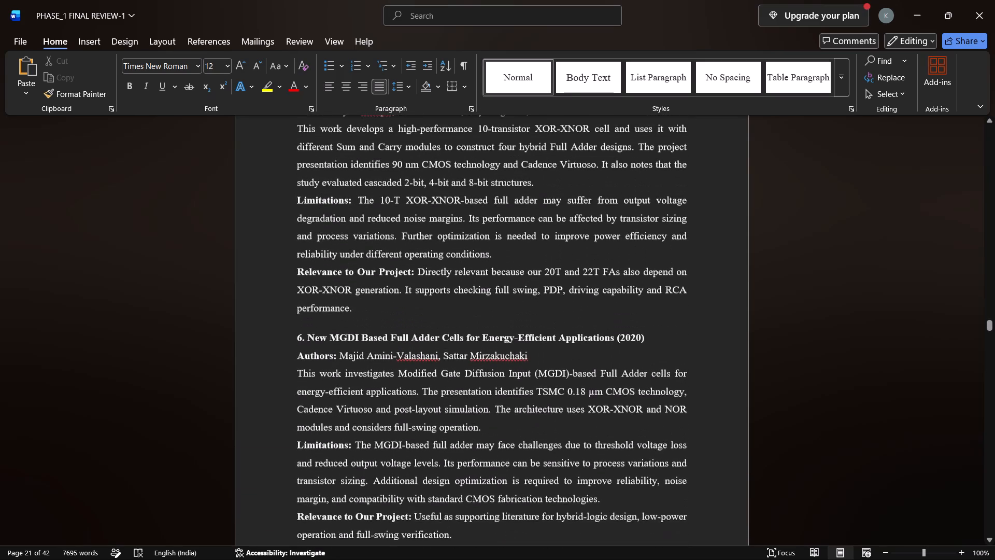
{"action": "scroll", "coordinate": [444, 298], "scroll_direction": "up", "scroll_amount": 5}
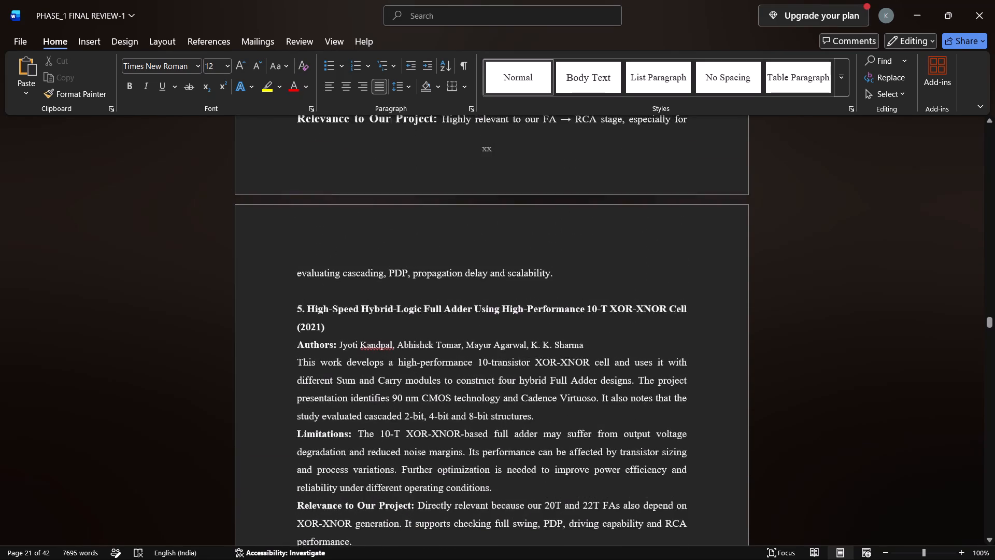
{"action": "scroll", "coordinate": [444, 298], "scroll_direction": "up", "scroll_amount": 2}
{"action": "scroll", "coordinate": [444, 298], "scroll_direction": "down", "scroll_amount": 3}
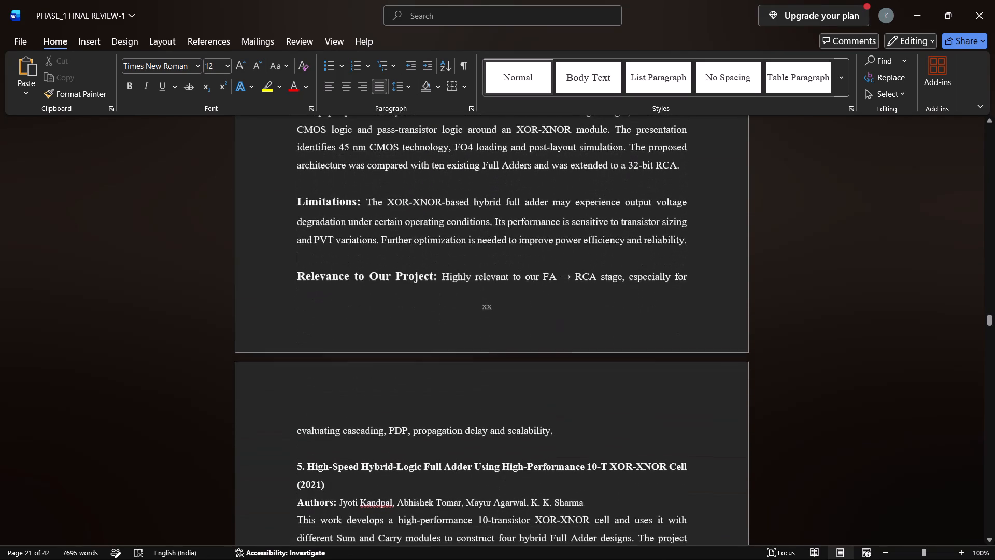
{"action": "left_click", "coordinate": [460, 278]}
{"action": "double_click", "coordinate": [460, 278]}
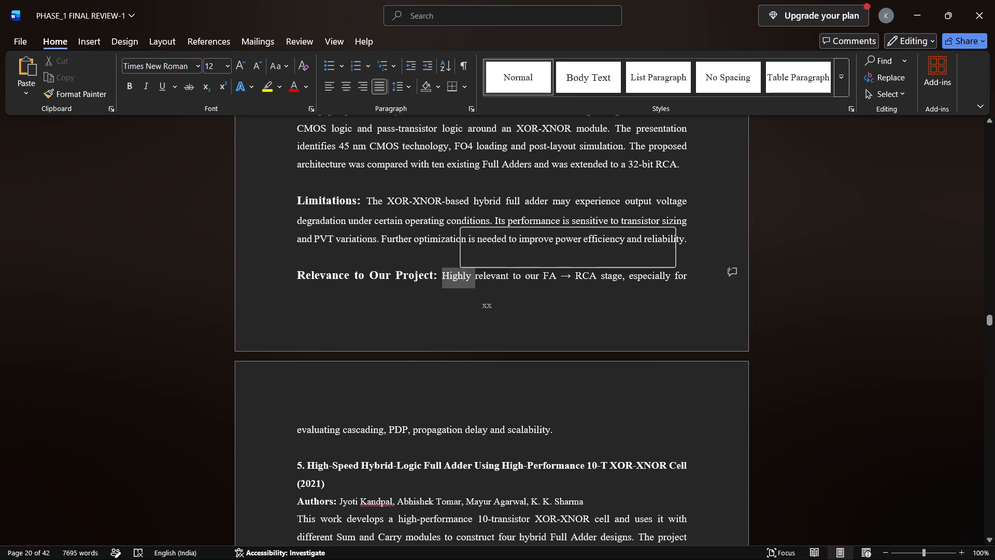
{"action": "scroll", "coordinate": [460, 278], "scroll_direction": "down", "scroll_amount": 1}
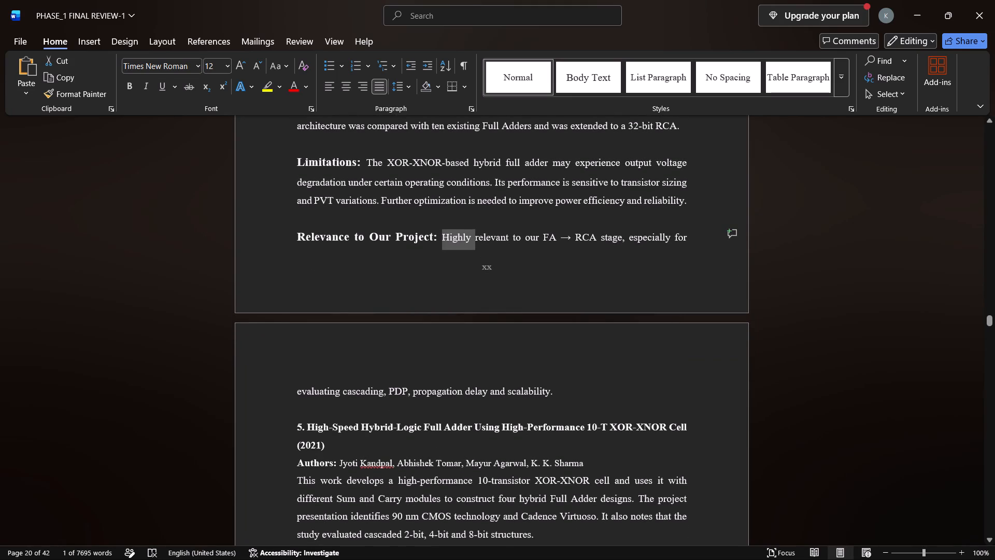
{"action": "double_click", "coordinate": [450, 201]}
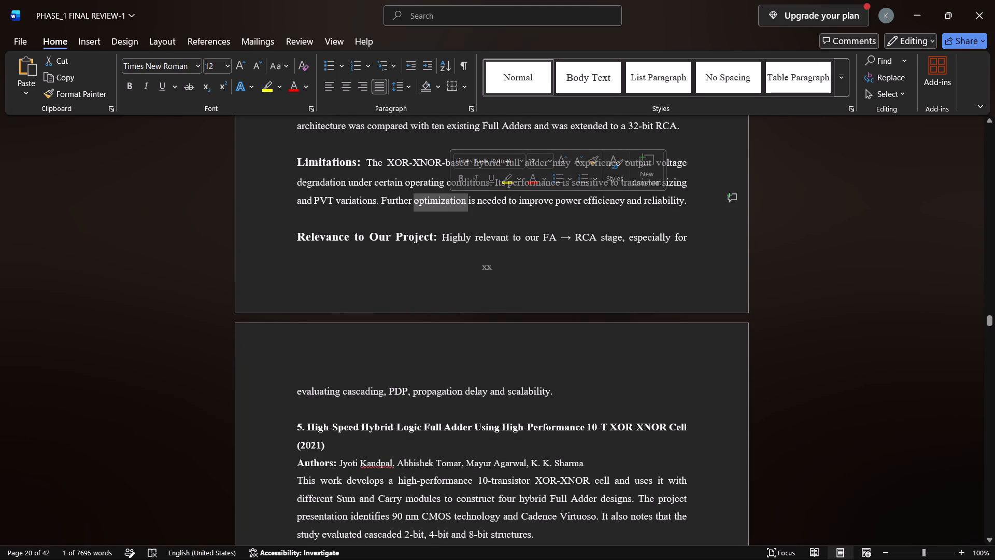
Set paper 5's title, "High-Speed Hybrid-Logic Full Adder Using High-Performance 10-T XOR-XNOR Cell (2021)", to font size 14.
{"action": "scroll", "coordinate": [461, 222], "scroll_direction": "down", "scroll_amount": 1}
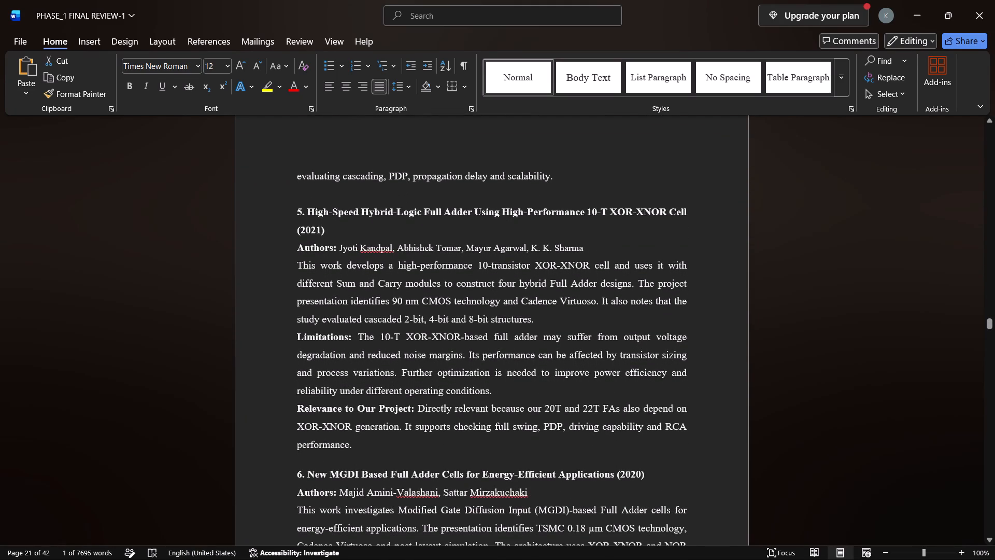
{"action": "left_click_drag", "start_coordinate": [335, 233], "coordinate": [293, 215]}
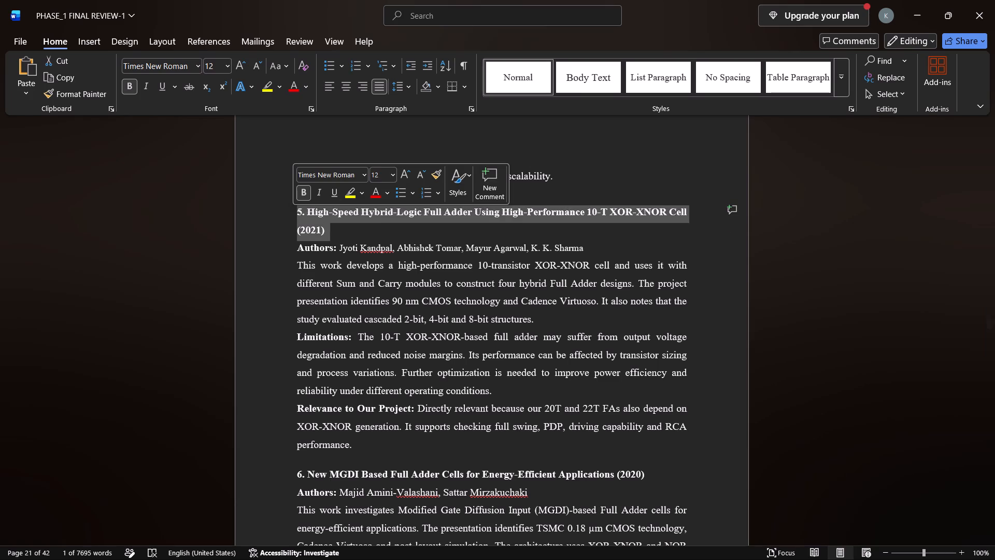
{"action": "left_click", "coordinate": [405, 170]}
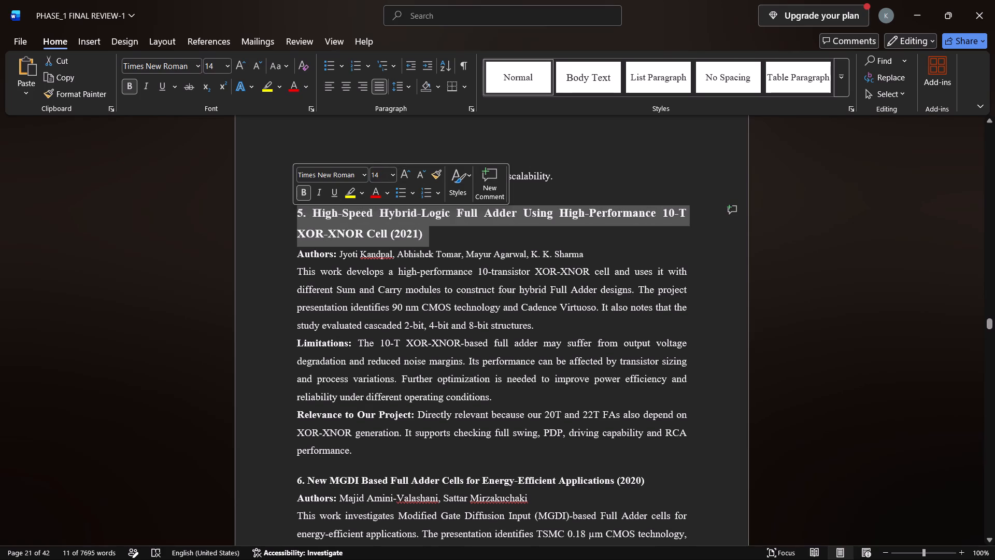
{"action": "left_click", "coordinate": [440, 230]}
Set the "Authors:" label under paper 5's title to font size 14.
{"action": "left_click_drag", "start_coordinate": [339, 255], "coordinate": [326, 256]}
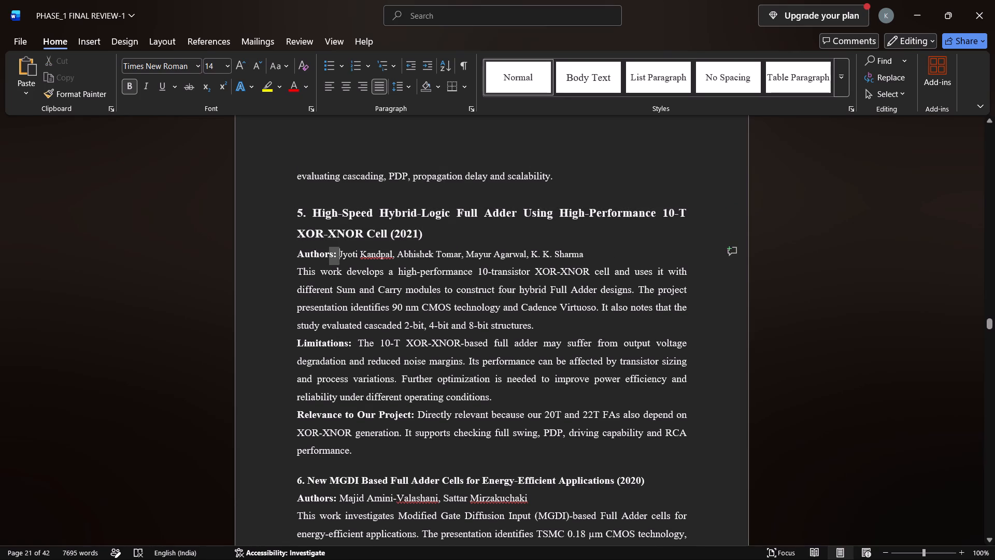
{"action": "left_click_drag", "start_coordinate": [326, 256], "coordinate": [308, 258]}
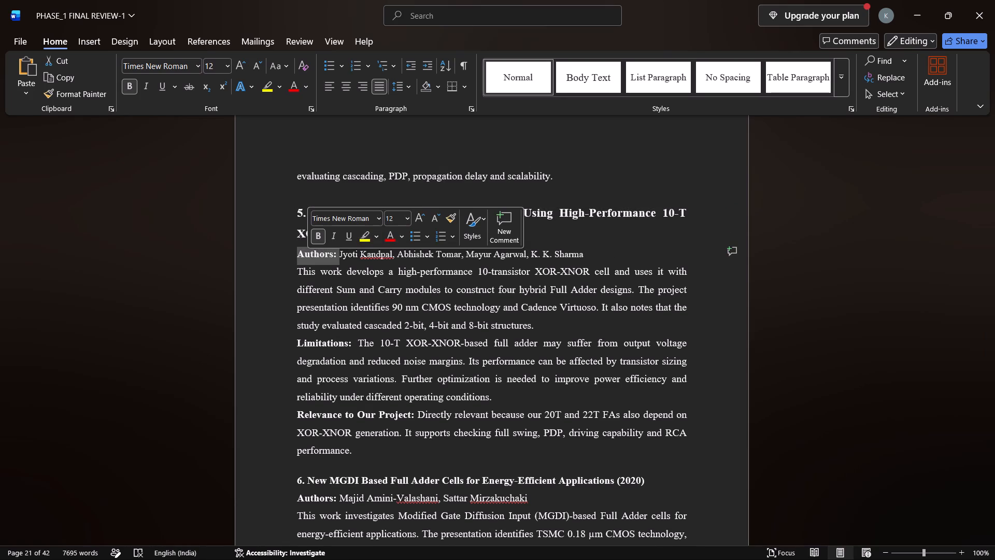
{"action": "left_click", "coordinate": [421, 215]}
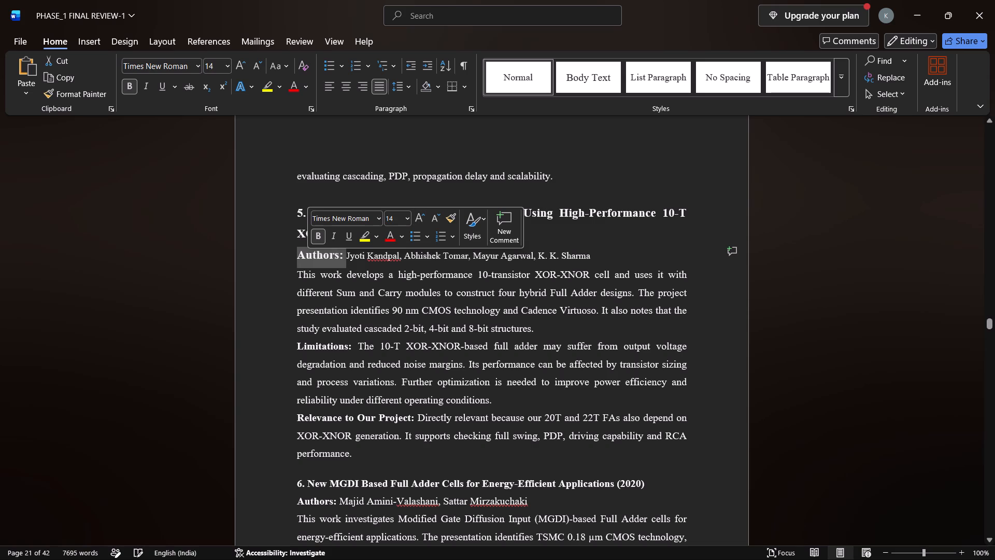
Insert a blank line above paper 5's "Limitations:" paragraph and set that label to font size 14.
{"action": "left_click", "coordinate": [542, 327]}
{"action": "key", "text": "Return"}
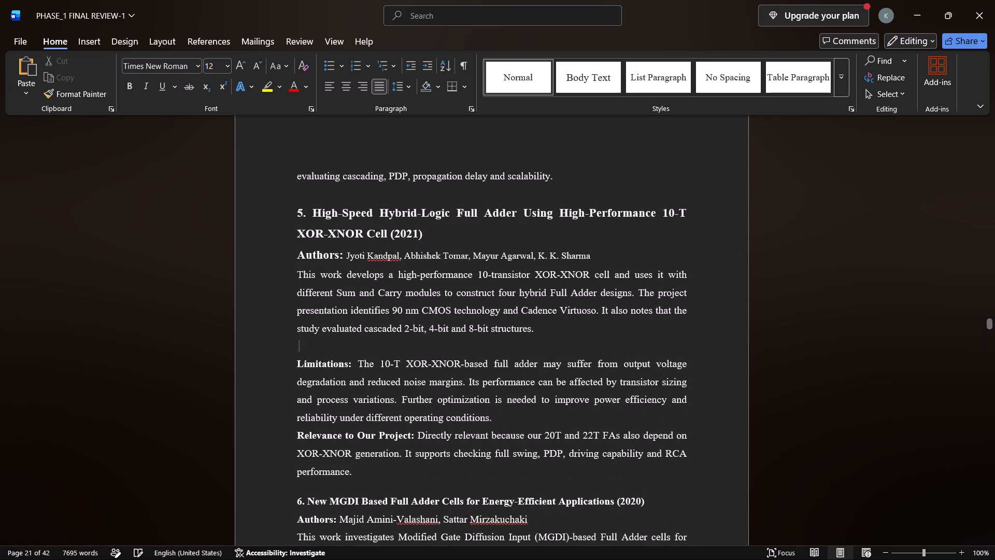
{"action": "scroll", "coordinate": [401, 363], "scroll_direction": "left", "scroll_amount": 1}
{"action": "left_click_drag", "start_coordinate": [354, 365], "coordinate": [293, 366]}
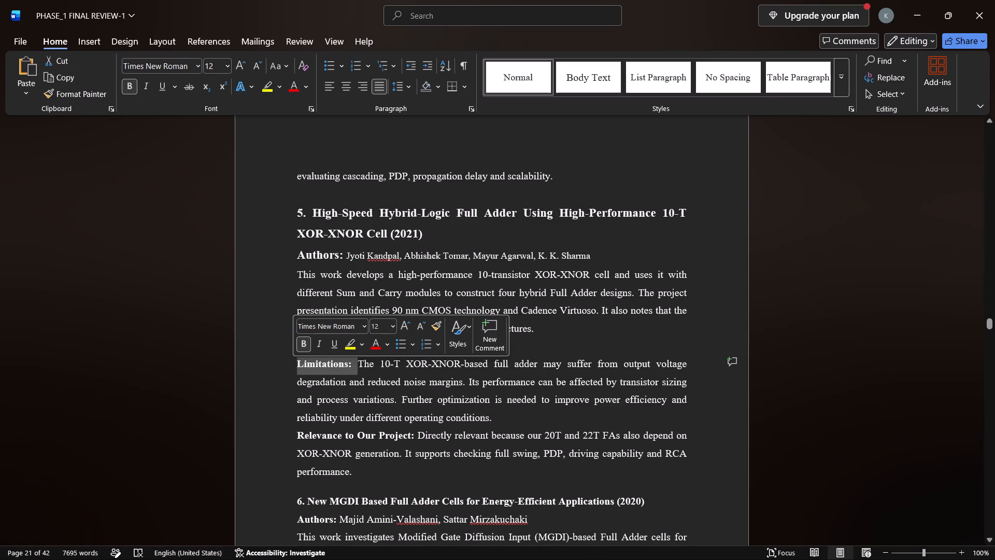
{"action": "left_click", "coordinate": [406, 323]}
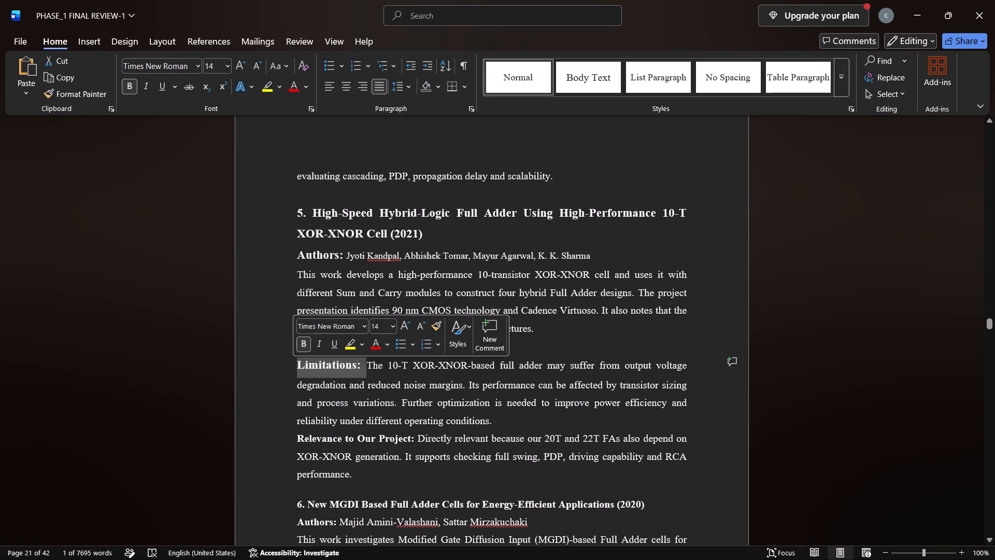
{"action": "left_click", "coordinate": [538, 347]}
Insert a blank line above paper 5's "Relevance to Our Project:" paragraph and set that label to font size 14.
{"action": "left_click", "coordinate": [502, 420]}
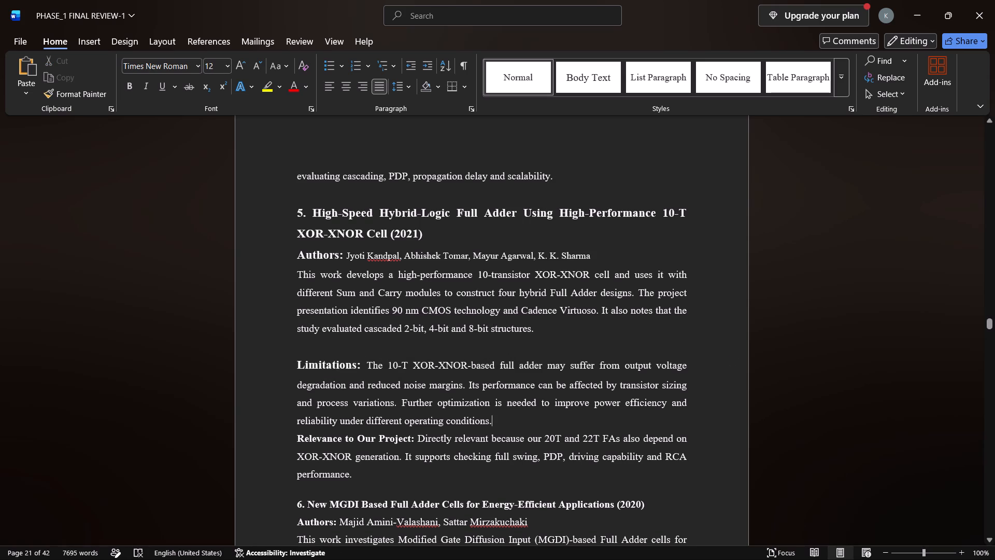
{"action": "key", "text": "Return"}
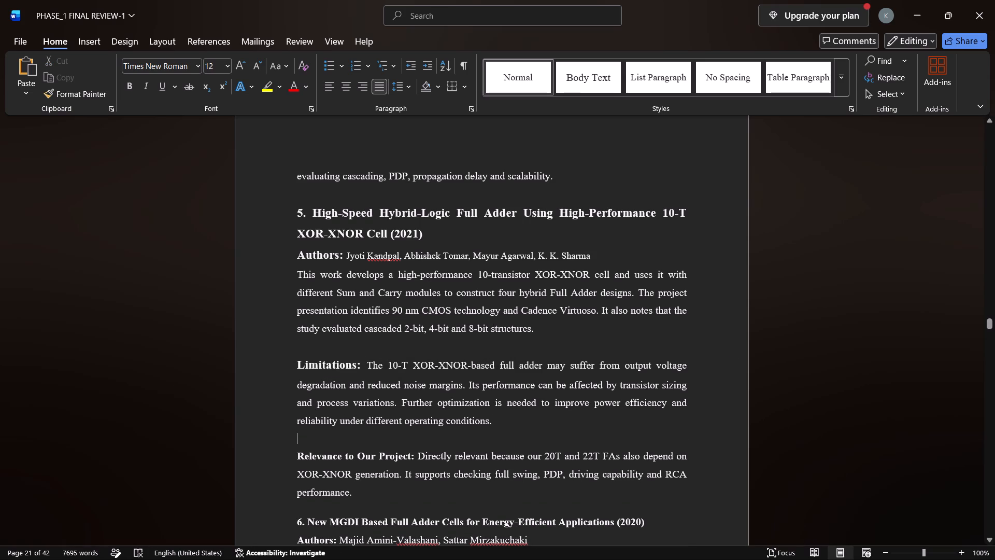
{"action": "left_click_drag", "start_coordinate": [415, 457], "coordinate": [294, 460]}
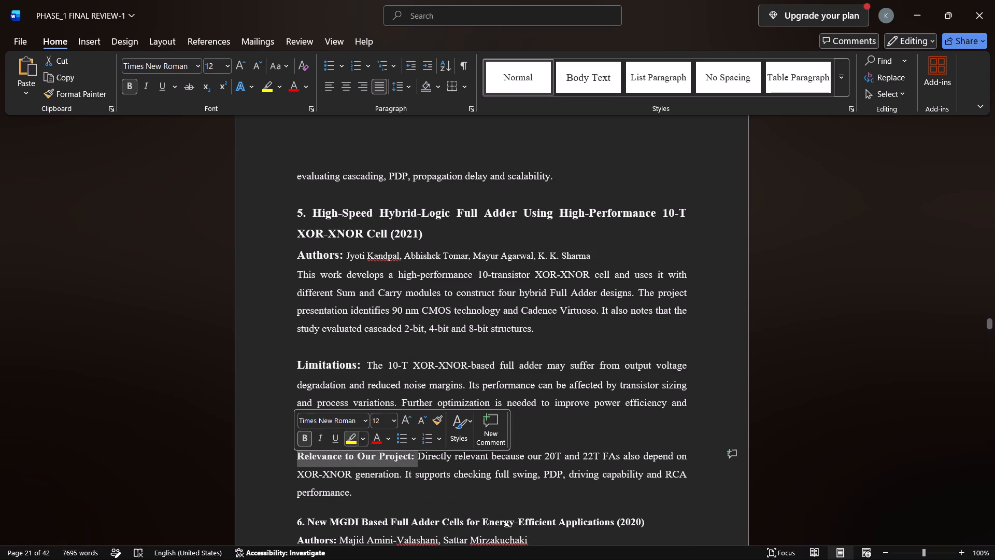
{"action": "left_click", "coordinate": [405, 422]}
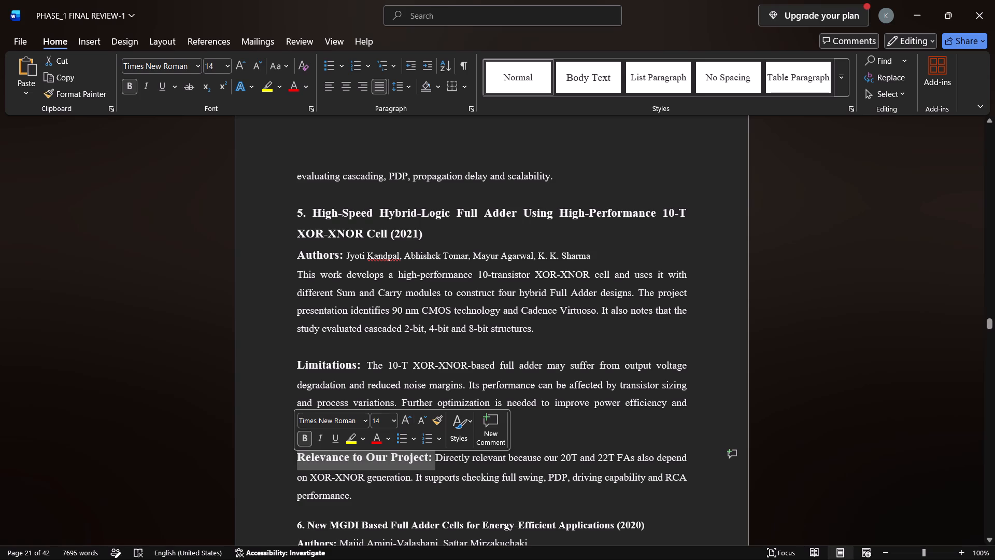
{"action": "left_click", "coordinate": [551, 425]}
Set paper 6's title, "New MGDI Based Full Adder Cells for Energy-Efficient Applications (2020)", to font size 14.
{"action": "scroll", "coordinate": [433, 441], "scroll_direction": "down", "scroll_amount": 1}
{"action": "scroll", "coordinate": [433, 441], "scroll_direction": "up", "scroll_amount": 1}
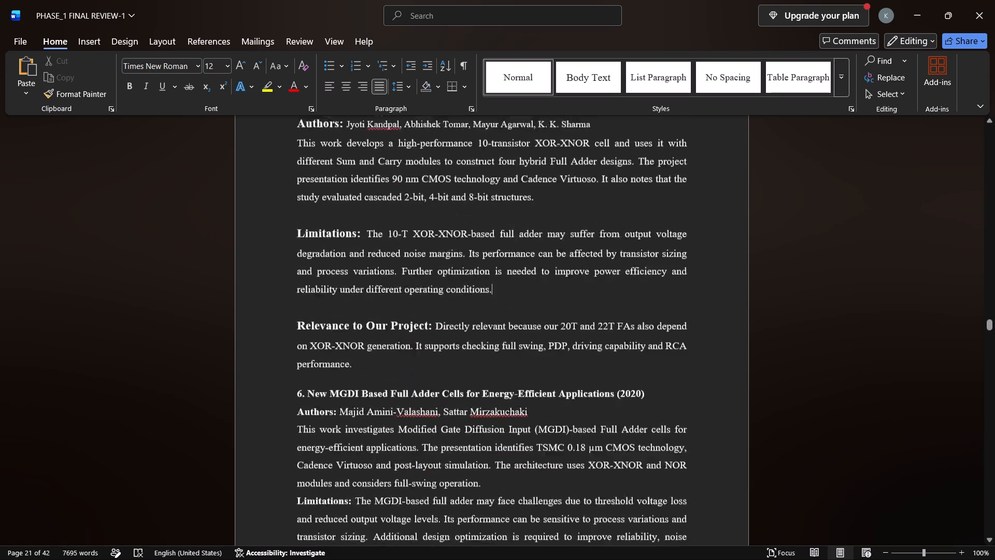
{"action": "scroll", "coordinate": [433, 441], "scroll_direction": "up", "scroll_amount": 1}
{"action": "scroll", "coordinate": [433, 441], "scroll_direction": "down", "scroll_amount": 1}
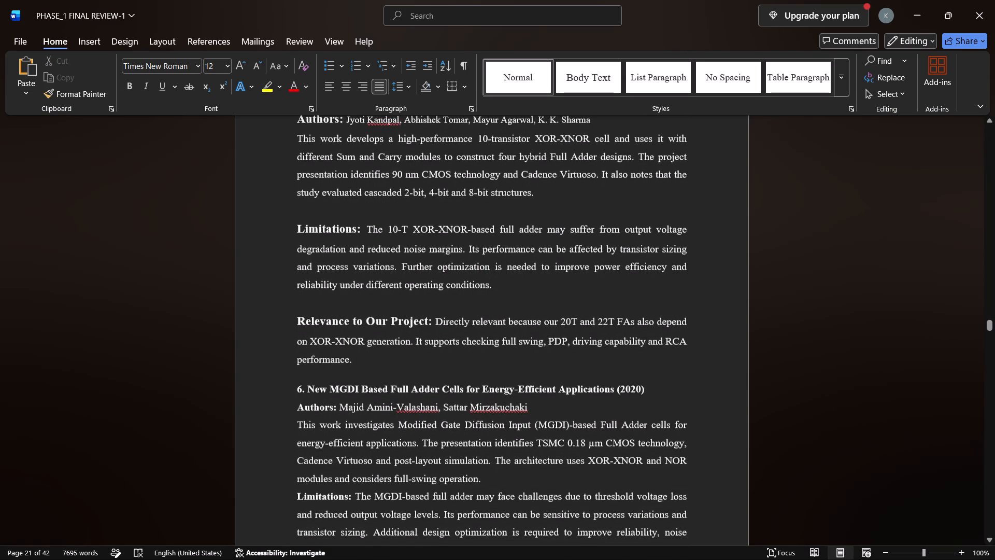
{"action": "left_click_drag", "start_coordinate": [648, 387], "coordinate": [561, 379]}
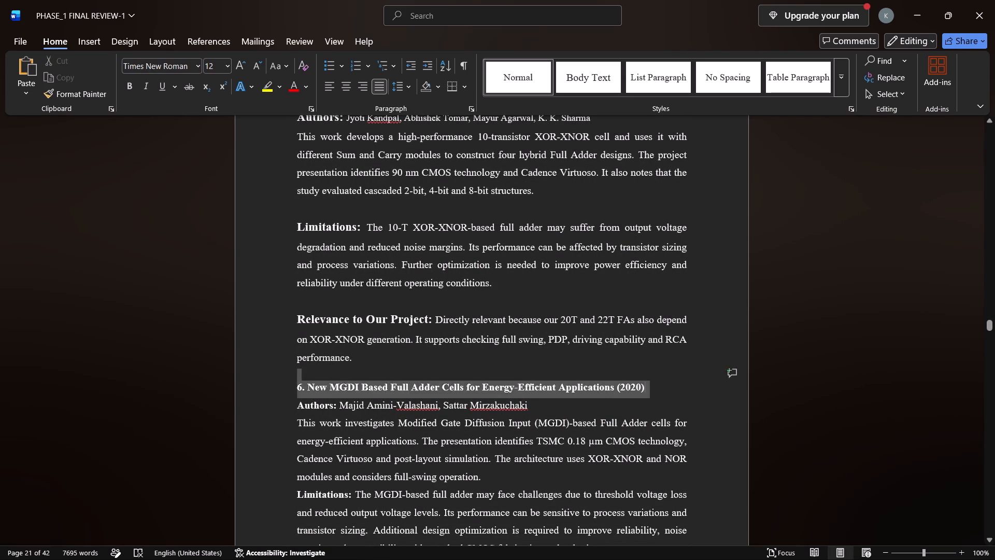
{"action": "left_click_drag", "start_coordinate": [561, 379], "coordinate": [296, 388]}
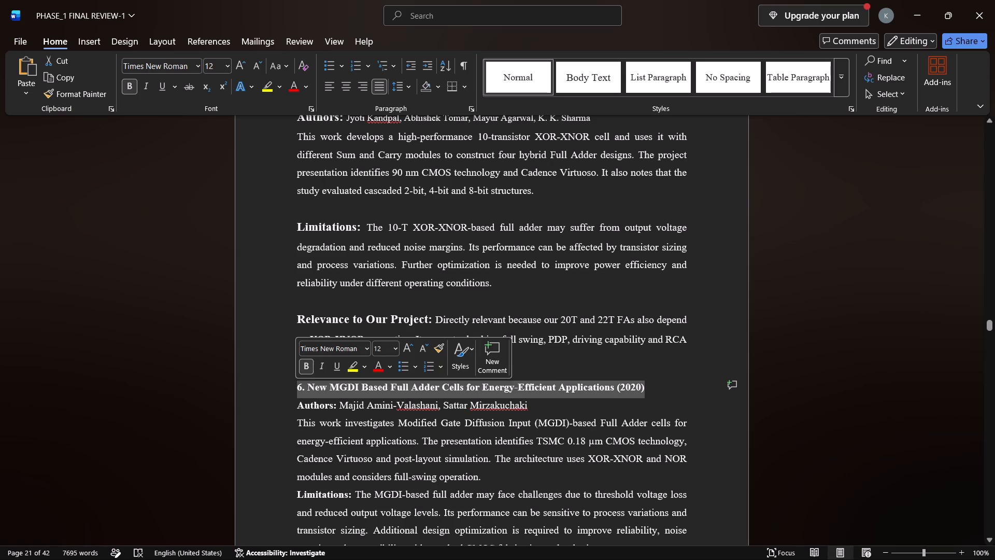
{"action": "left_click", "coordinate": [409, 347]}
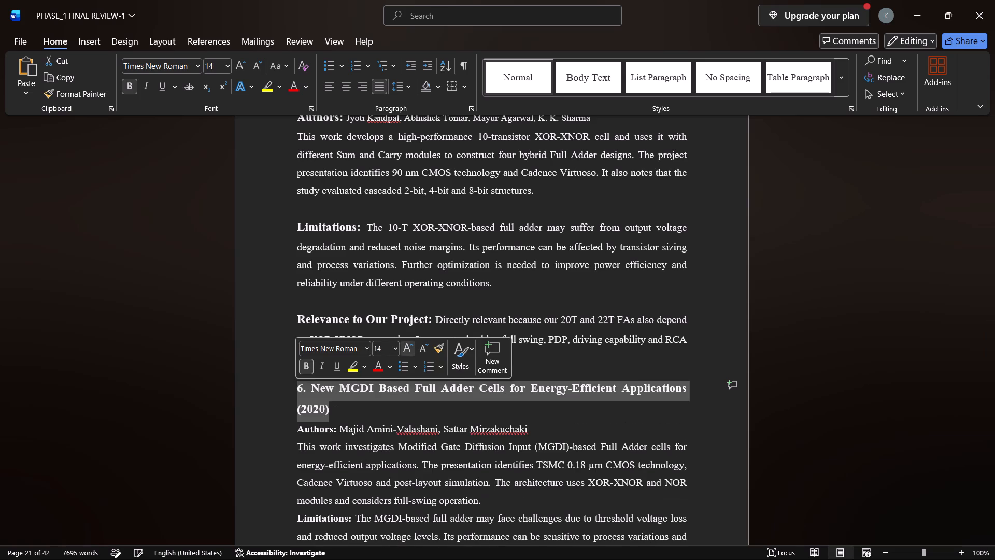
{"action": "left_click", "coordinate": [401, 417]}
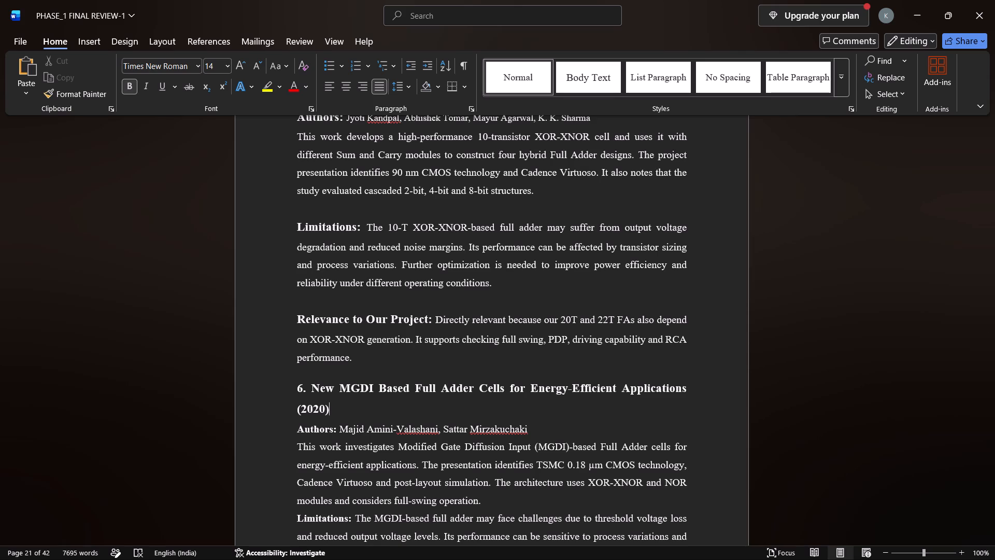
Set the "Authors:" label under paper 6's title to font size 14.
{"action": "left_click", "coordinate": [338, 430]}
{"action": "left_click_drag", "start_coordinate": [338, 430], "coordinate": [302, 430]}
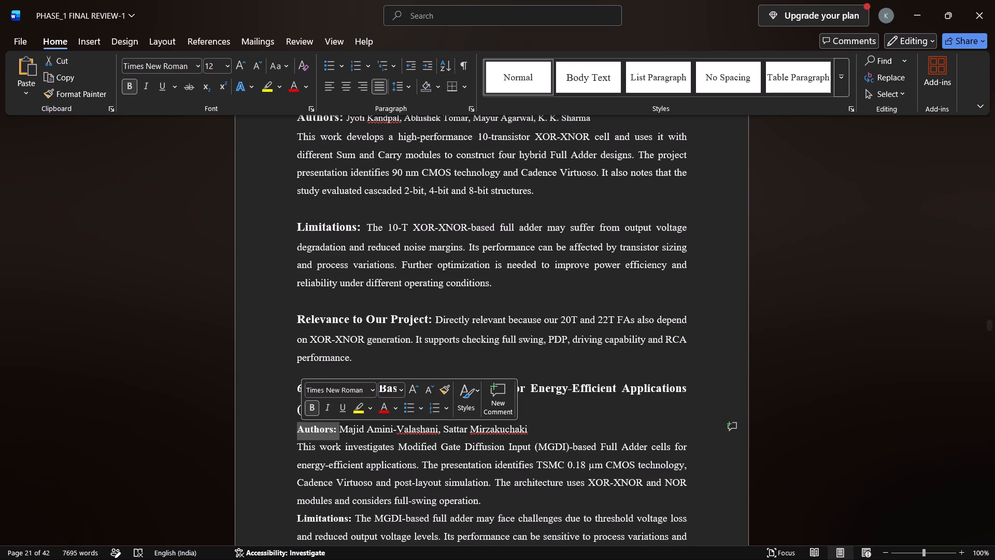
{"action": "left_click", "coordinate": [413, 388]}
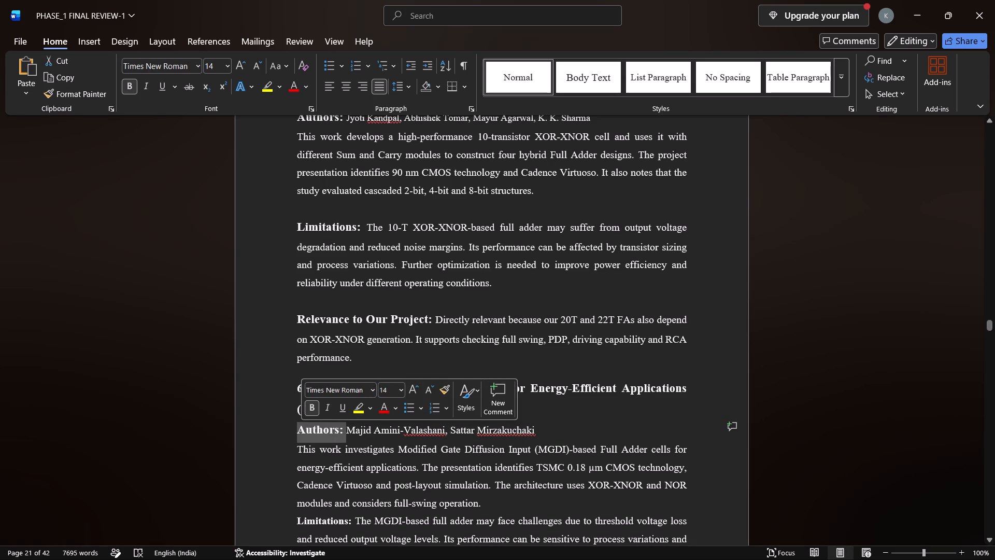
{"action": "left_click", "coordinate": [551, 428]}
{"action": "scroll", "coordinate": [412, 471], "scroll_direction": "down", "scroll_amount": 1}
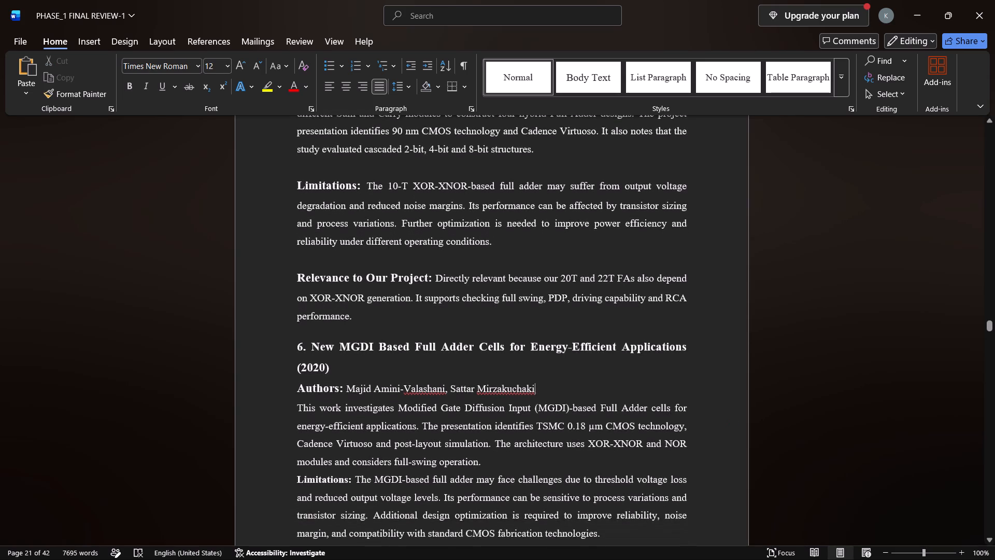
Insert a blank line above paper 6's "Limitations:" paragraph and set that label to font size 14.
{"action": "scroll", "coordinate": [412, 471], "scroll_direction": "down", "scroll_amount": 1}
{"action": "left_click", "coordinate": [484, 423]}
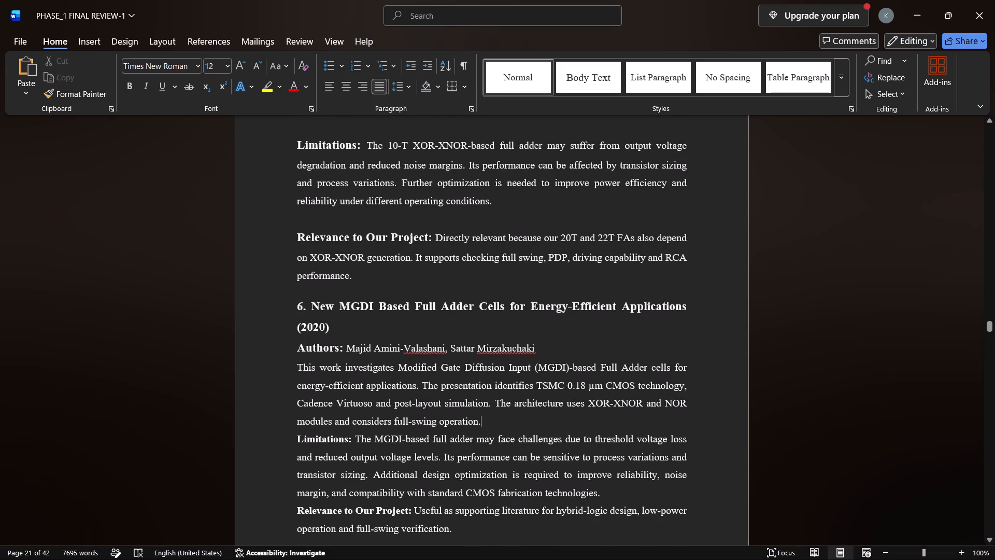
{"action": "key", "text": "Return"}
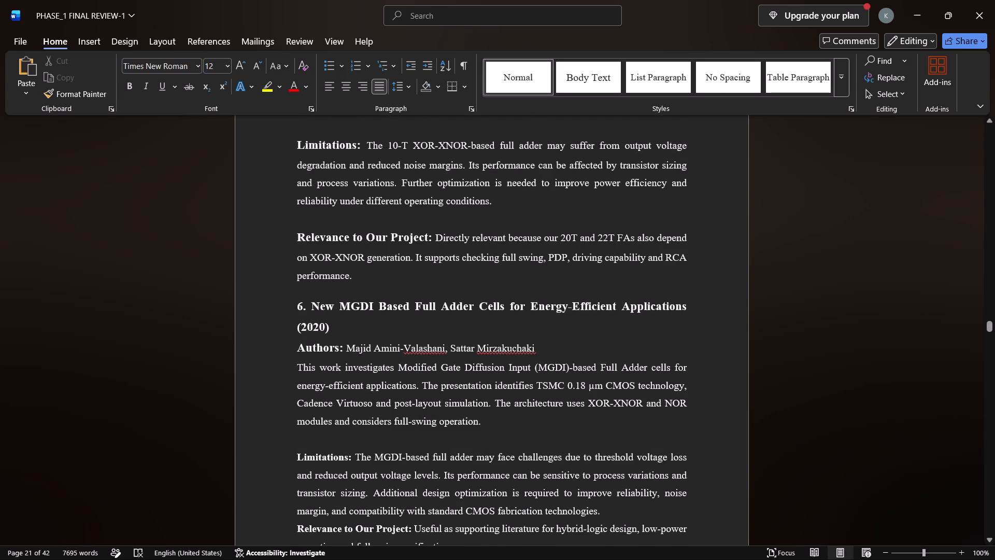
{"action": "left_click_drag", "start_coordinate": [354, 459], "coordinate": [326, 456]}
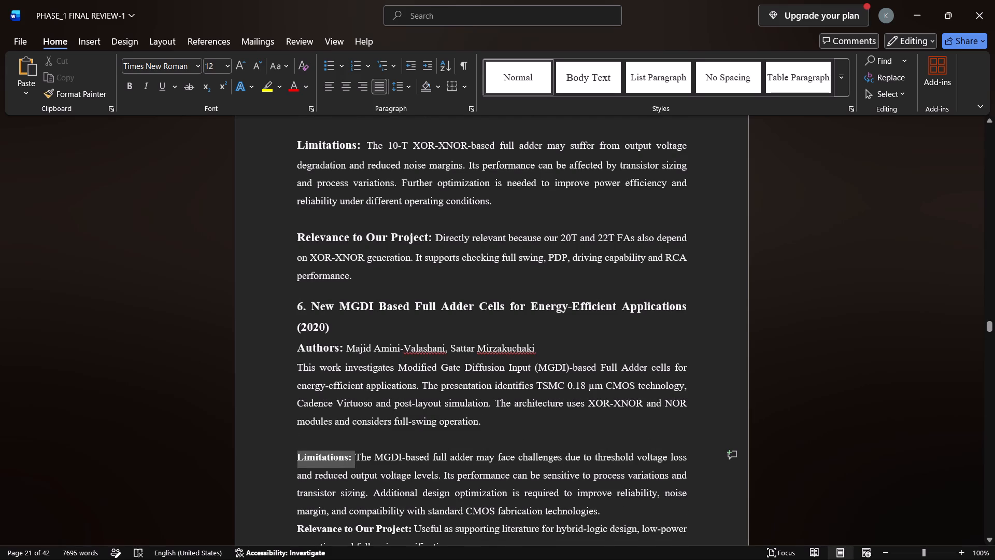
{"action": "left_click_drag", "start_coordinate": [326, 456], "coordinate": [301, 459]}
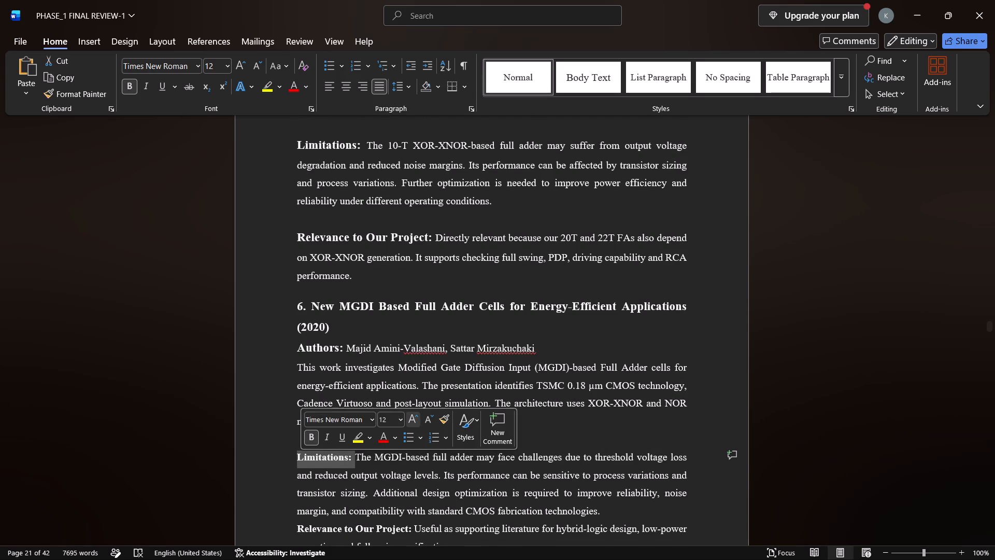
{"action": "left_click", "coordinate": [413, 415]}
{"action": "left_click", "coordinate": [545, 427]}
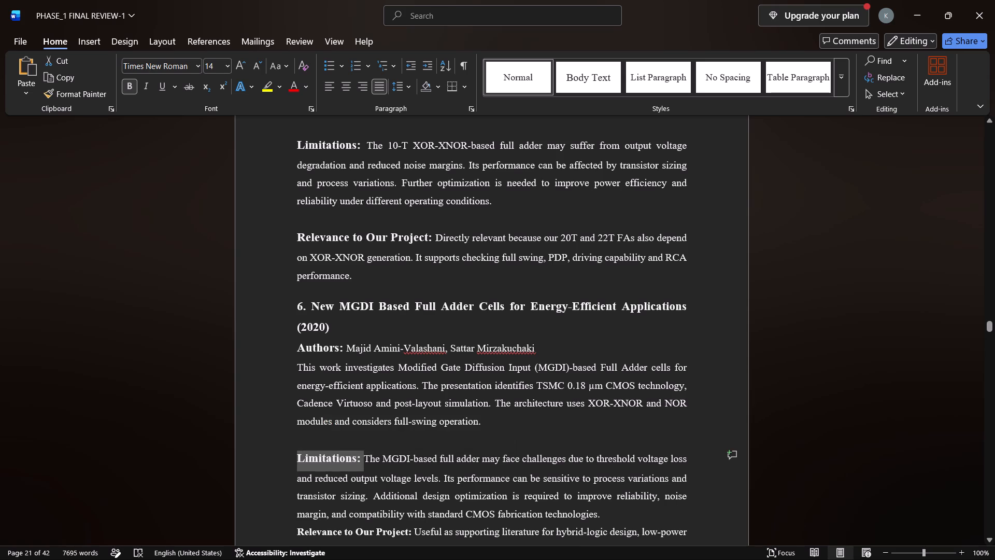
Insert a blank line above paper 6's "Relevance to Our Project:" paragraph and set that label to font size 14.
{"action": "scroll", "coordinate": [545, 427], "scroll_direction": "down", "scroll_amount": 1}
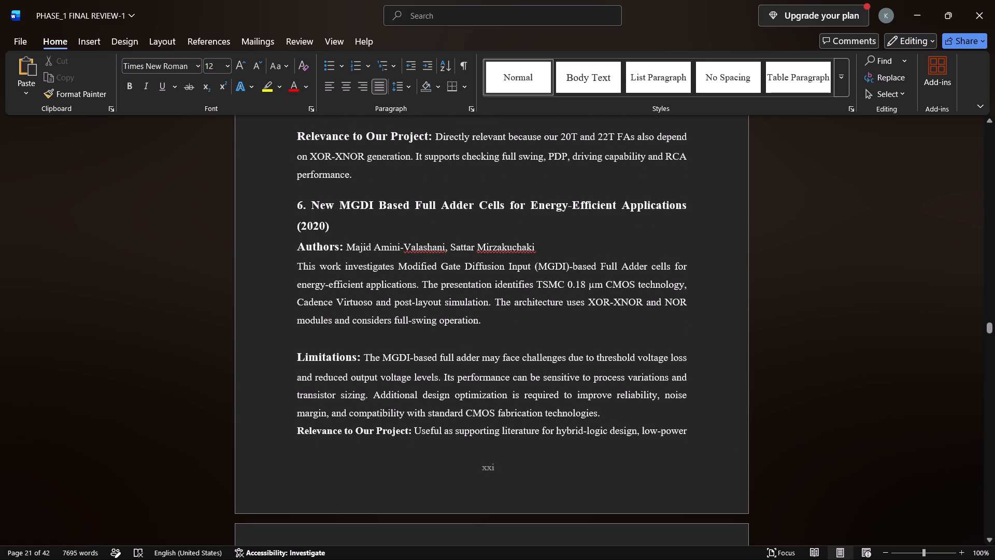
{"action": "left_click", "coordinate": [609, 414]}
{"action": "key", "text": "Return"}
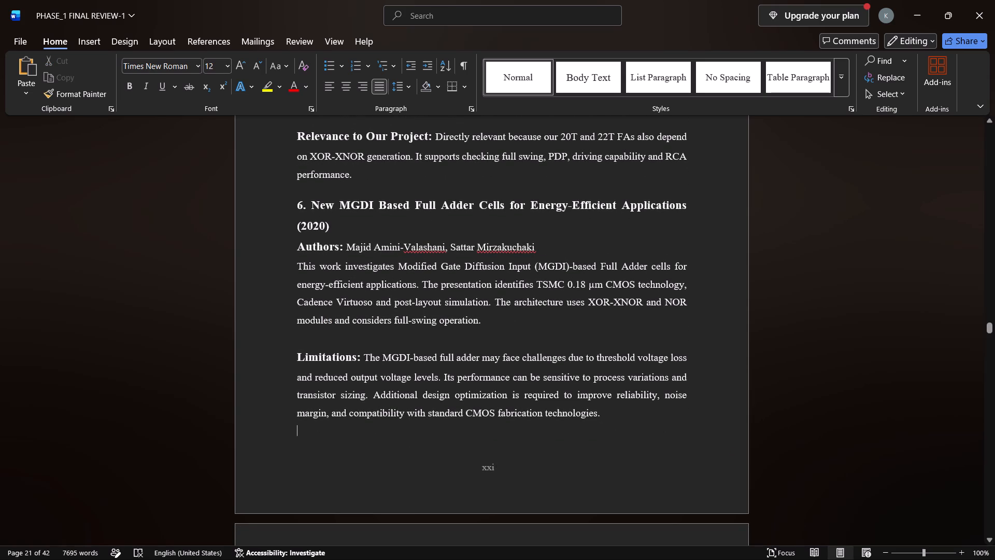
{"action": "scroll", "coordinate": [515, 450], "scroll_direction": "down", "scroll_amount": 2}
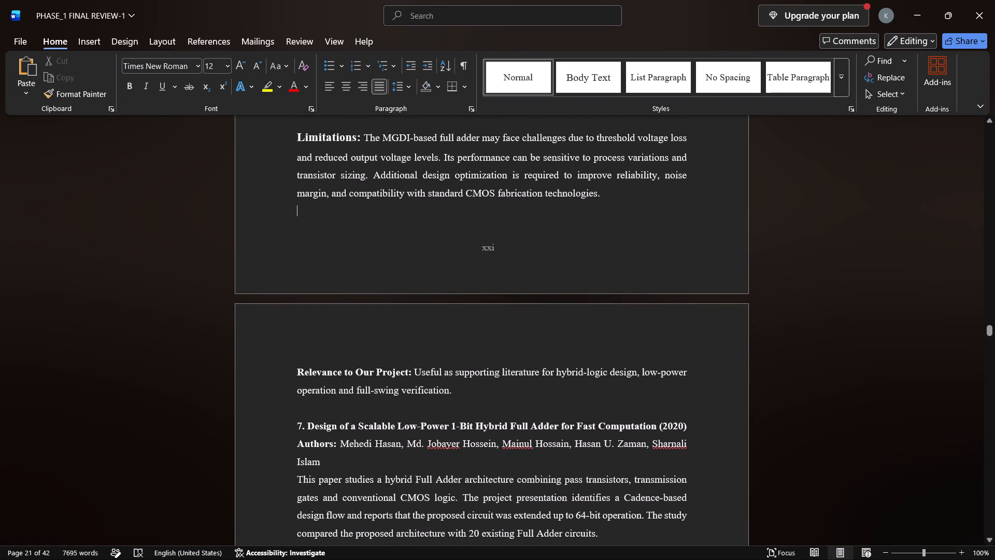
{"action": "left_click_drag", "start_coordinate": [411, 374], "coordinate": [300, 374]}
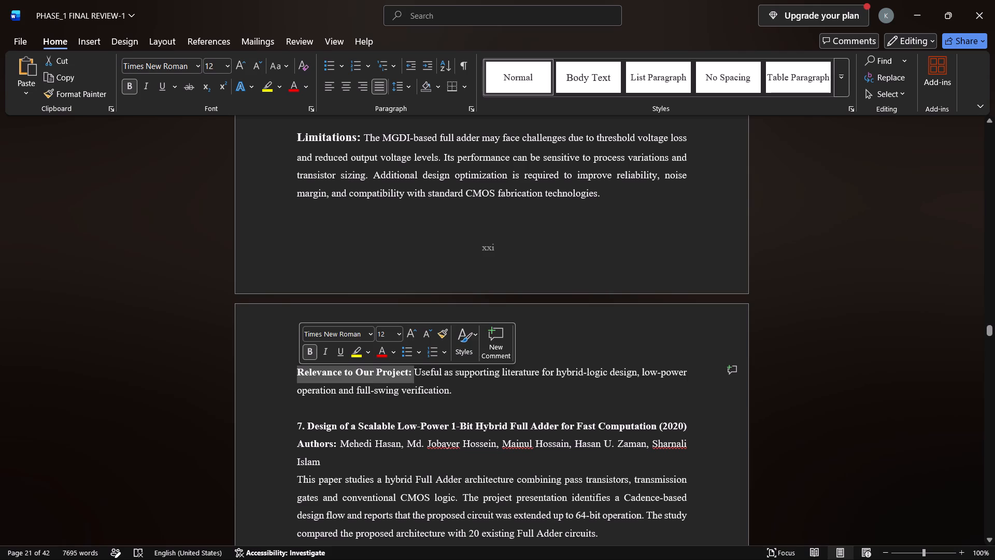
{"action": "left_click", "coordinate": [411, 332]}
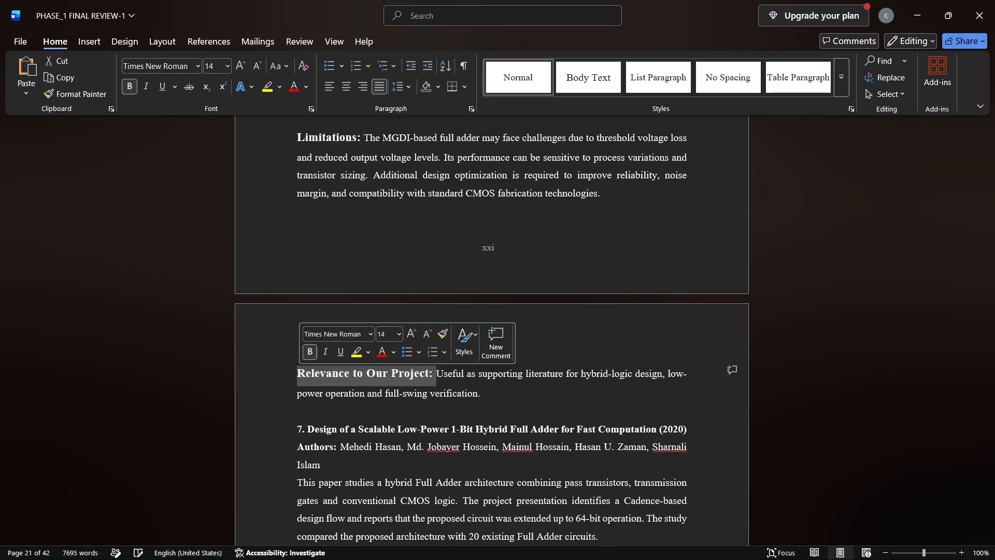
{"action": "left_click", "coordinate": [543, 333]}
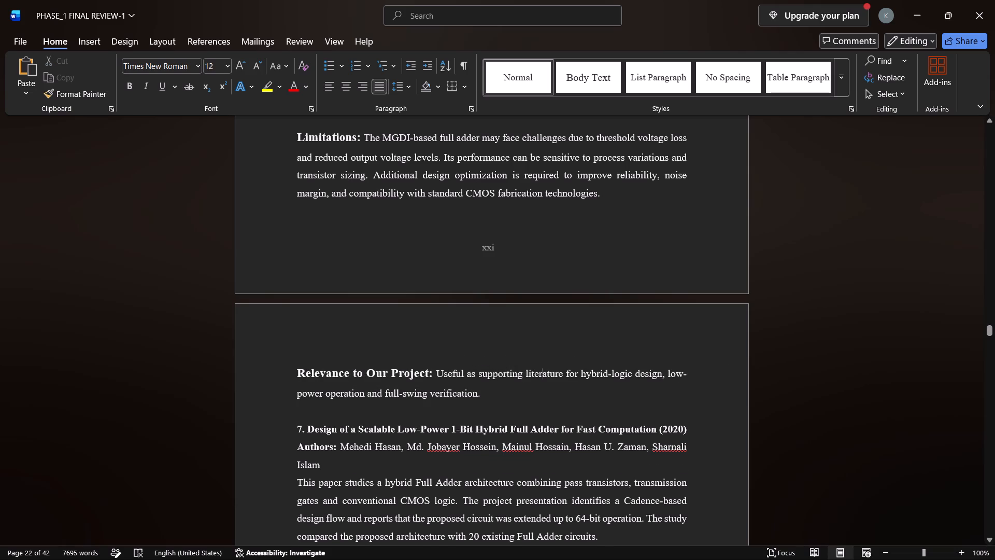
Set paper 7's title, "Design of a Scalable Low-Power 1-Bit Hybrid Full Adder for Fast Computation (2020)", and its "Authors:" label to font size 14.
{"action": "scroll", "coordinate": [408, 432], "scroll_direction": "down", "scroll_amount": 2}
{"action": "left_click_drag", "start_coordinate": [297, 356], "coordinate": [349, 383]}
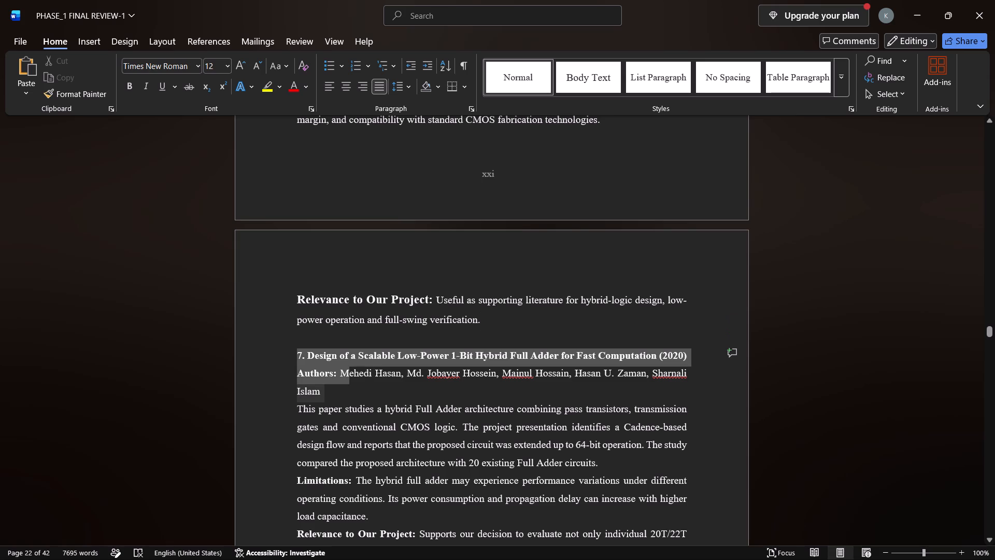
{"action": "left_click_drag", "start_coordinate": [349, 383], "coordinate": [338, 373]}
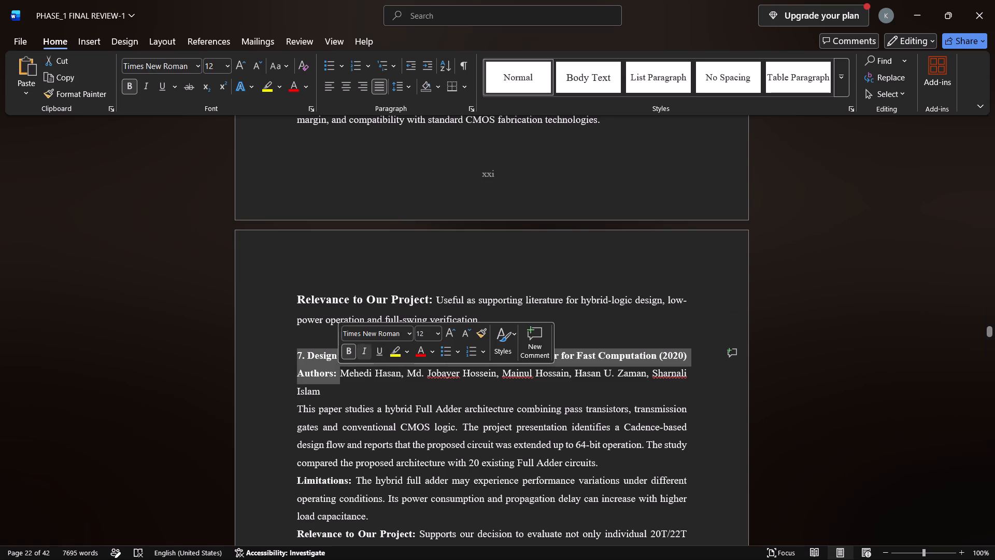
{"action": "left_click", "coordinate": [450, 329]}
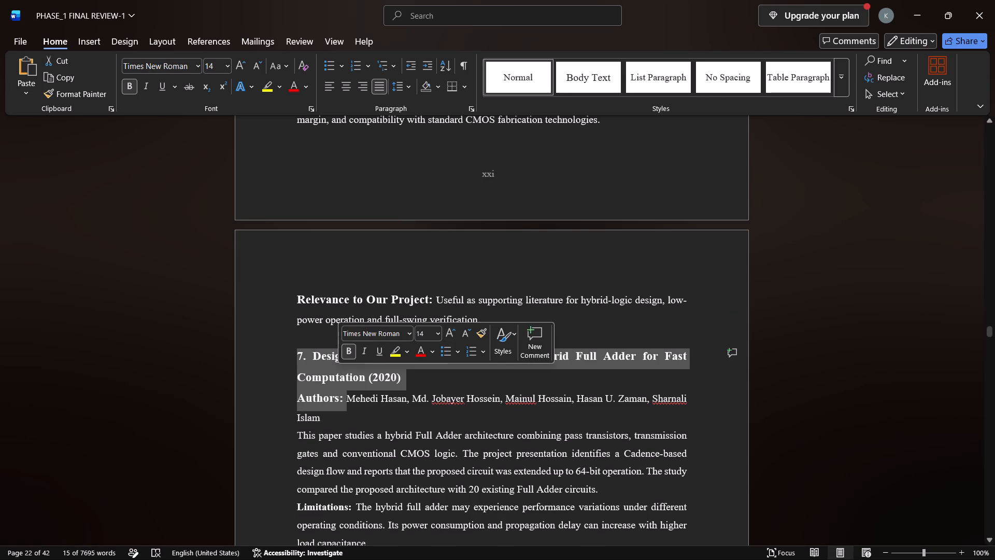
{"action": "left_click", "coordinate": [588, 330]}
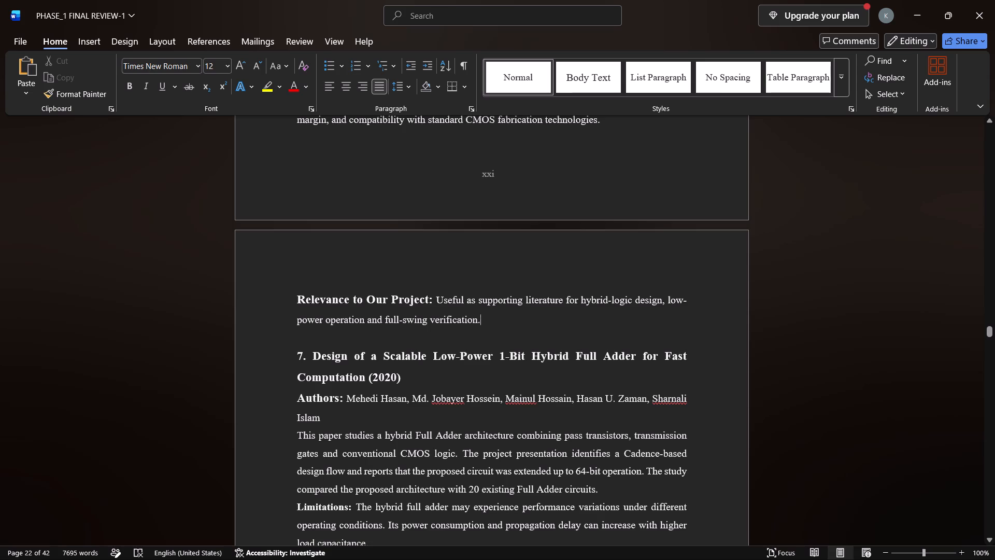
Insert a blank line above paper 7's "Limitations:" paragraph and set that label to font size 14.
{"action": "scroll", "coordinate": [498, 377], "scroll_direction": "down", "scroll_amount": 1}
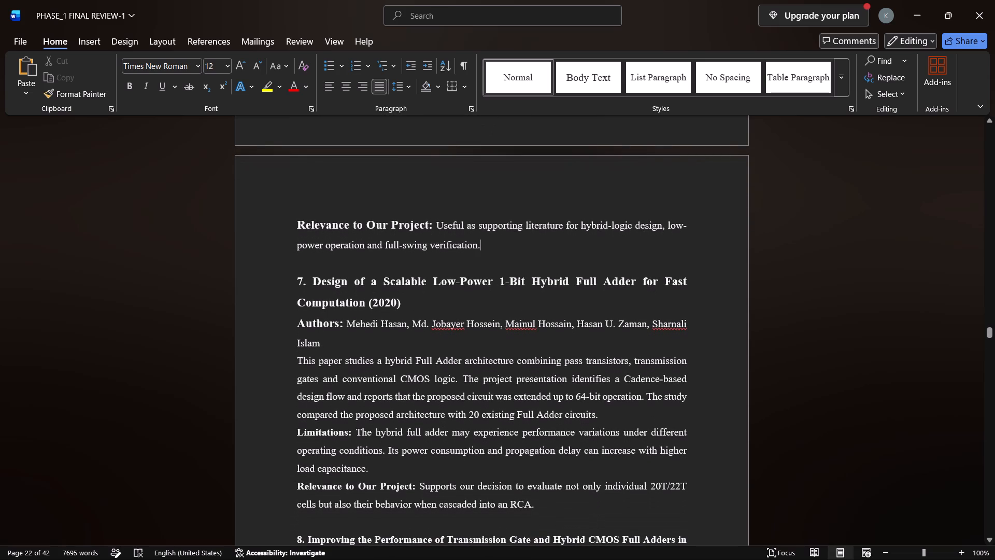
{"action": "scroll", "coordinate": [498, 377], "scroll_direction": "down", "scroll_amount": 1}
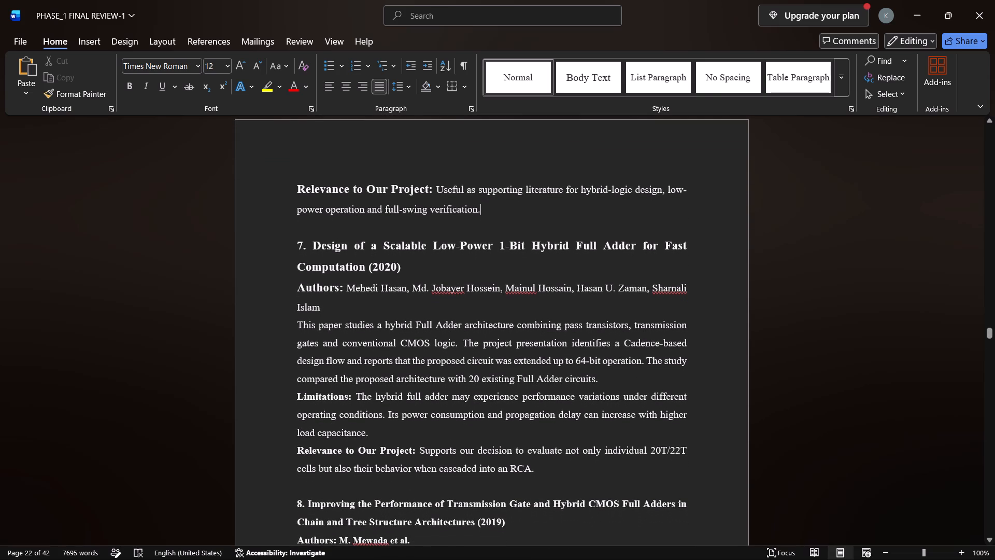
{"action": "left_click", "coordinate": [608, 380]}
{"action": "key", "text": "Return"}
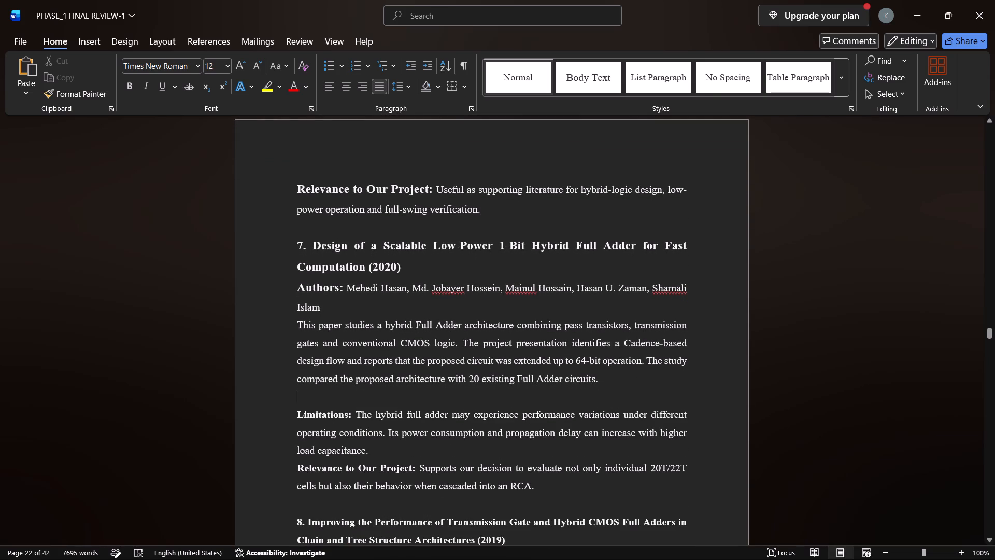
{"action": "left_click_drag", "start_coordinate": [355, 415], "coordinate": [292, 416]}
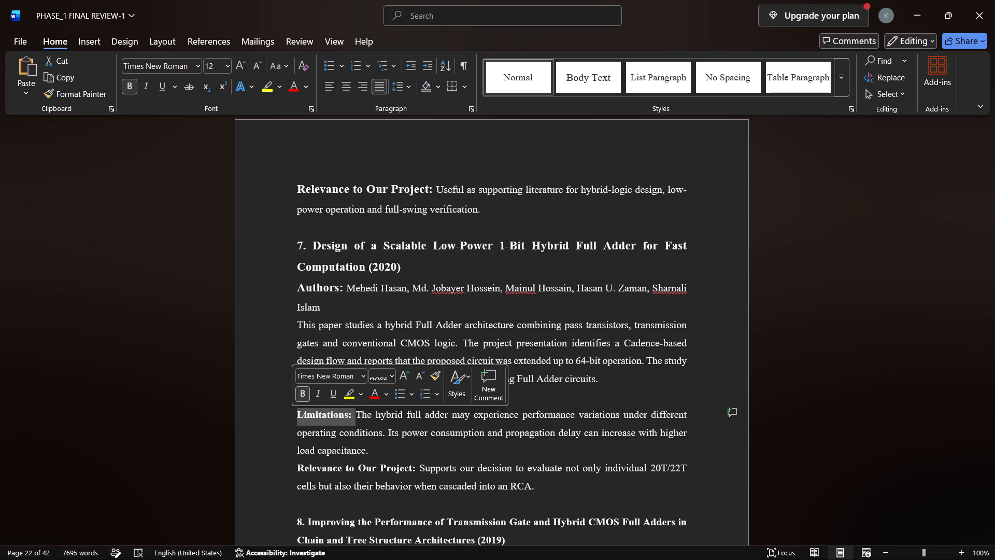
{"action": "left_click", "coordinate": [404, 376]}
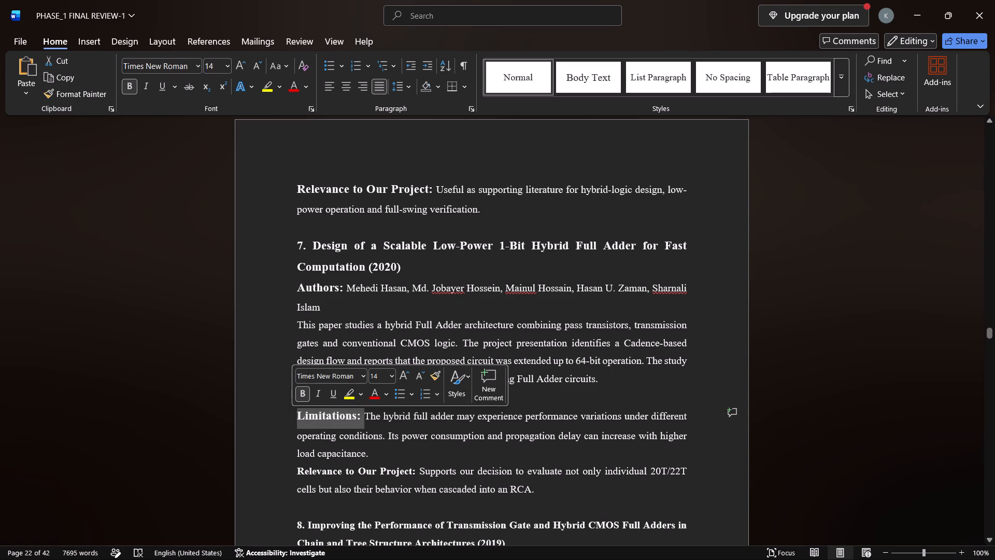
Insert a blank line above paper 7's "Relevance to Our Project:" paragraph and set that label to font size 14.
{"action": "left_click", "coordinate": [379, 453]}
{"action": "key", "text": "Return"}
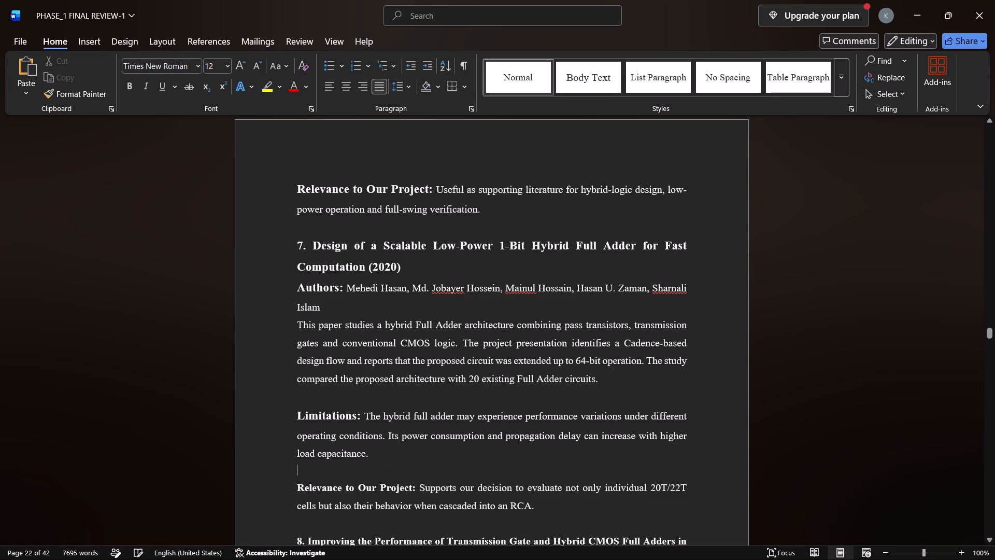
{"action": "left_click_drag", "start_coordinate": [417, 492], "coordinate": [397, 492]}
{"action": "left_click_drag", "start_coordinate": [397, 492], "coordinate": [303, 489]}
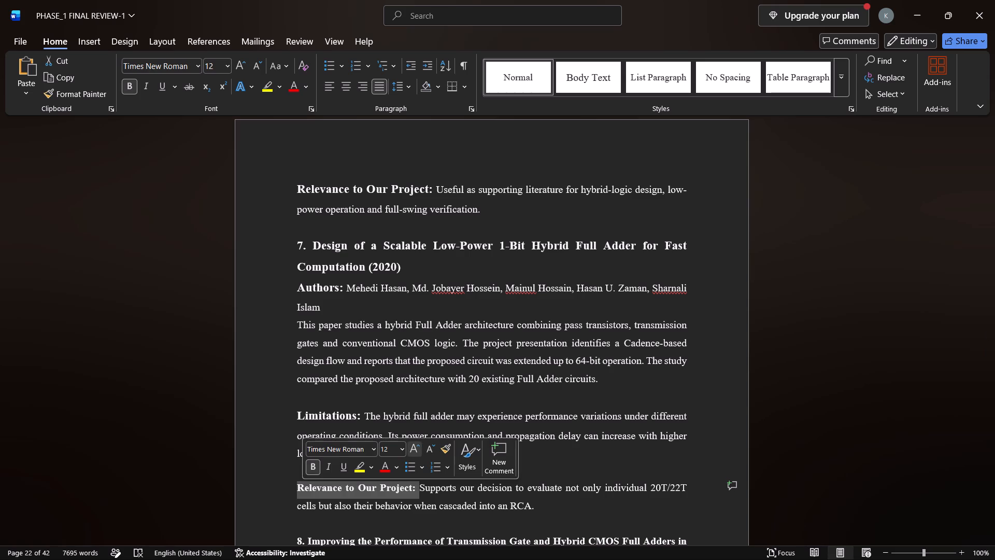
{"action": "left_click", "coordinate": [420, 452]}
{"action": "left_click", "coordinate": [537, 456]}
Set paper 8's title, "Improving the Performance of Transmission Gate and Hybrid CMOS Full Adders in Chain and Tree Structure Architectures (2019)", to font size 14.
{"action": "scroll", "coordinate": [537, 456], "scroll_direction": "down", "scroll_amount": 1}
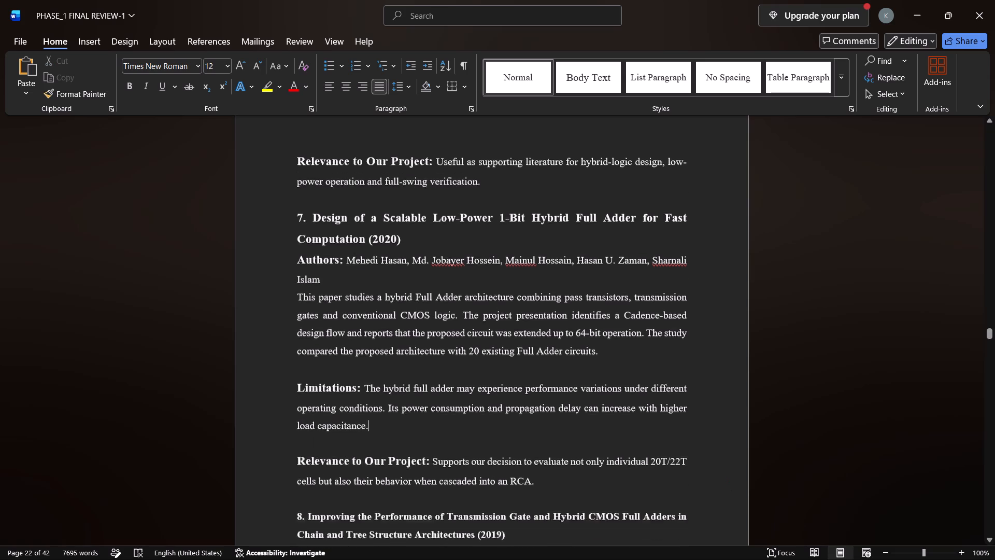
{"action": "scroll", "coordinate": [537, 456], "scroll_direction": "down", "scroll_amount": 2}
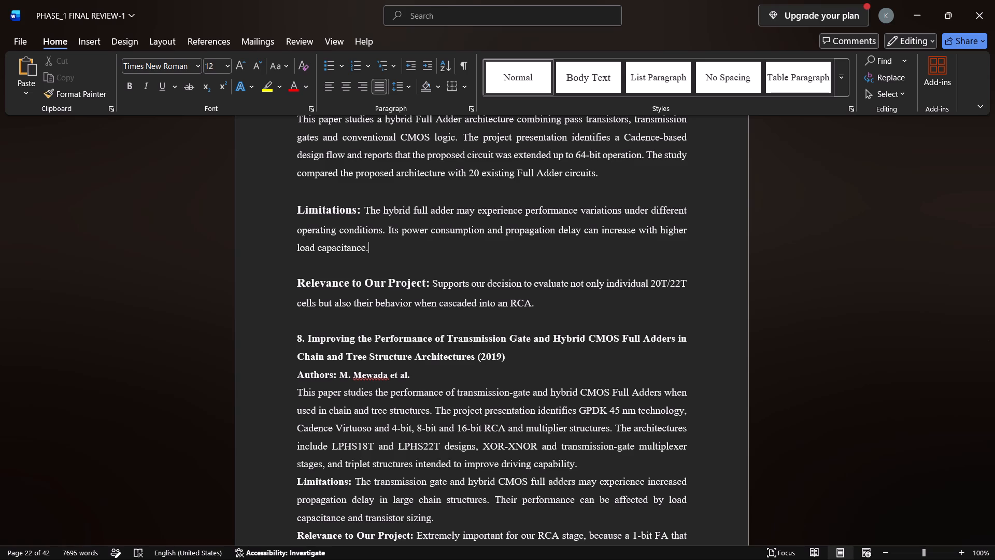
{"action": "left_click_drag", "start_coordinate": [510, 358], "coordinate": [509, 360]}
{"action": "left_click_drag", "start_coordinate": [509, 360], "coordinate": [292, 340]}
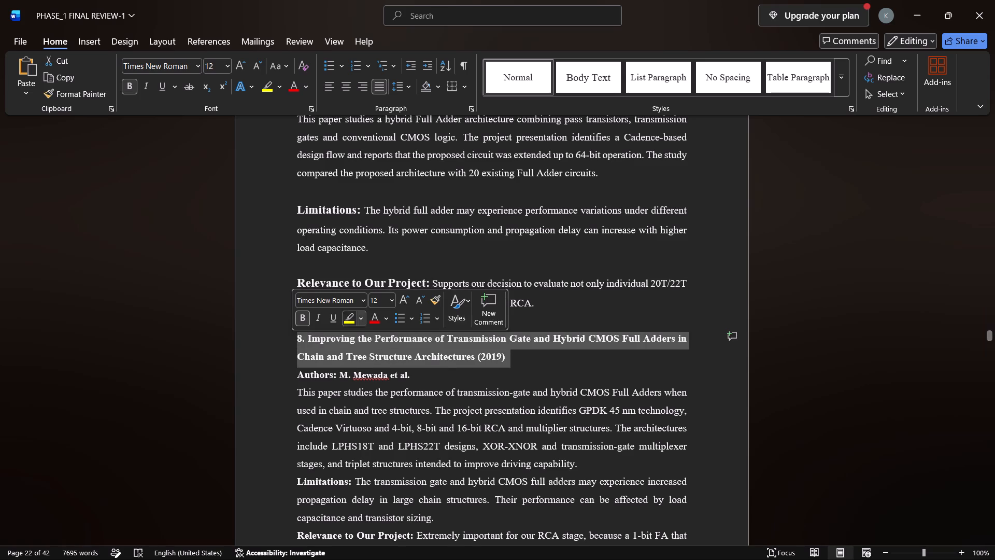
{"action": "left_click", "coordinate": [405, 299]}
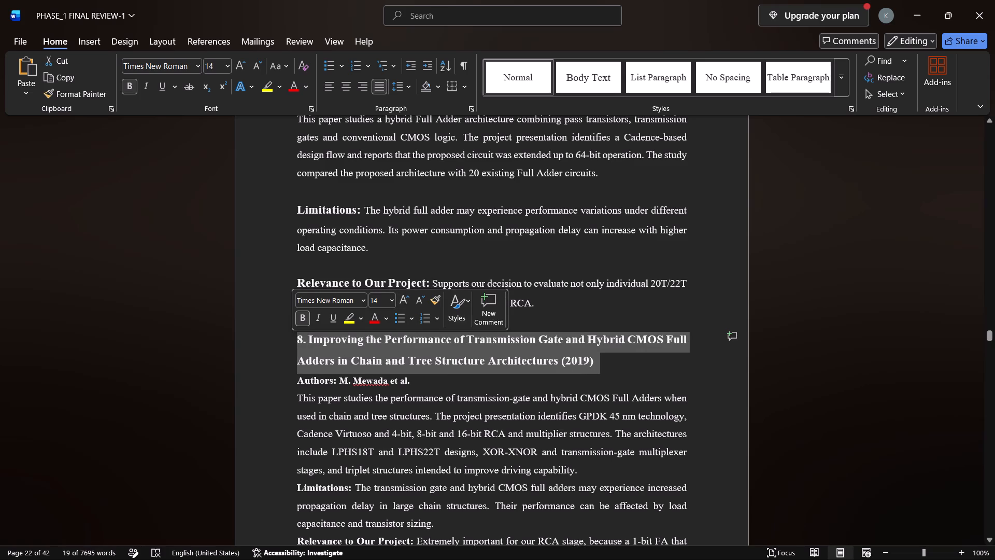
{"action": "left_click", "coordinate": [418, 370]}
Set the "Authors:" label under paper 8's title to font size 14.
{"action": "left_click_drag", "start_coordinate": [339, 381], "coordinate": [302, 383]}
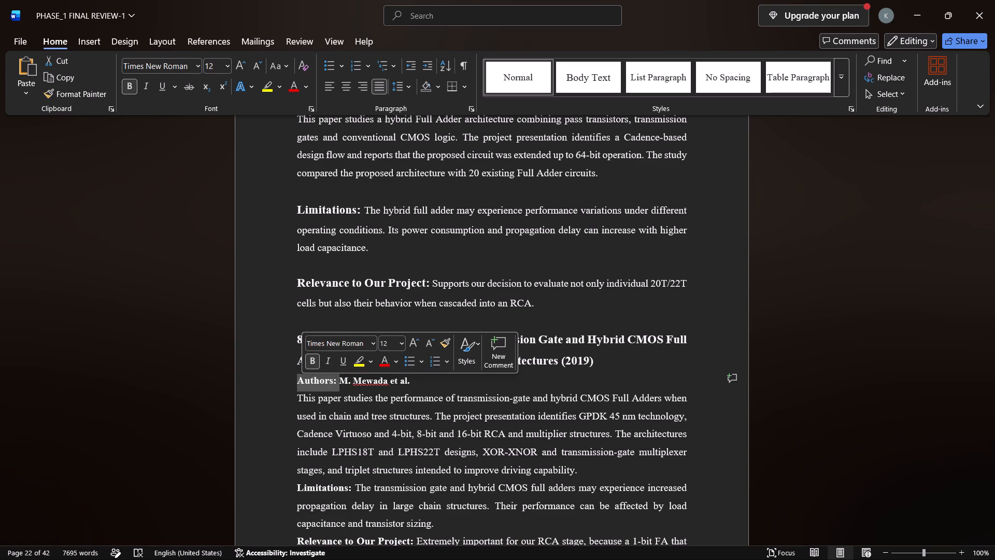
{"action": "left_click", "coordinate": [415, 343]}
{"action": "left_click", "coordinate": [452, 388]}
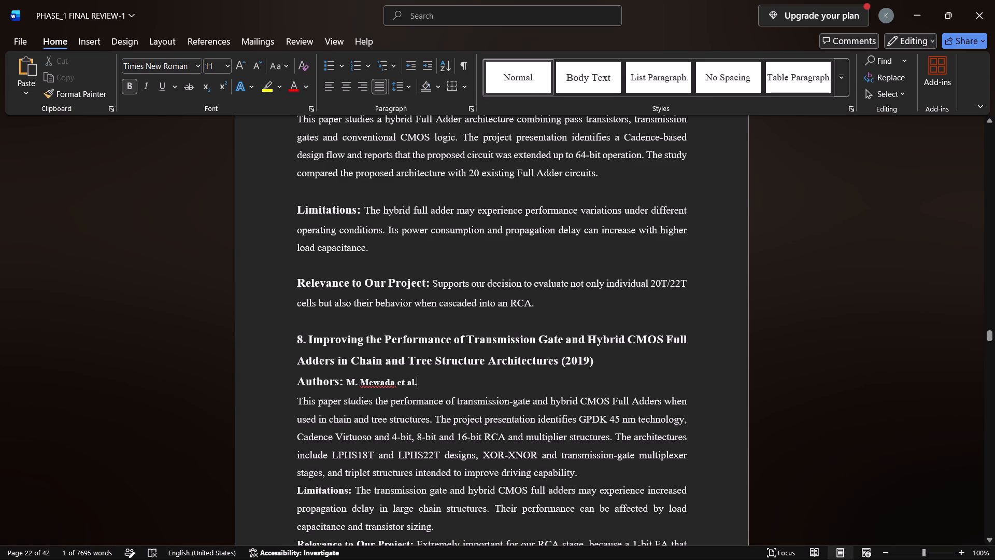
Insert a blank line above paper 8's "Limitations:" paragraph and set that label to font size 14.
{"action": "scroll", "coordinate": [388, 414], "scroll_direction": "down", "scroll_amount": 1}
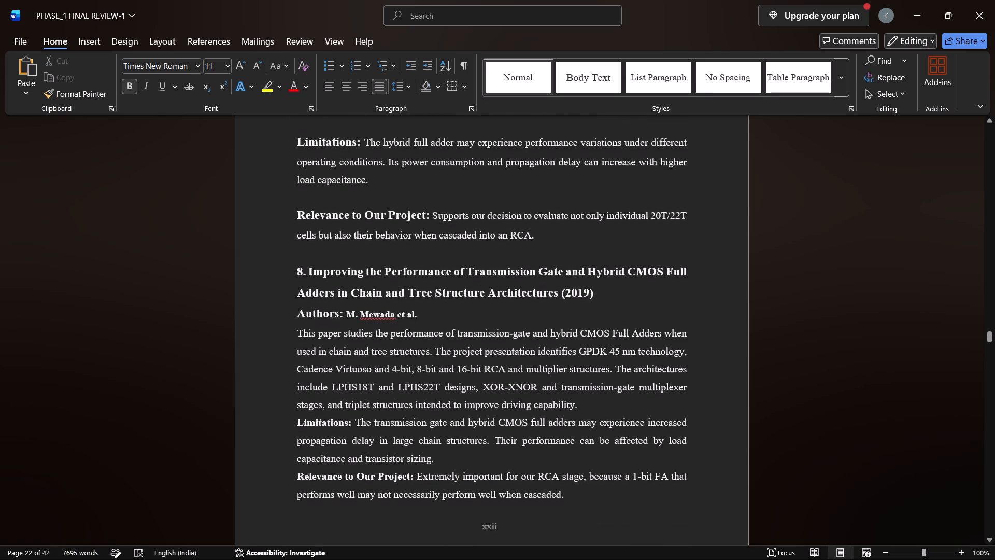
{"action": "left_click", "coordinate": [579, 405]}
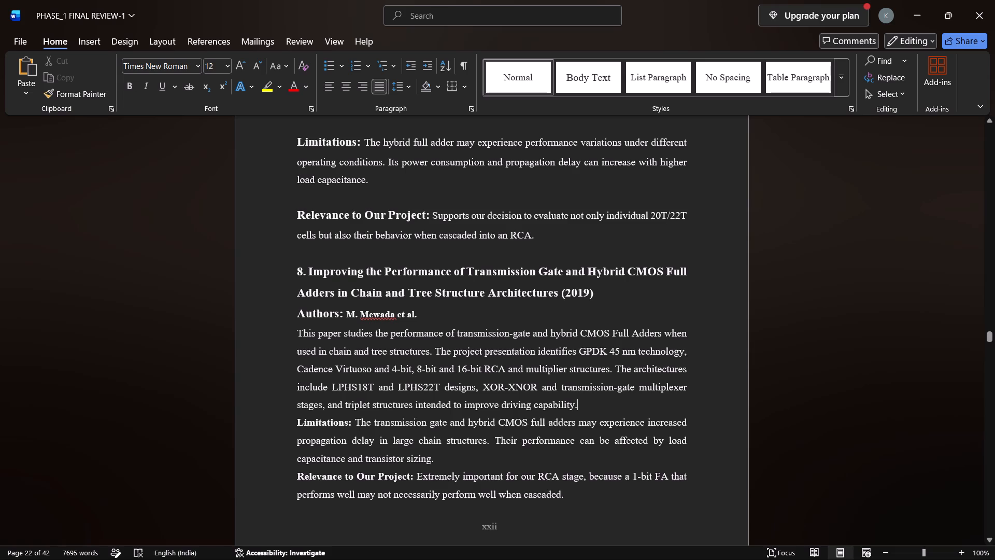
{"action": "key", "text": "Return"}
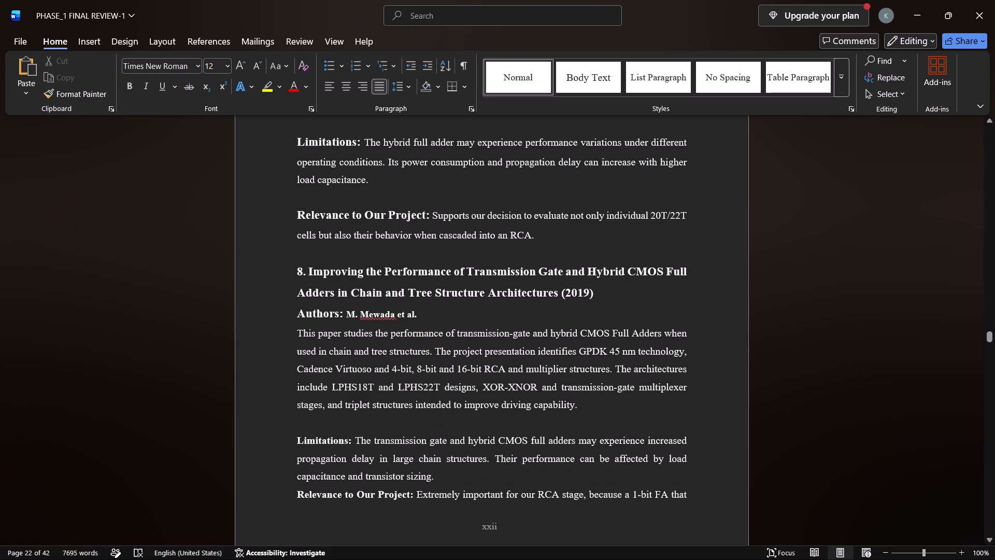
{"action": "left_click_drag", "start_coordinate": [354, 442], "coordinate": [303, 442]}
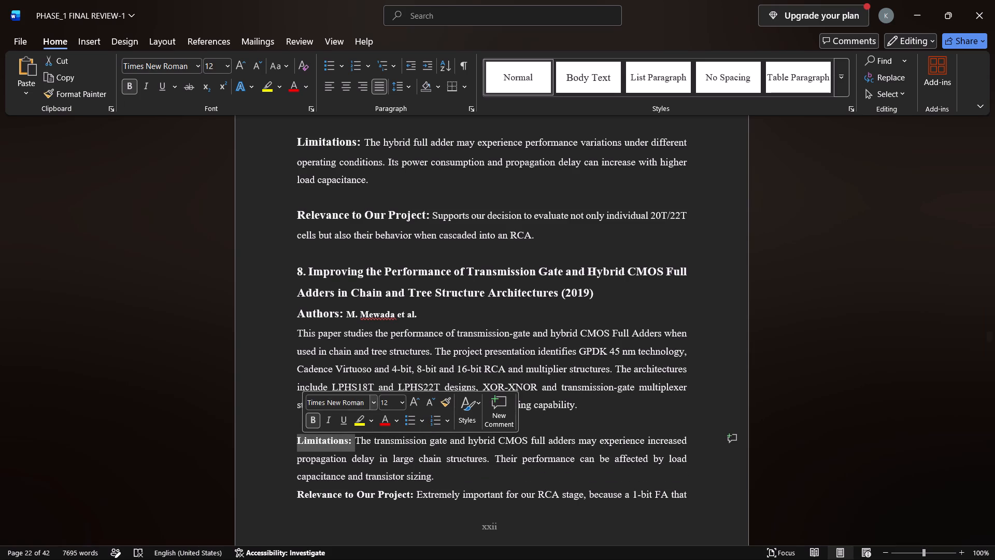
{"action": "left_click", "coordinate": [415, 402]}
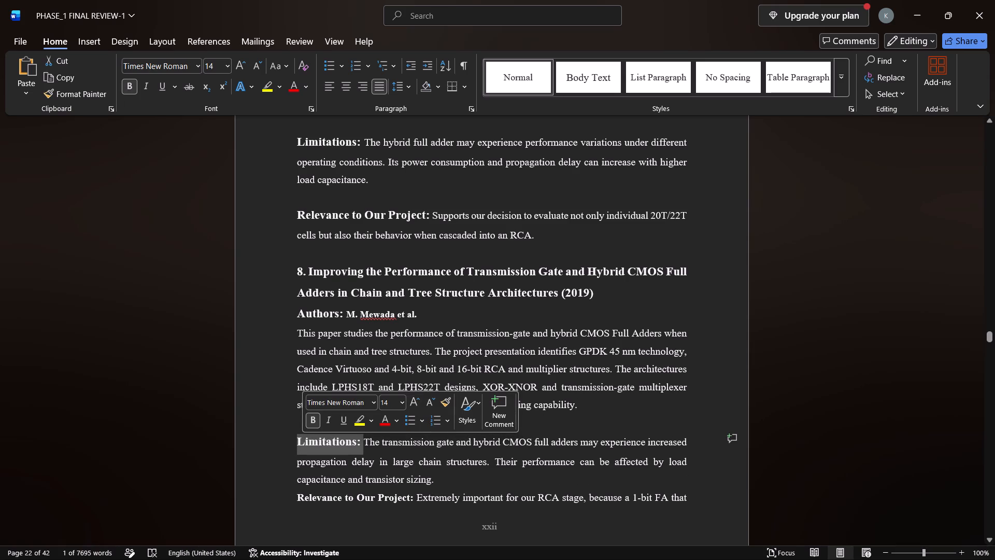
Insert a blank line above paper 8's "Relevance to Our Project:" paragraph and set that label to font size 14.
{"action": "left_click", "coordinate": [438, 482]}
{"action": "key", "text": "Return"}
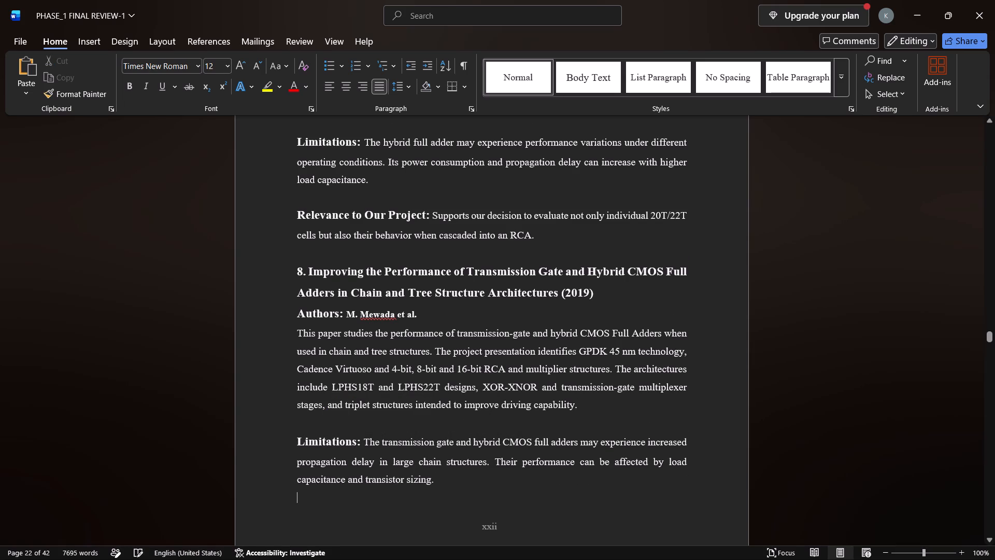
{"action": "scroll", "coordinate": [438, 484], "scroll_direction": "down", "scroll_amount": 2}
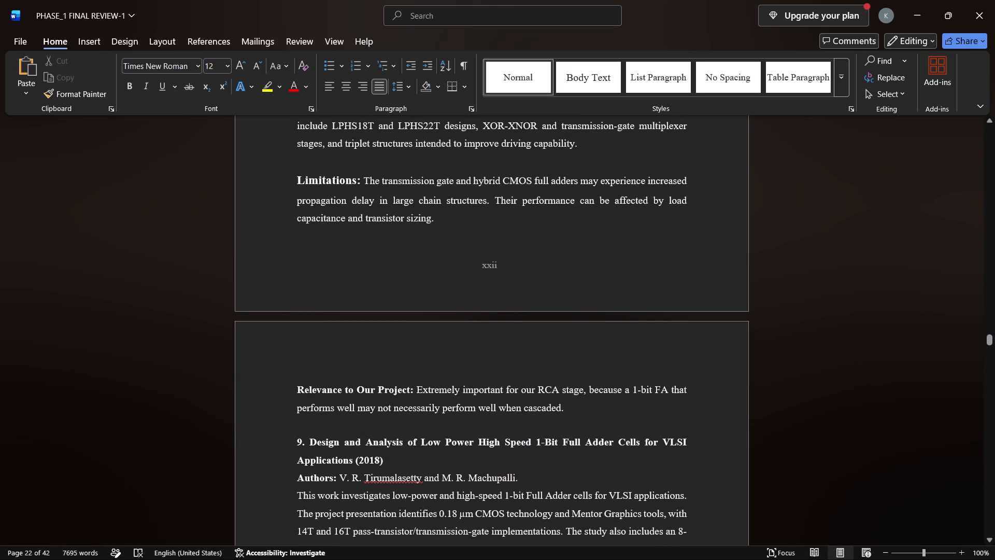
{"action": "left_click_drag", "start_coordinate": [416, 390], "coordinate": [312, 394]}
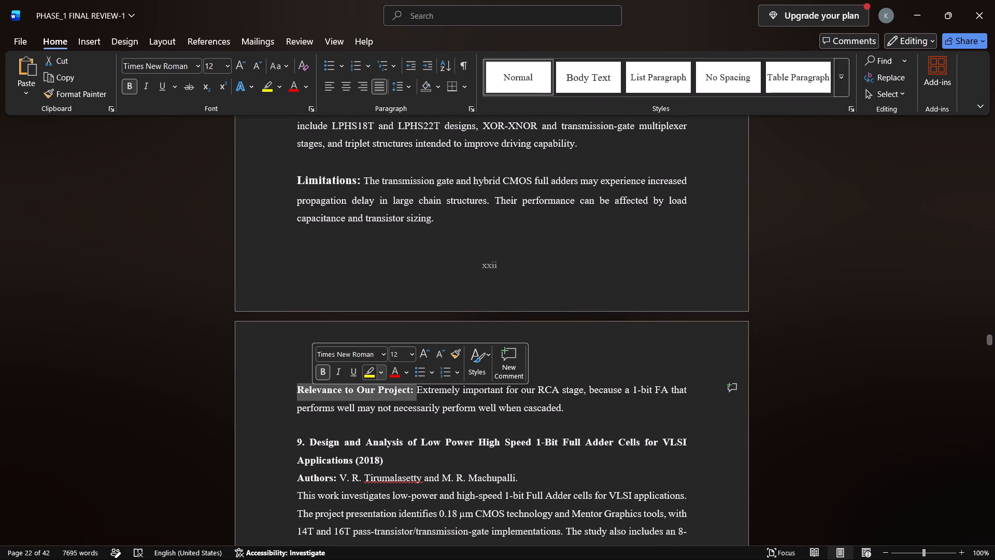
{"action": "left_click", "coordinate": [425, 353]}
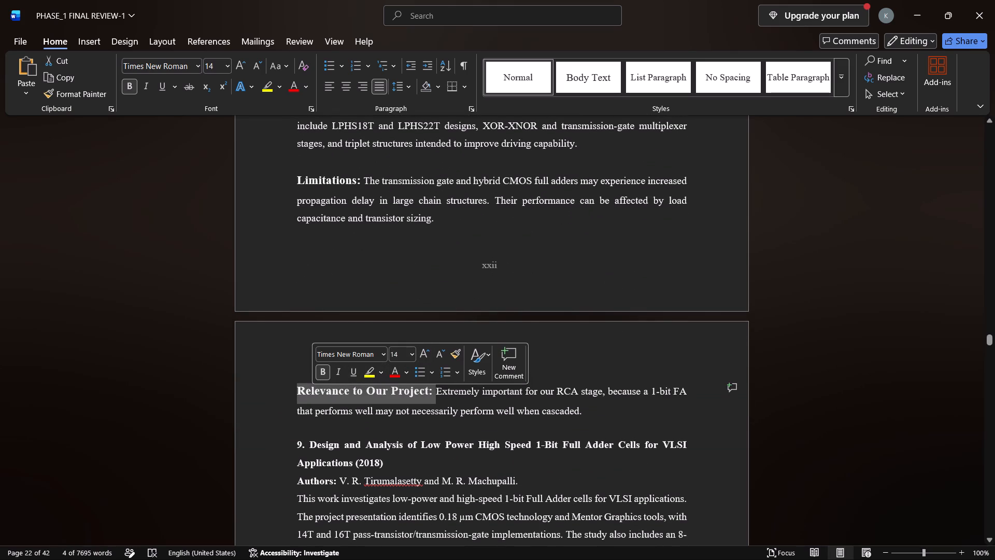
{"action": "left_click", "coordinate": [454, 443]}
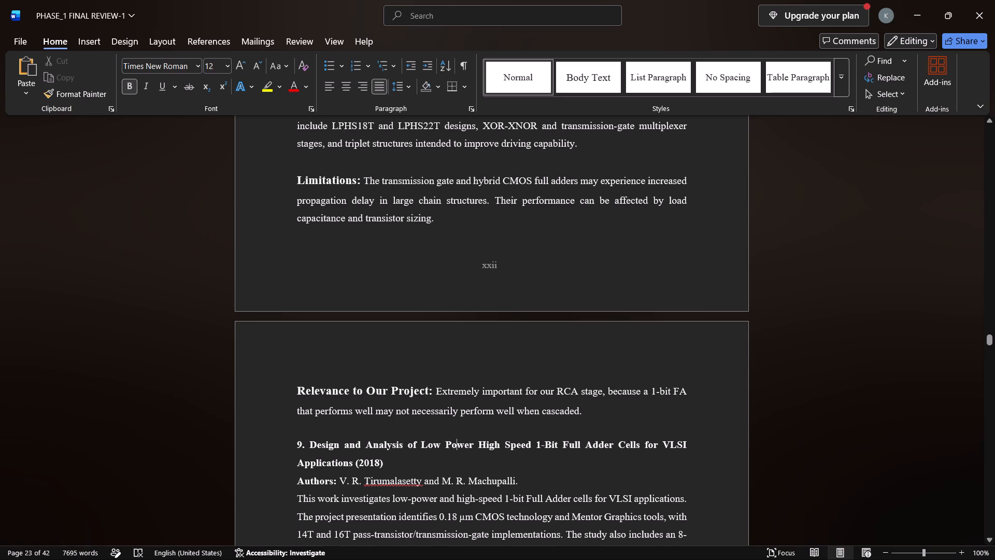
Set paper 9's title, "Design and Analysis of Low Power High Speed 1-Bit Full Adder Cells", and its "Authors:" label to font size 14.
{"action": "left_click_drag", "start_coordinate": [339, 482], "coordinate": [295, 449]}
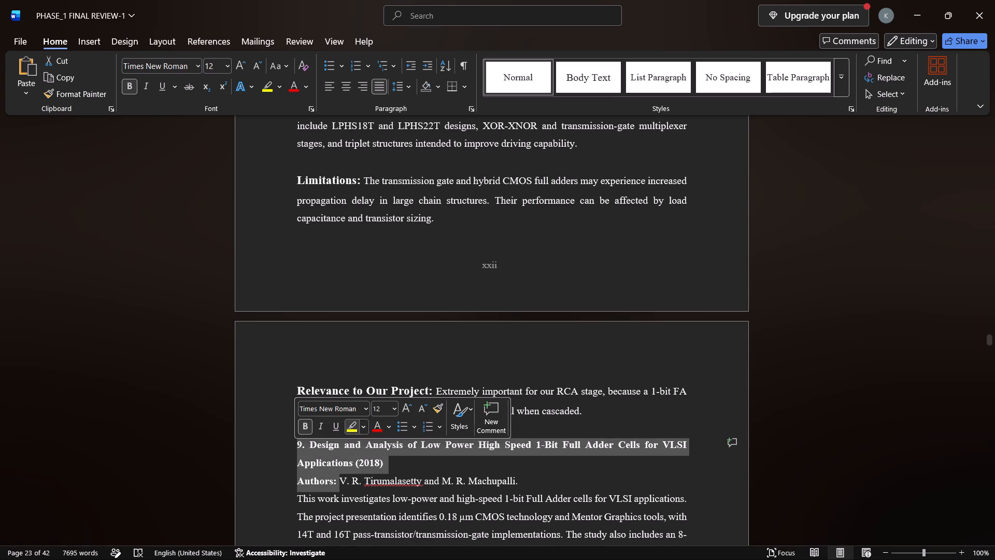
{"action": "left_click", "coordinate": [410, 404]}
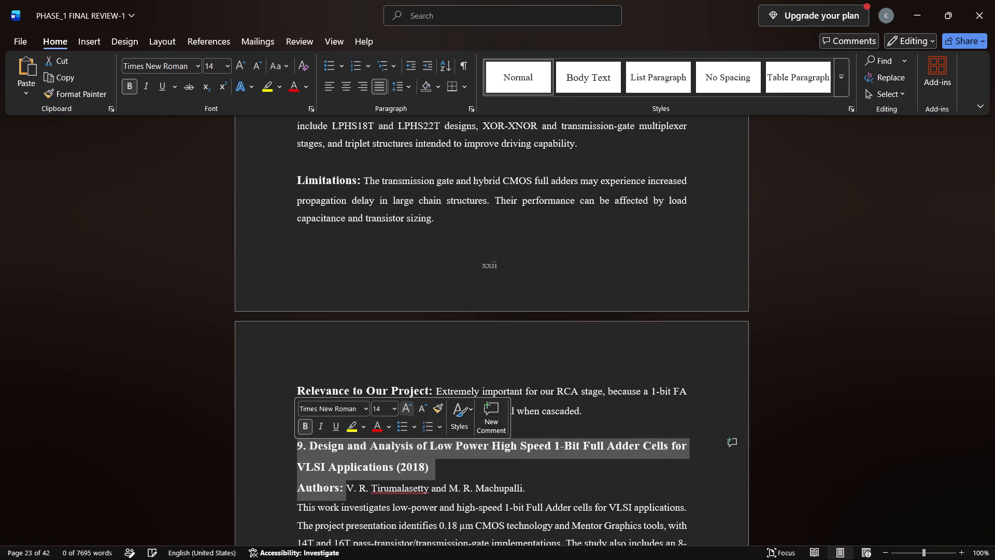
{"action": "left_click", "coordinate": [515, 473]}
Insert a blank line above paper 9's "Limitations:" paragraph and set that label to font size 14.
{"action": "scroll", "coordinate": [515, 473], "scroll_direction": "down", "scroll_amount": 1}
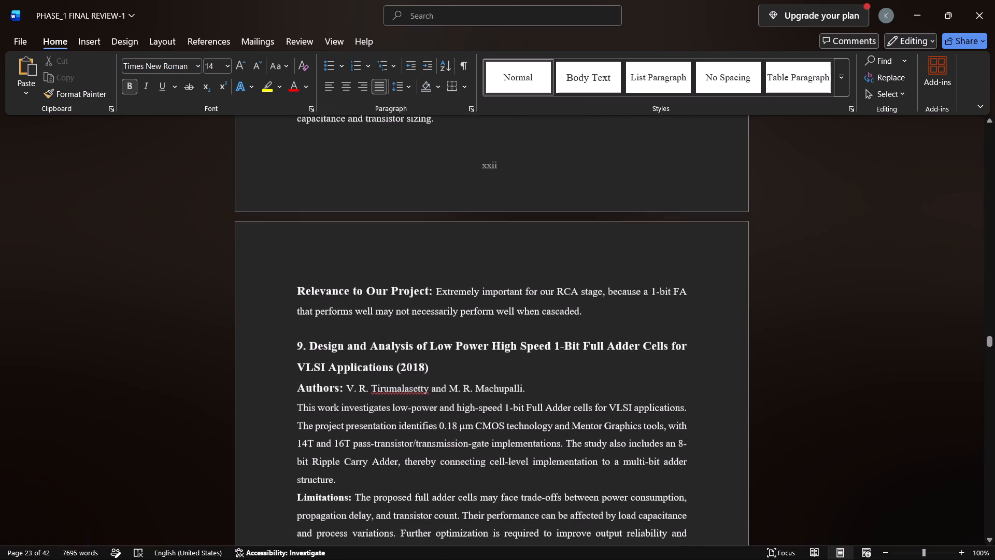
{"action": "left_click", "coordinate": [351, 485]}
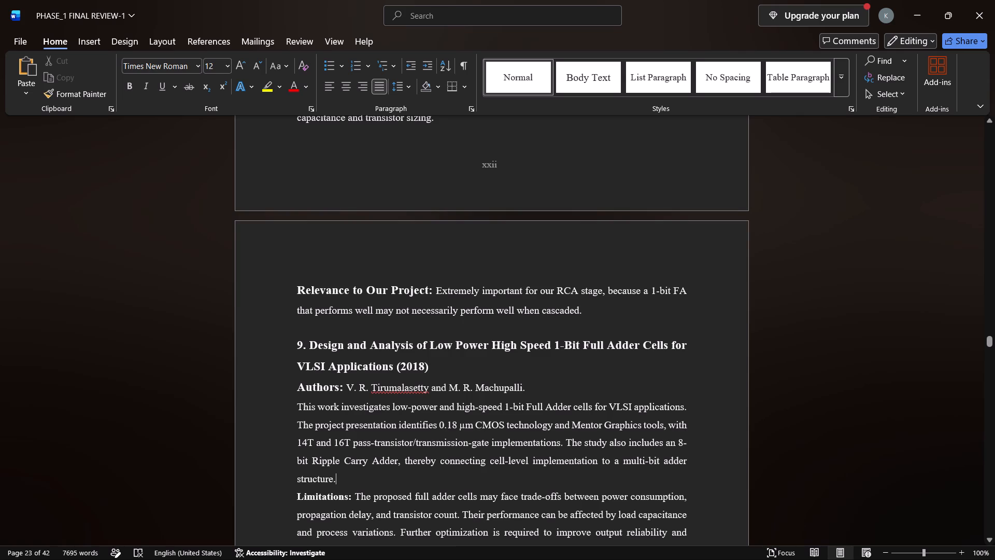
{"action": "key", "text": "Return"}
{"action": "scroll", "coordinate": [351, 485], "scroll_direction": "down", "scroll_amount": 1}
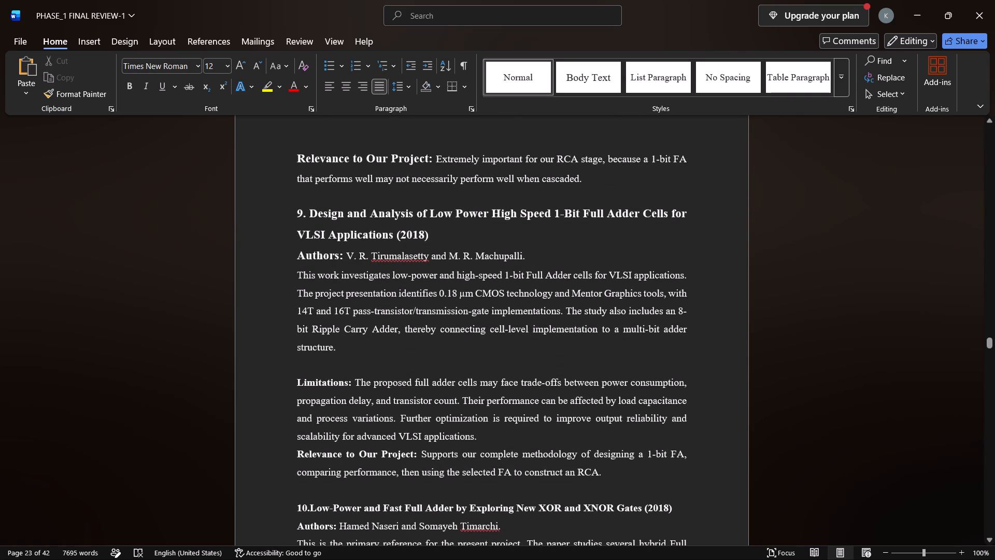
{"action": "left_click_drag", "start_coordinate": [352, 383], "coordinate": [293, 378]}
{"action": "left_click_drag", "start_coordinate": [293, 378], "coordinate": [294, 379]}
{"action": "left_click", "coordinate": [404, 340]}
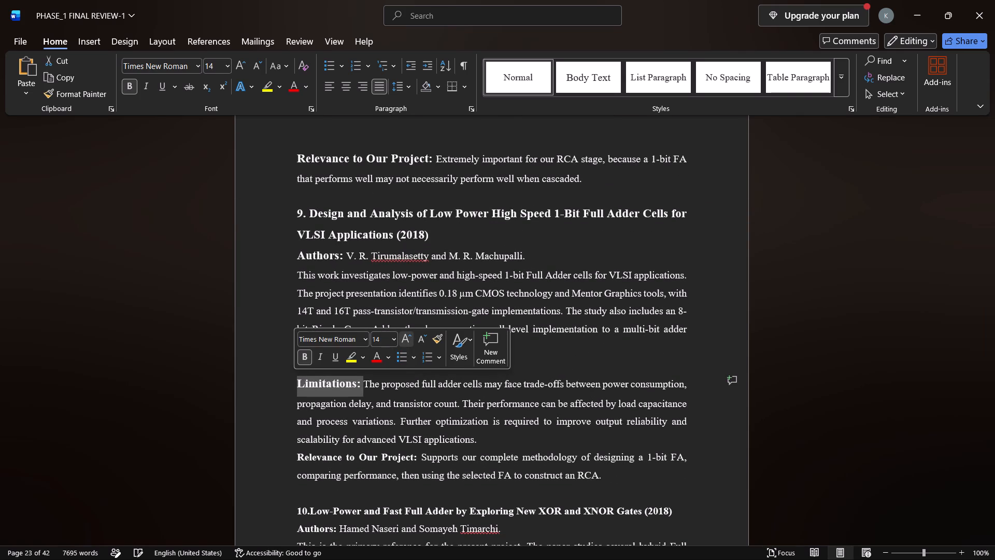
Insert a blank line above paper 9's "Relevance to Our Project:" paragraph and set that label to font size 14.
{"action": "left_click", "coordinate": [477, 441]}
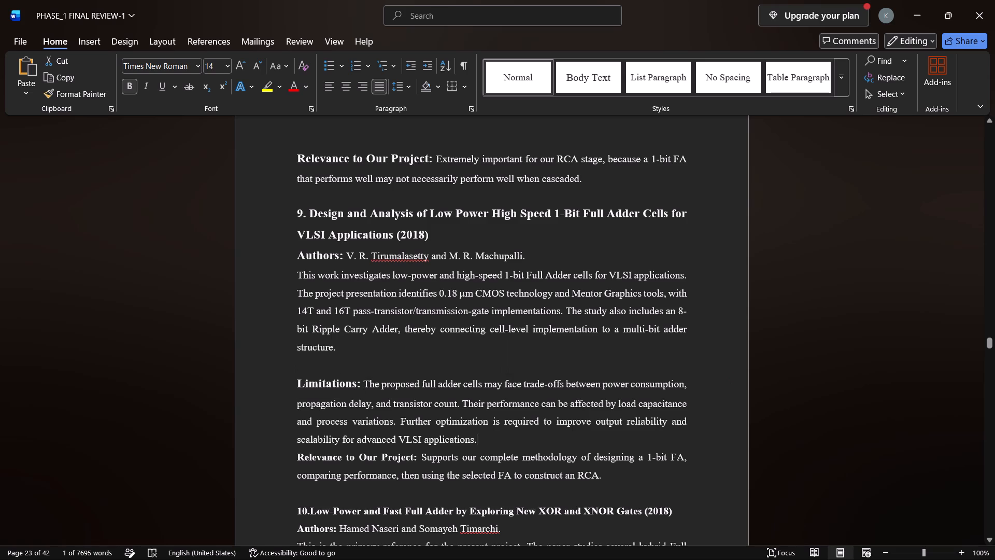
{"action": "key", "text": "Return"}
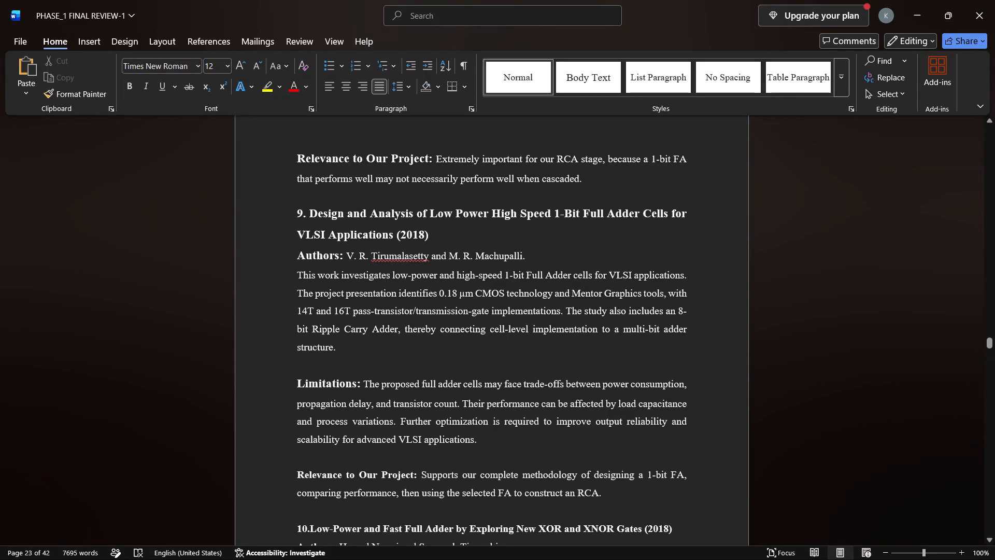
{"action": "left_click_drag", "start_coordinate": [420, 475], "coordinate": [305, 479]}
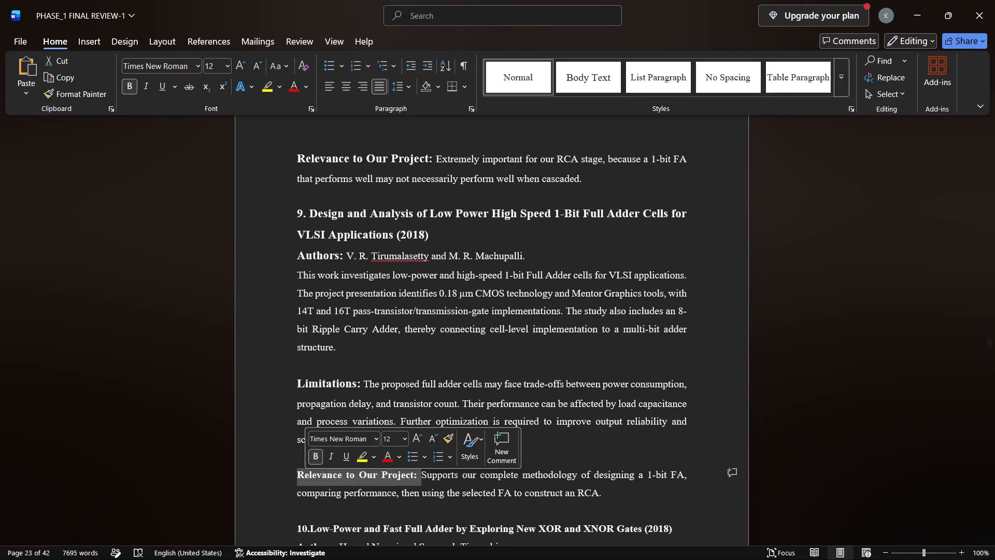
{"action": "left_click", "coordinate": [416, 436]}
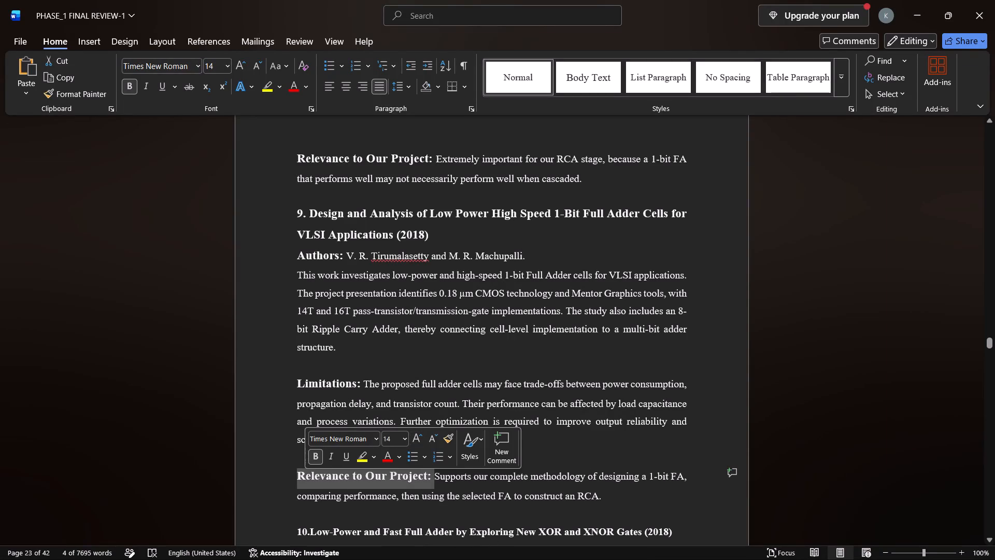
{"action": "left_click", "coordinate": [572, 444]}
Set paper 10's title, "Low-Power and Fast Full Adder by Exploring New XOR and XNOR Gates", and its "Authors:" label to font size 14.
{"action": "scroll", "coordinate": [572, 444], "scroll_direction": "down", "scroll_amount": 2}
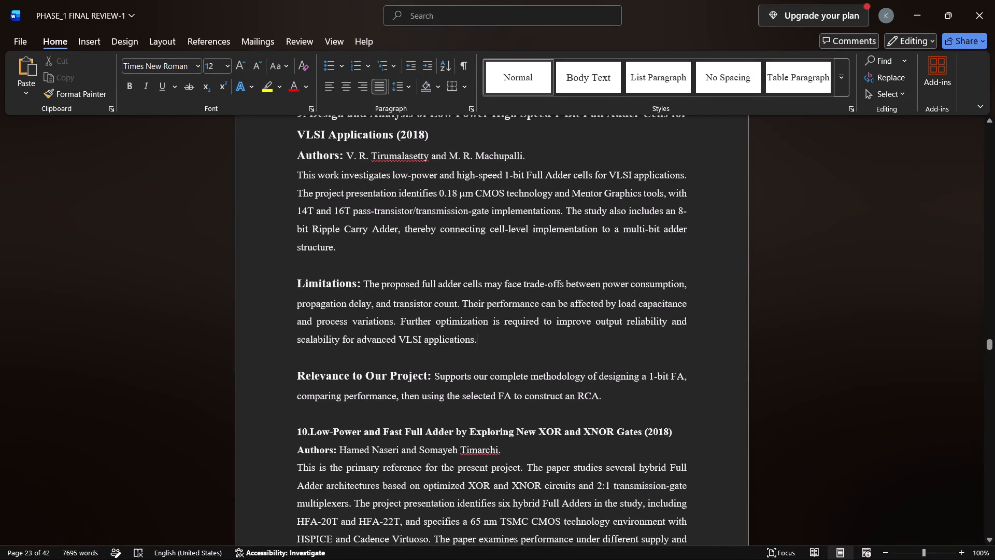
{"action": "scroll", "coordinate": [572, 444], "scroll_direction": "down", "scroll_amount": 1}
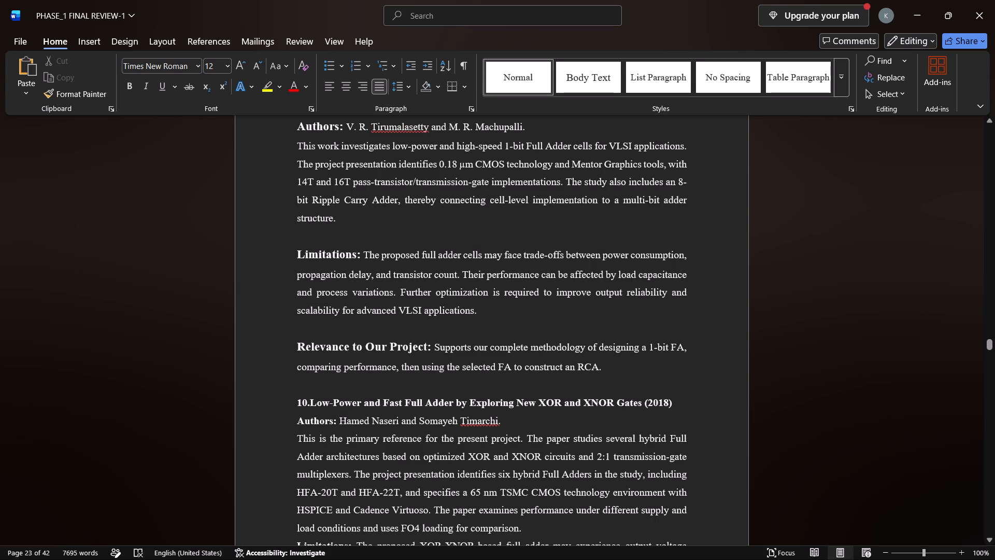
{"action": "left_click_drag", "start_coordinate": [339, 422], "coordinate": [312, 411]}
{"action": "left_click_drag", "start_coordinate": [312, 411], "coordinate": [297, 405]}
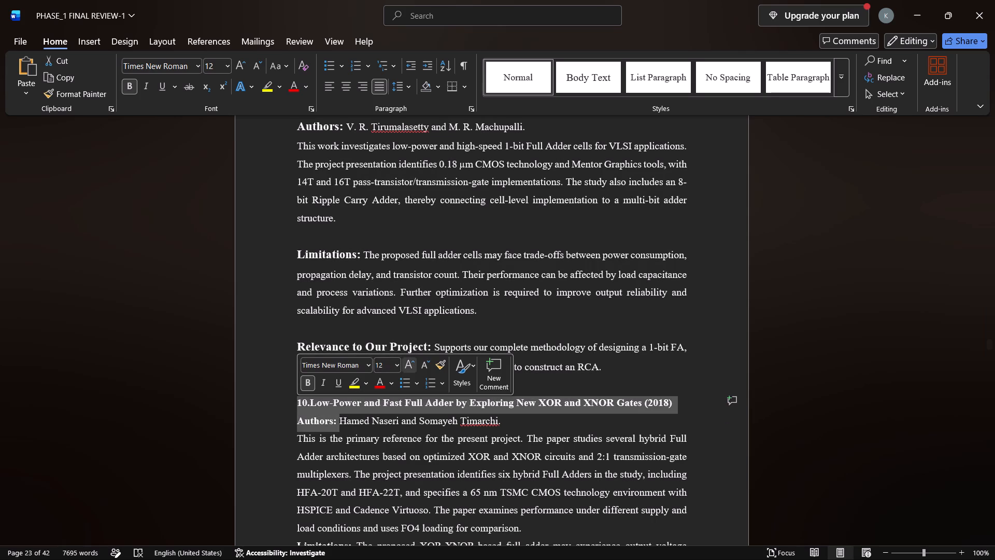
{"action": "left_click", "coordinate": [411, 361]}
{"action": "left_click", "coordinate": [501, 432]}
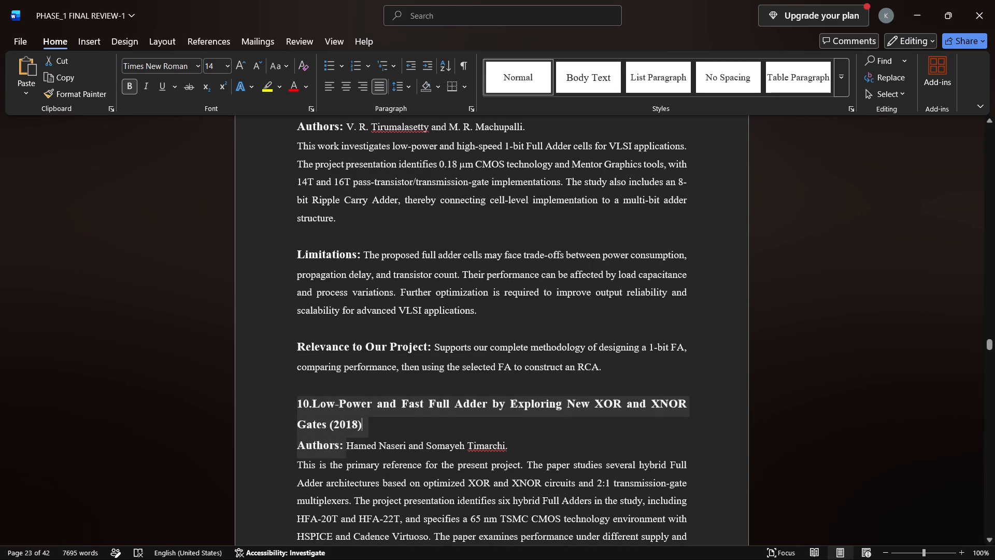
Insert a blank line above paper 10's "Limitations:" paragraph and set that label to font size 14.
{"action": "scroll", "coordinate": [501, 432], "scroll_direction": "down", "scroll_amount": 2}
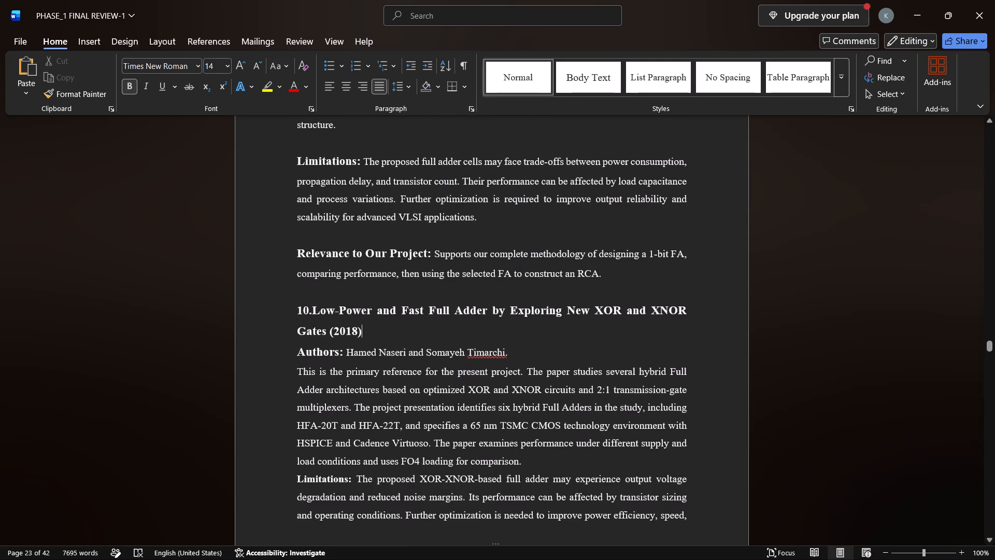
{"action": "scroll", "coordinate": [501, 432], "scroll_direction": "down", "scroll_amount": 1}
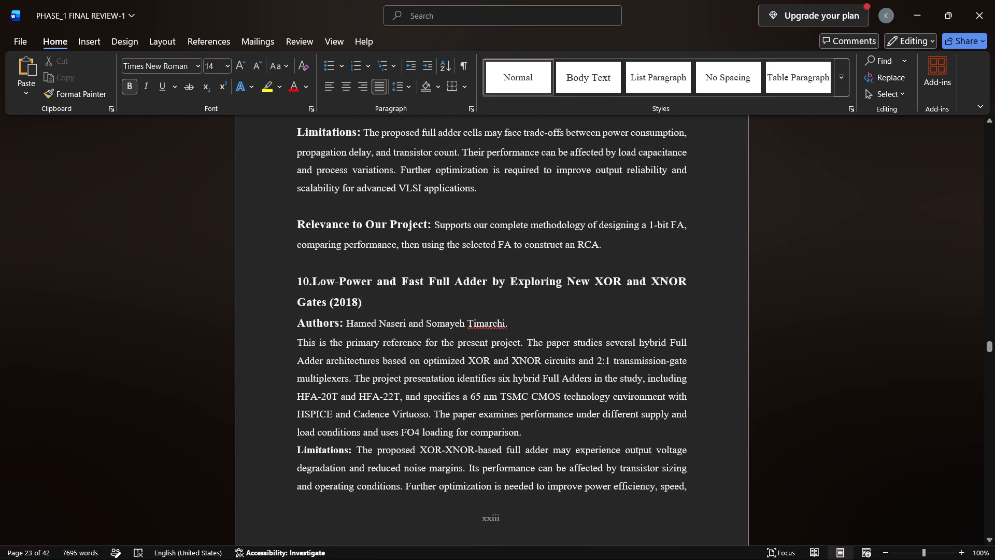
{"action": "left_click", "coordinate": [525, 432]}
{"action": "key", "text": "Return"}
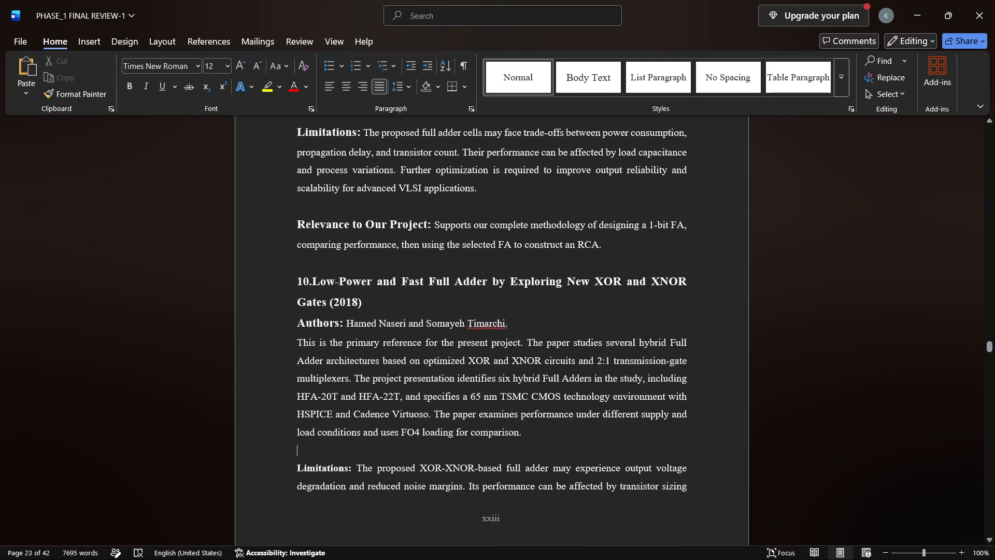
{"action": "left_click_drag", "start_coordinate": [355, 467], "coordinate": [324, 470]}
{"action": "left_click_drag", "start_coordinate": [324, 470], "coordinate": [296, 467]}
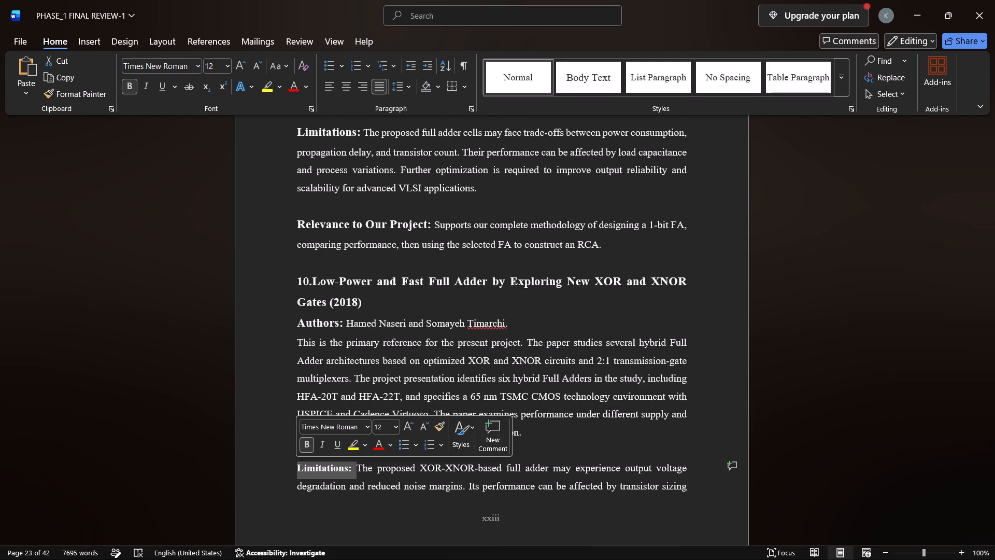
{"action": "left_click", "coordinate": [409, 425]}
{"action": "left_click", "coordinate": [550, 444]}
Insert a blank line above paper 10's "Relevance to Our Project:" paragraph and set that label to font size 14.
{"action": "scroll", "coordinate": [550, 444], "scroll_direction": "down", "scroll_amount": 1}
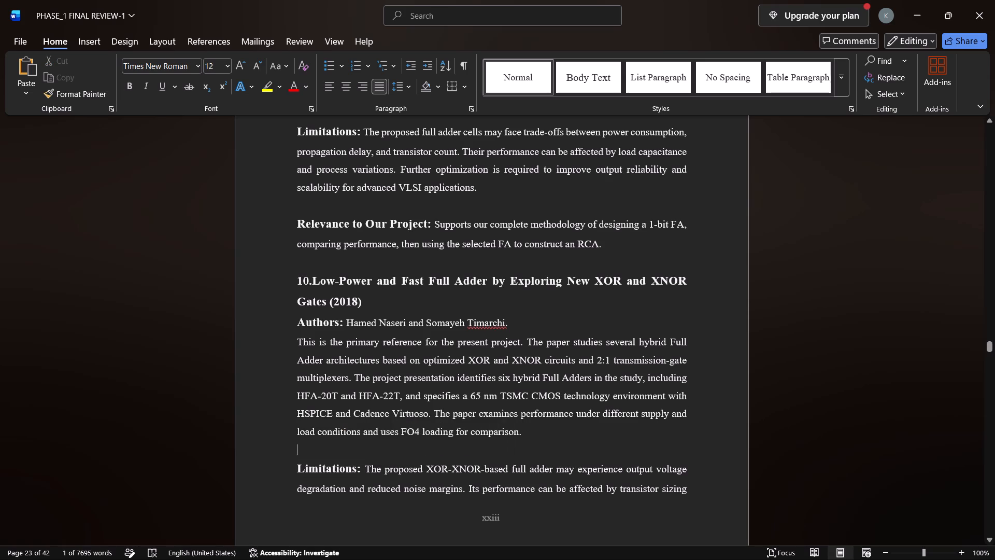
{"action": "scroll", "coordinate": [550, 444], "scroll_direction": "down", "scroll_amount": 2}
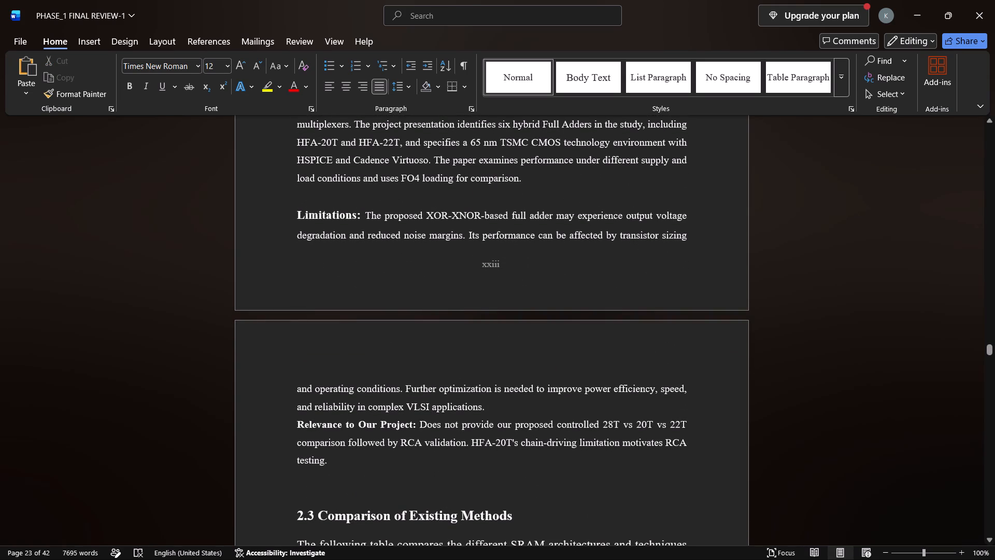
{"action": "left_click", "coordinate": [497, 407]}
{"action": "key", "text": "Return"}
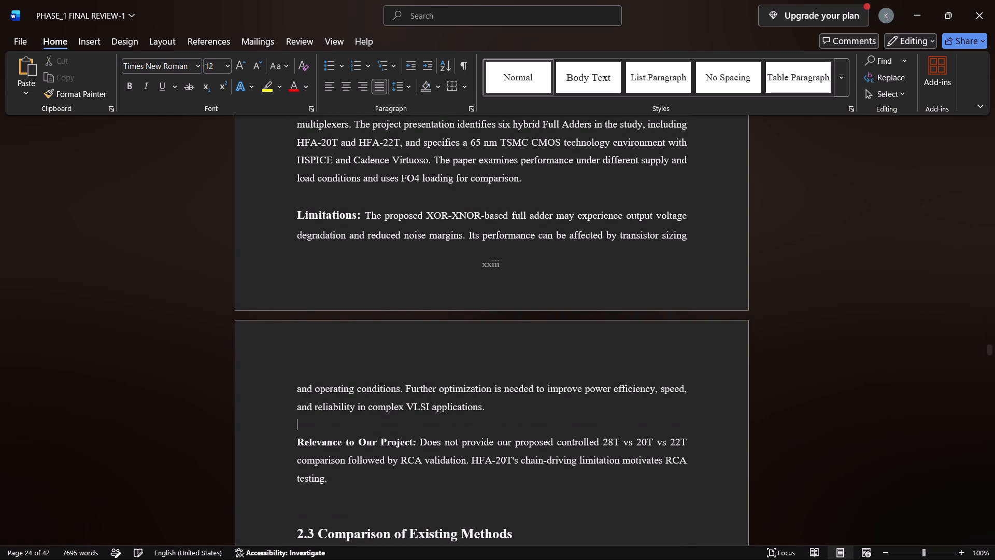
{"action": "left_click_drag", "start_coordinate": [419, 443], "coordinate": [418, 442]}
{"action": "left_click_drag", "start_coordinate": [418, 442], "coordinate": [307, 446]}
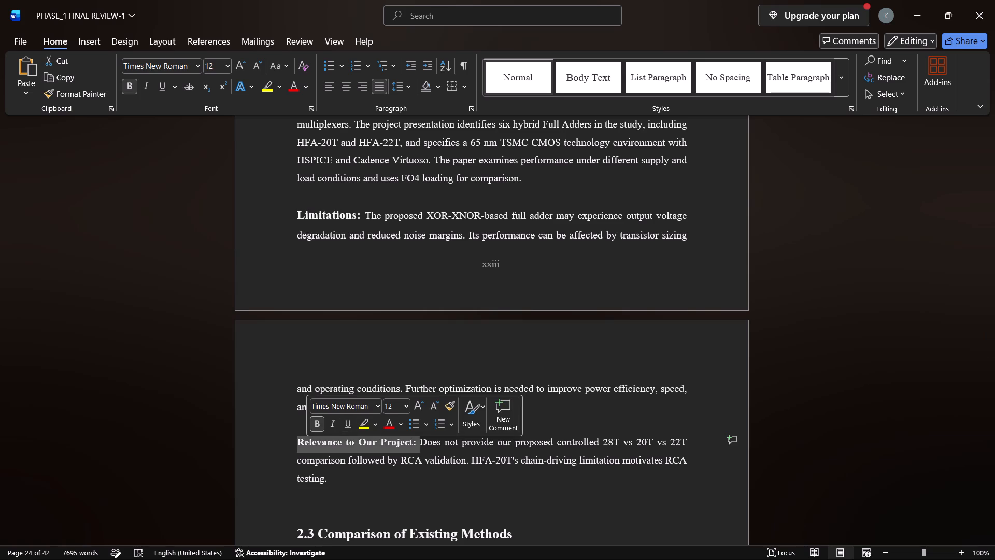
{"action": "left_click", "coordinate": [419, 411]}
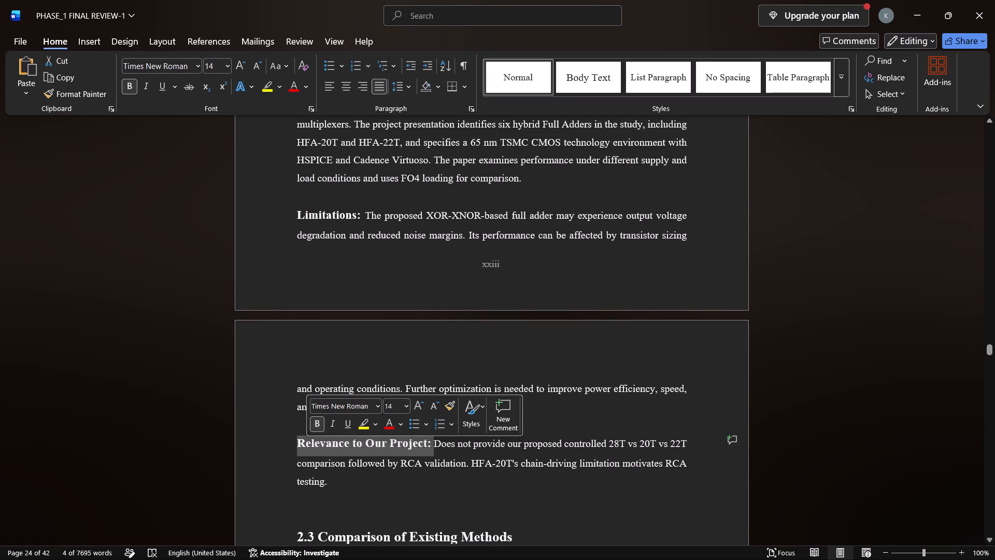
{"action": "left_click", "coordinate": [544, 421]}
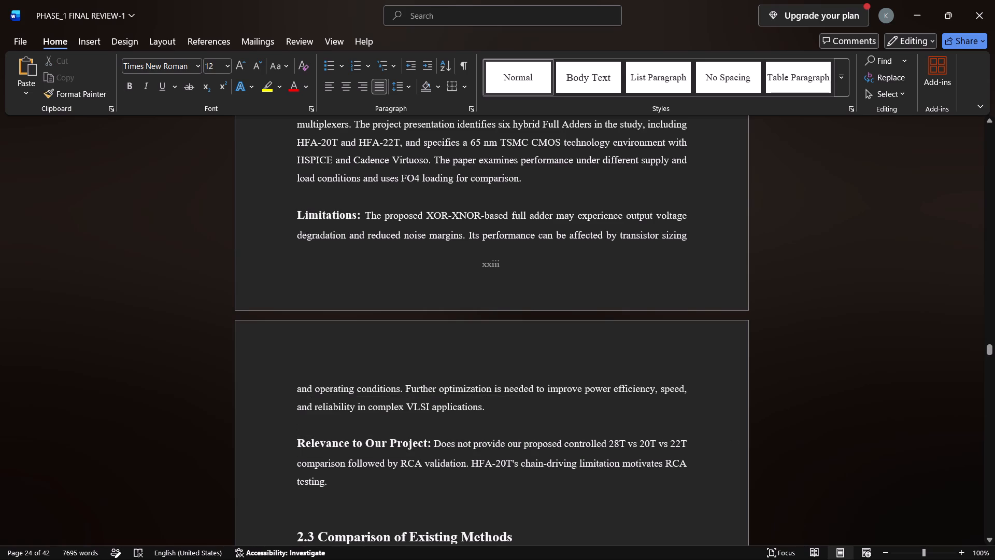
Review the layout of section 2.3, "Comparison of Existing Methods", and its comparison table.
{"action": "scroll", "coordinate": [544, 421], "scroll_direction": "down", "scroll_amount": 1}
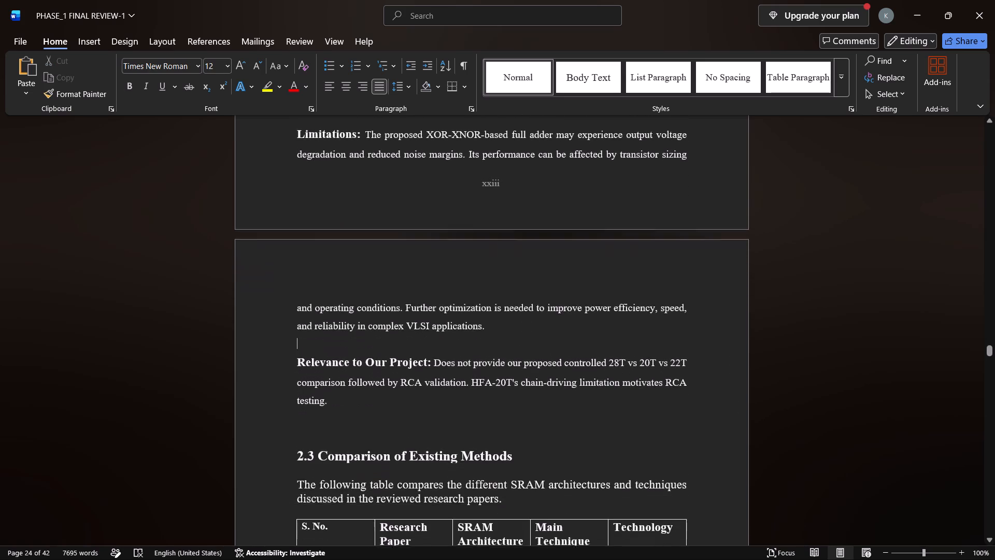
{"action": "scroll", "coordinate": [544, 421], "scroll_direction": "down", "scroll_amount": 2}
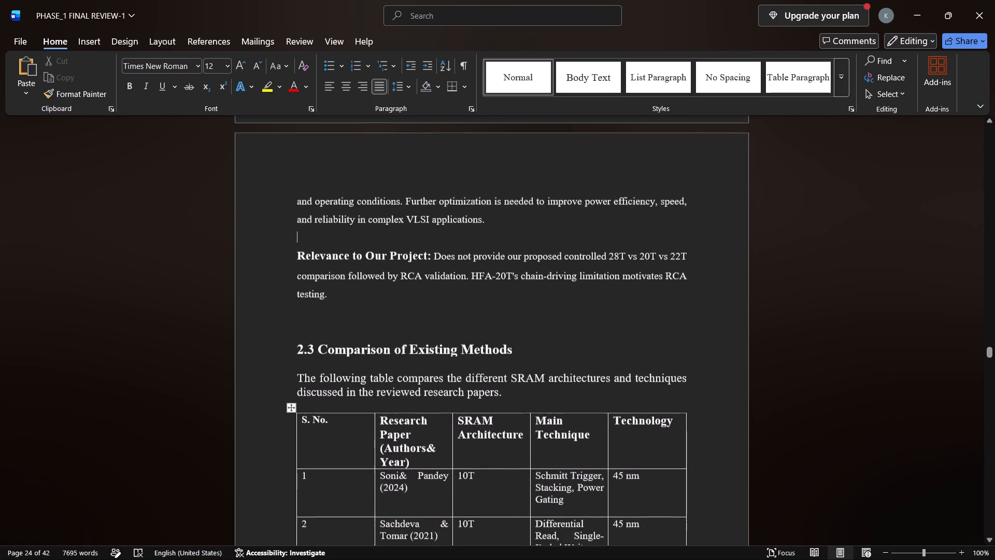
{"action": "scroll", "coordinate": [544, 421], "scroll_direction": "down", "scroll_amount": 2}
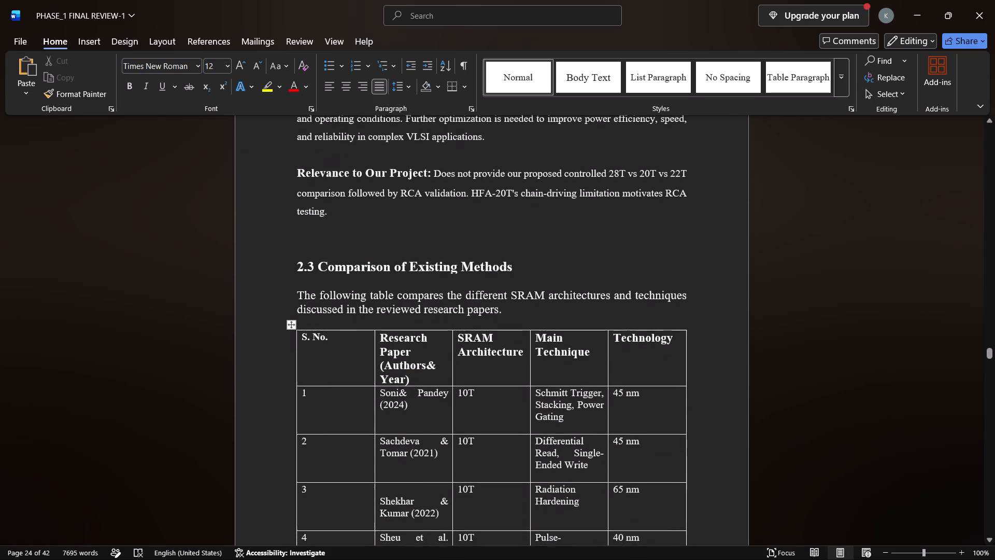
{"action": "scroll", "coordinate": [544, 421], "scroll_direction": "down", "scroll_amount": 2}
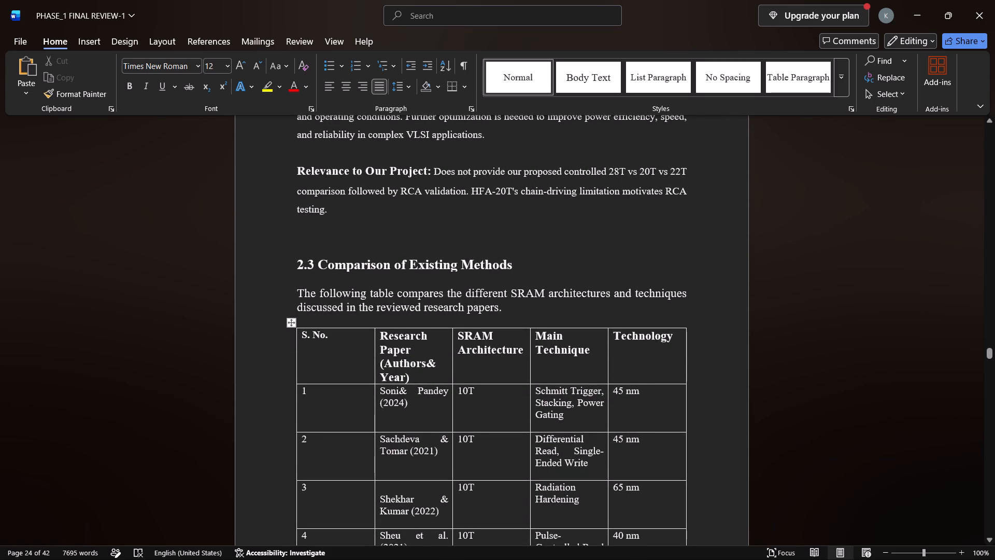
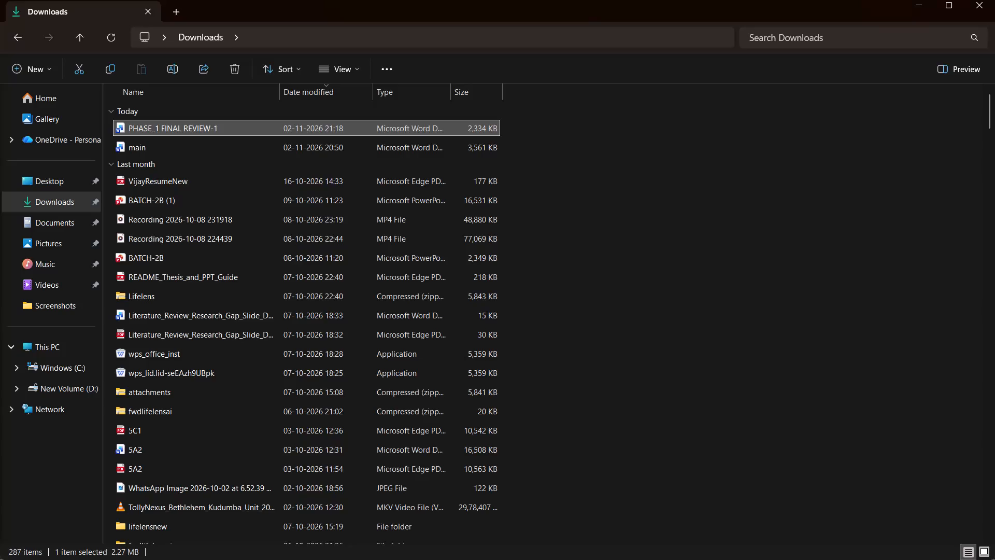
Open the PHASE_1 FINAL REVIEW-1 document from the Downloads folder.
{"action": "double_click", "coordinate": [173, 131]}
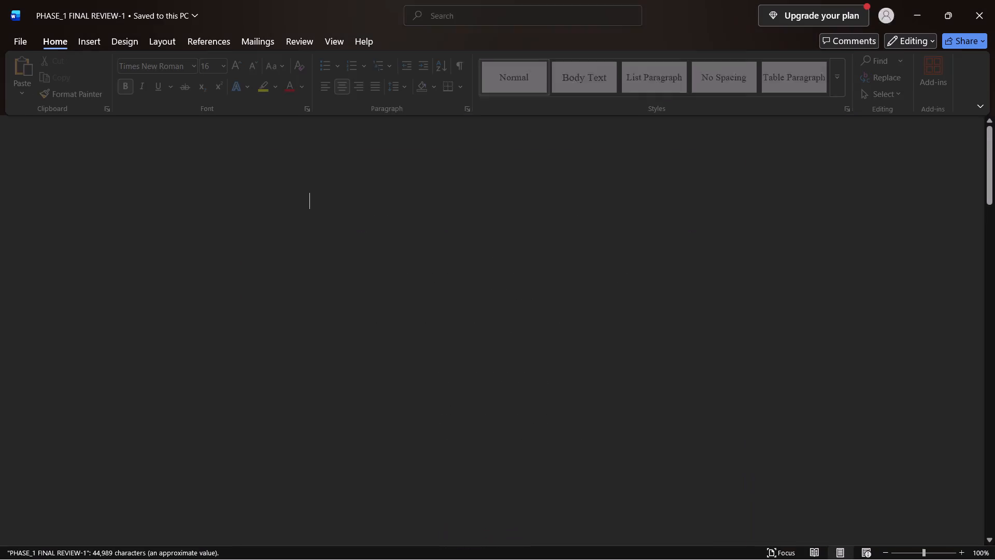
Review the layout of the front matter pages, from the title page through the programme outcomes to the Abstract.
{"action": "scroll", "coordinate": [377, 151], "scroll_direction": "up", "scroll_amount": 1}
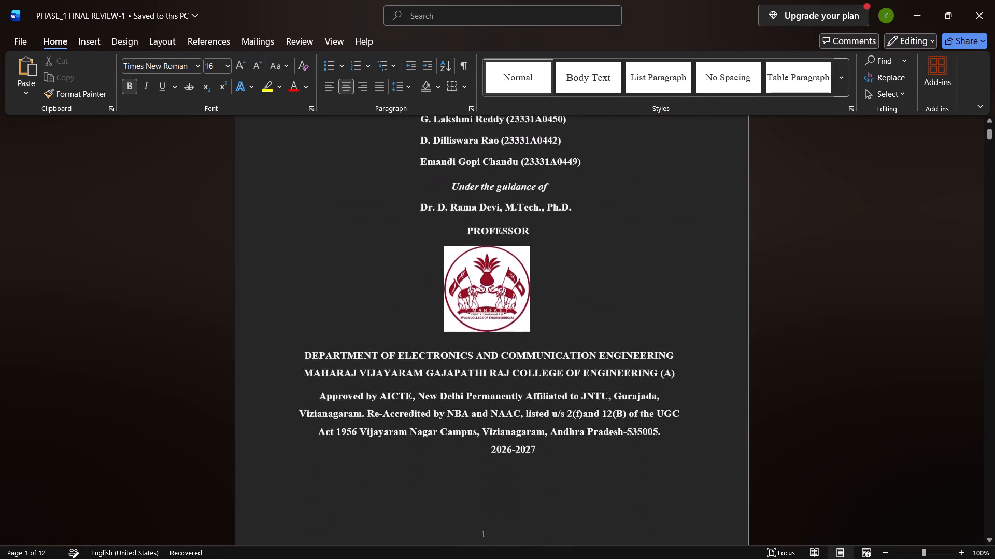
{"action": "scroll", "coordinate": [377, 151], "scroll_direction": "up", "scroll_amount": 5}
{"action": "scroll", "coordinate": [443, 230], "scroll_direction": "down", "scroll_amount": 4}
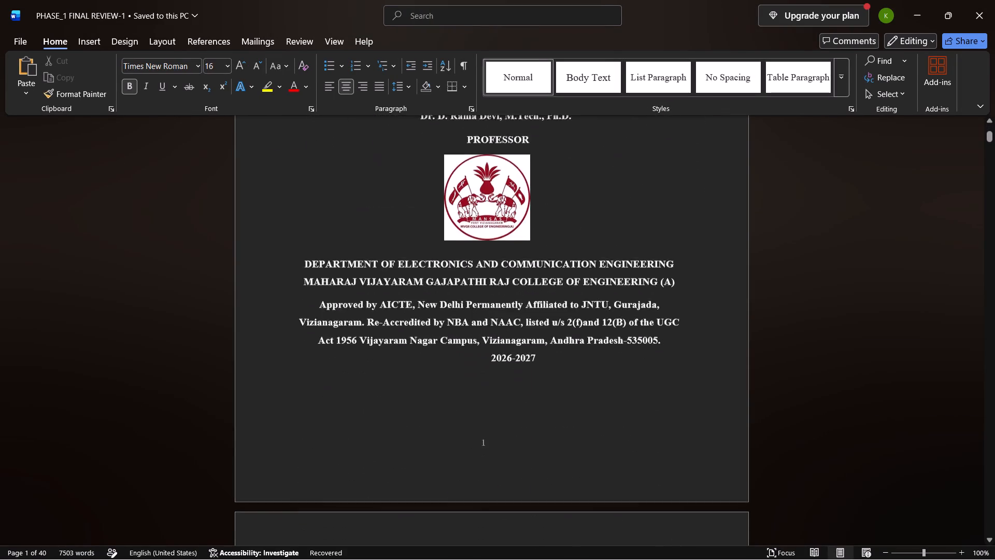
{"action": "scroll", "coordinate": [443, 230], "scroll_direction": "down", "scroll_amount": 3}
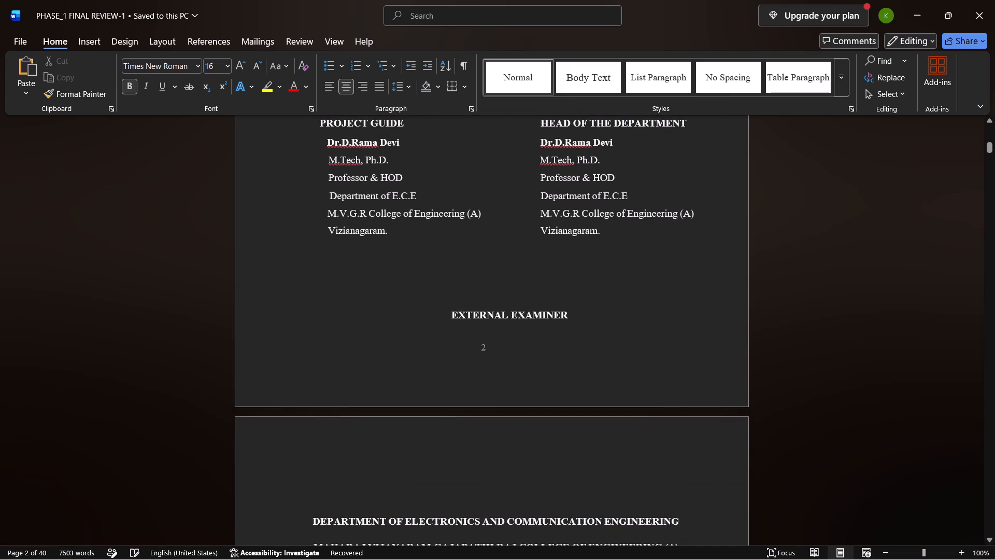
{"action": "scroll", "coordinate": [443, 230], "scroll_direction": "down", "scroll_amount": 4}
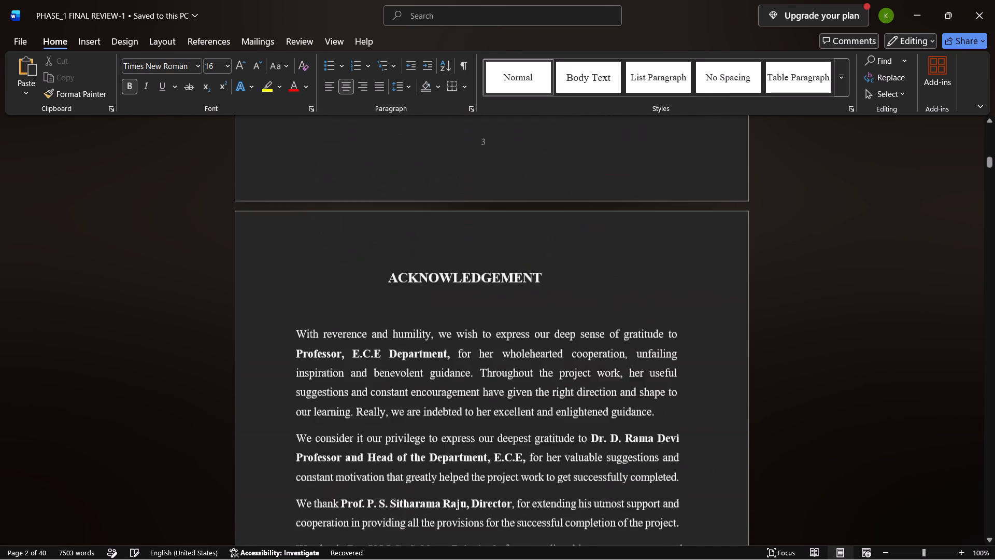
{"action": "scroll", "coordinate": [443, 230], "scroll_direction": "down", "scroll_amount": 6}
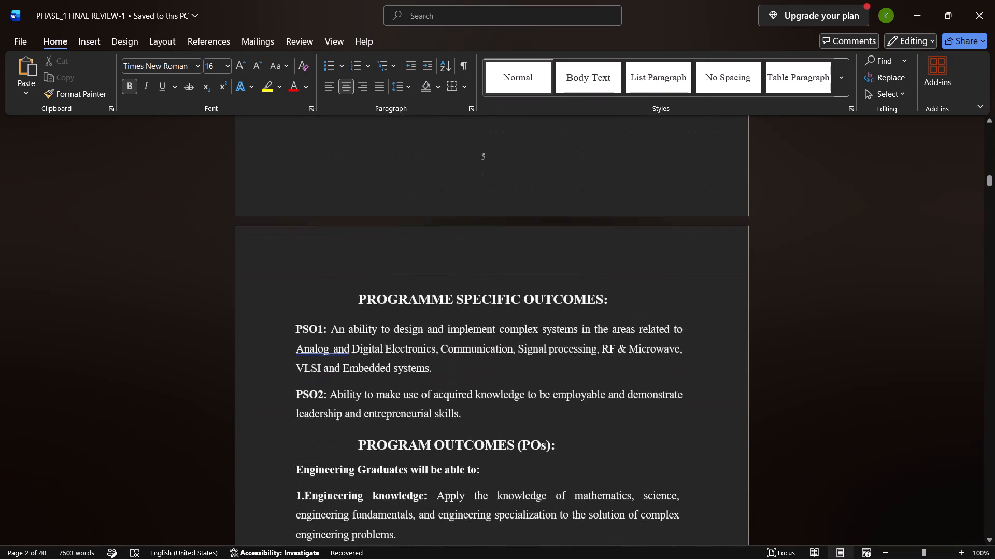
{"action": "scroll", "coordinate": [443, 230], "scroll_direction": "down", "scroll_amount": 5}
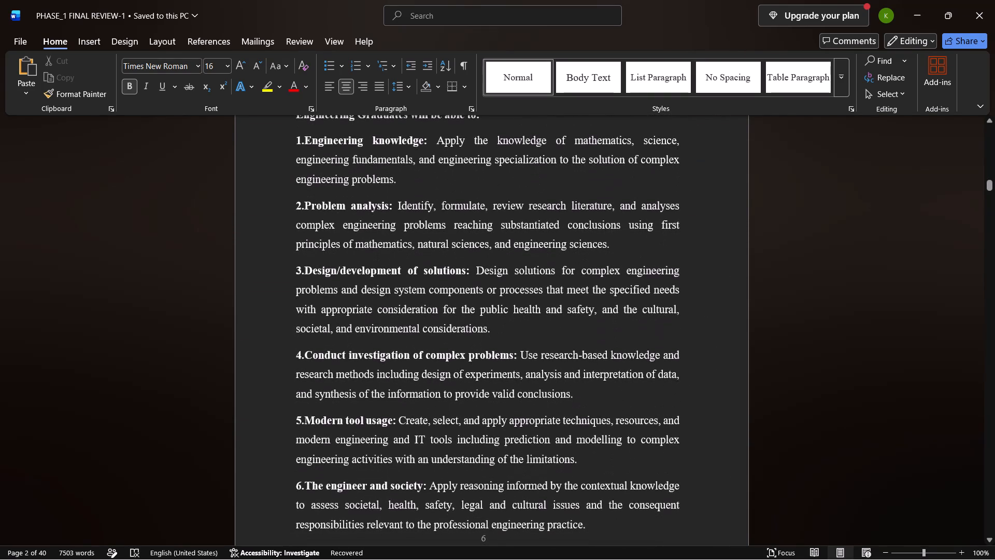
{"action": "scroll", "coordinate": [443, 230], "scroll_direction": "up", "scroll_amount": 11}
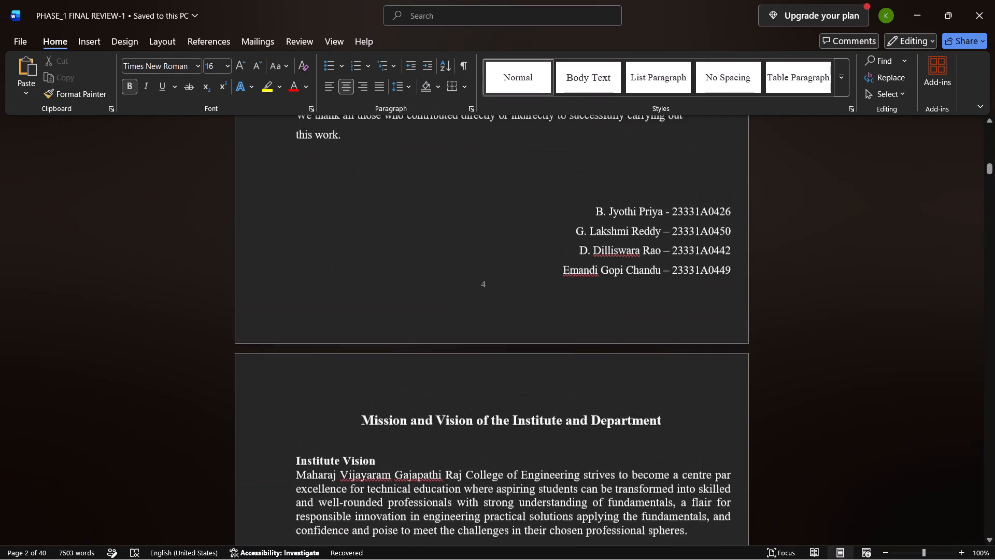
{"action": "scroll", "coordinate": [443, 230], "scroll_direction": "down", "scroll_amount": 7}
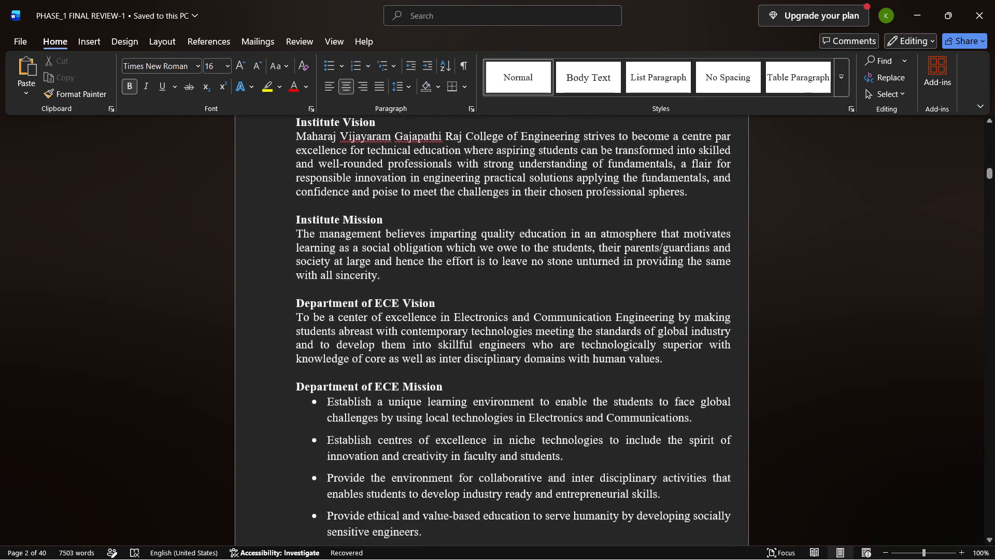
{"action": "scroll", "coordinate": [443, 230], "scroll_direction": "down", "scroll_amount": 8}
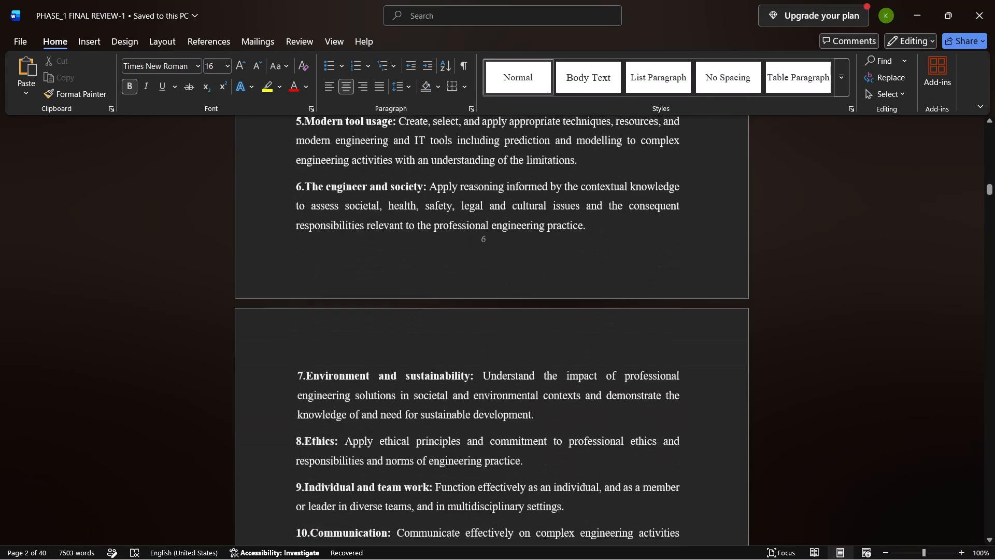
{"action": "scroll", "coordinate": [443, 230], "scroll_direction": "down", "scroll_amount": 8}
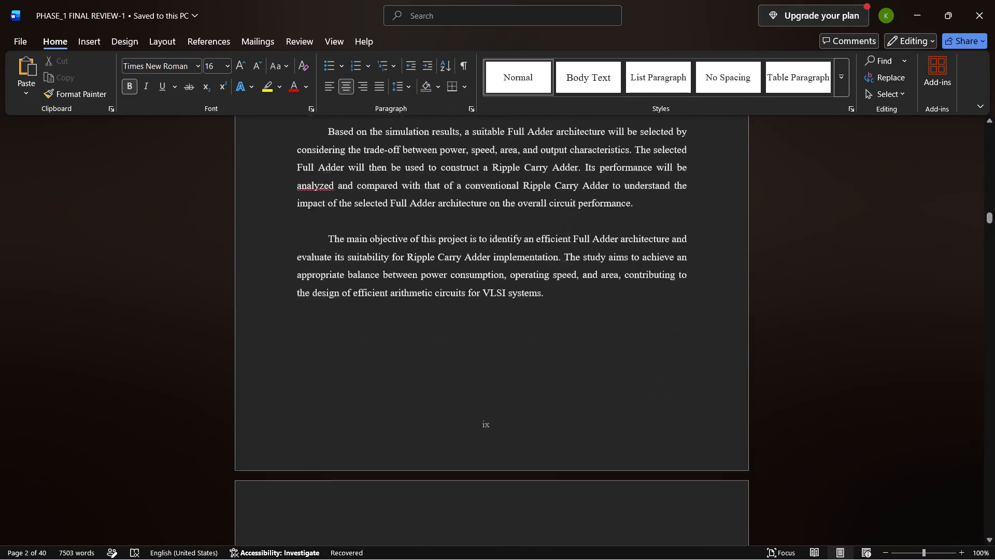
{"action": "scroll", "coordinate": [443, 230], "scroll_direction": "up", "scroll_amount": 2}
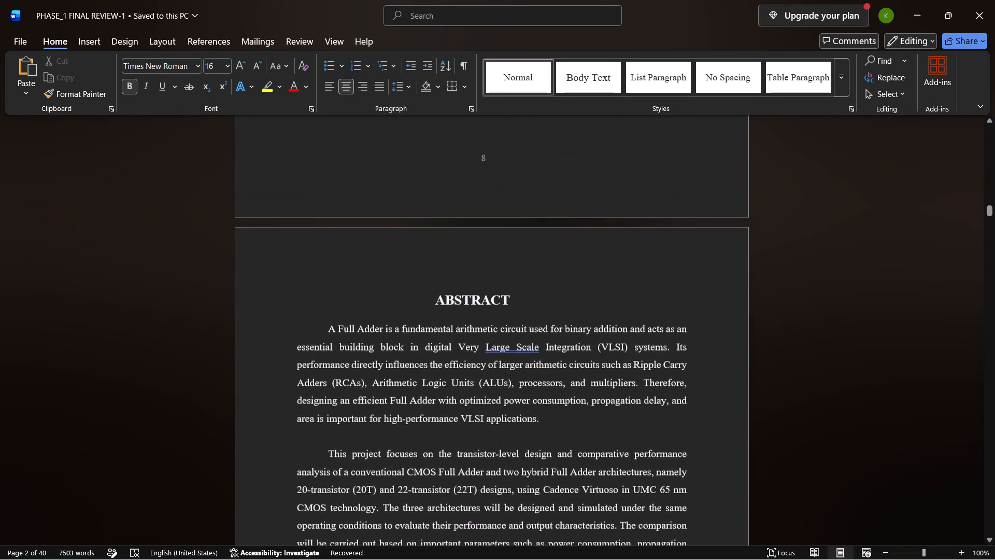
{"action": "scroll", "coordinate": [443, 230], "scroll_direction": "up", "scroll_amount": 1}
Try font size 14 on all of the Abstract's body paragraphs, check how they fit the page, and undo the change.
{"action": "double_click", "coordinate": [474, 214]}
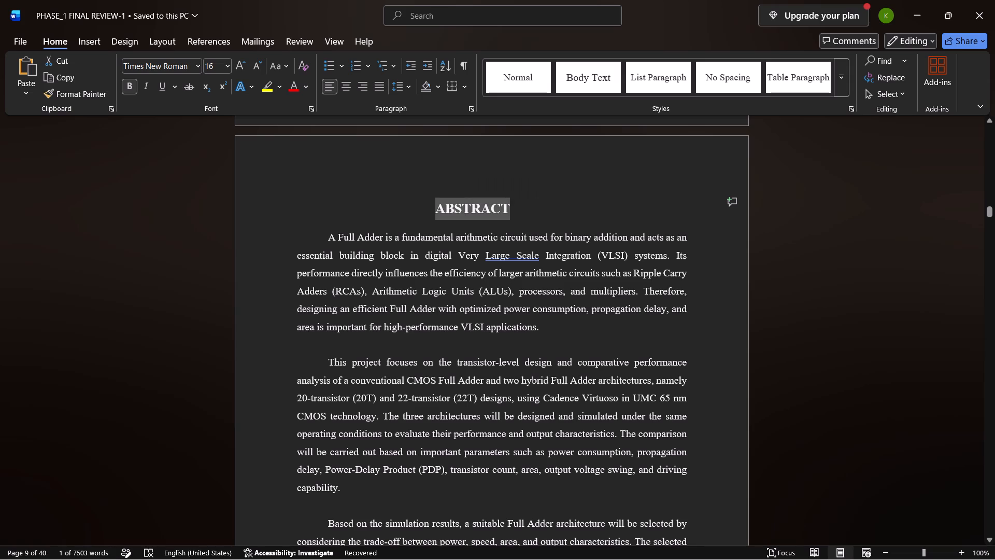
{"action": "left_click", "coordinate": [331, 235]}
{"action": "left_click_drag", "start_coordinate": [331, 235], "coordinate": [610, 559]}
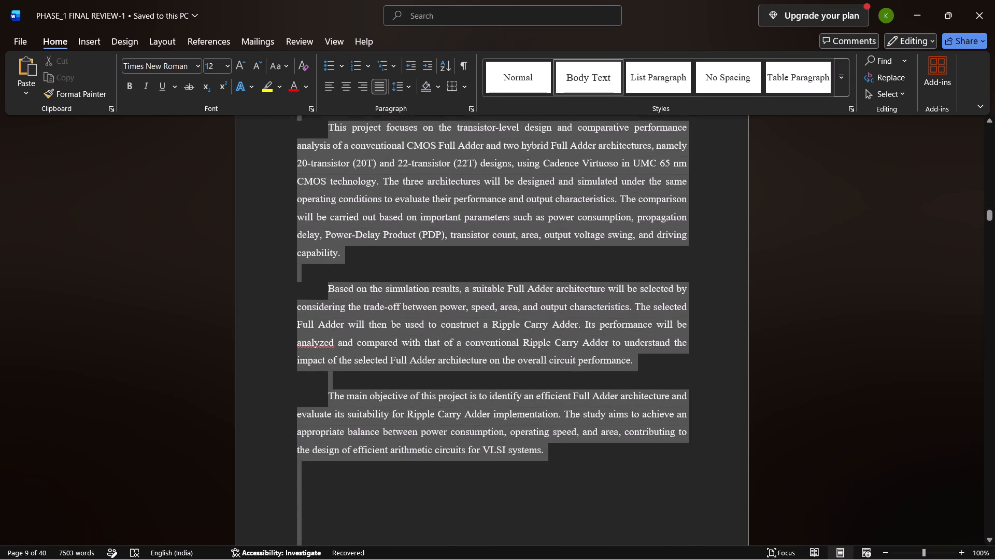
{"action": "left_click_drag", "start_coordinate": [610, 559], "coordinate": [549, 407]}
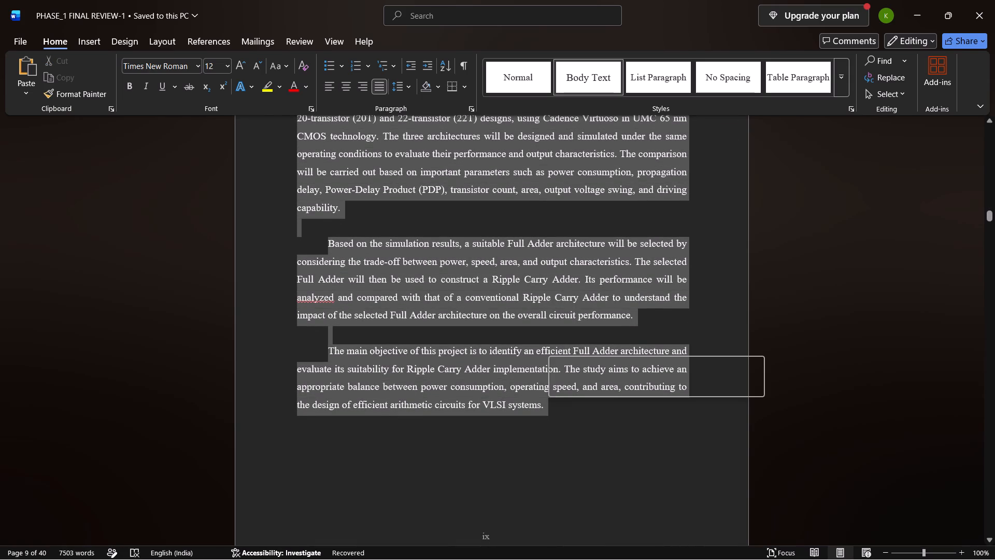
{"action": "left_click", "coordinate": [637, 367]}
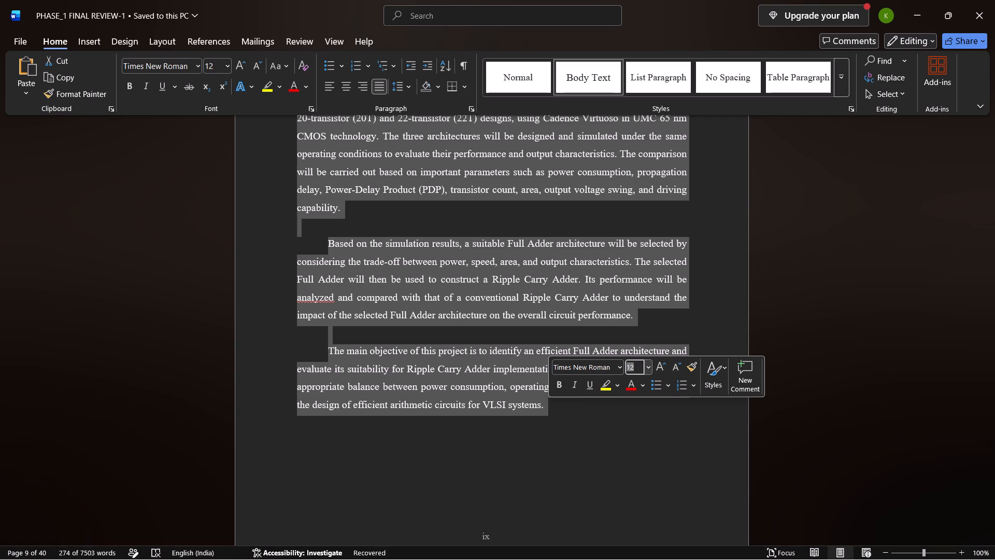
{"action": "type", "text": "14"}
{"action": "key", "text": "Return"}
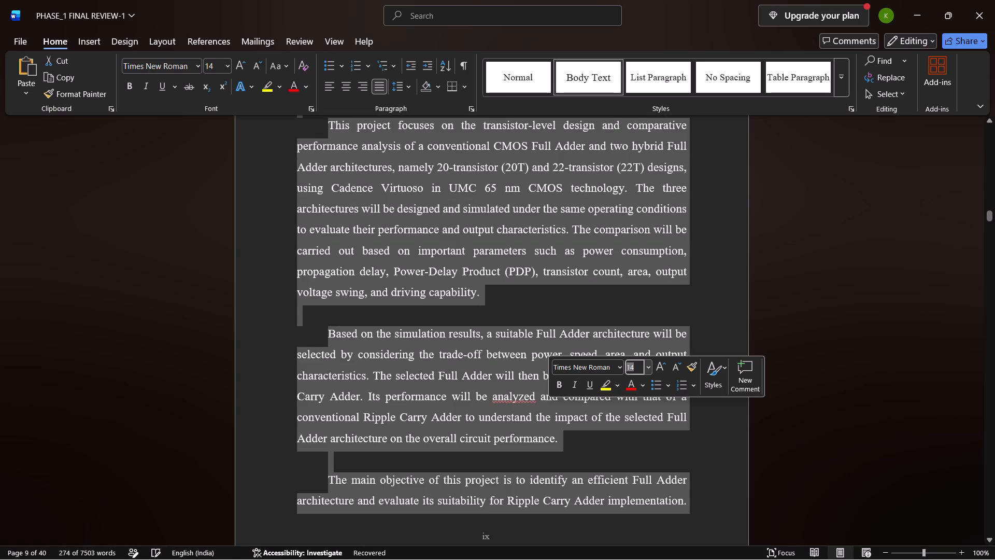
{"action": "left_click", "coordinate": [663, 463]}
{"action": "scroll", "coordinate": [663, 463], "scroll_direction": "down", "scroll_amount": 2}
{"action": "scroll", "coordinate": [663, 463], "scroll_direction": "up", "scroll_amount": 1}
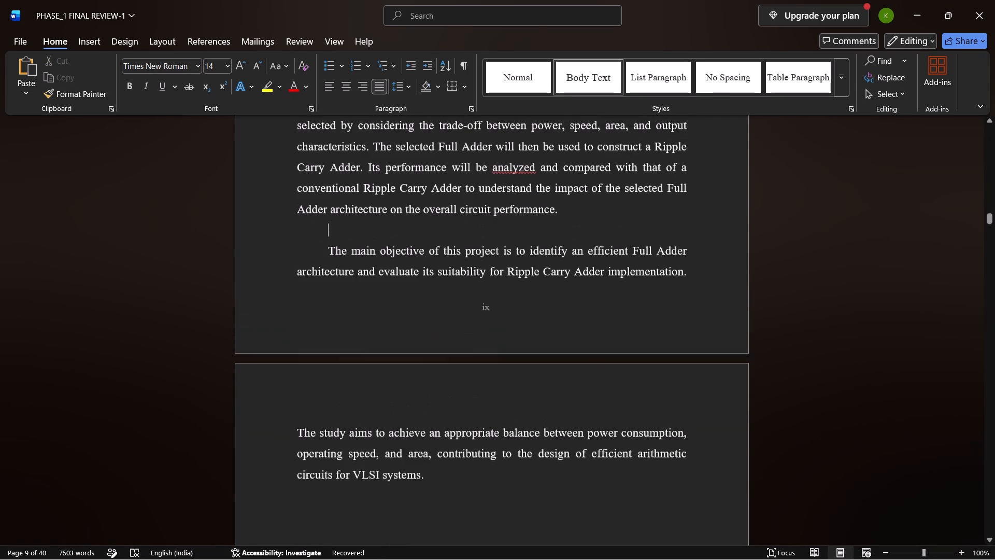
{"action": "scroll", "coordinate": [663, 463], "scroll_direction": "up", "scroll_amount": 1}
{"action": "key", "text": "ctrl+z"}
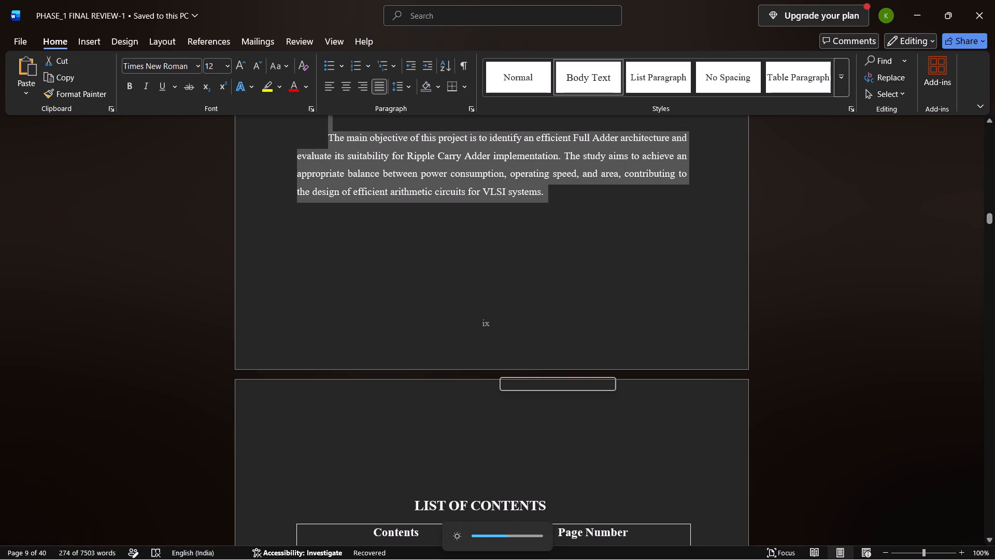
Set all of the Abstract's body paragraphs to font size 13.
{"action": "scroll", "coordinate": [472, 333], "scroll_direction": "up", "scroll_amount": 3}
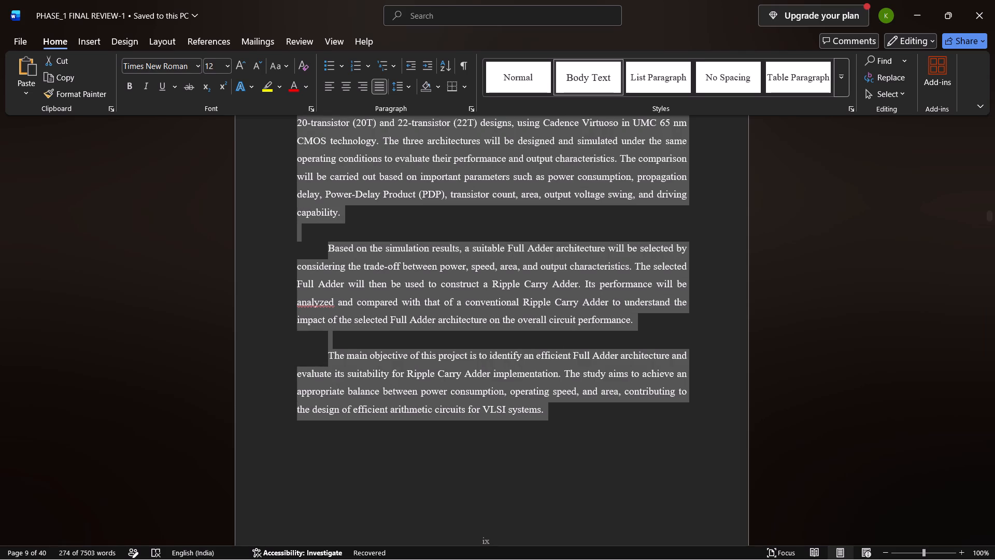
{"action": "left_click", "coordinate": [218, 62]}
{"action": "type", "text": "13"}
{"action": "key", "text": "Return"}
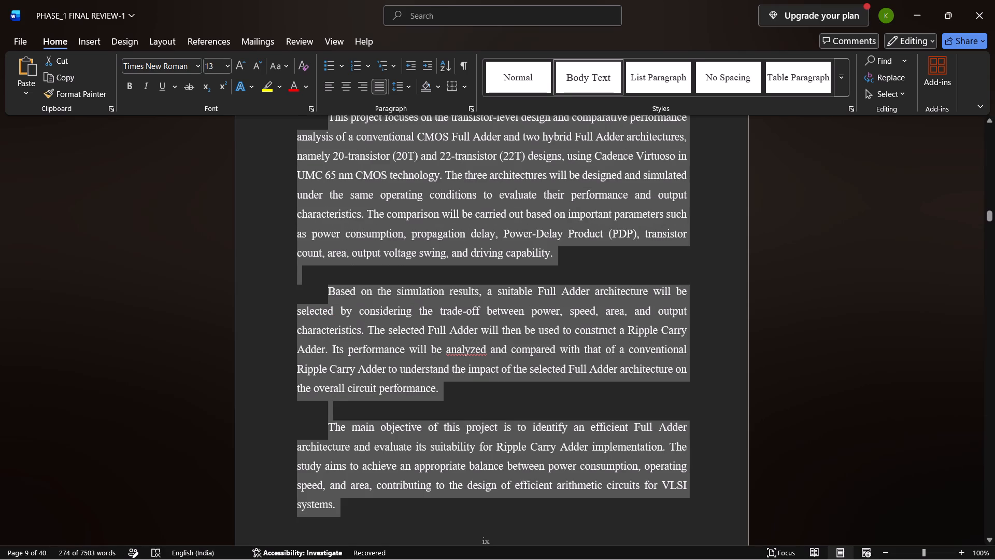
{"action": "left_click", "coordinate": [428, 277]}
Indent the first line of section 1.1's opening paragraph, "Digital systems perform several arithmetic operations", to the second tab stop after the margin.
{"action": "scroll", "coordinate": [428, 277], "scroll_direction": "down", "scroll_amount": 1}
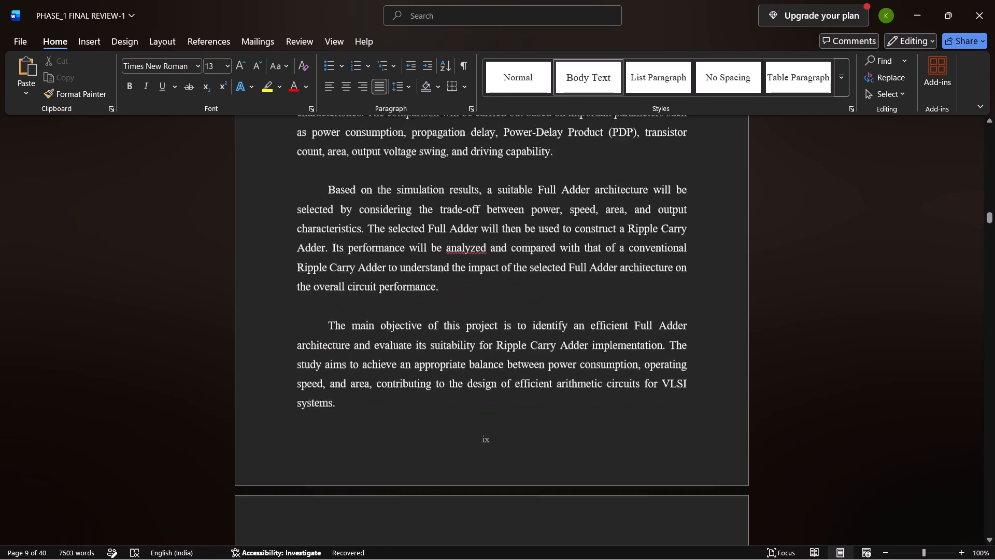
{"action": "scroll", "coordinate": [428, 277], "scroll_direction": "down", "scroll_amount": 3}
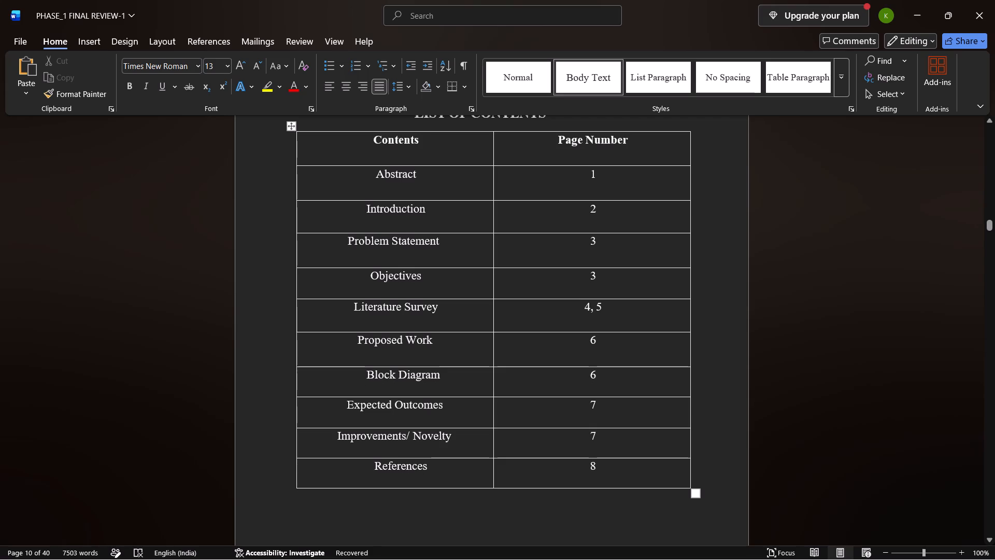
{"action": "scroll", "coordinate": [484, 498], "scroll_direction": "down", "scroll_amount": 3}
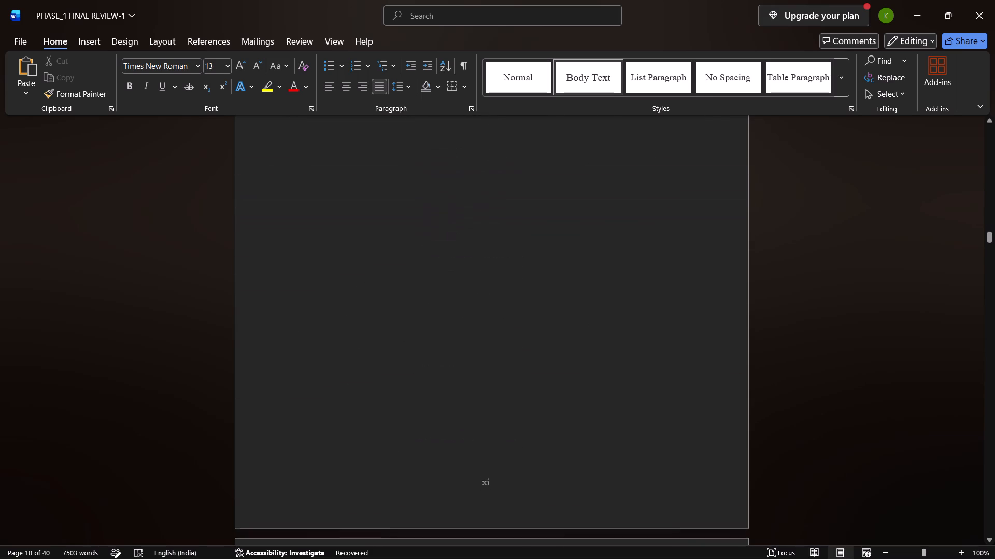
{"action": "scroll", "coordinate": [484, 498], "scroll_direction": "down", "scroll_amount": 3}
{"action": "scroll", "coordinate": [484, 498], "scroll_direction": "up", "scroll_amount": 1}
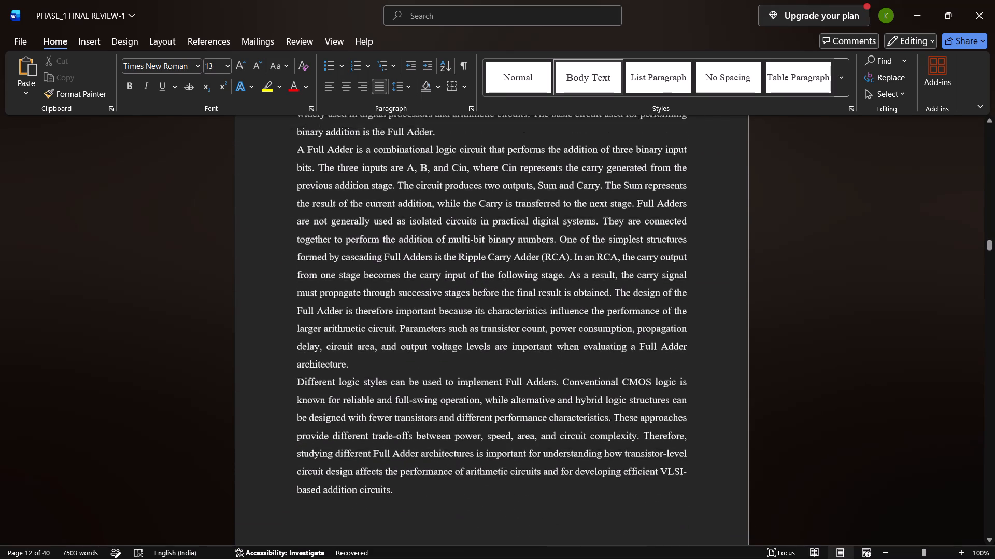
{"action": "scroll", "coordinate": [484, 498], "scroll_direction": "up", "scroll_amount": 1}
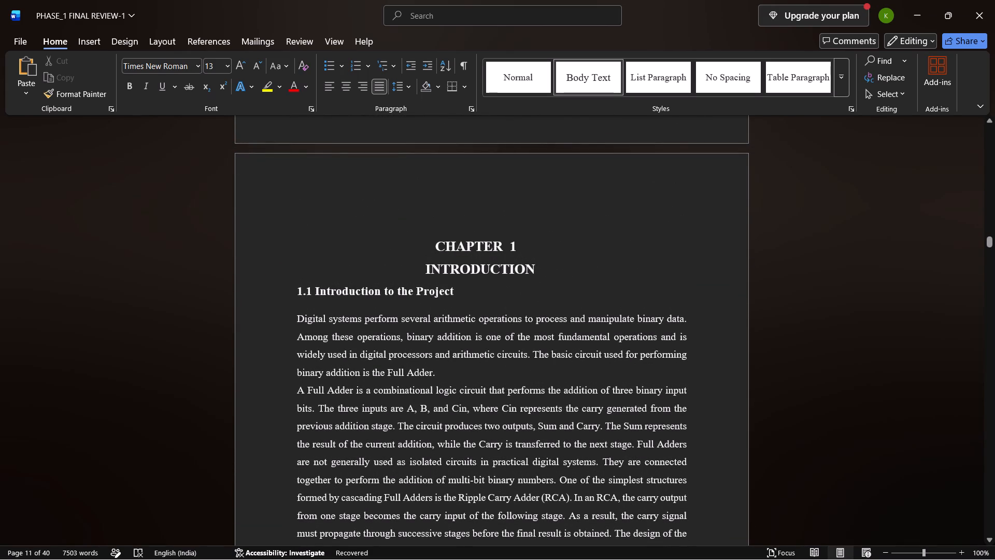
{"action": "double_click", "coordinate": [342, 297]}
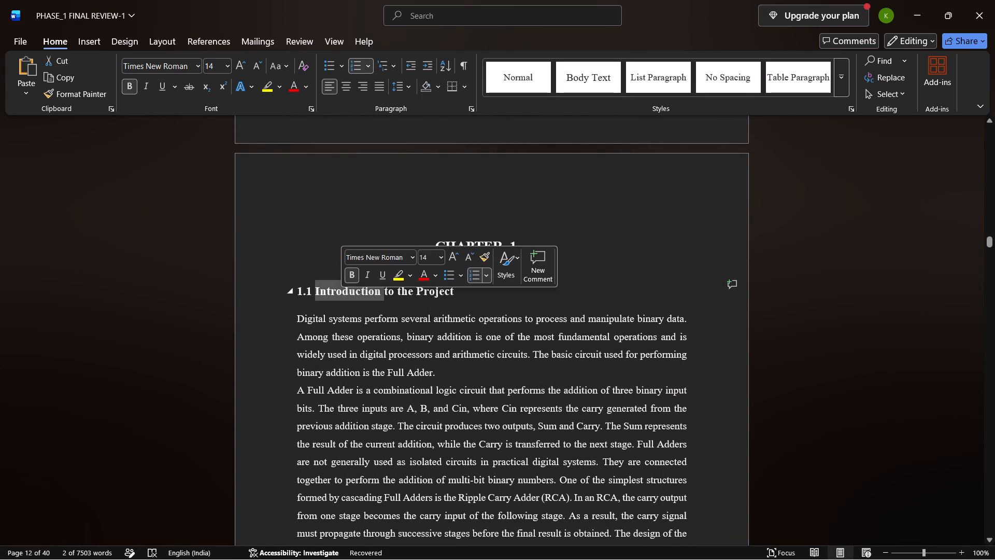
{"action": "left_click", "coordinate": [295, 321]}
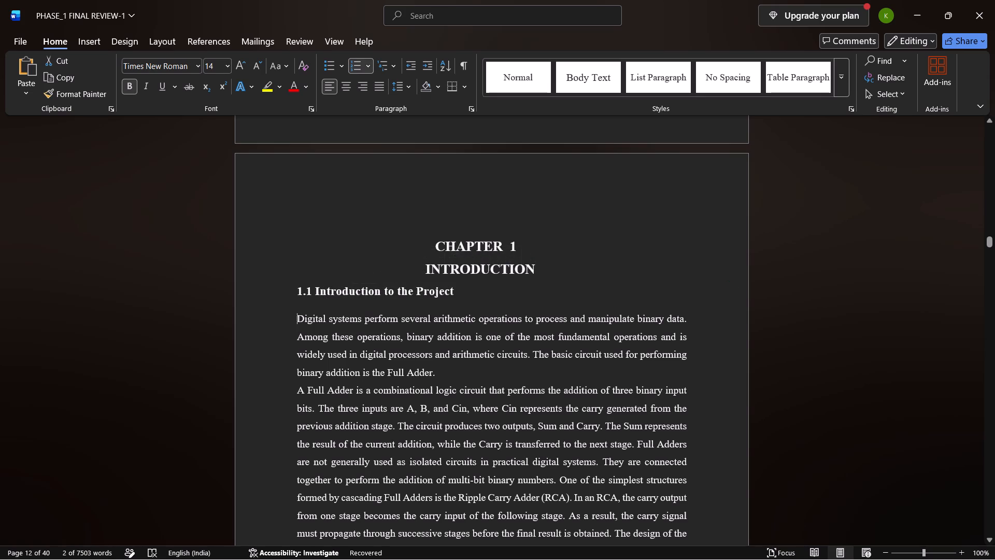
{"action": "key", "text": "Tab"}
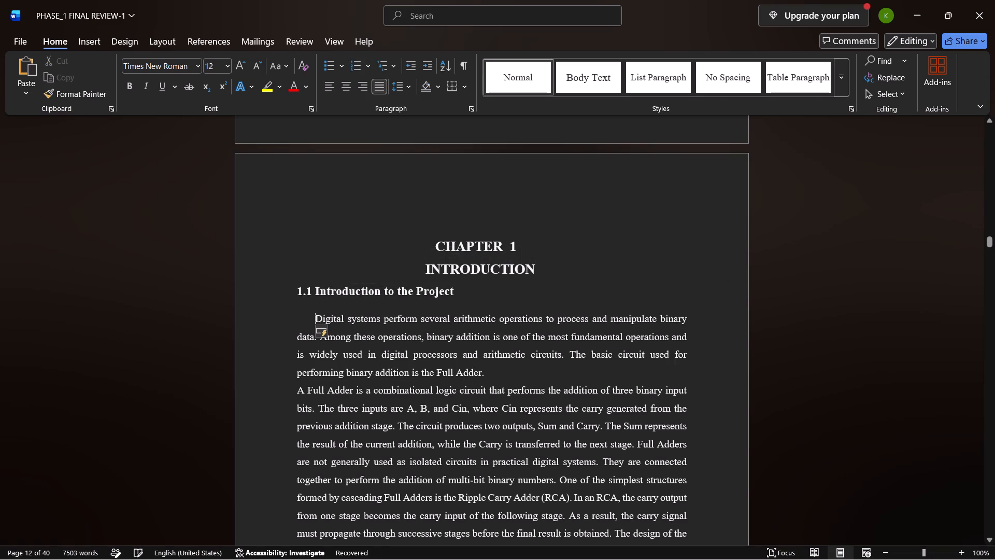
{"action": "key", "text": "space"}
{"action": "key", "text": "space"}
{"action": "key", "text": "Tab"}
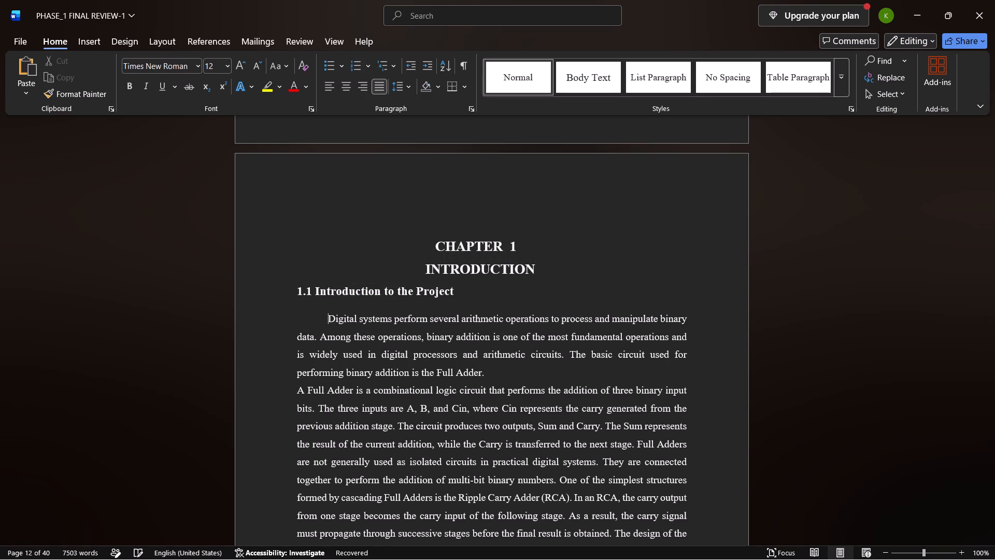
{"action": "key", "text": "Tab"}
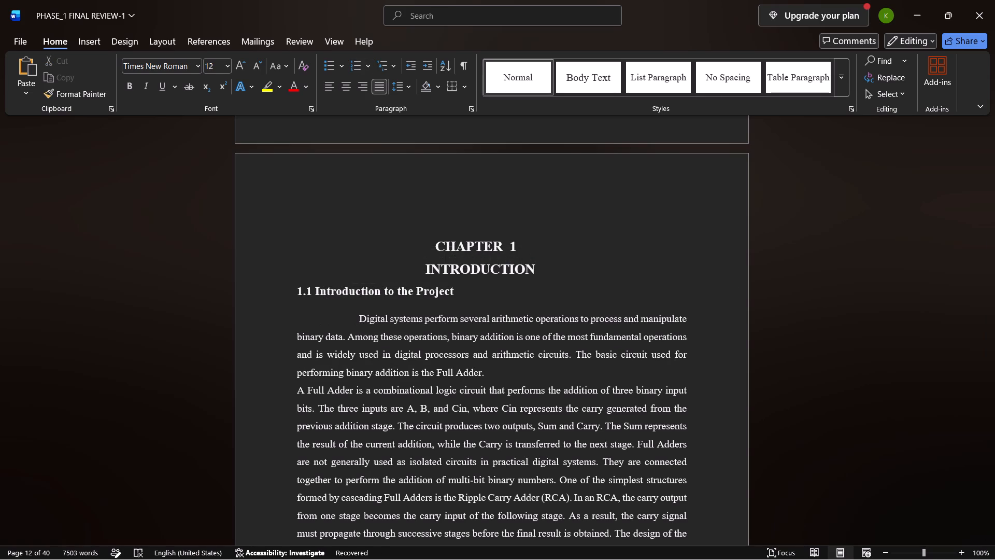
{"action": "key", "text": "BackSpace"}
{"action": "key", "text": "Tab"}
Add a blank line before section 1.1's second paragraph, "A Full Adder is a combinational logic circuit", and indent its first line to match the opening paragraph.
{"action": "left_click", "coordinate": [490, 373]}
{"action": "key", "text": "Return"}
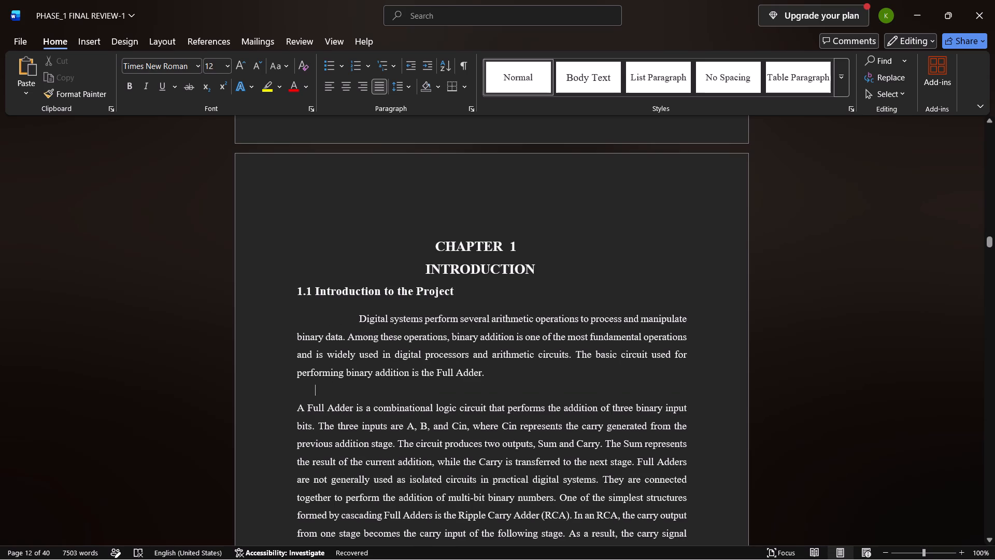
{"action": "left_click", "coordinate": [297, 411]}
{"action": "key", "text": "Tab"}
{"action": "key", "text": "space"}
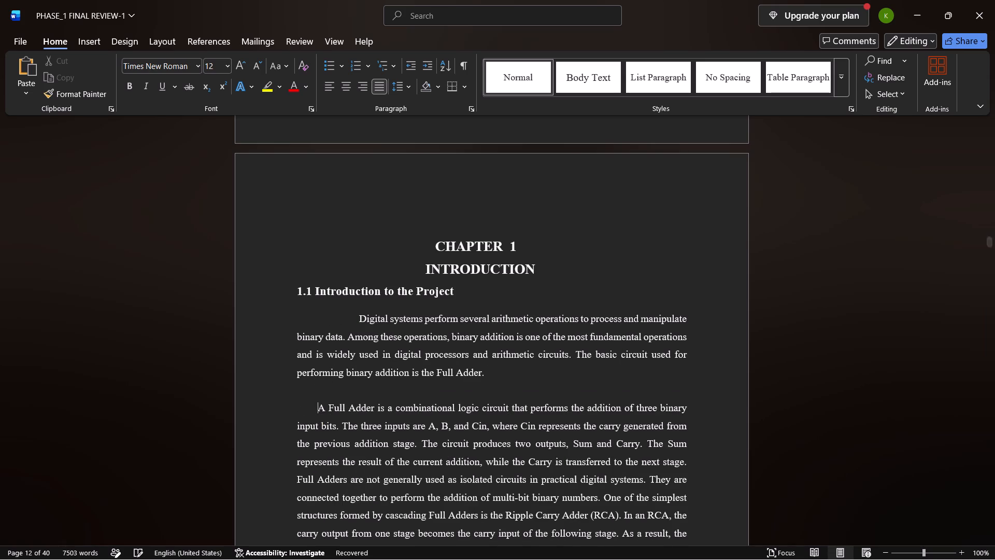
{"action": "key", "text": "space"}
{"action": "key", "text": "Tab"}
{"action": "key", "text": "Tab"}
Add a blank line before section 1.1's third paragraph, "Different logic styles can be used", and indent its first line to match the paragraphs above.
{"action": "scroll", "coordinate": [297, 411], "scroll_direction": "down", "scroll_amount": 1}
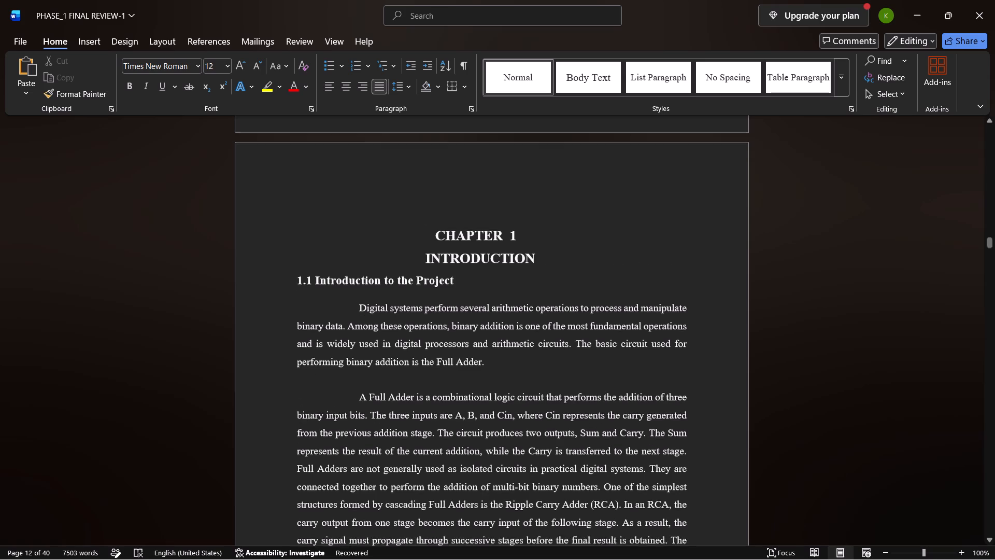
{"action": "scroll", "coordinate": [297, 411], "scroll_direction": "down", "scroll_amount": 1}
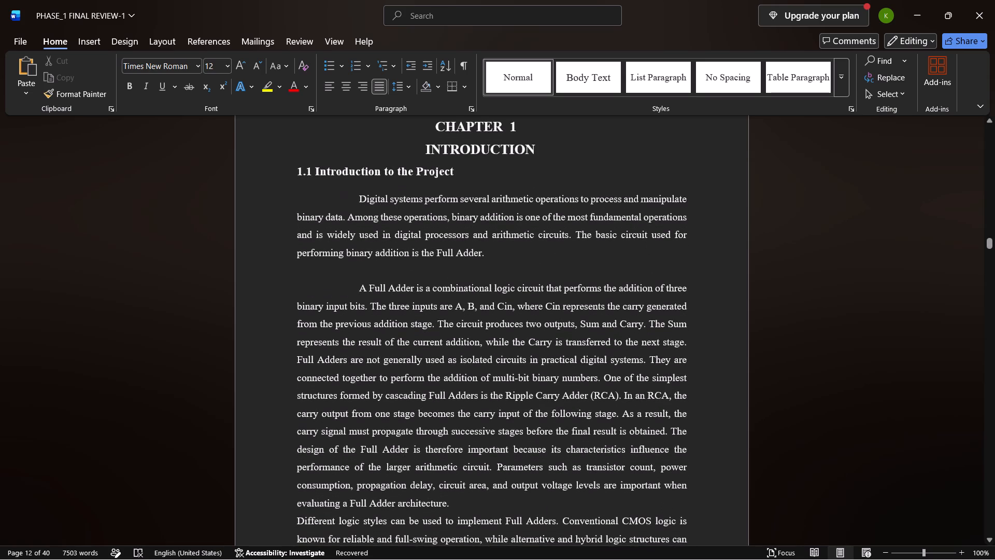
{"action": "scroll", "coordinate": [297, 411], "scroll_direction": "down", "scroll_amount": 1}
{"action": "left_click", "coordinate": [454, 457]}
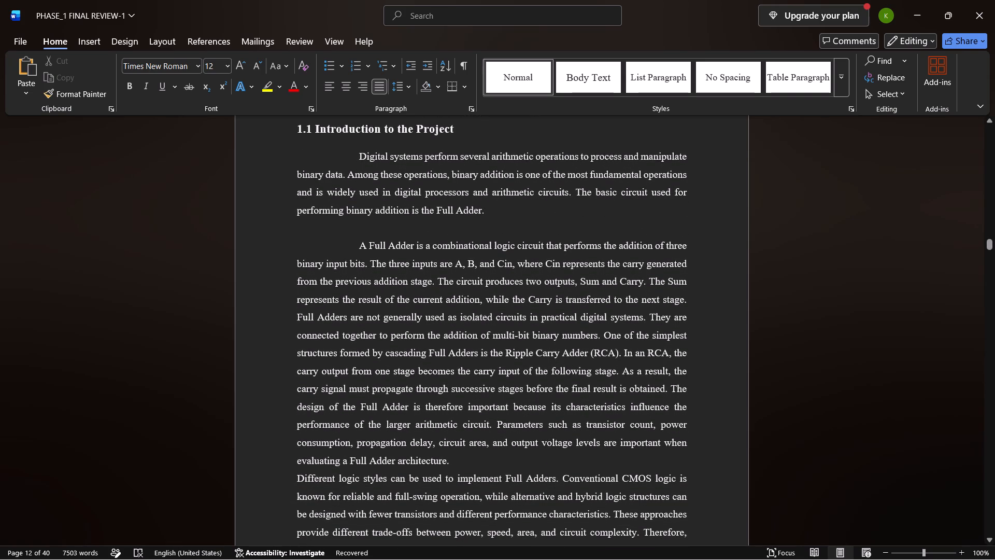
{"action": "key", "text": "Return"}
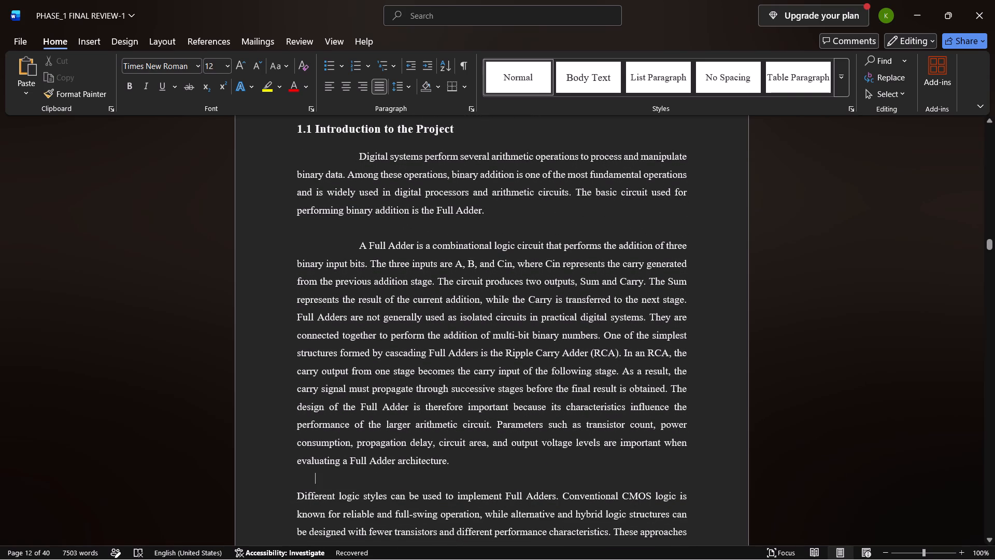
{"action": "left_click", "coordinate": [294, 497]}
{"action": "key", "text": "Tab"}
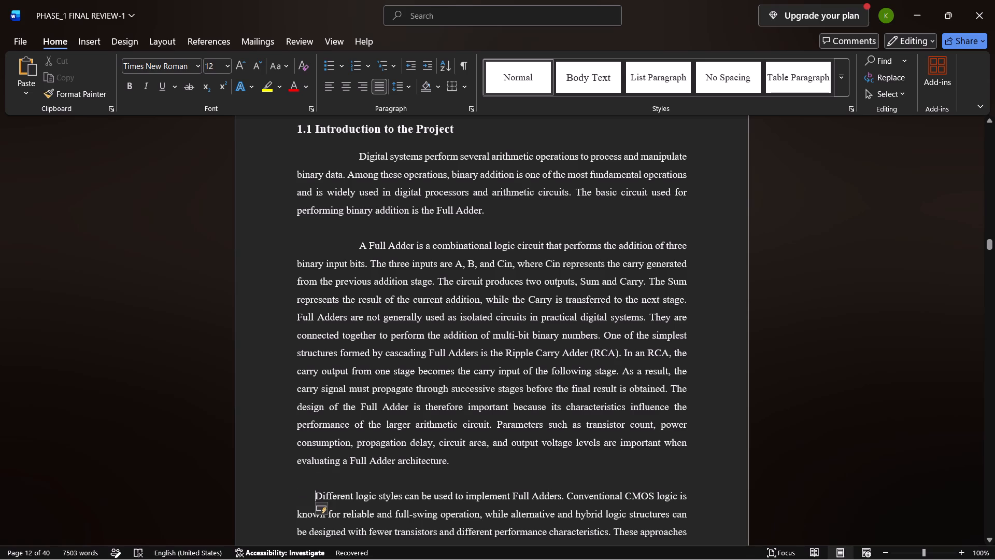
{"action": "key", "text": "space"}
{"action": "key", "text": "space"}
{"action": "key", "text": "Tab"}
{"action": "key", "text": "Tab"}
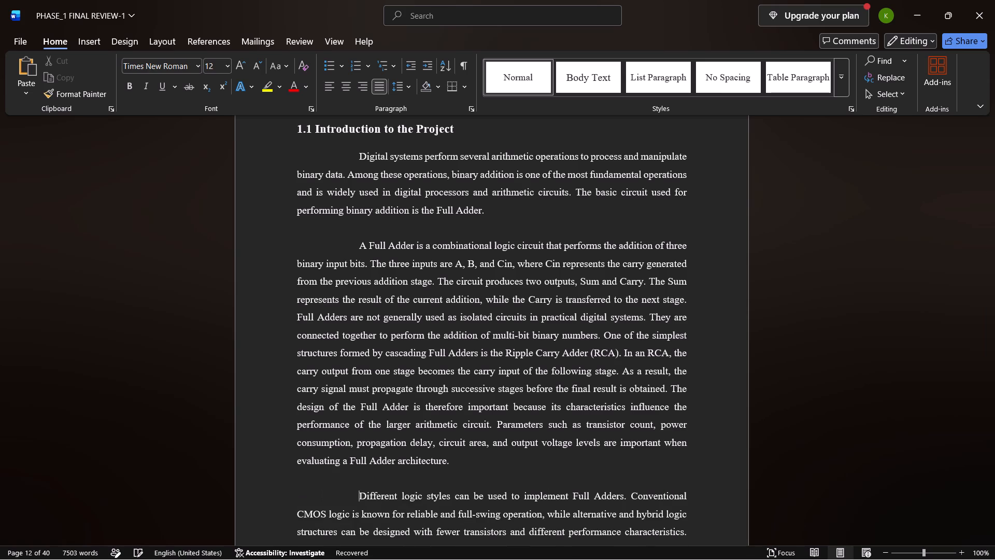
Delete the empty lines above the "1.2 Background of the Project" heading so that it starts at the top of its page.
{"action": "scroll", "coordinate": [294, 497], "scroll_direction": "down", "scroll_amount": 2}
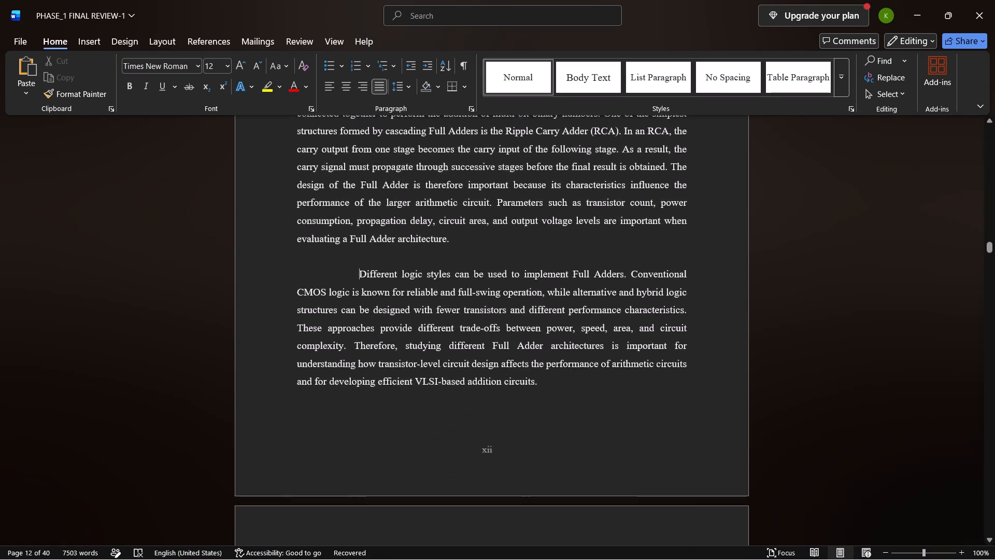
{"action": "scroll", "coordinate": [294, 497], "scroll_direction": "down", "scroll_amount": 2}
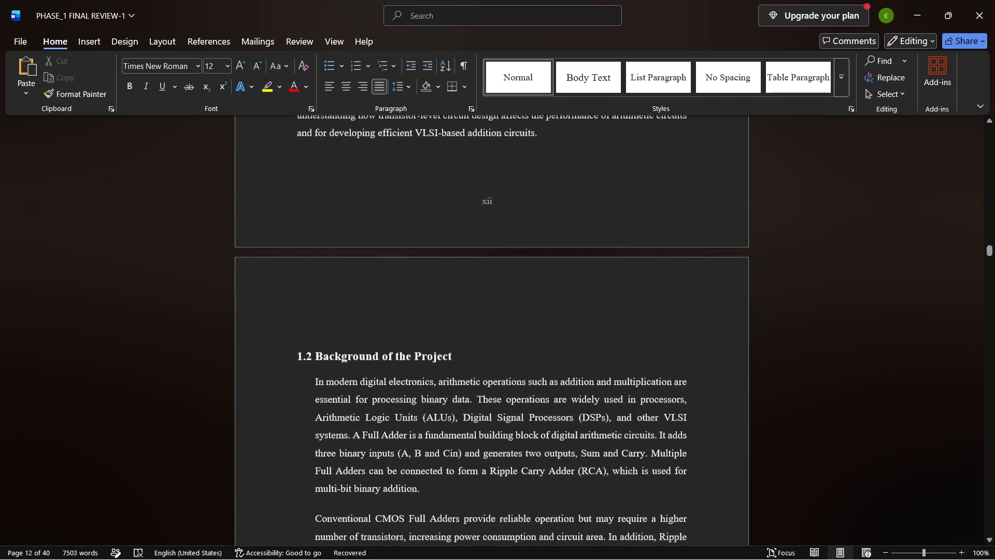
{"action": "left_click", "coordinate": [300, 333]}
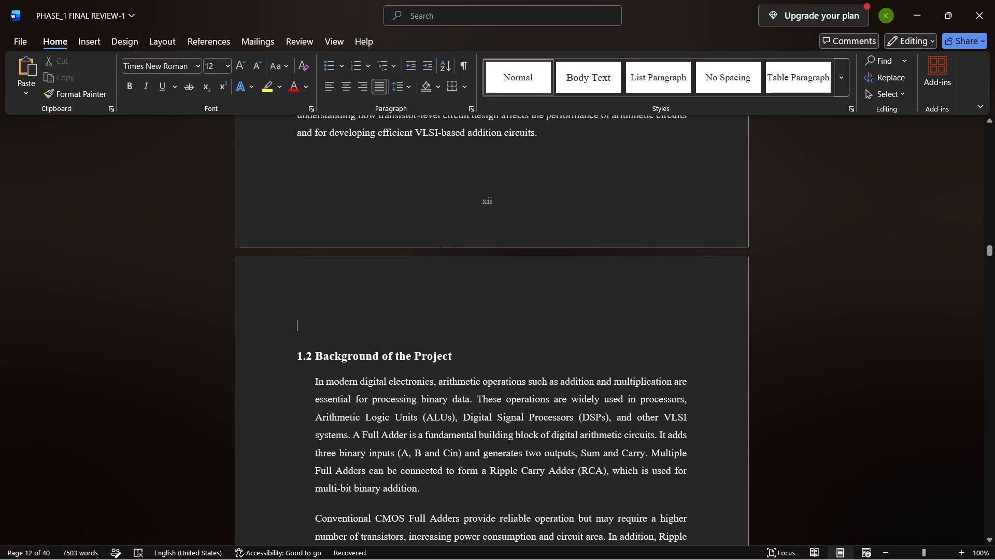
{"action": "key", "text": "BackSpace"}
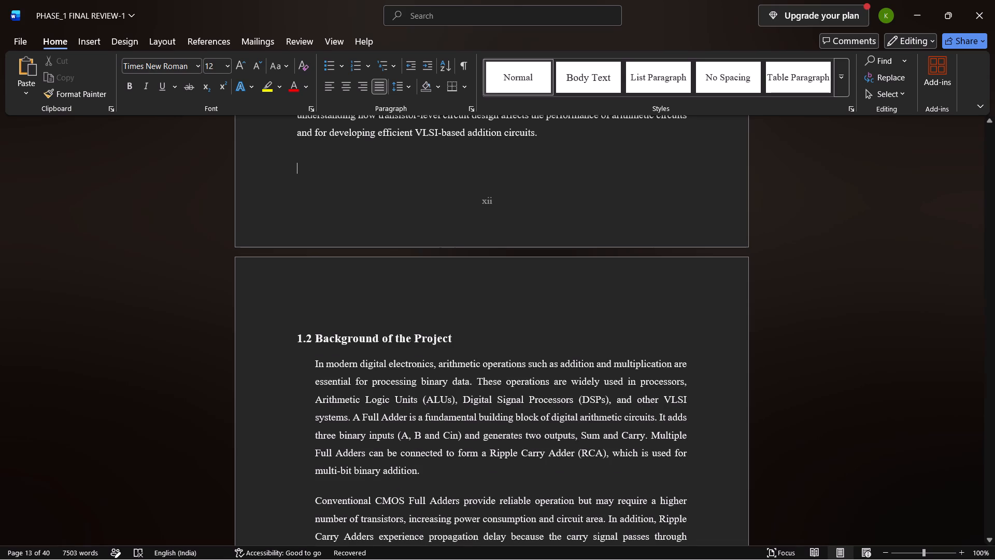
{"action": "left_click", "coordinate": [305, 328]}
{"action": "key", "text": "BackSpace"}
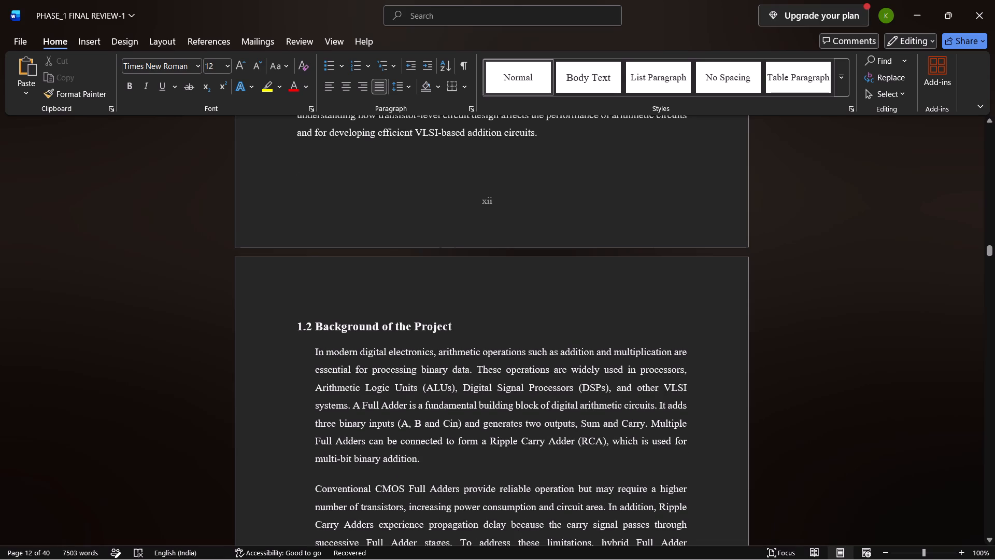
{"action": "left_click", "coordinate": [307, 311]}
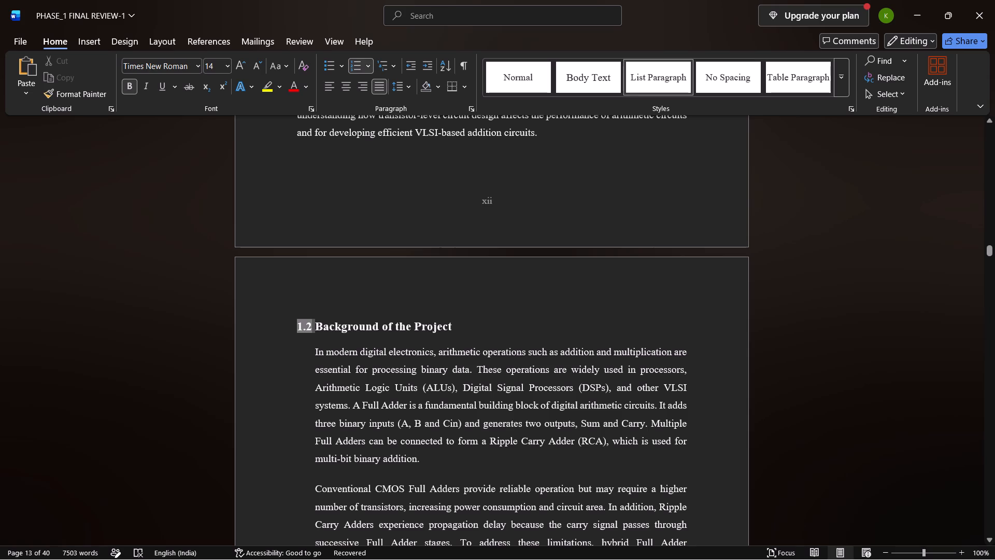
{"action": "left_click", "coordinate": [315, 311]}
{"action": "double_click", "coordinate": [362, 328]}
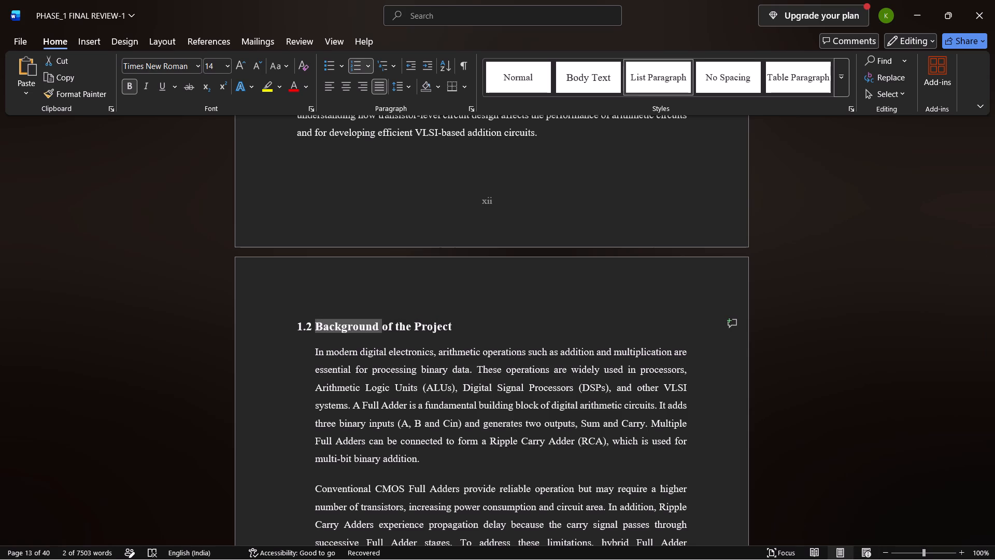
Switch to the AutoRecovered copy of the report and examine its front matter from the title page to the Abstract.
{"action": "left_click", "coordinate": [923, 21]}
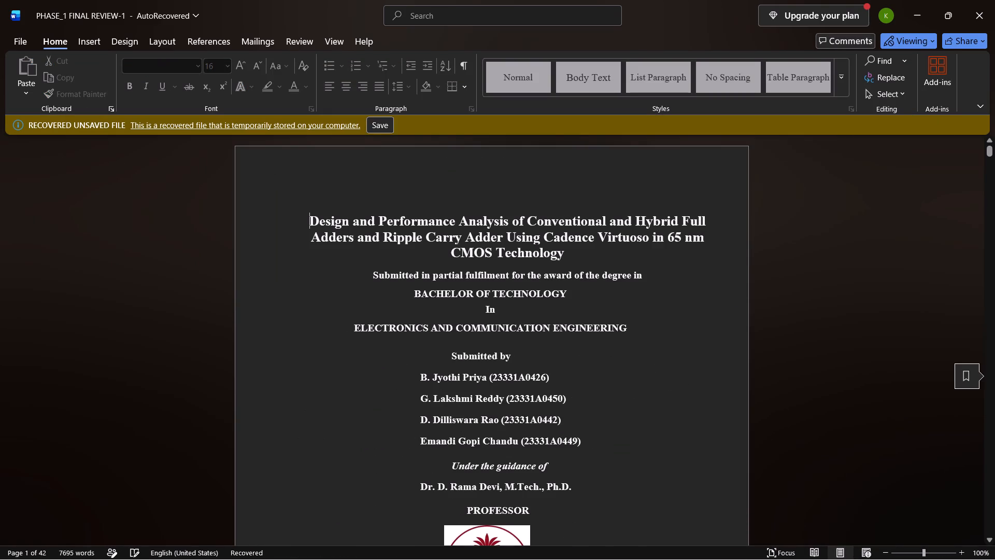
{"action": "scroll", "coordinate": [634, 481], "scroll_direction": "down", "scroll_amount": 3}
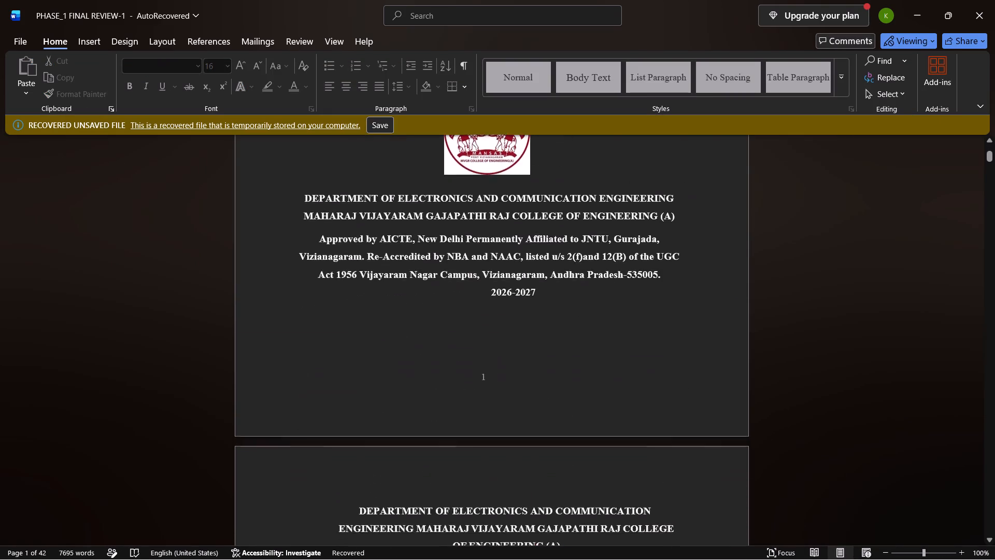
{"action": "scroll", "coordinate": [634, 481], "scroll_direction": "down", "scroll_amount": 7}
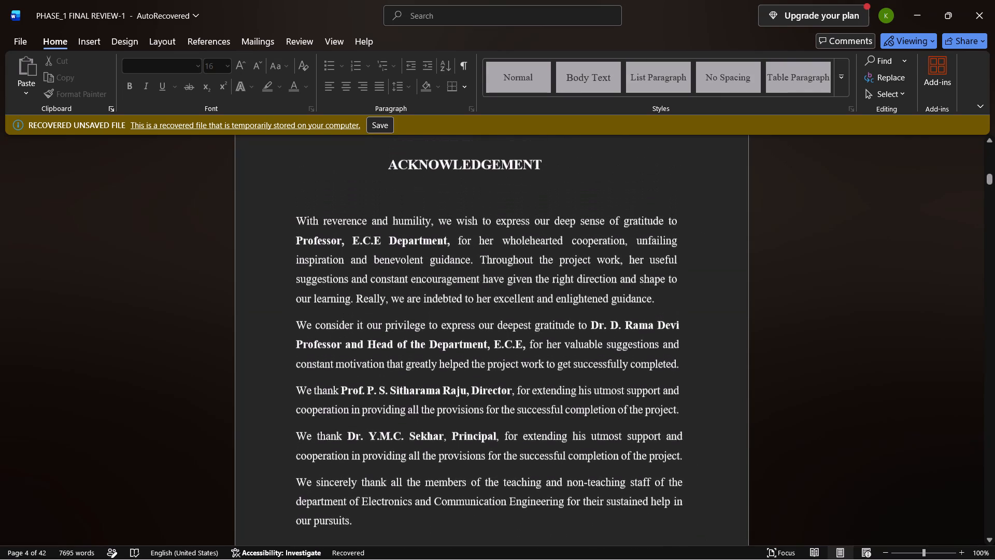
{"action": "scroll", "coordinate": [634, 481], "scroll_direction": "down", "scroll_amount": 5}
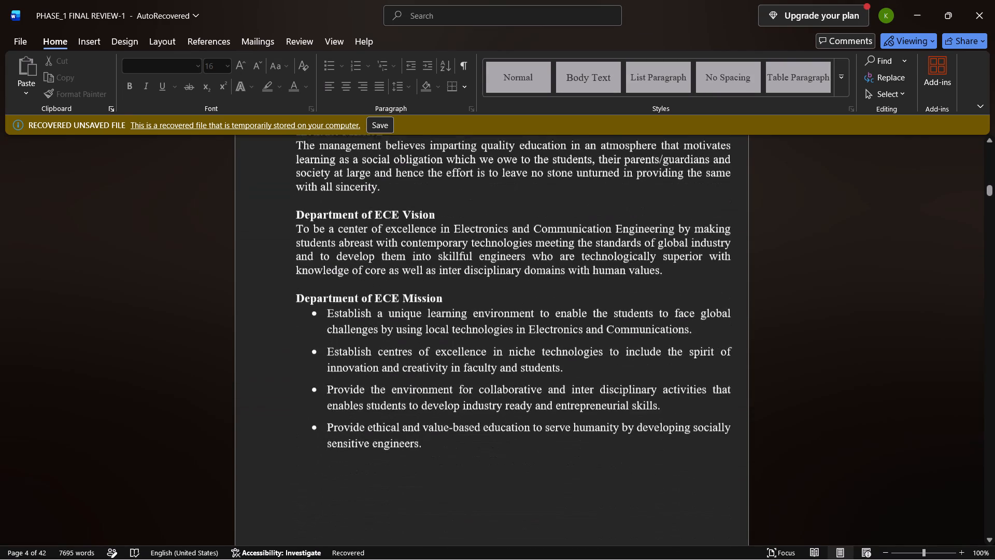
{"action": "scroll", "coordinate": [634, 481], "scroll_direction": "down", "scroll_amount": 5}
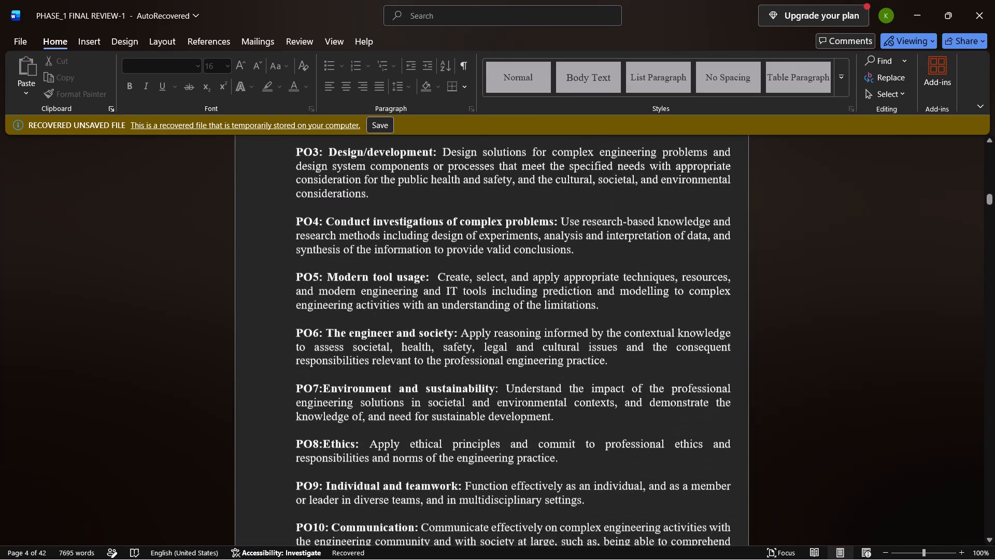
{"action": "scroll", "coordinate": [634, 481], "scroll_direction": "down", "scroll_amount": 5}
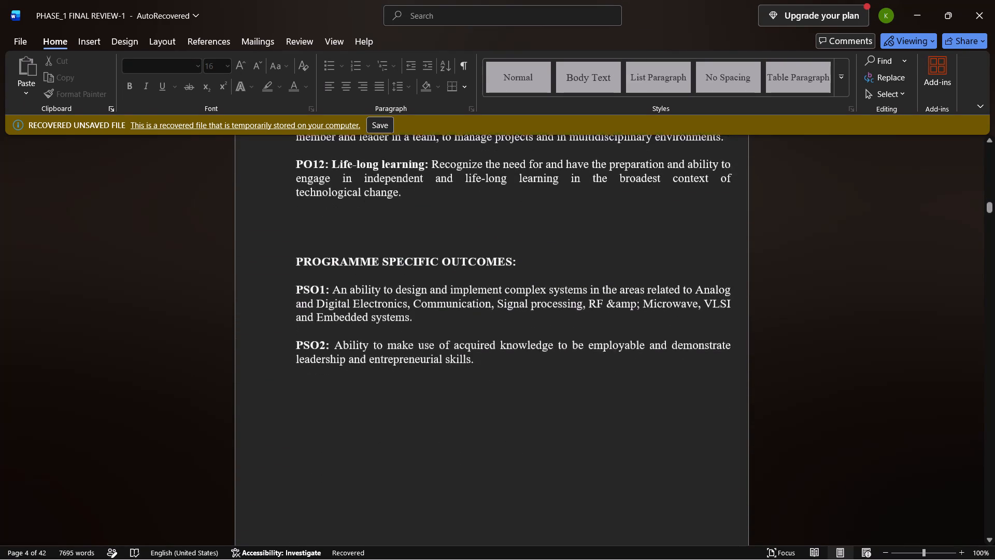
{"action": "scroll", "coordinate": [634, 481], "scroll_direction": "down", "scroll_amount": 5}
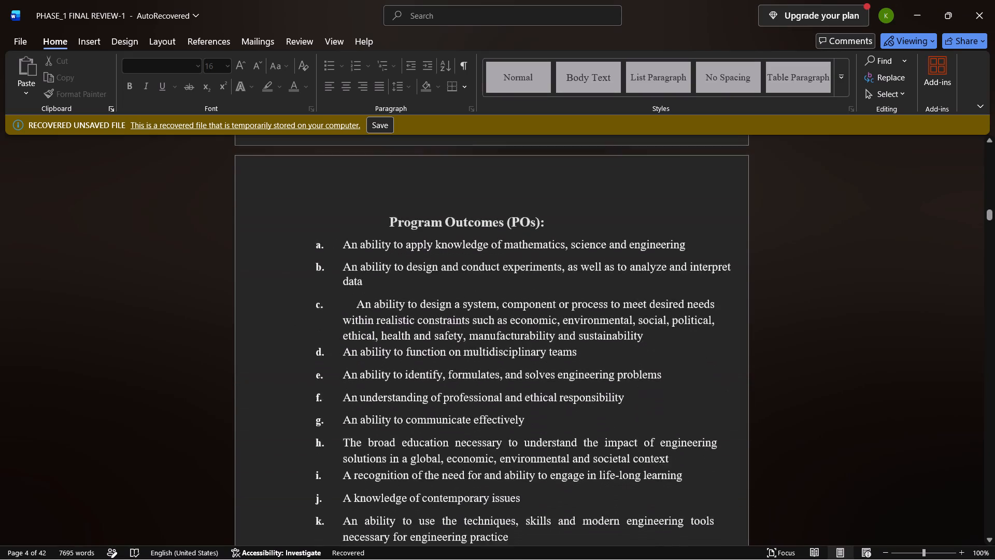
{"action": "scroll", "coordinate": [634, 481], "scroll_direction": "down", "scroll_amount": 4}
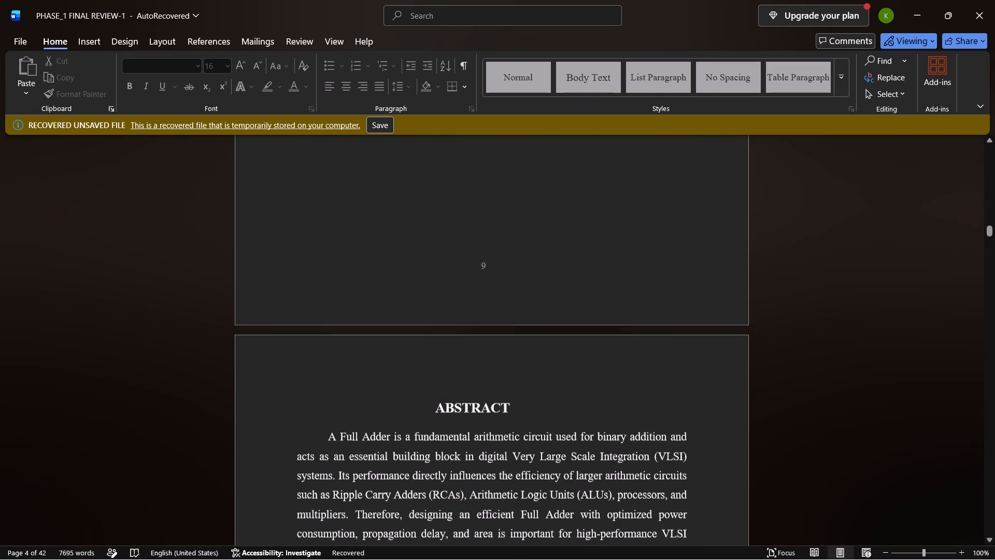
Save the recovered copy as "PHASE_1 FINAL REVIEW-1 (AutoRecovered)" in the personal OneDrive documents folder and minimise its window.
{"action": "left_click", "coordinate": [385, 127]}
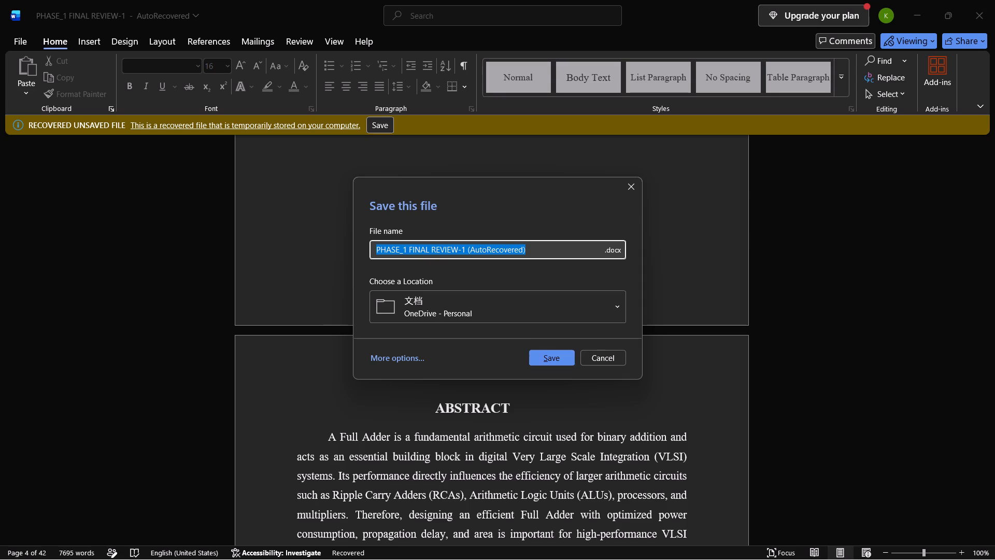
{"action": "left_click", "coordinate": [630, 190]}
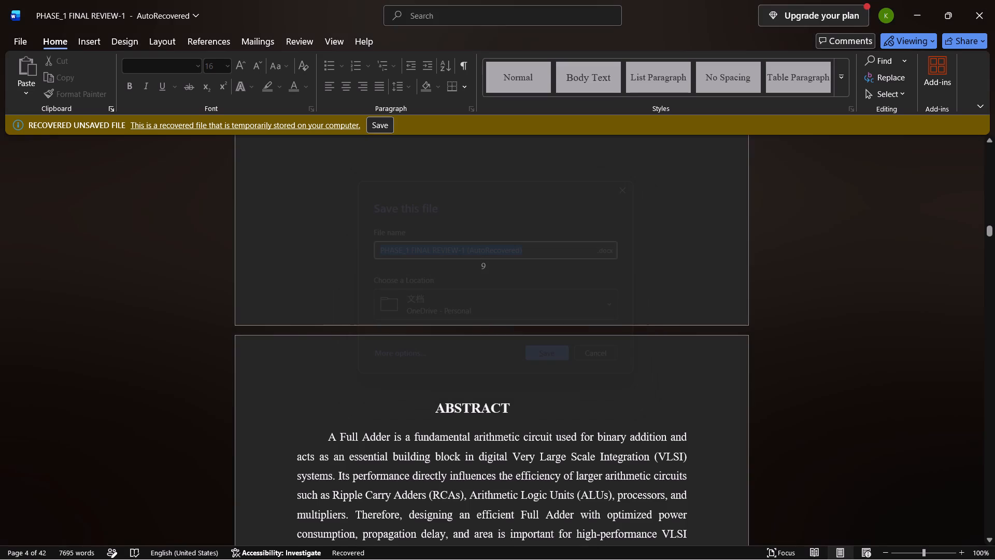
{"action": "key", "text": "ctrl+s"}
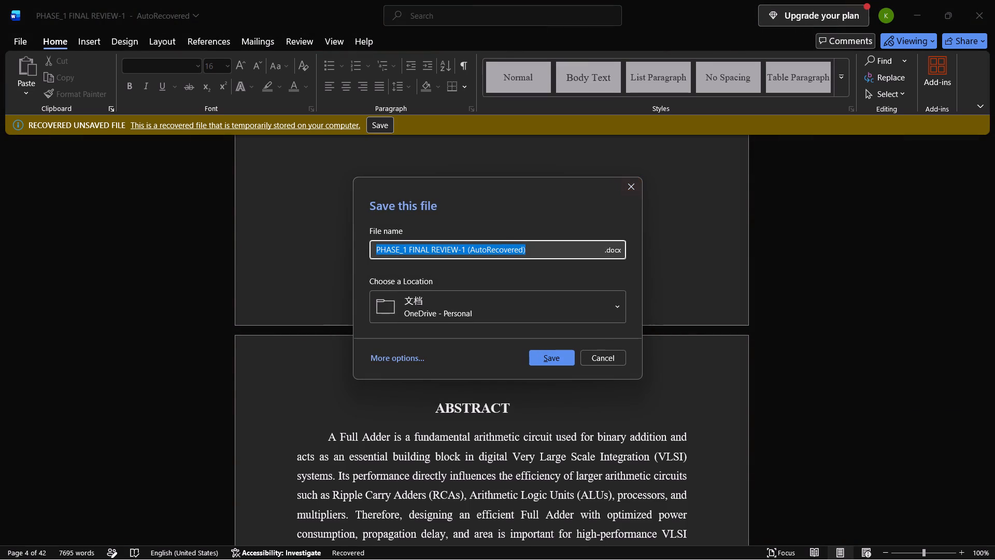
{"action": "left_click", "coordinate": [560, 355]}
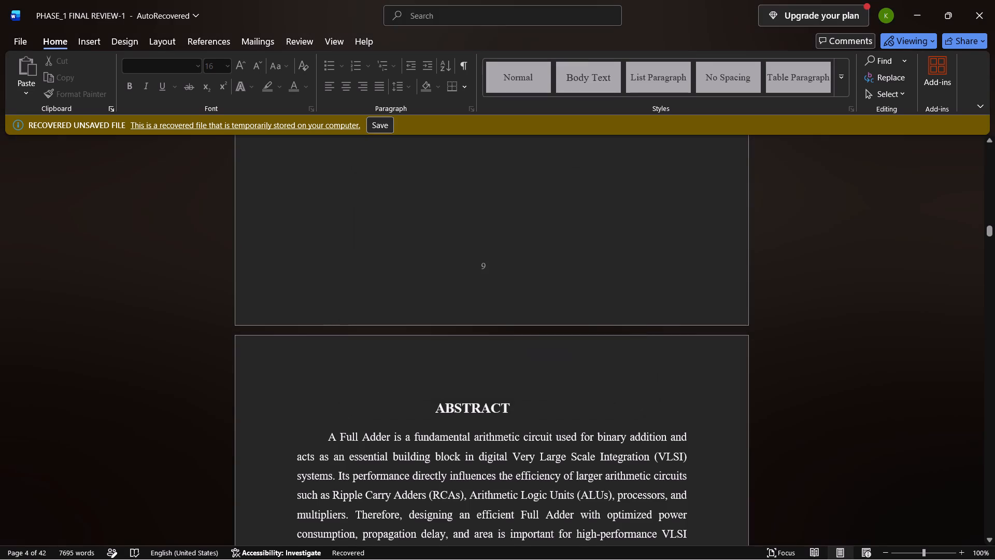
{"action": "left_click", "coordinate": [386, 131]}
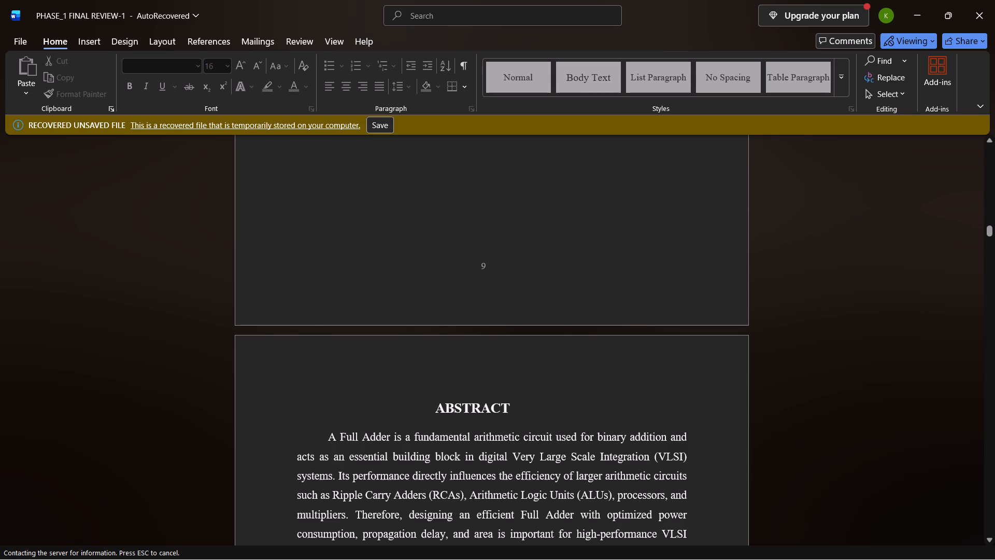
{"action": "key", "text": "Escape"}
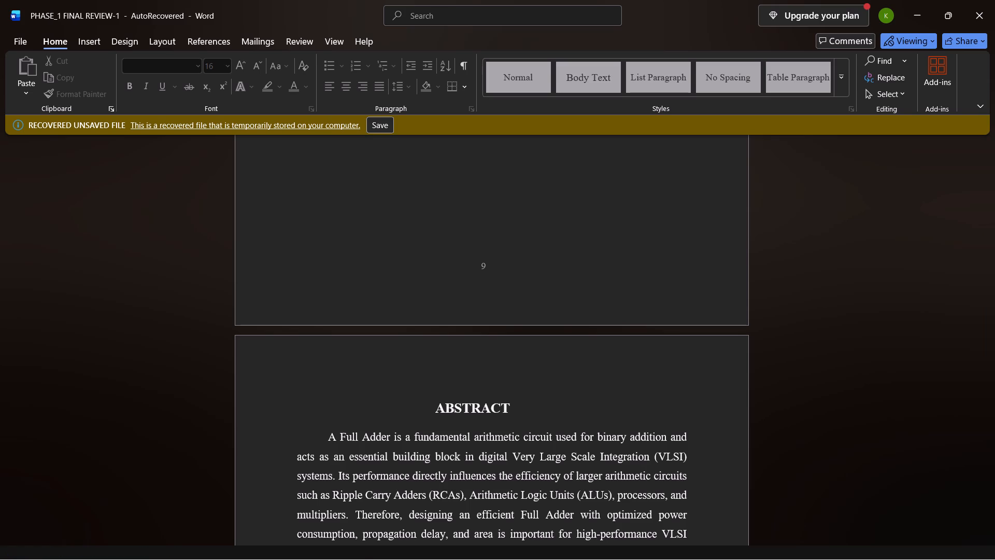
{"action": "left_click", "coordinate": [792, 336]}
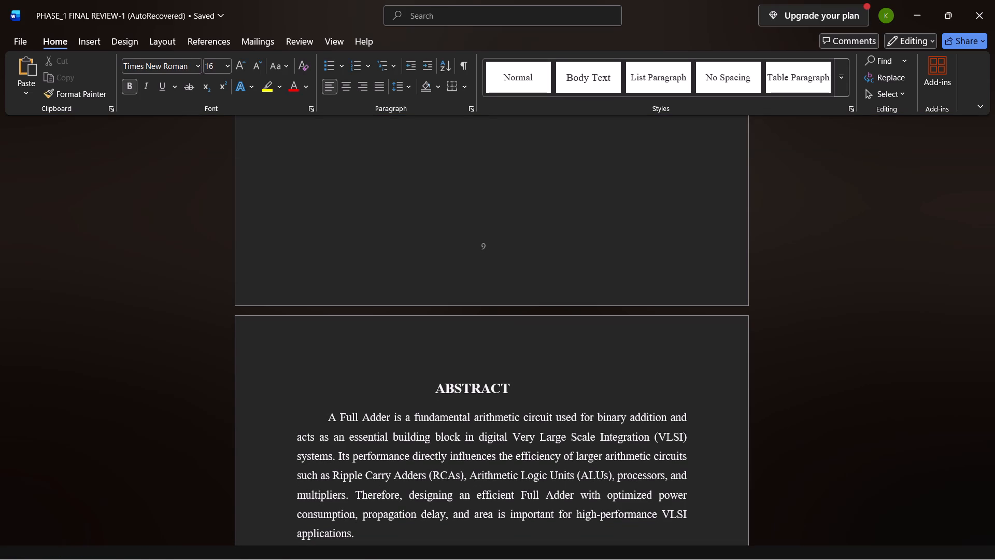
{"action": "key", "text": "Escape"}
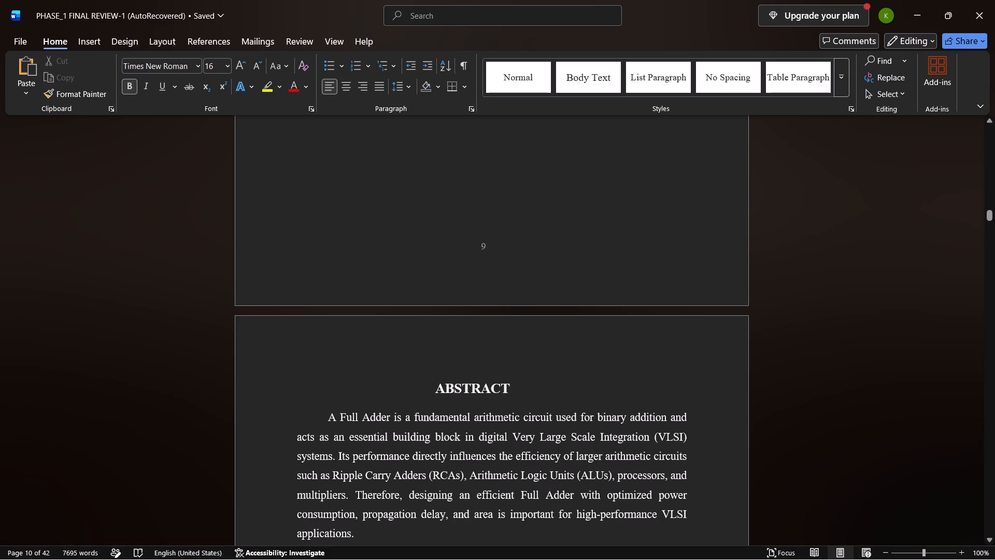
{"action": "left_click", "coordinate": [923, 12]}
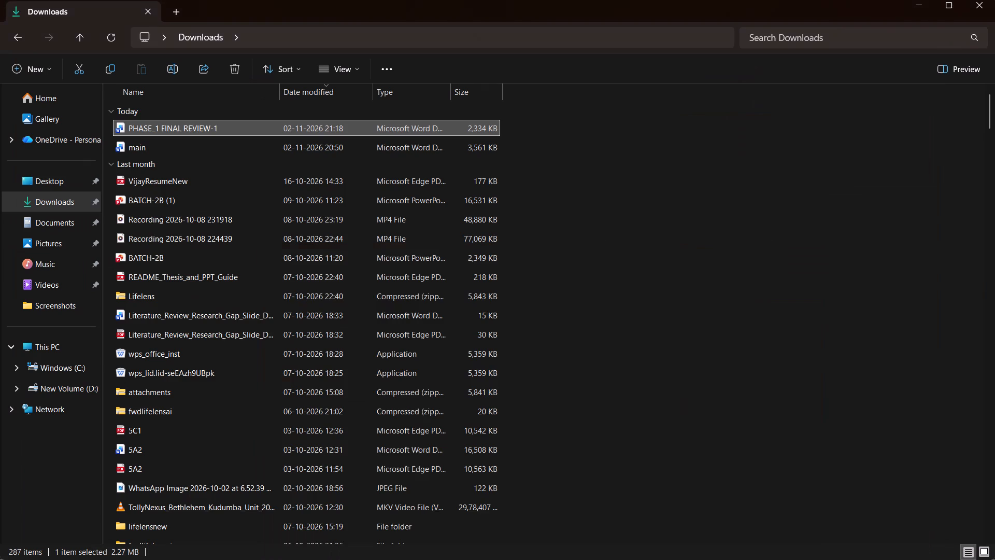
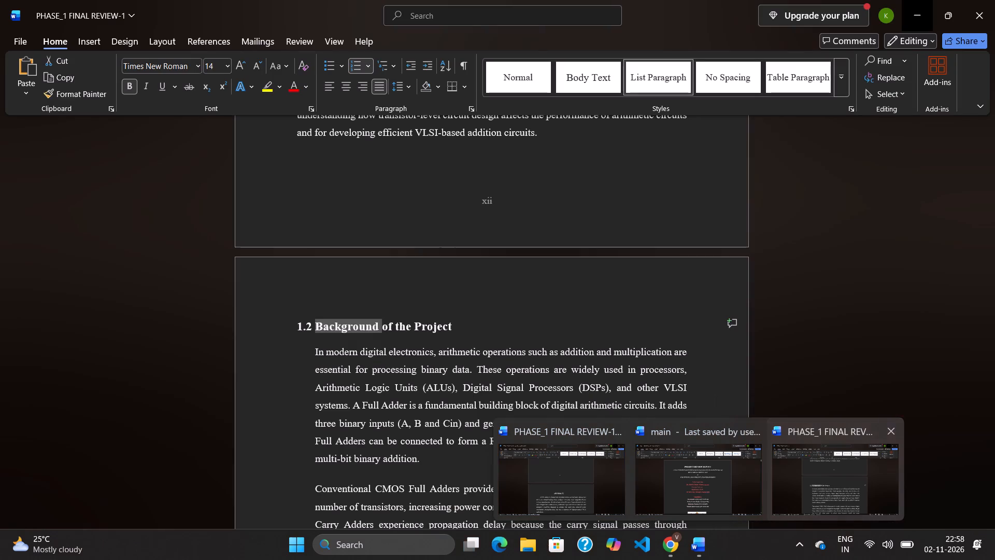
Close the original PHASE_1 FINAL REVIEW-1 report without saving its changes.
{"action": "scroll", "coordinate": [548, 446], "scroll_direction": "right", "scroll_amount": 1}
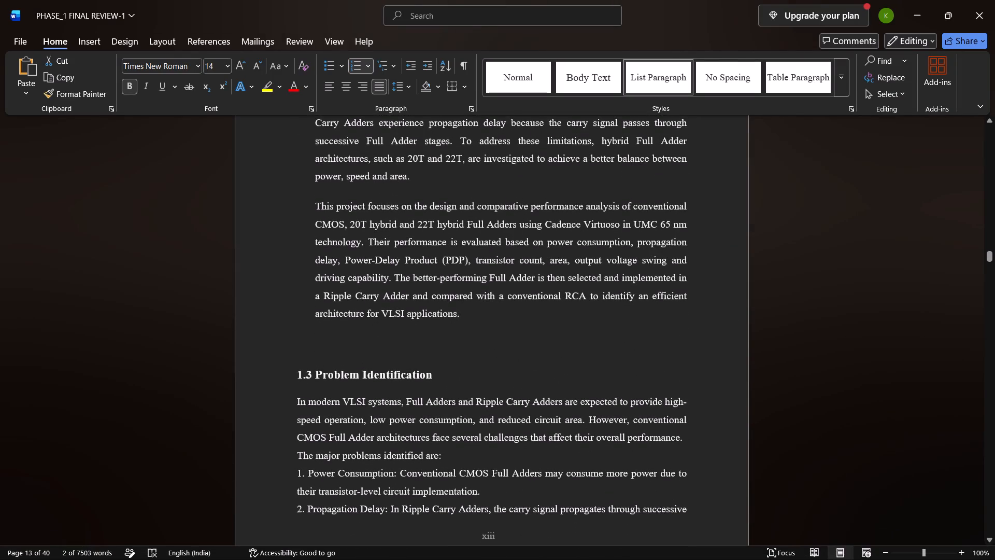
{"action": "scroll", "coordinate": [548, 446], "scroll_direction": "right", "scroll_amount": 1}
{"action": "scroll", "coordinate": [548, 446], "scroll_direction": "up", "scroll_amount": 2}
{"action": "scroll", "coordinate": [548, 446], "scroll_direction": "down", "scroll_amount": 1}
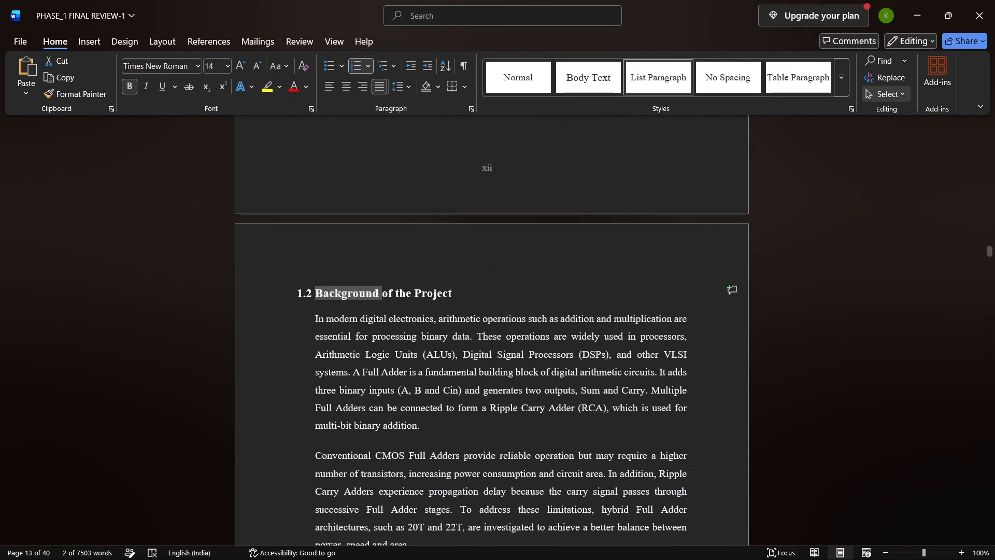
{"action": "left_click", "coordinate": [980, 8]}
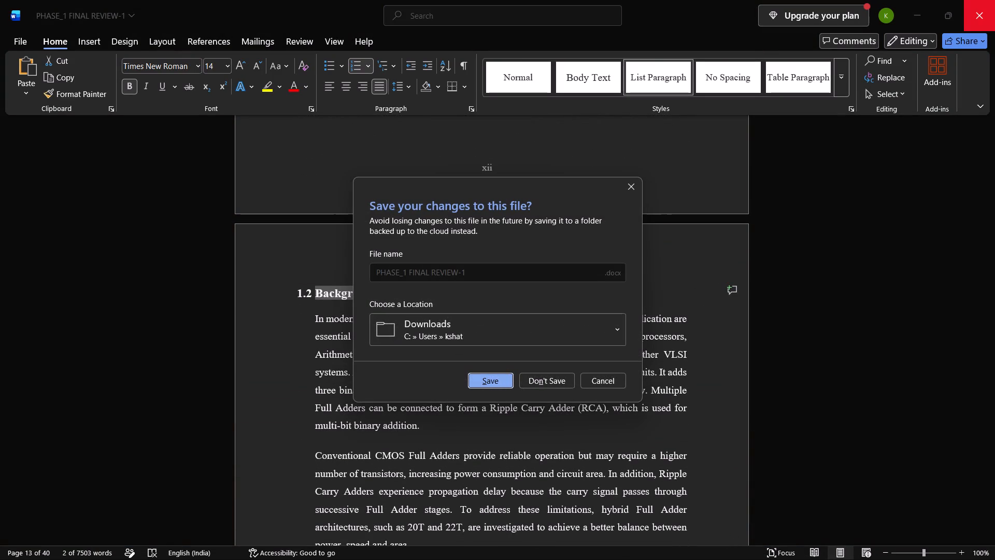
{"action": "left_click", "coordinate": [548, 381]}
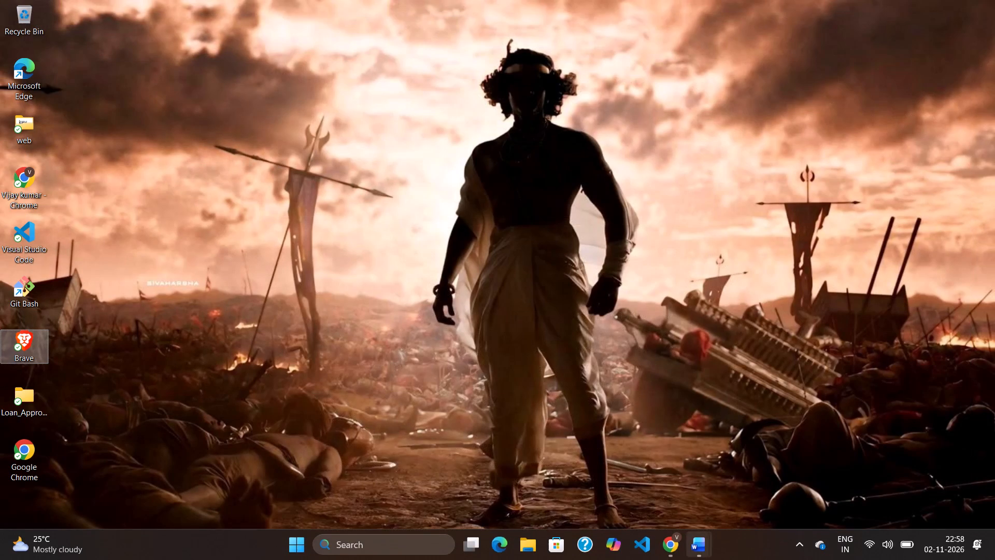
Switch to the AutoRecovered copy of the report and examine it from the Abstract through the objectives list of section 1.5.
{"action": "left_click", "coordinate": [699, 558]}
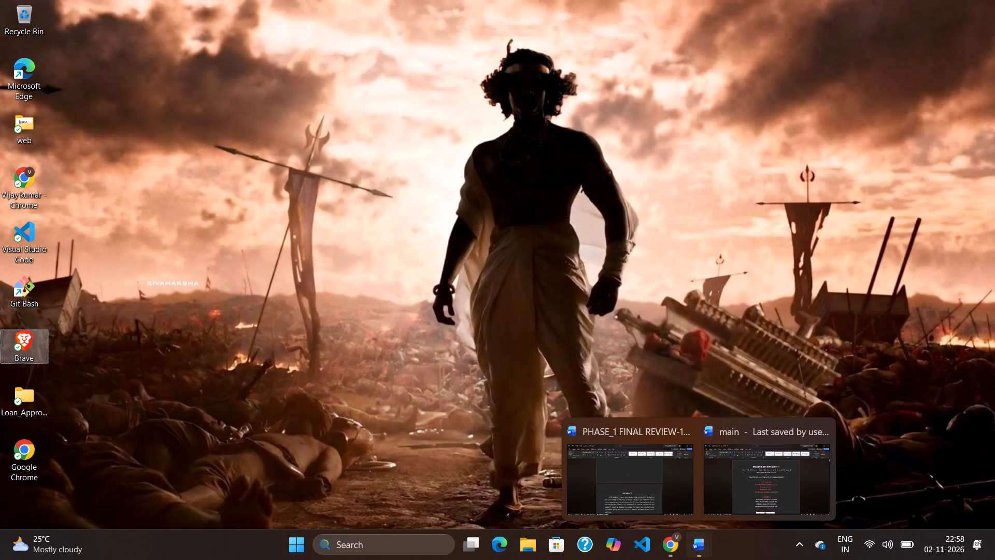
{"action": "left_click", "coordinate": [614, 479]}
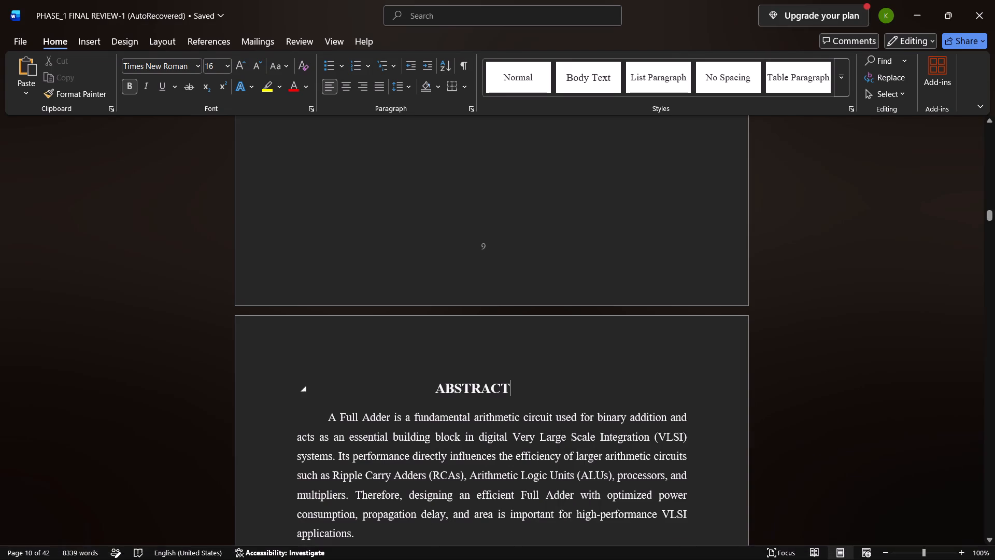
{"action": "scroll", "coordinate": [459, 393], "scroll_direction": "down", "scroll_amount": 7}
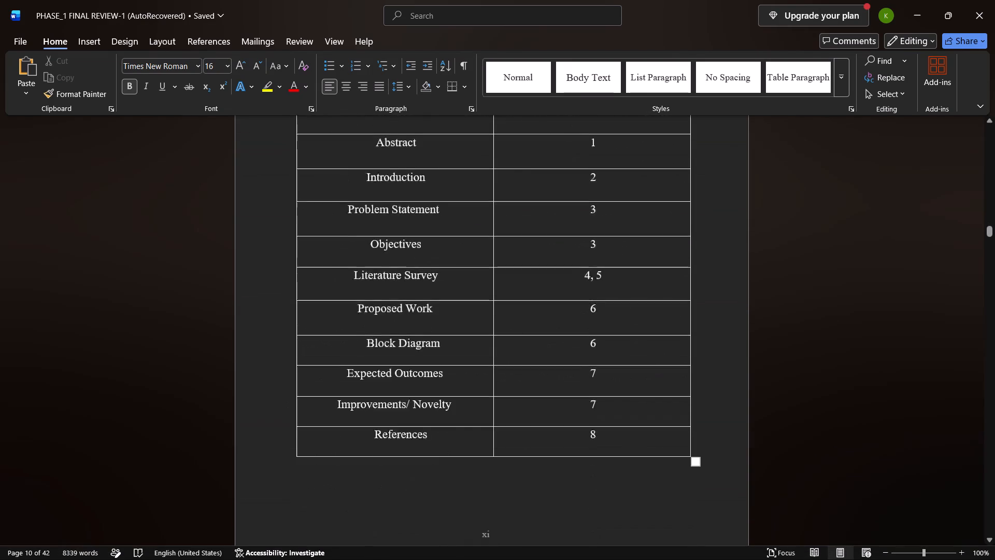
{"action": "scroll", "coordinate": [459, 393], "scroll_direction": "down", "scroll_amount": 6}
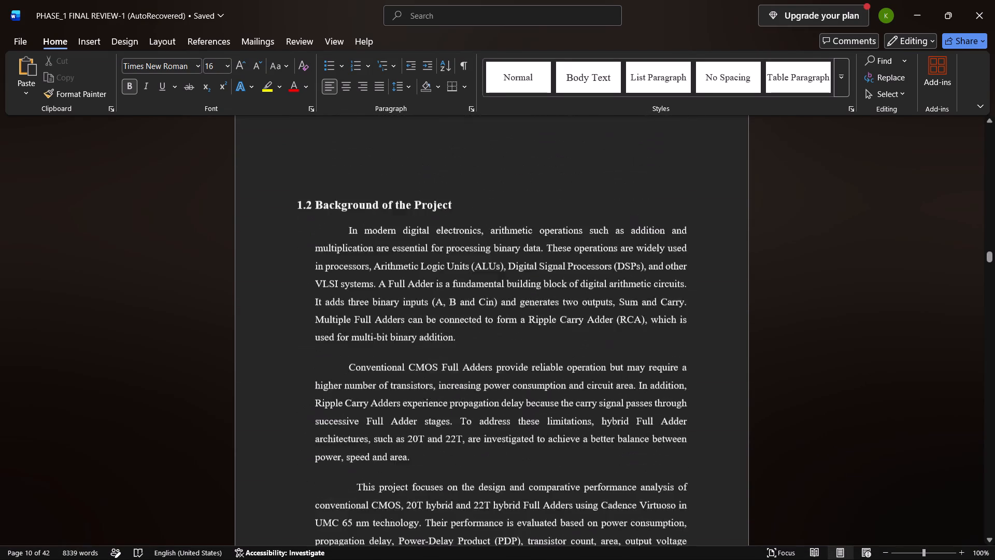
{"action": "scroll", "coordinate": [459, 393], "scroll_direction": "down", "scroll_amount": 7}
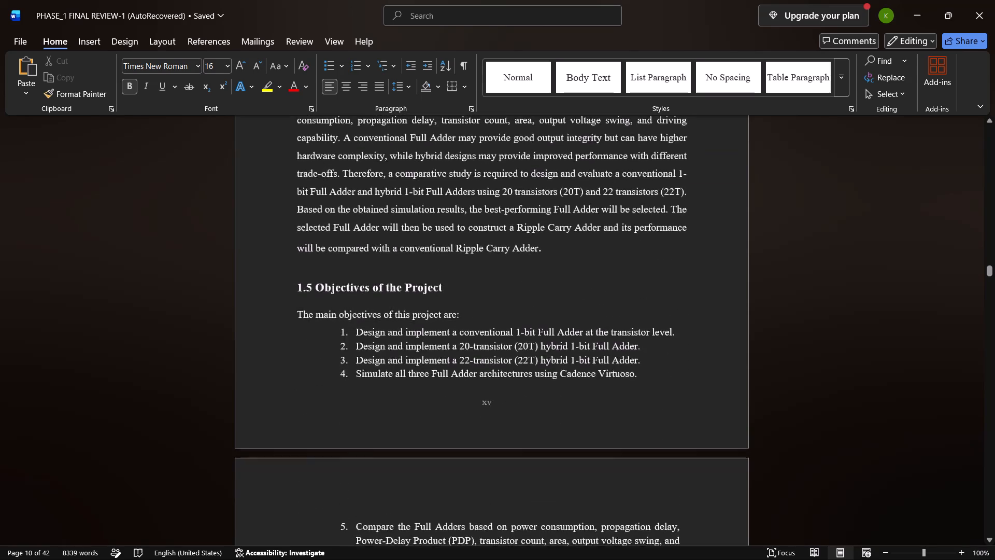
{"action": "scroll", "coordinate": [459, 393], "scroll_direction": "down", "scroll_amount": 2}
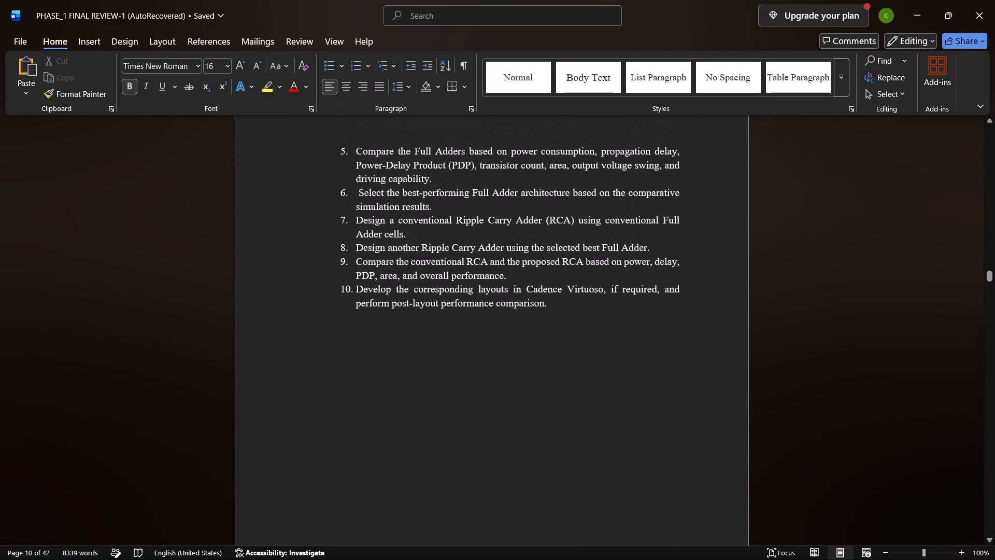
Check the font formatting of the section 1.5 objectives, the body text of sections 1.4 and 1.3, and the "1.3 Problem Identification" heading.
{"action": "double_click", "coordinate": [424, 289]}
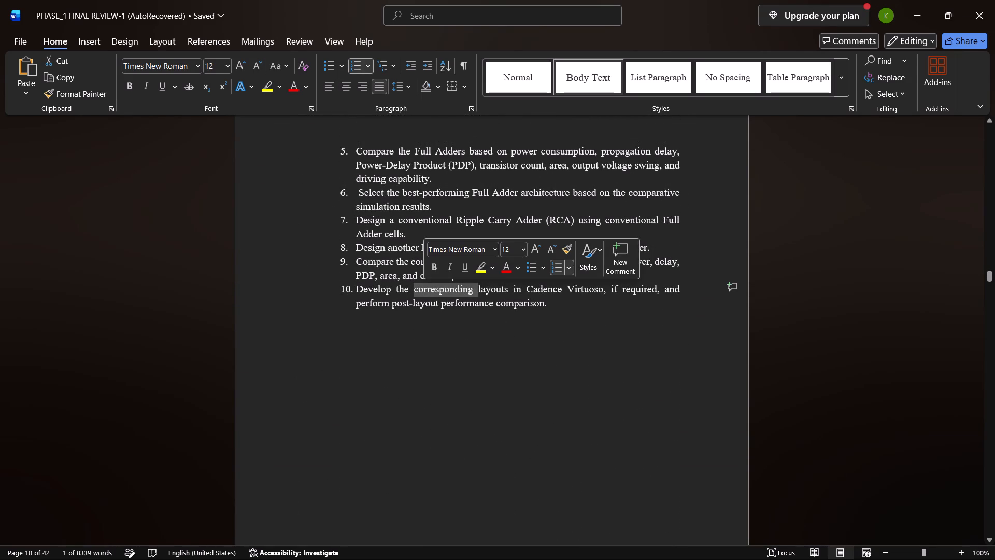
{"action": "left_click", "coordinate": [446, 327]}
{"action": "scroll", "coordinate": [437, 272], "scroll_direction": "up", "scroll_amount": 3}
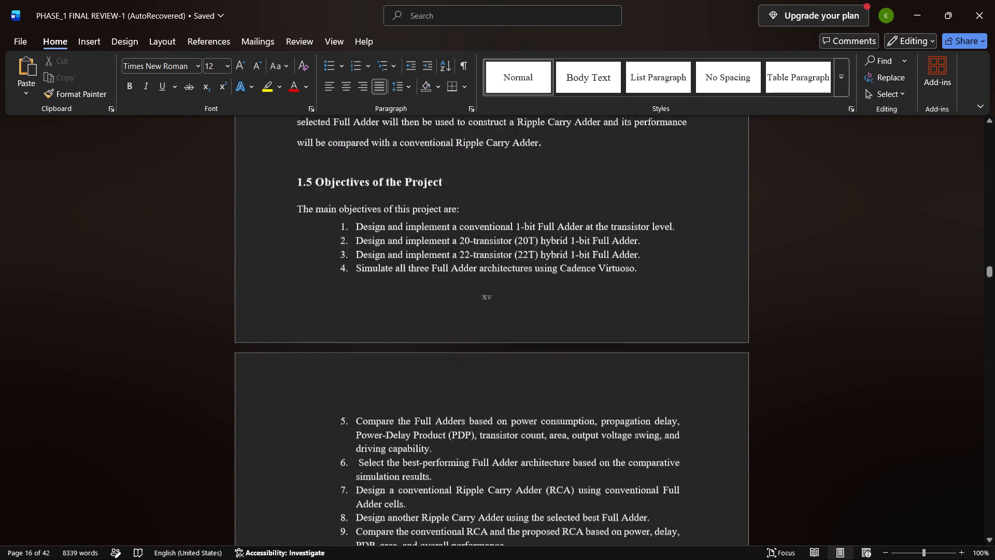
{"action": "double_click", "coordinate": [415, 208]}
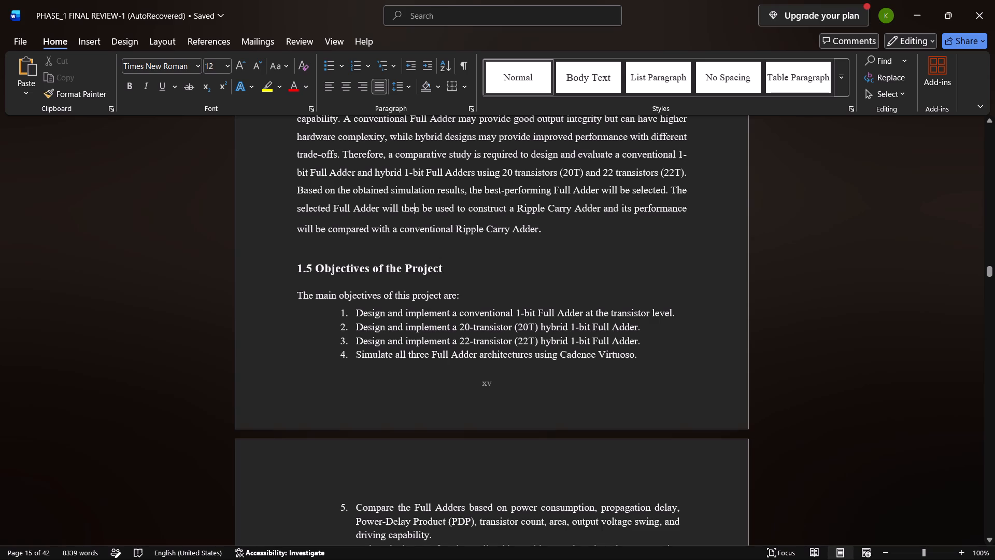
{"action": "scroll", "coordinate": [415, 209], "scroll_direction": "up", "scroll_amount": 2}
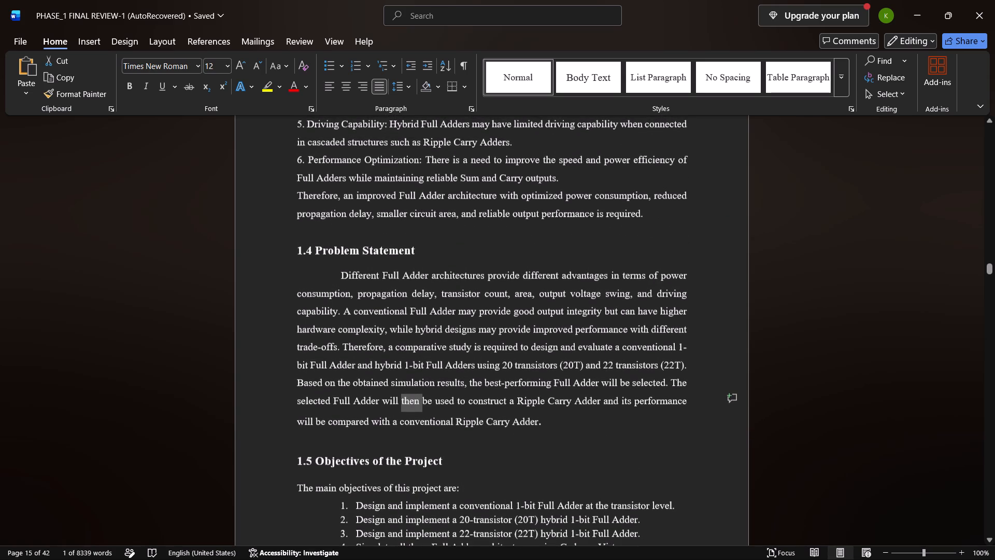
{"action": "double_click", "coordinate": [405, 191]}
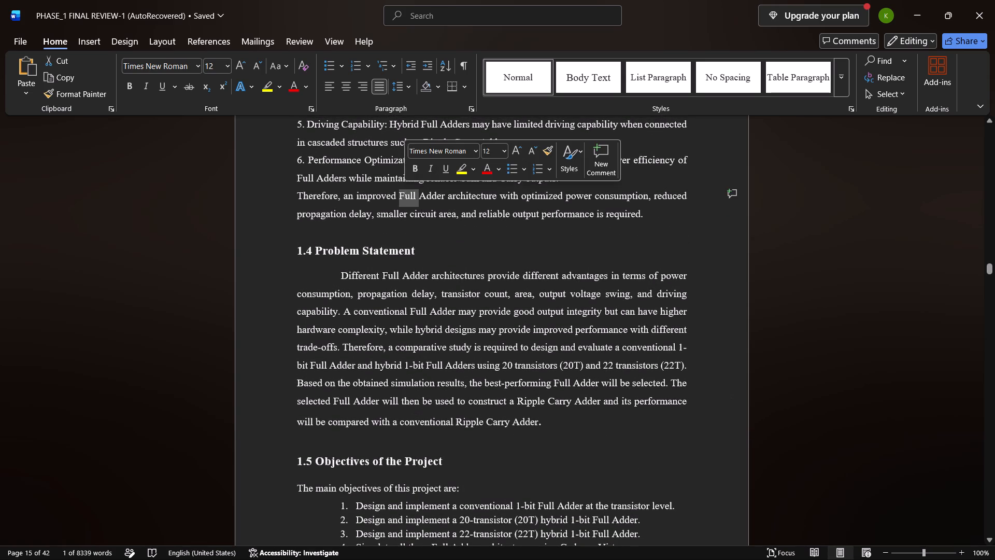
{"action": "scroll", "coordinate": [405, 191], "scroll_direction": "up", "scroll_amount": 4}
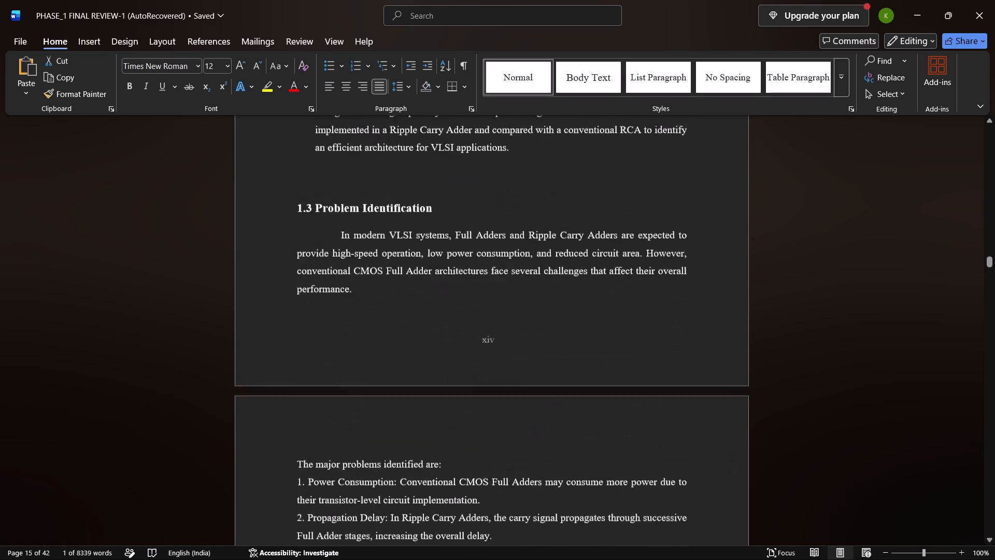
{"action": "scroll", "coordinate": [405, 191], "scroll_direction": "up", "scroll_amount": 1}
{"action": "double_click", "coordinate": [371, 283]}
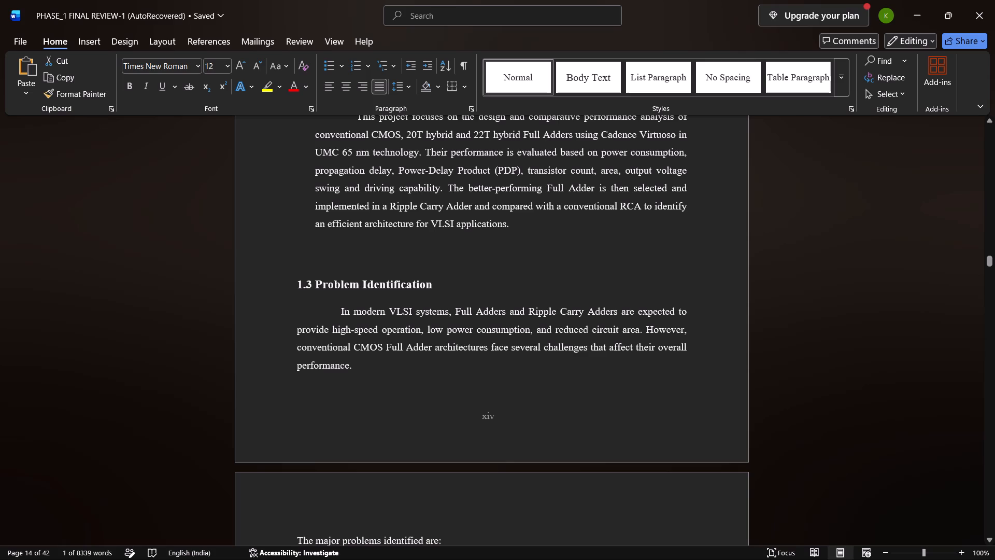
Examine the report from section 1.3 through the Chapter 2 title page and the section 2.1 introduction.
{"action": "scroll", "coordinate": [395, 339], "scroll_direction": "down", "scroll_amount": 3}
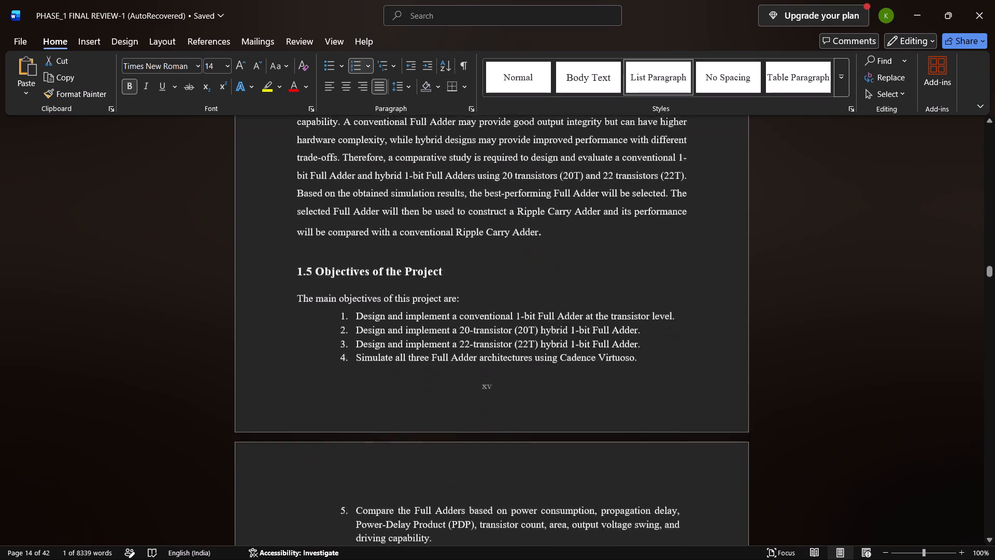
{"action": "scroll", "coordinate": [395, 339], "scroll_direction": "down", "scroll_amount": 6}
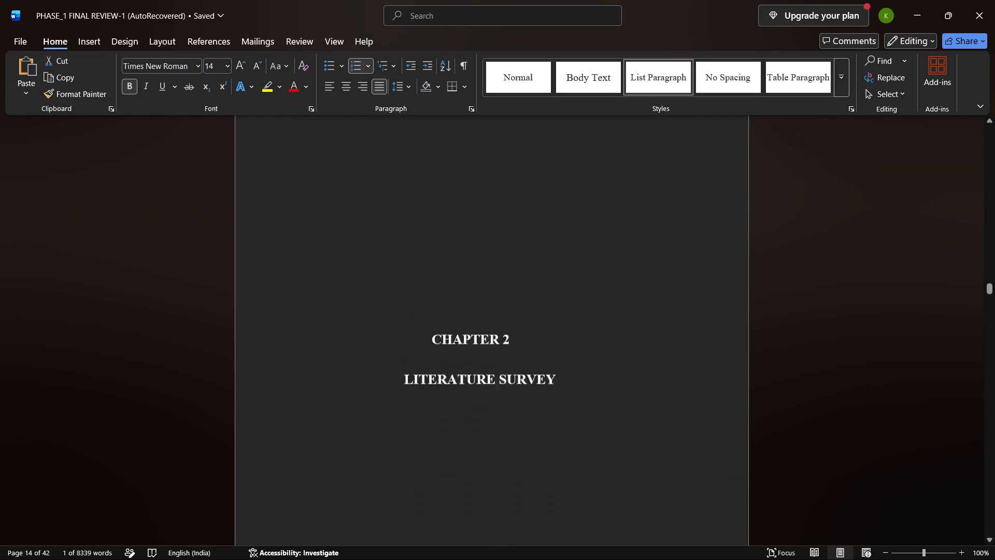
{"action": "scroll", "coordinate": [395, 339], "scroll_direction": "down", "scroll_amount": 3}
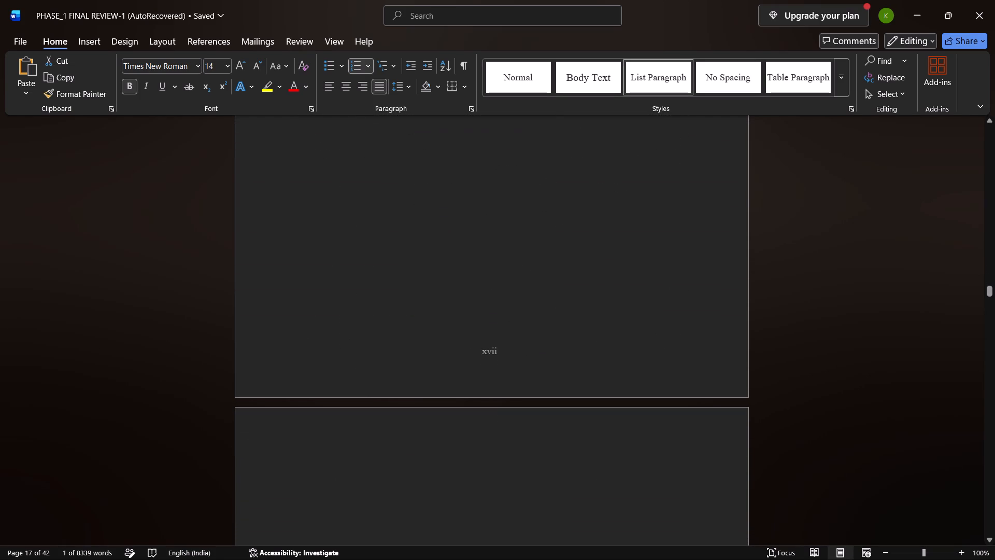
{"action": "scroll", "coordinate": [395, 339], "scroll_direction": "up", "scroll_amount": 3}
{"action": "scroll", "coordinate": [395, 339], "scroll_direction": "down", "scroll_amount": 2}
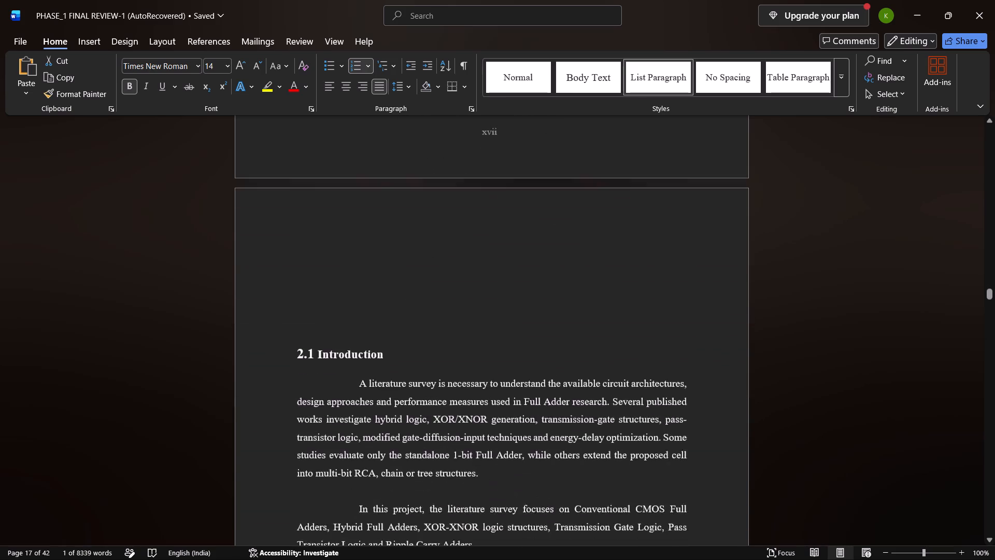
{"action": "scroll", "coordinate": [395, 339], "scroll_direction": "down", "scroll_amount": 3}
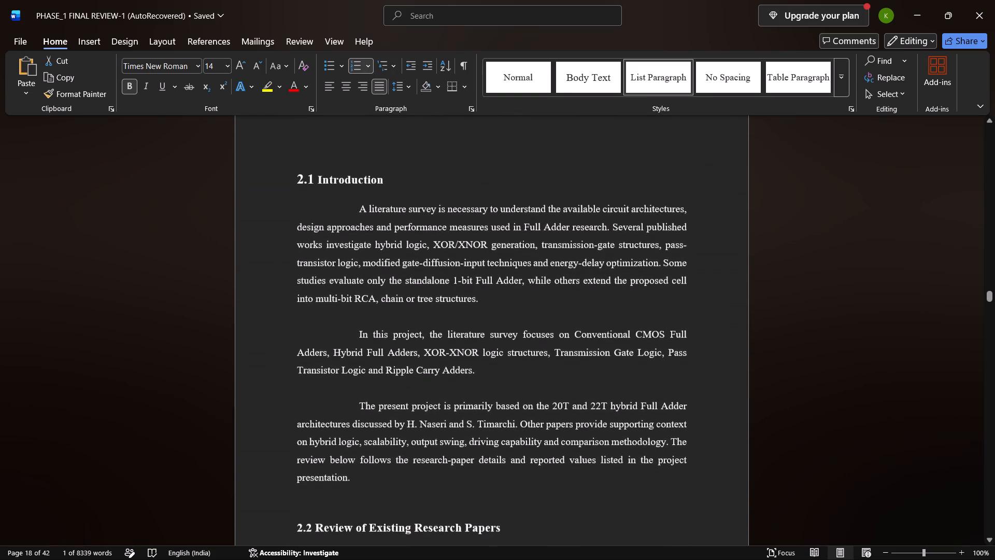
{"action": "scroll", "coordinate": [395, 339], "scroll_direction": "down", "scroll_amount": 3}
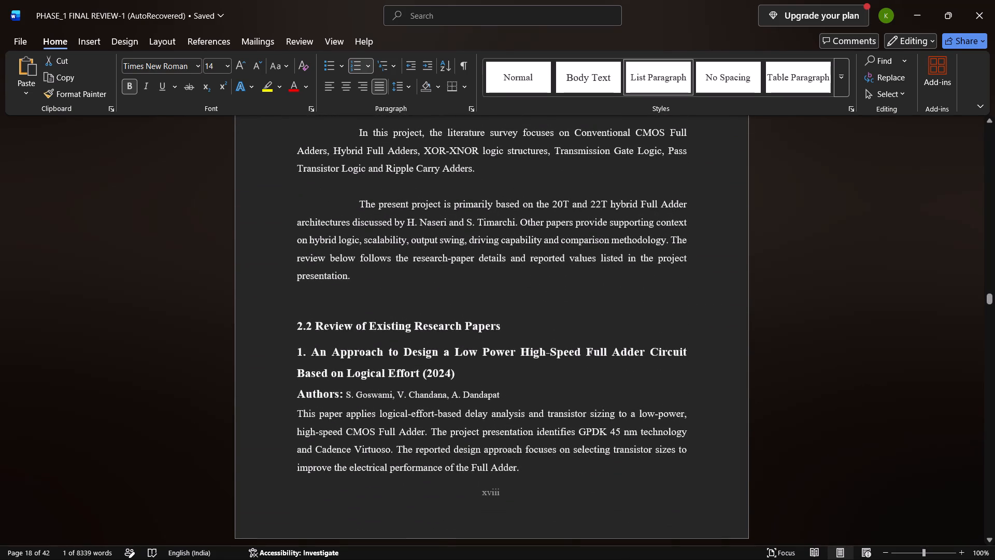
Examine the layout and text of the reviews of papers 1 to 4 in section 2.2, Review of Existing Research Papers.
{"action": "scroll", "coordinate": [395, 339], "scroll_direction": "down", "scroll_amount": 4}
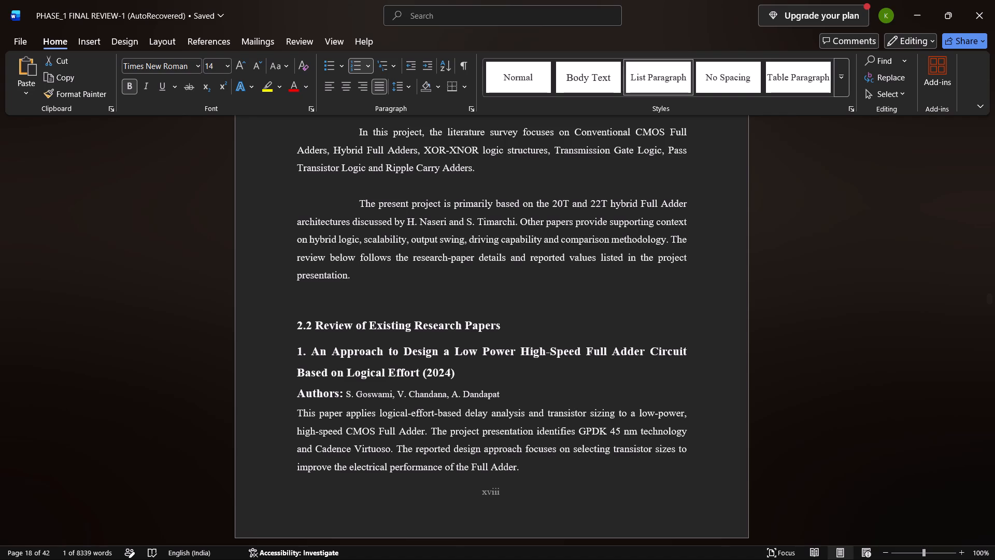
{"action": "scroll", "coordinate": [395, 339], "scroll_direction": "down", "scroll_amount": 1}
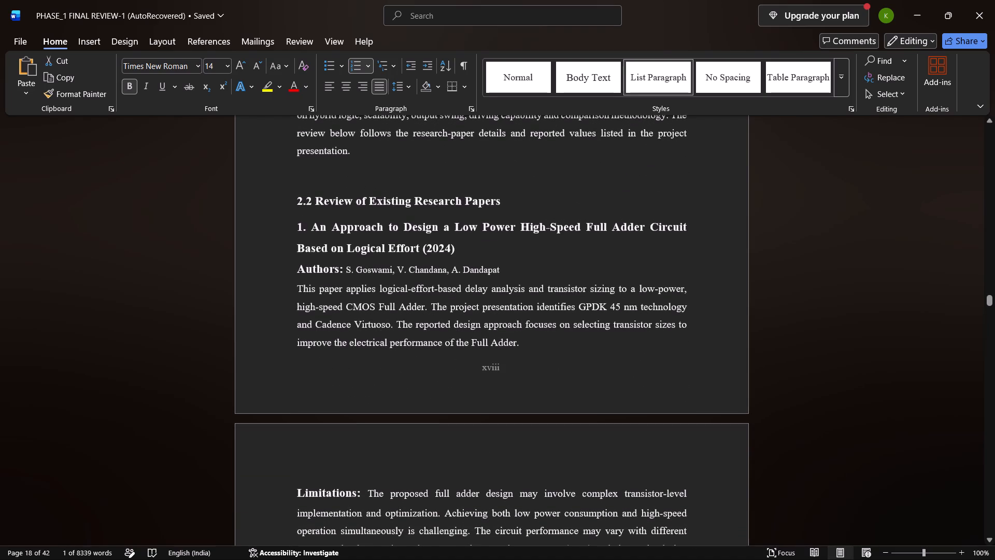
{"action": "scroll", "coordinate": [395, 339], "scroll_direction": "down", "scroll_amount": 2}
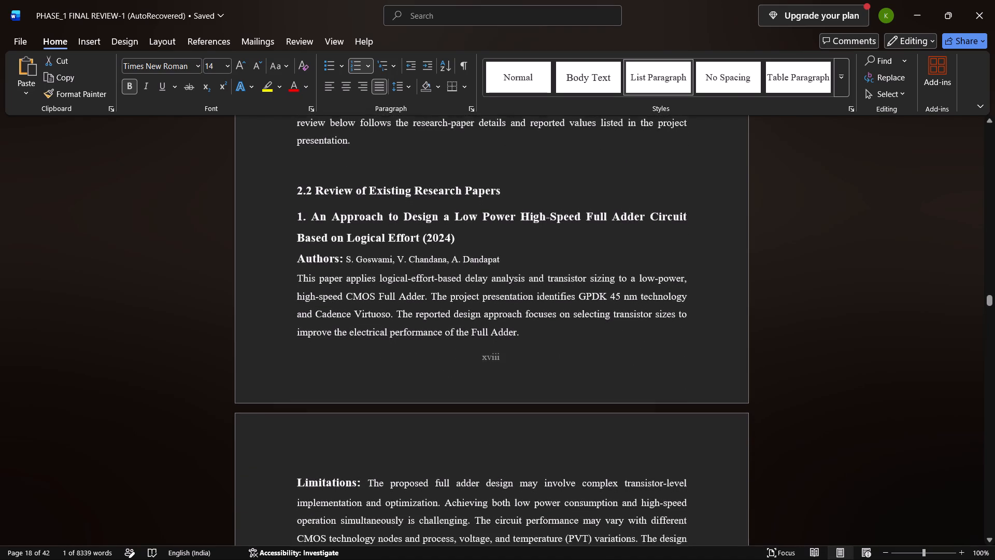
{"action": "scroll", "coordinate": [395, 339], "scroll_direction": "down", "scroll_amount": 2}
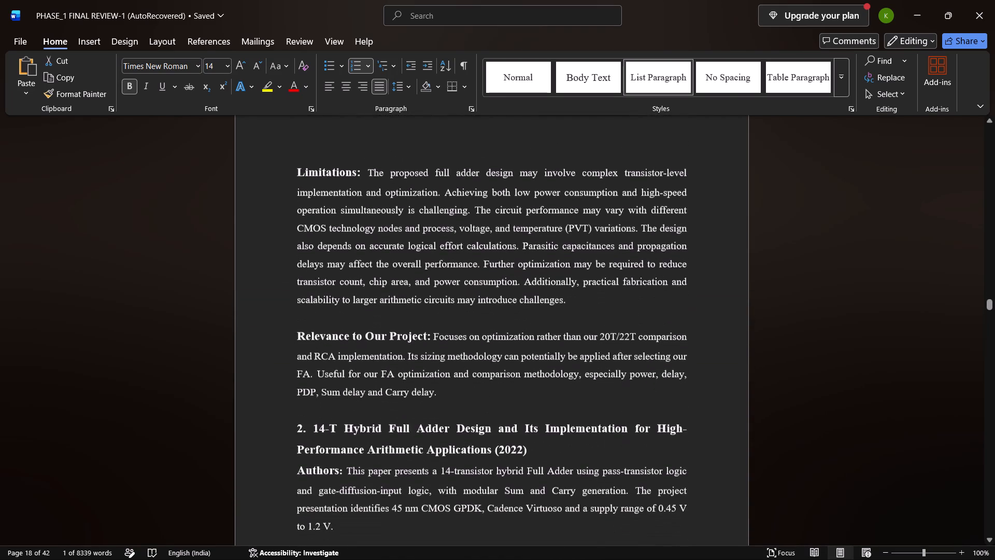
{"action": "scroll", "coordinate": [395, 339], "scroll_direction": "down", "scroll_amount": 2}
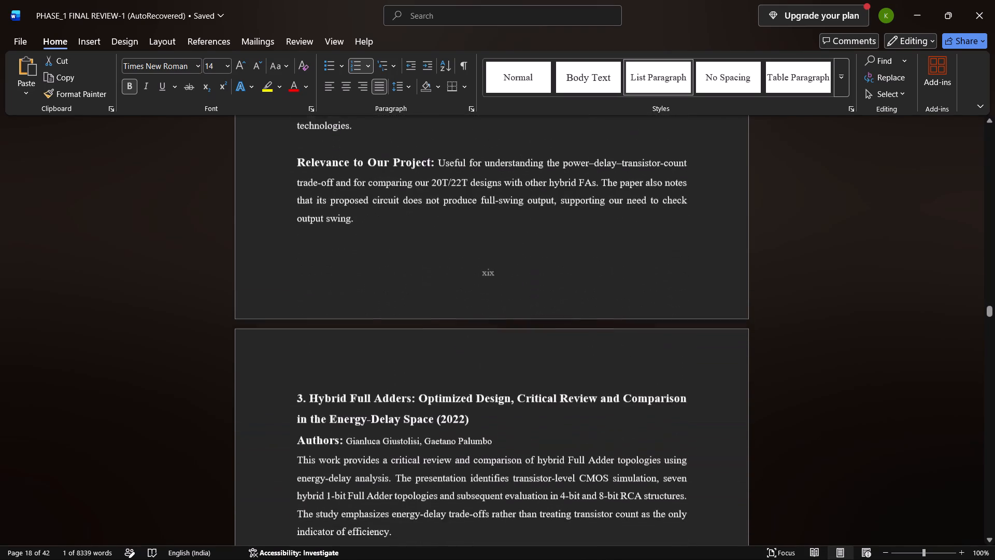
{"action": "scroll", "coordinate": [395, 339], "scroll_direction": "down", "scroll_amount": 1}
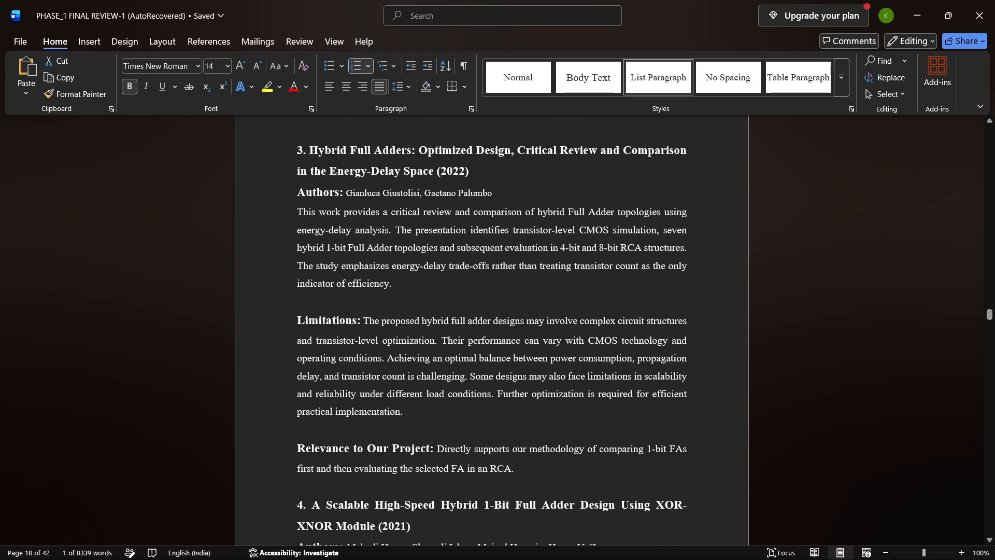
{"action": "scroll", "coordinate": [395, 339], "scroll_direction": "down", "scroll_amount": 1}
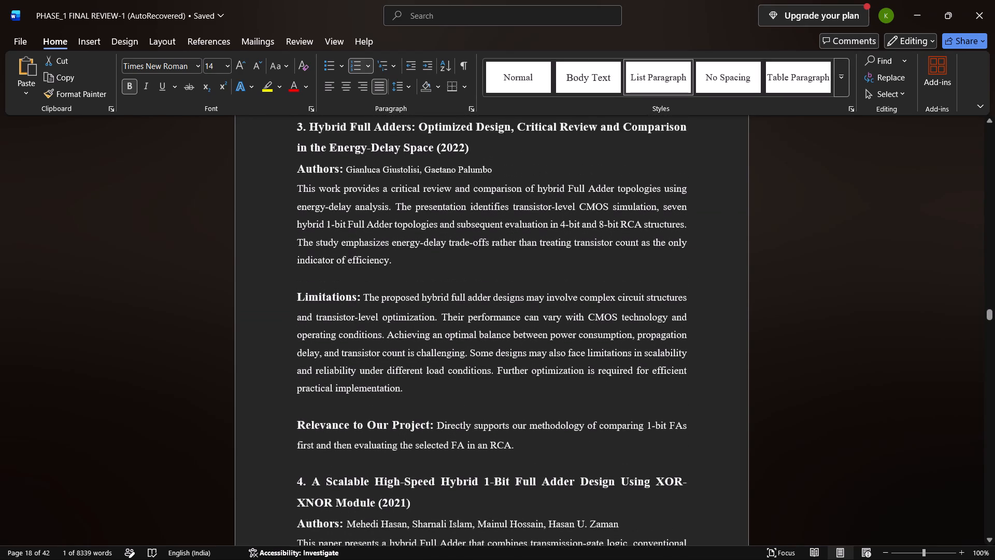
{"action": "scroll", "coordinate": [395, 339], "scroll_direction": "down", "scroll_amount": 4}
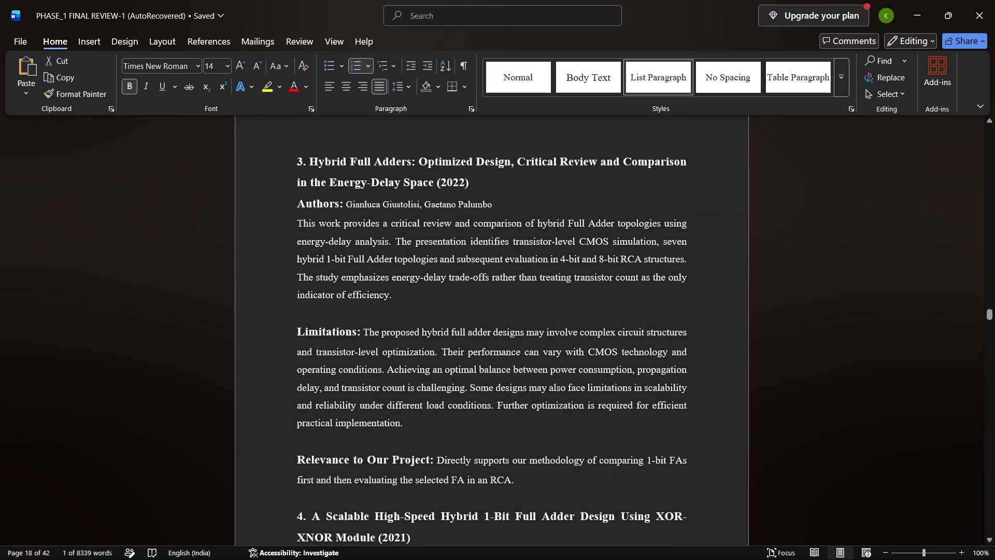
{"action": "scroll", "coordinate": [395, 339], "scroll_direction": "down", "scroll_amount": 2}
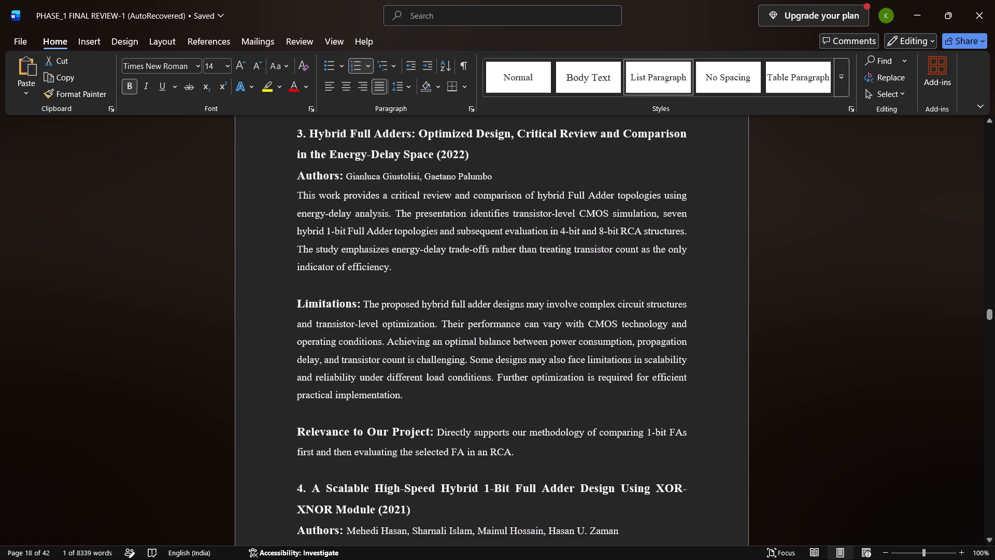
{"action": "scroll", "coordinate": [395, 339], "scroll_direction": "down", "scroll_amount": 6}
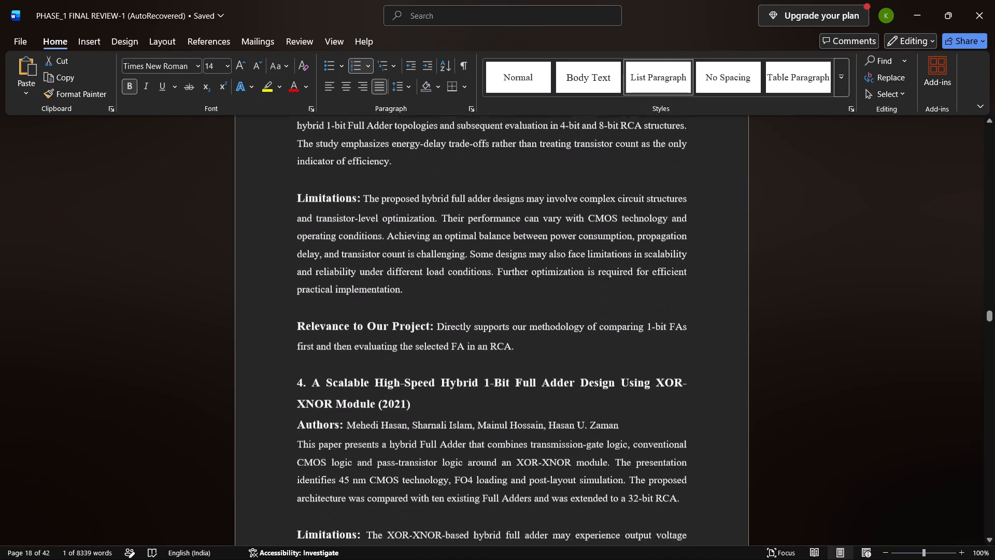
{"action": "scroll", "coordinate": [395, 339], "scroll_direction": "down", "scroll_amount": 3}
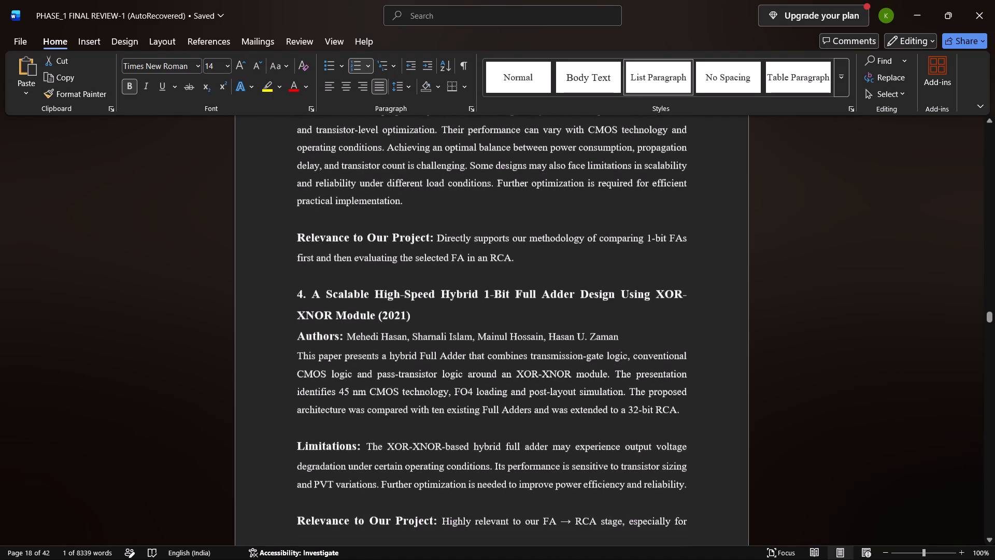
{"action": "scroll", "coordinate": [395, 339], "scroll_direction": "down", "scroll_amount": 1}
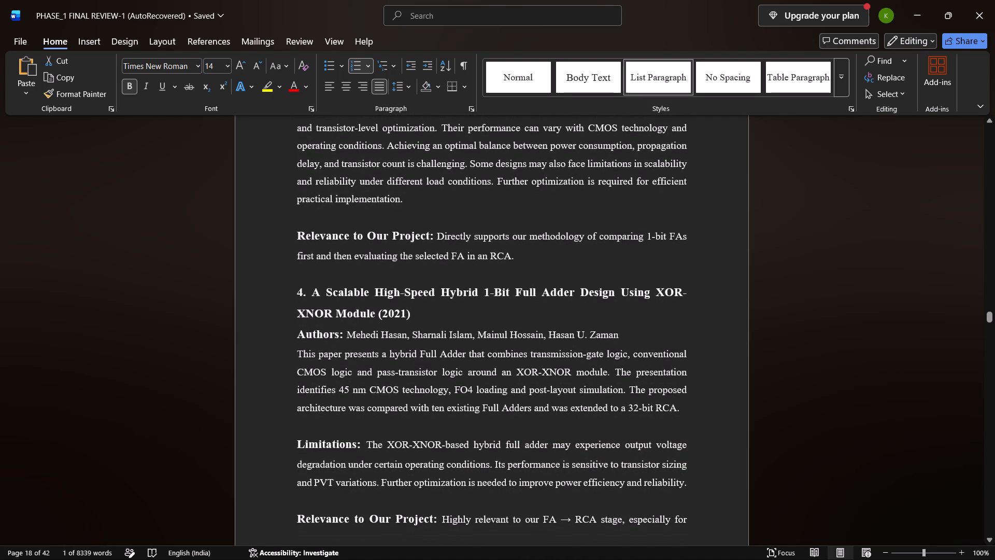
{"action": "scroll", "coordinate": [395, 339], "scroll_direction": "down", "scroll_amount": 2}
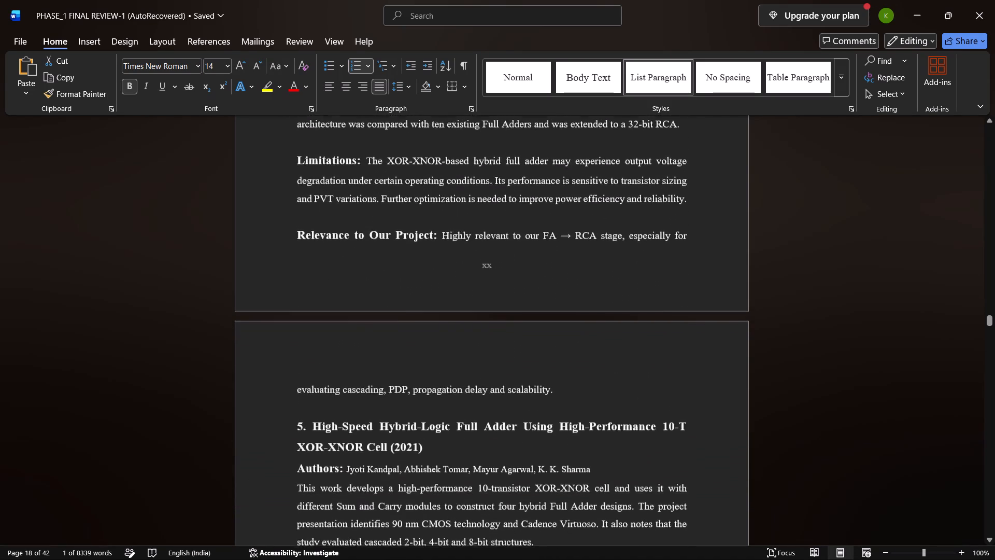
Examine the layout and text of the reviews of papers 5 and 6 in section 2.2.
{"action": "scroll", "coordinate": [395, 339], "scroll_direction": "down", "scroll_amount": 3}
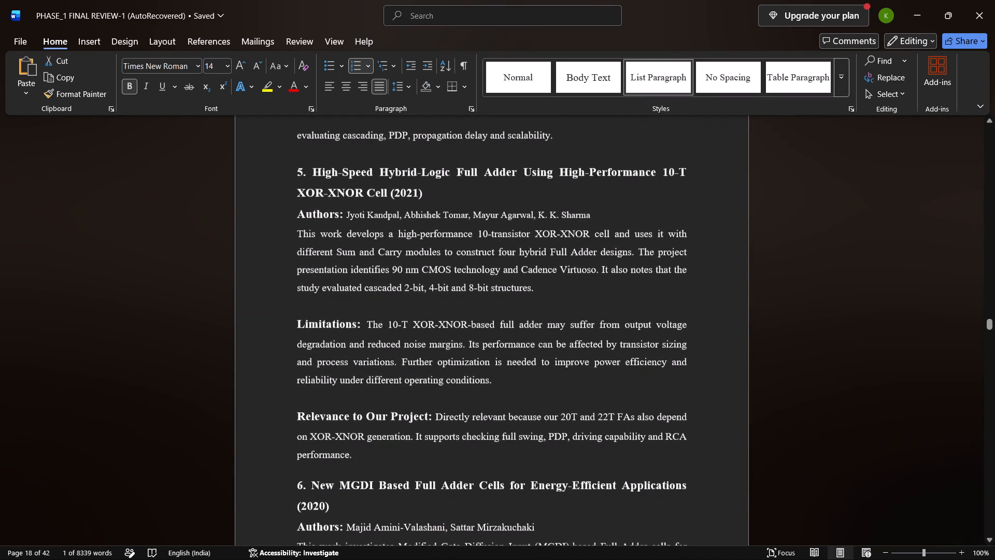
{"action": "scroll", "coordinate": [395, 339], "scroll_direction": "down", "scroll_amount": 4}
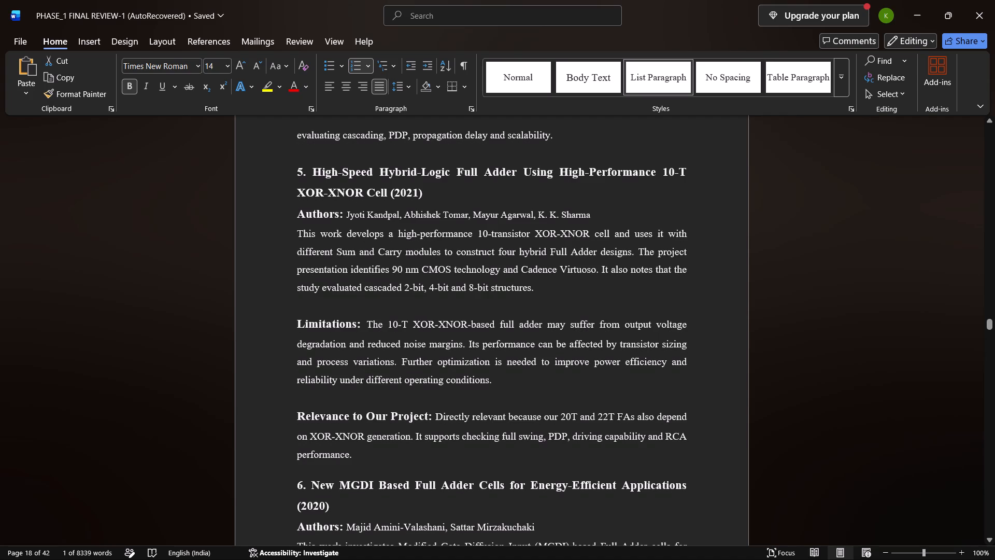
{"action": "scroll", "coordinate": [395, 339], "scroll_direction": "down", "scroll_amount": 3}
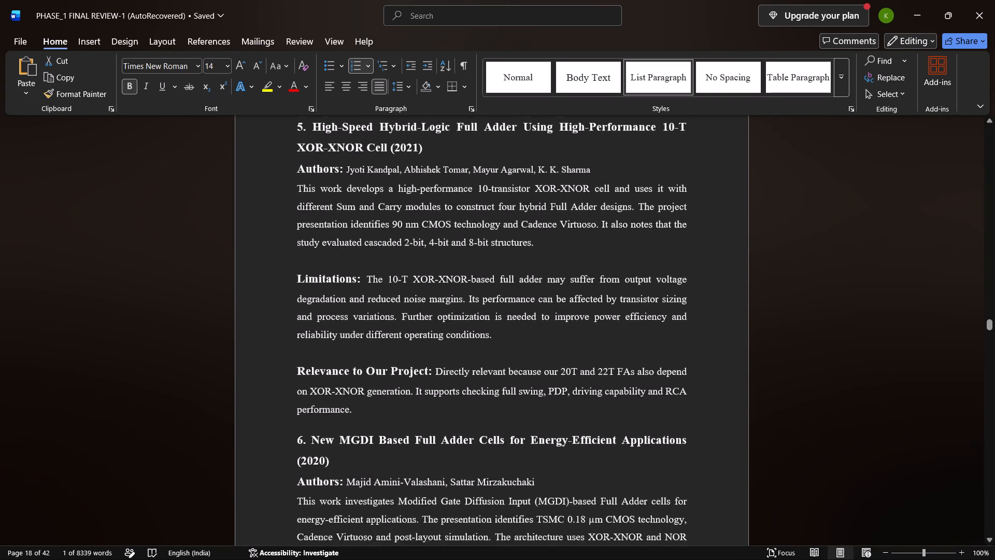
{"action": "scroll", "coordinate": [395, 339], "scroll_direction": "down", "scroll_amount": 2}
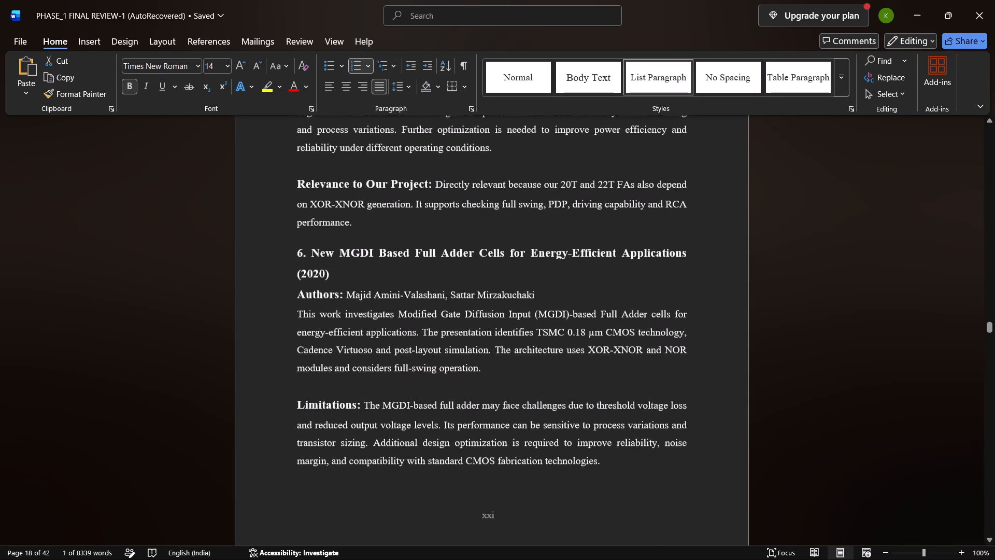
Examine the layout and text of the reviews of papers 7 and 8 in section 2.2.
{"action": "scroll", "coordinate": [395, 339], "scroll_direction": "down", "scroll_amount": 3}
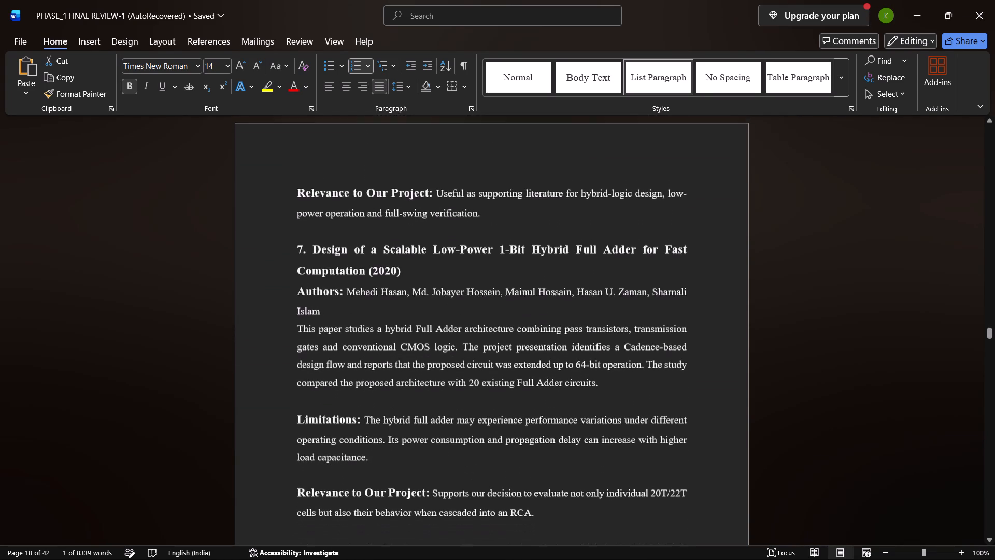
{"action": "scroll", "coordinate": [395, 339], "scroll_direction": "down", "scroll_amount": 3}
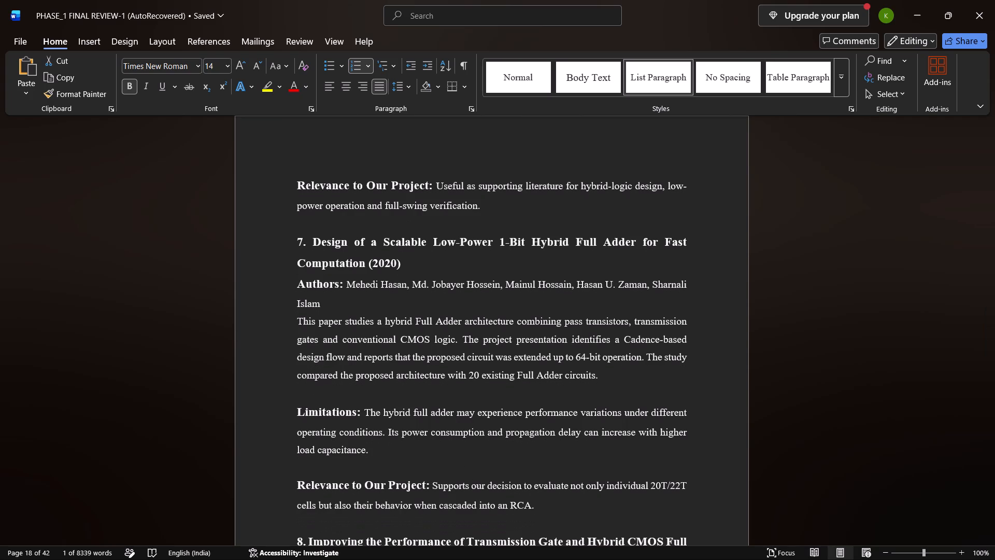
{"action": "scroll", "coordinate": [395, 339], "scroll_direction": "down", "scroll_amount": 1}
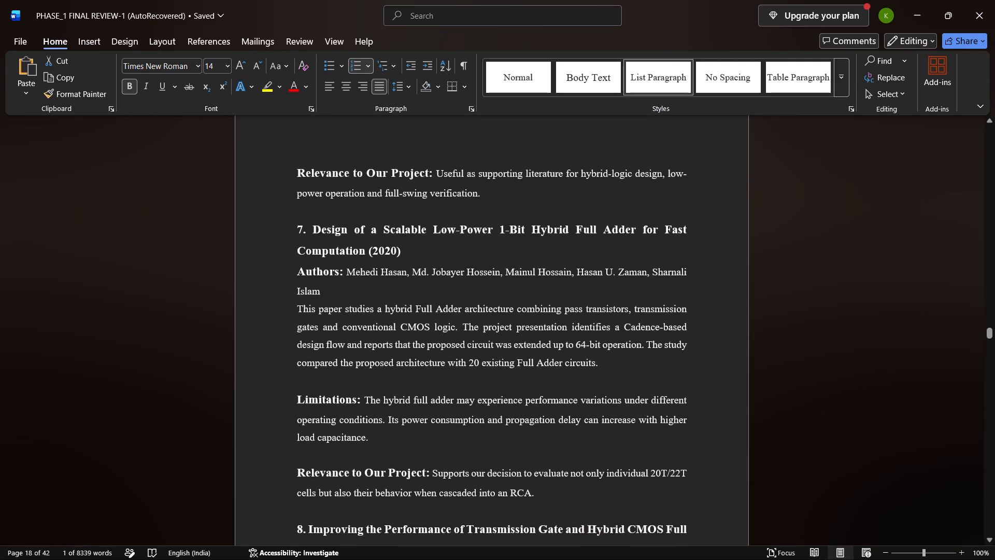
{"action": "scroll", "coordinate": [395, 339], "scroll_direction": "down", "scroll_amount": 6}
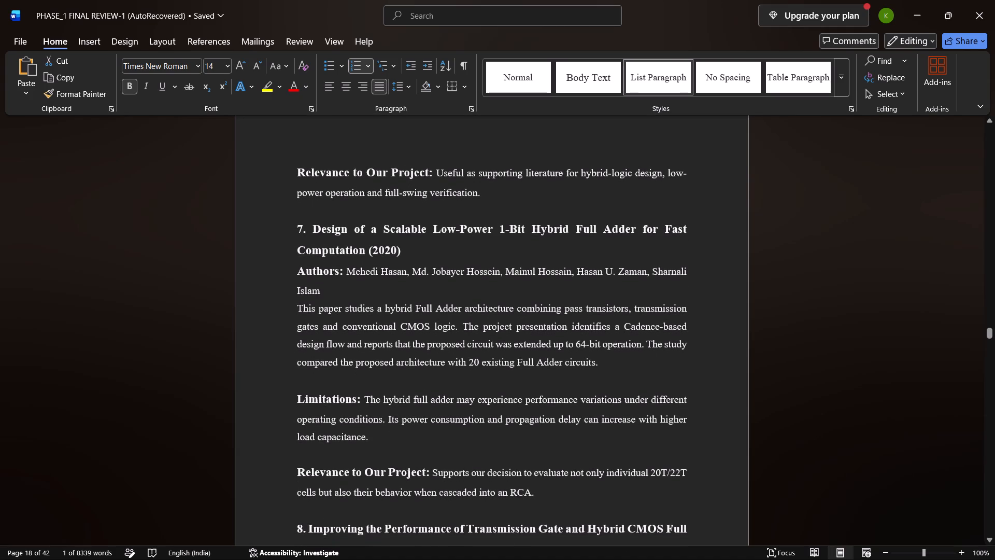
{"action": "scroll", "coordinate": [395, 339], "scroll_direction": "down", "scroll_amount": 1}
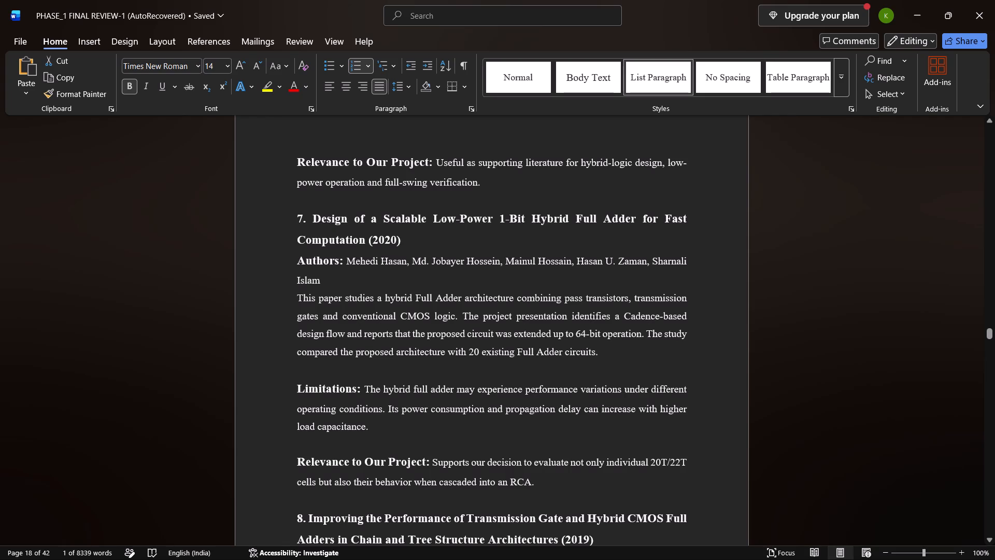
{"action": "scroll", "coordinate": [395, 339], "scroll_direction": "down", "scroll_amount": 1}
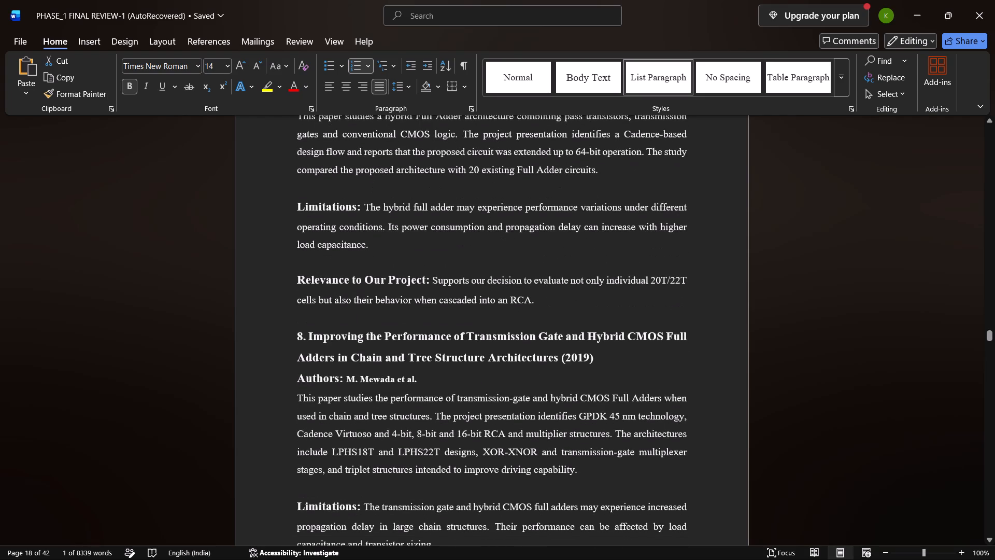
{"action": "scroll", "coordinate": [395, 339], "scroll_direction": "down", "scroll_amount": 2}
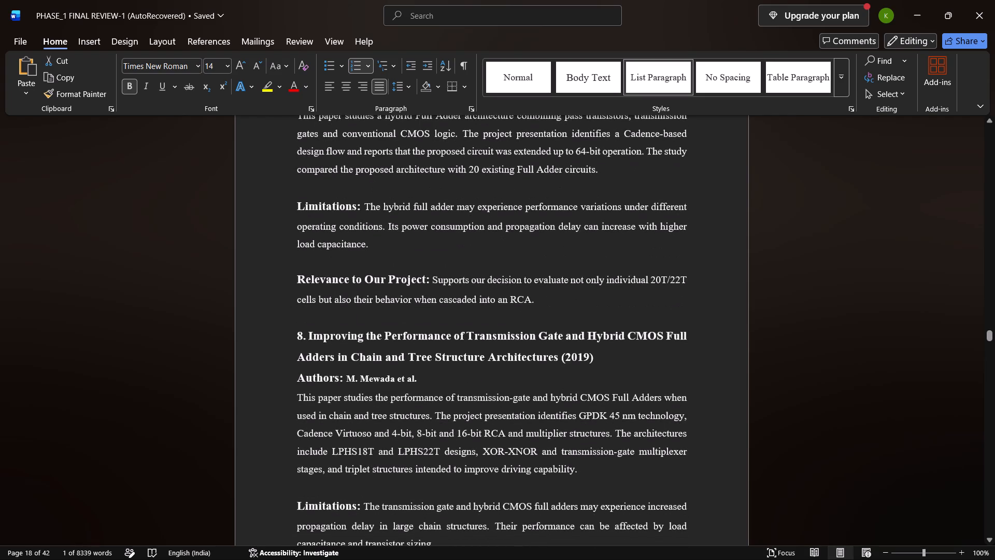
Examine the reviews of papers 9 and 10, through the end of section 2.2.
{"action": "scroll", "coordinate": [395, 339], "scroll_direction": "down", "scroll_amount": 1}
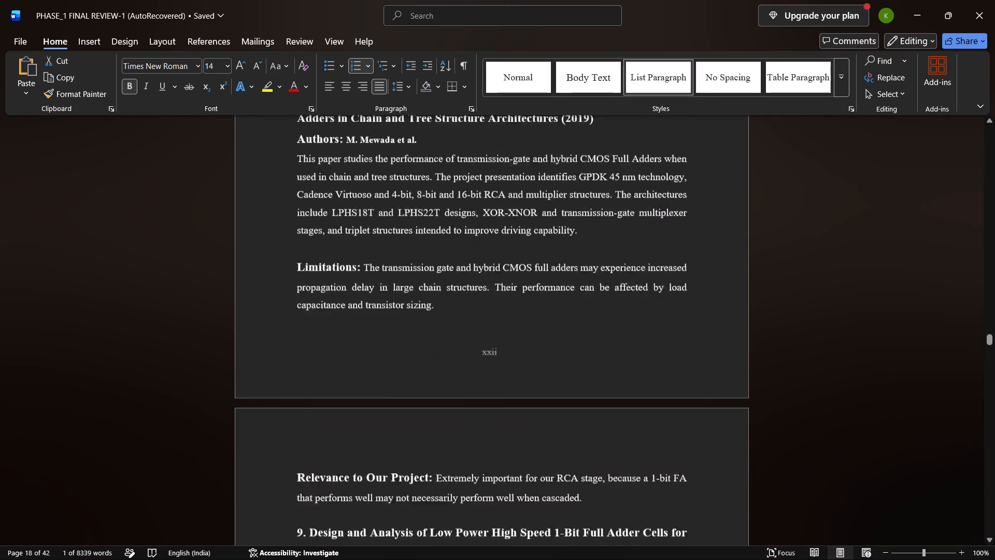
{"action": "scroll", "coordinate": [395, 339], "scroll_direction": "down", "scroll_amount": 1}
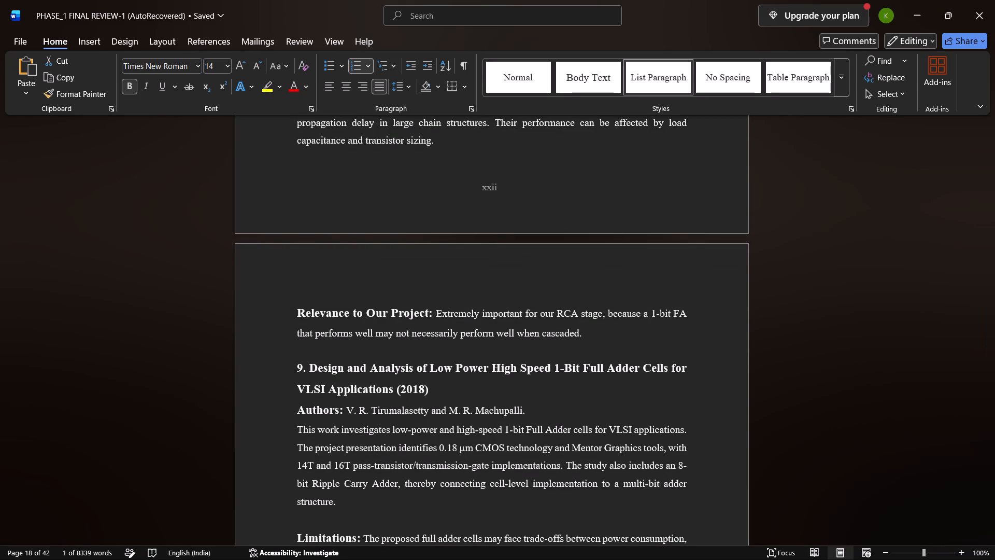
{"action": "scroll", "coordinate": [395, 339], "scroll_direction": "down", "scroll_amount": 1}
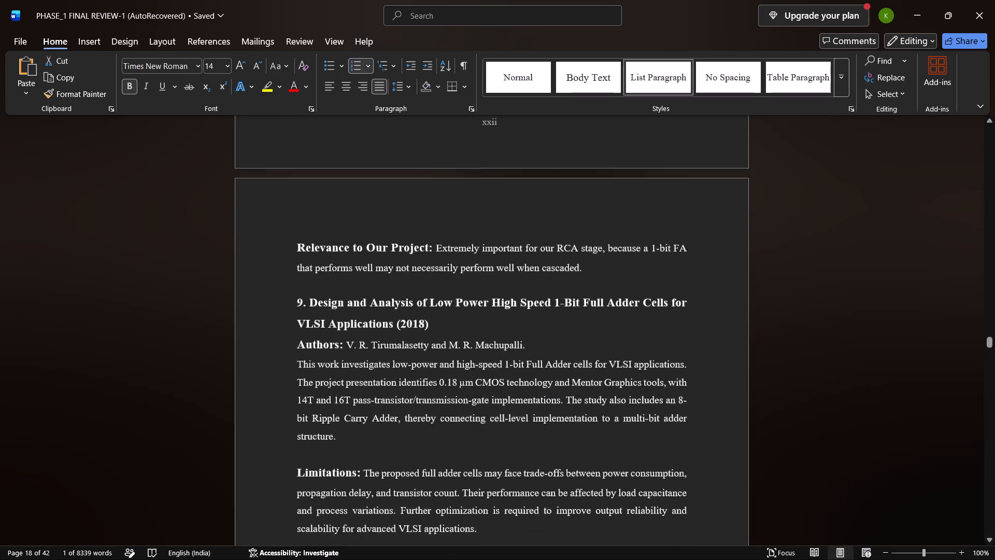
{"action": "scroll", "coordinate": [395, 339], "scroll_direction": "down", "scroll_amount": 1}
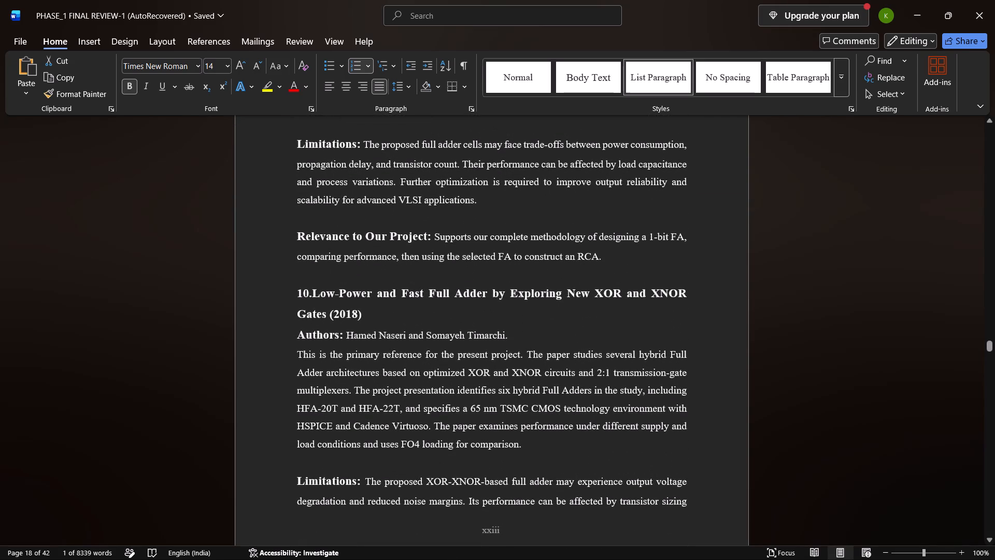
{"action": "scroll", "coordinate": [395, 339], "scroll_direction": "down", "scroll_amount": 1}
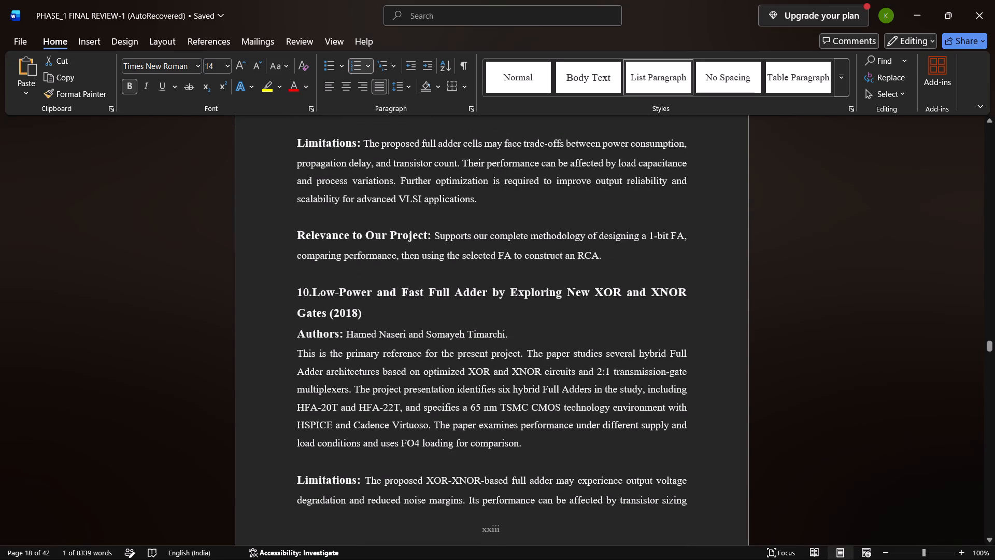
{"action": "scroll", "coordinate": [395, 339], "scroll_direction": "down", "scroll_amount": 8}
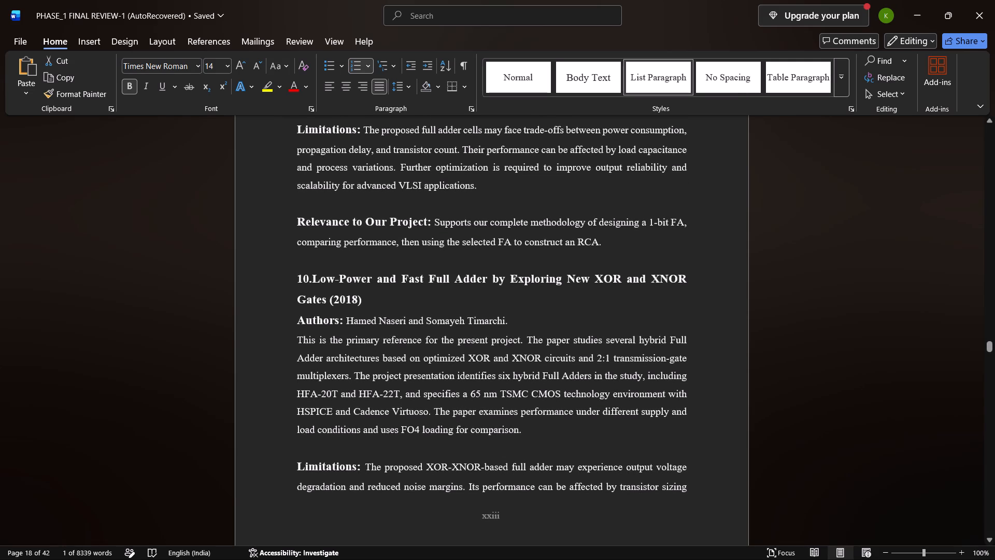
{"action": "scroll", "coordinate": [395, 339], "scroll_direction": "down", "scroll_amount": 1}
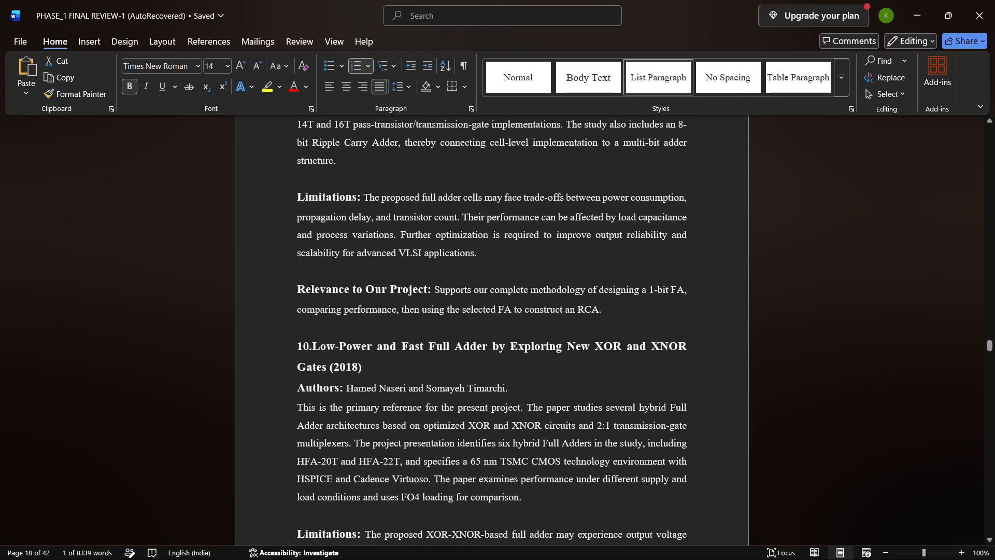
{"action": "scroll", "coordinate": [395, 339], "scroll_direction": "down", "scroll_amount": 5}
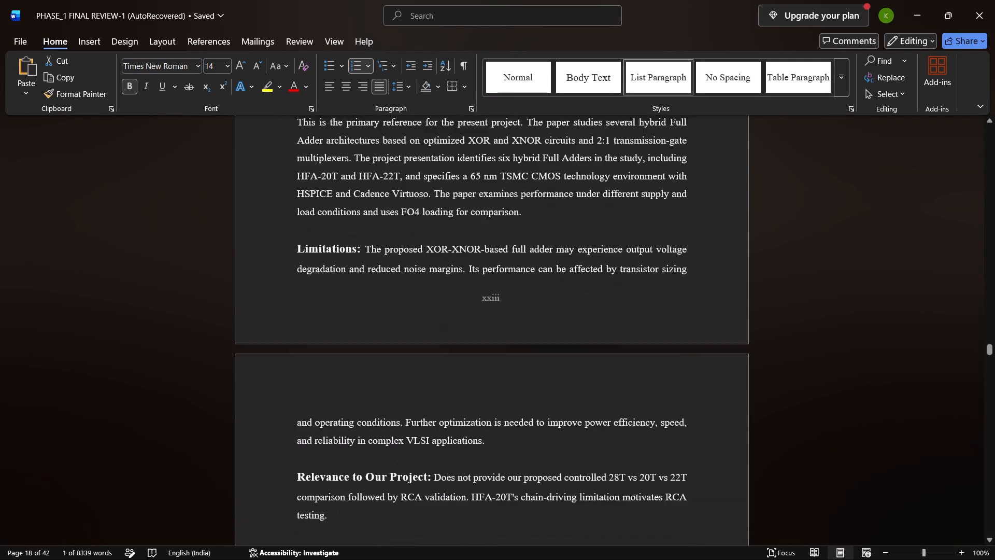
Examine section 2.3, Comparison of Existing Methods, including its introductory sentence and the full SRAM comparison table.
{"action": "scroll", "coordinate": [395, 339], "scroll_direction": "down", "scroll_amount": 2}
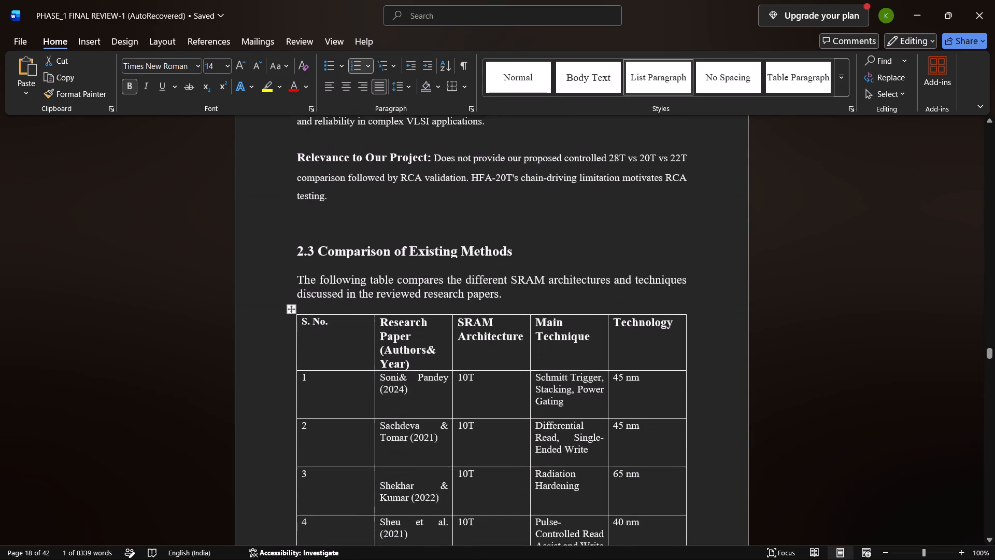
{"action": "scroll", "coordinate": [395, 339], "scroll_direction": "down", "scroll_amount": 1}
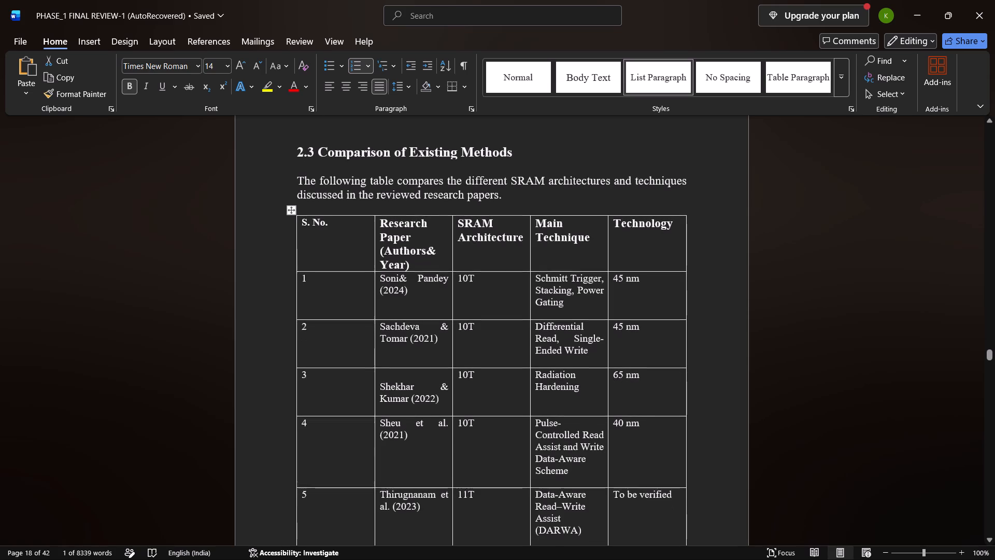
{"action": "scroll", "coordinate": [395, 339], "scroll_direction": "down", "scroll_amount": 1}
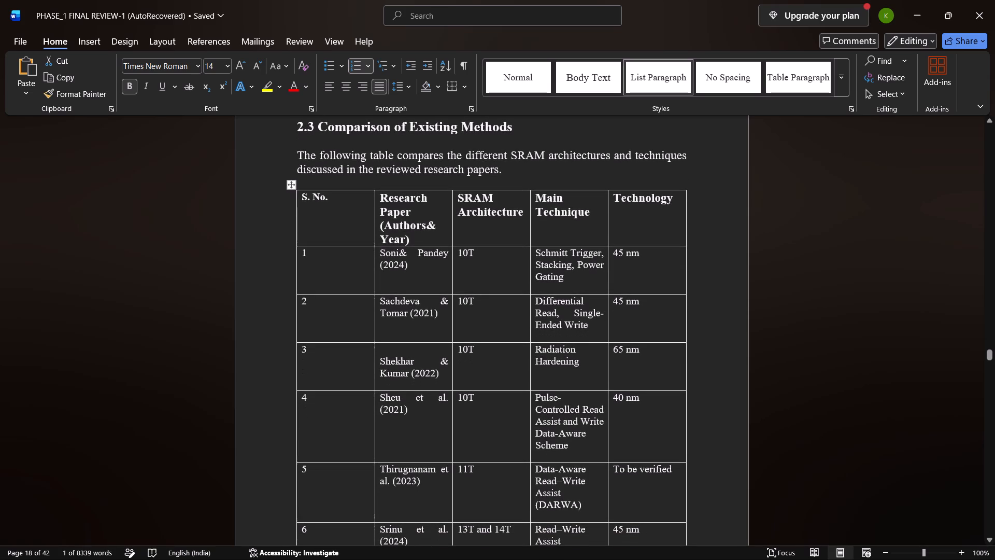
{"action": "scroll", "coordinate": [395, 339], "scroll_direction": "down", "scroll_amount": 2}
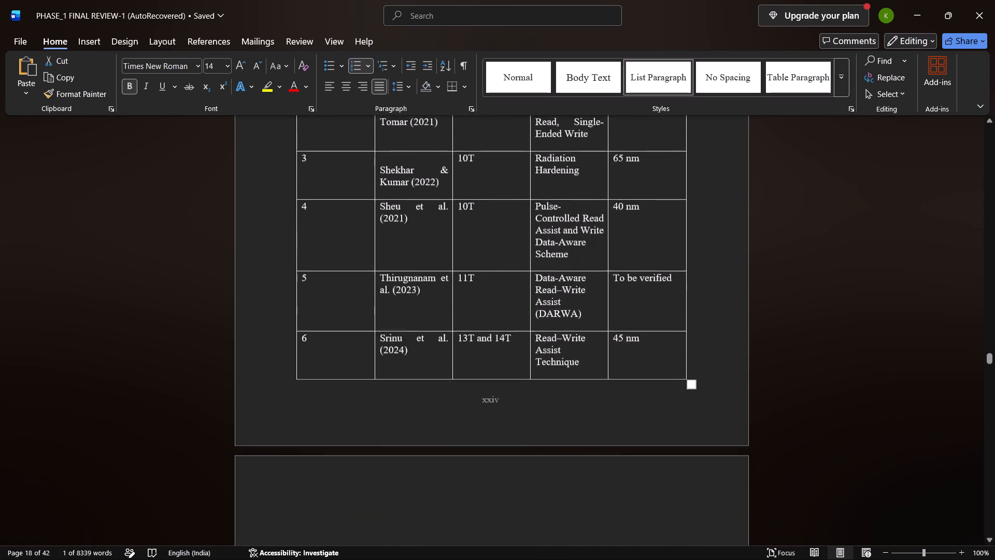
{"action": "scroll", "coordinate": [395, 339], "scroll_direction": "down", "scroll_amount": 2}
{"action": "scroll", "coordinate": [395, 339], "scroll_direction": "up", "scroll_amount": 3}
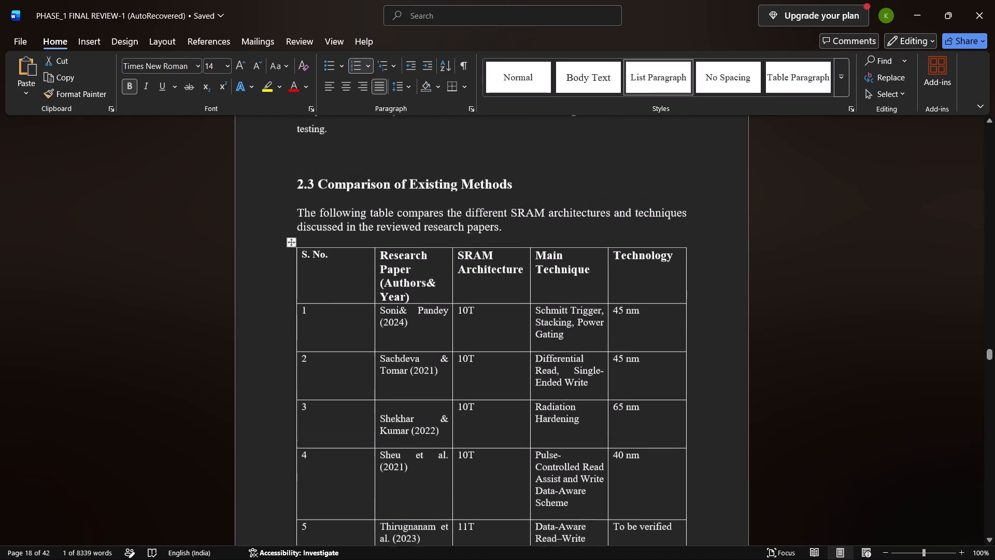
{"action": "scroll", "coordinate": [395, 339], "scroll_direction": "up", "scroll_amount": 1}
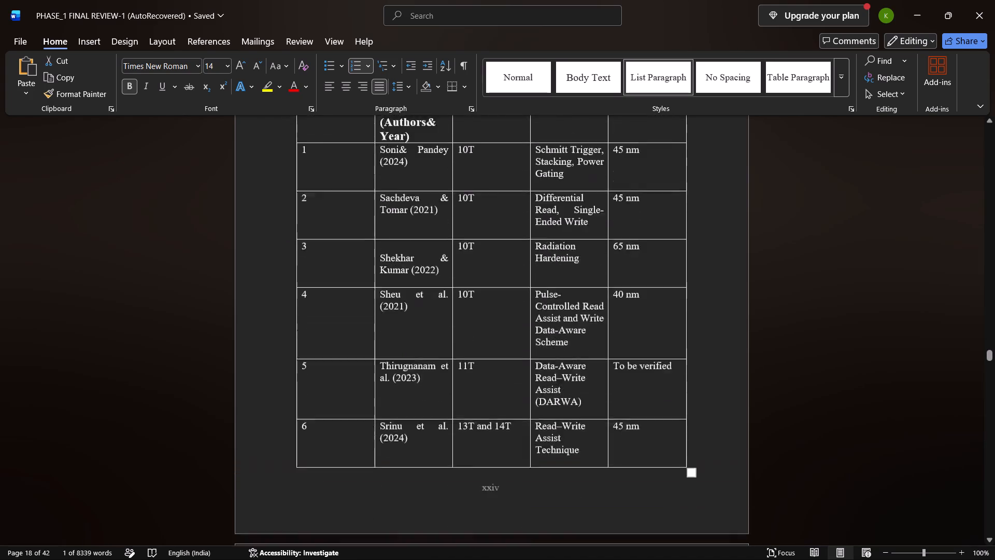
{"action": "scroll", "coordinate": [395, 339], "scroll_direction": "up", "scroll_amount": 1}
{"action": "scroll", "coordinate": [395, 339], "scroll_direction": "down", "scroll_amount": 1}
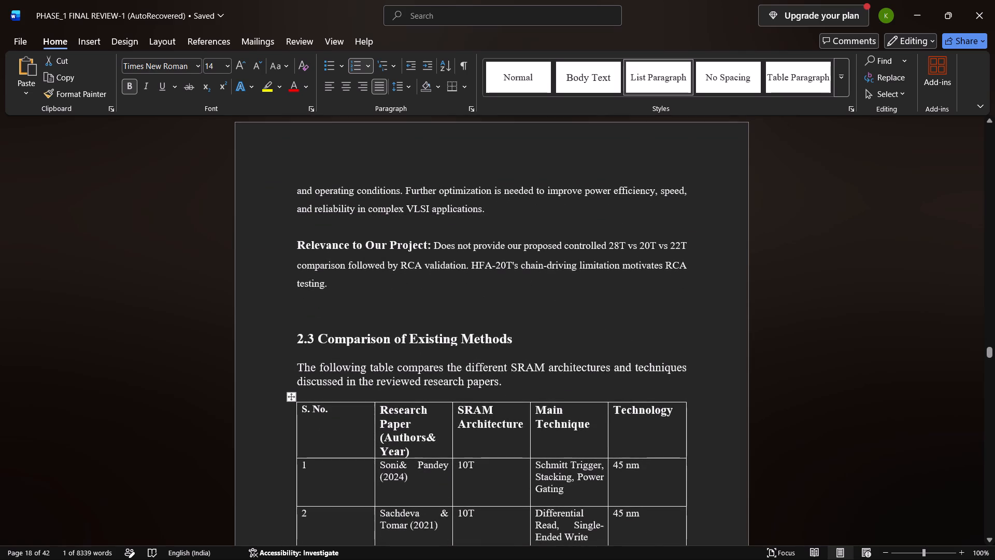
{"action": "scroll", "coordinate": [395, 339], "scroll_direction": "down", "scroll_amount": 2}
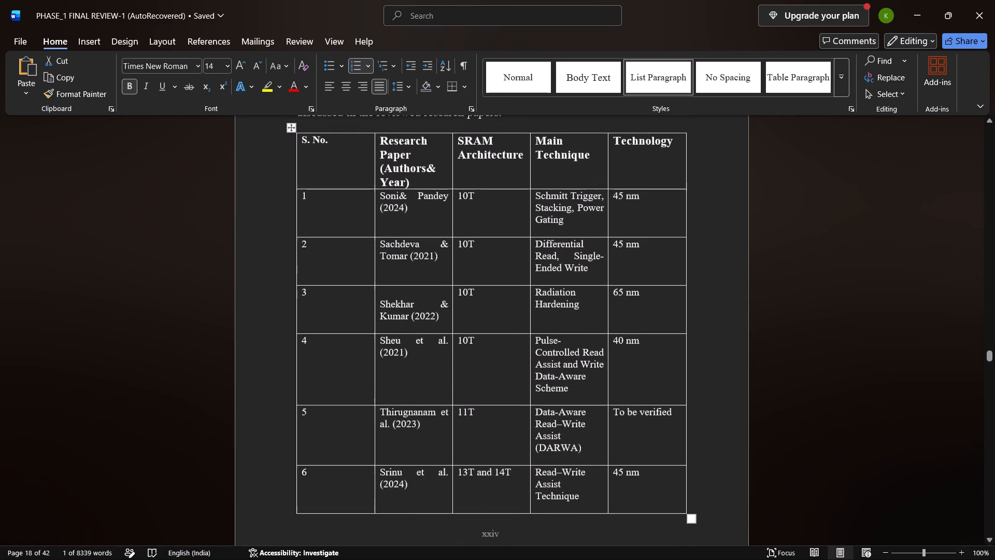
{"action": "scroll", "coordinate": [395, 339], "scroll_direction": "up", "scroll_amount": 1}
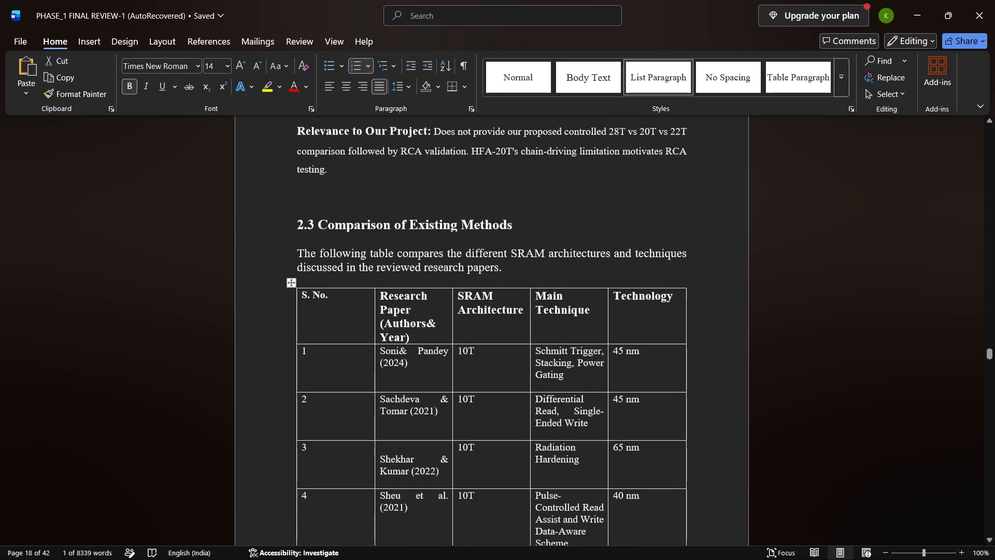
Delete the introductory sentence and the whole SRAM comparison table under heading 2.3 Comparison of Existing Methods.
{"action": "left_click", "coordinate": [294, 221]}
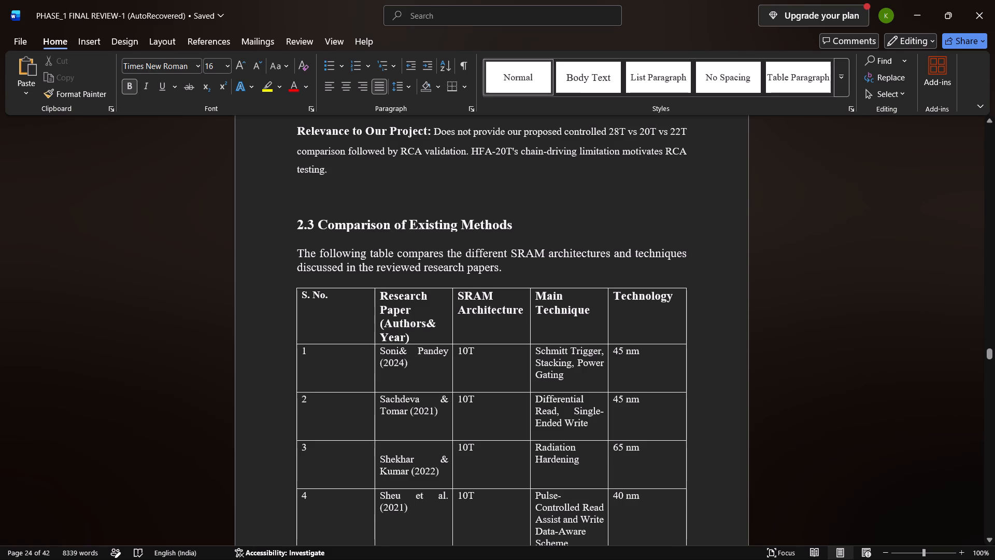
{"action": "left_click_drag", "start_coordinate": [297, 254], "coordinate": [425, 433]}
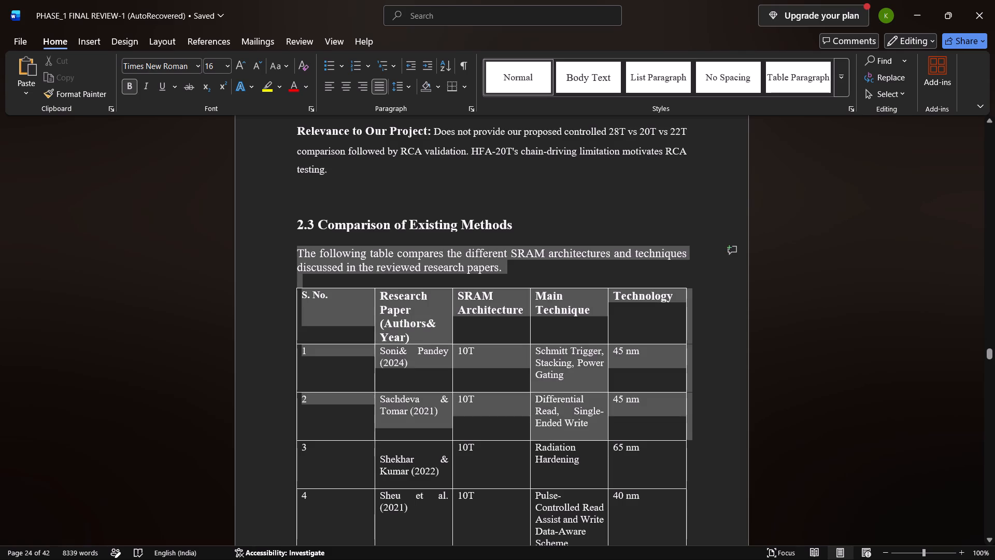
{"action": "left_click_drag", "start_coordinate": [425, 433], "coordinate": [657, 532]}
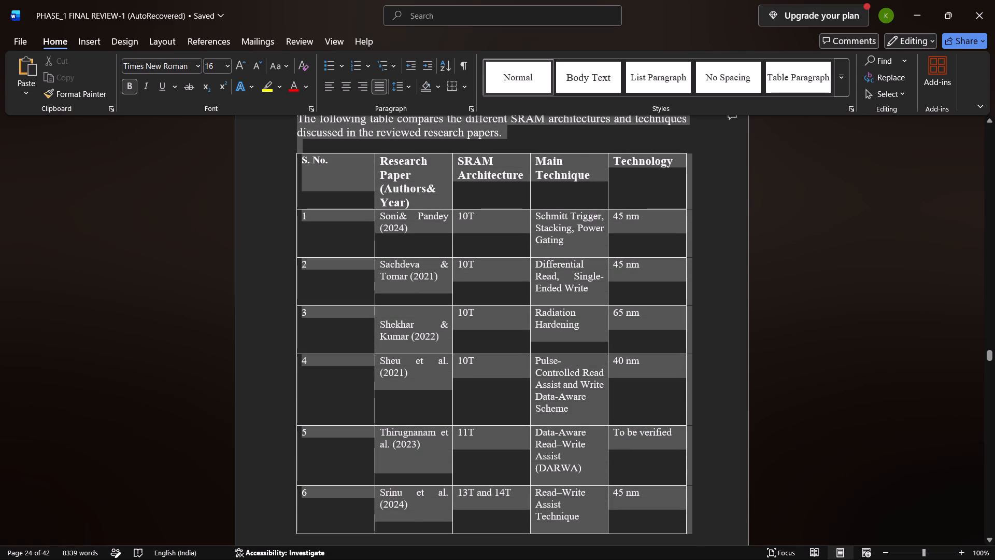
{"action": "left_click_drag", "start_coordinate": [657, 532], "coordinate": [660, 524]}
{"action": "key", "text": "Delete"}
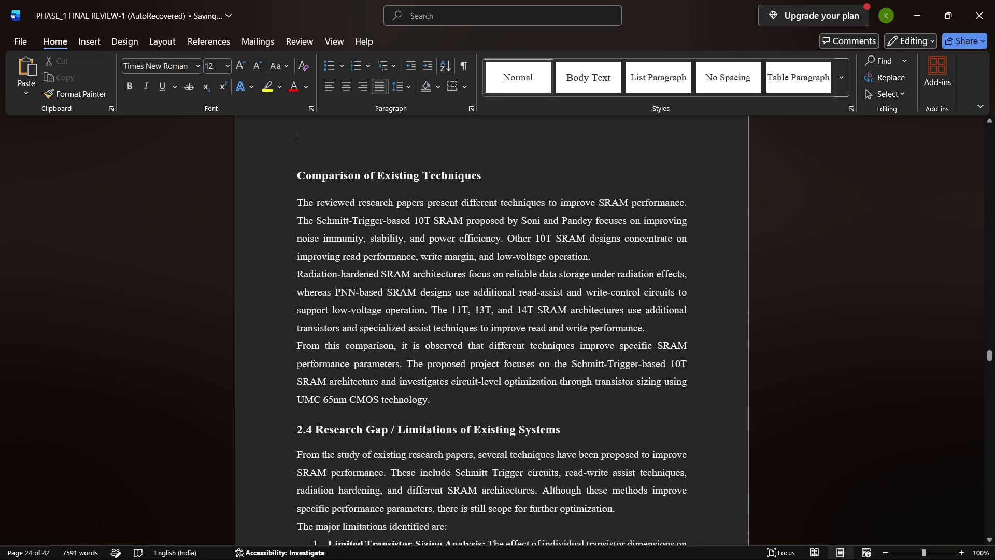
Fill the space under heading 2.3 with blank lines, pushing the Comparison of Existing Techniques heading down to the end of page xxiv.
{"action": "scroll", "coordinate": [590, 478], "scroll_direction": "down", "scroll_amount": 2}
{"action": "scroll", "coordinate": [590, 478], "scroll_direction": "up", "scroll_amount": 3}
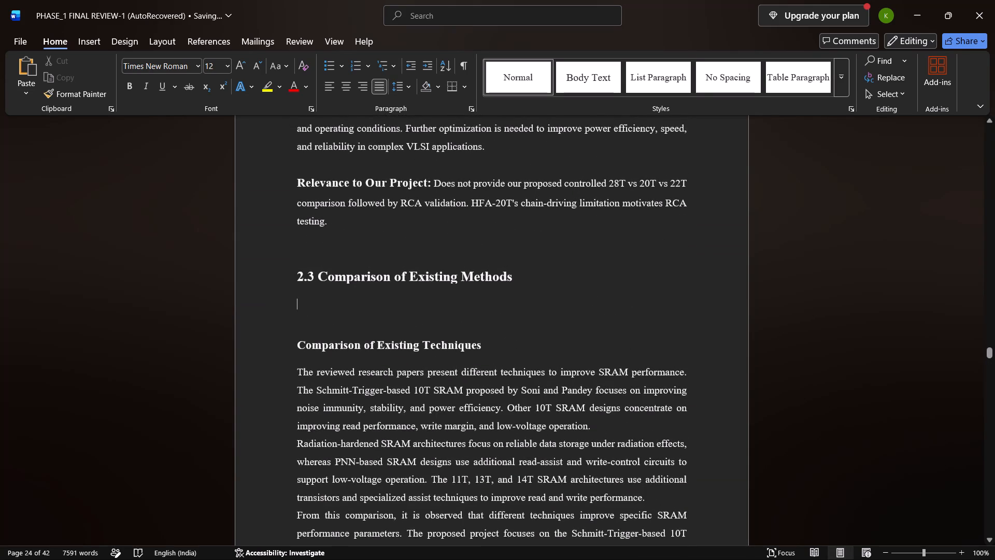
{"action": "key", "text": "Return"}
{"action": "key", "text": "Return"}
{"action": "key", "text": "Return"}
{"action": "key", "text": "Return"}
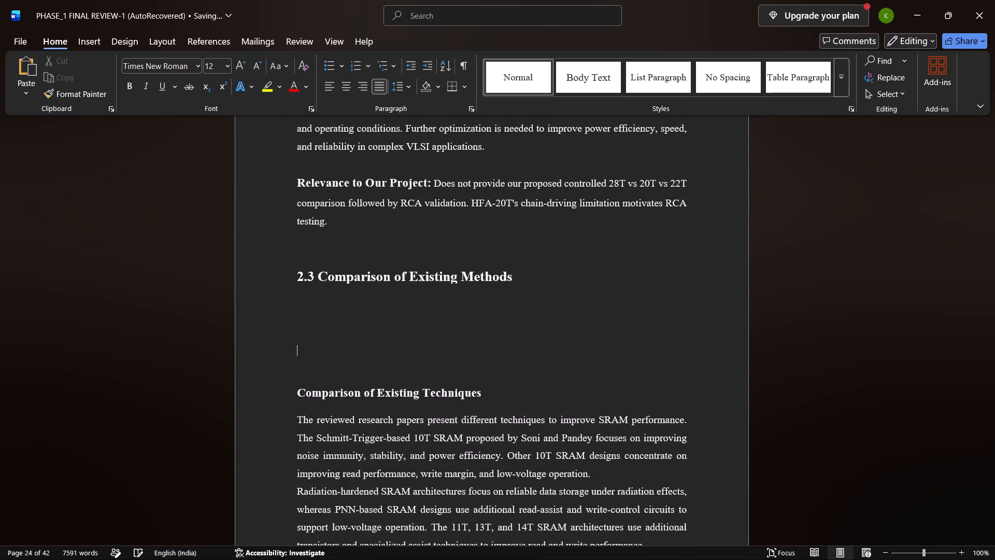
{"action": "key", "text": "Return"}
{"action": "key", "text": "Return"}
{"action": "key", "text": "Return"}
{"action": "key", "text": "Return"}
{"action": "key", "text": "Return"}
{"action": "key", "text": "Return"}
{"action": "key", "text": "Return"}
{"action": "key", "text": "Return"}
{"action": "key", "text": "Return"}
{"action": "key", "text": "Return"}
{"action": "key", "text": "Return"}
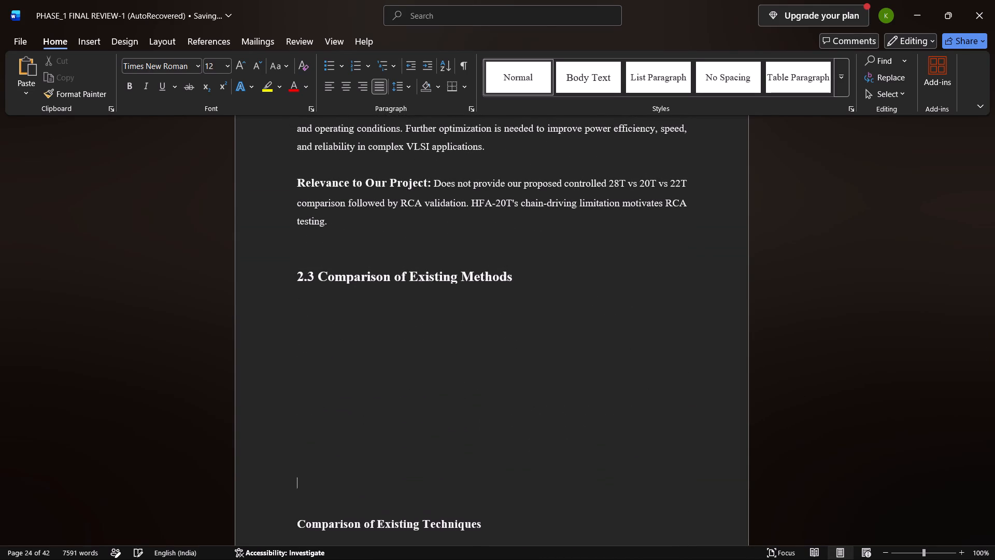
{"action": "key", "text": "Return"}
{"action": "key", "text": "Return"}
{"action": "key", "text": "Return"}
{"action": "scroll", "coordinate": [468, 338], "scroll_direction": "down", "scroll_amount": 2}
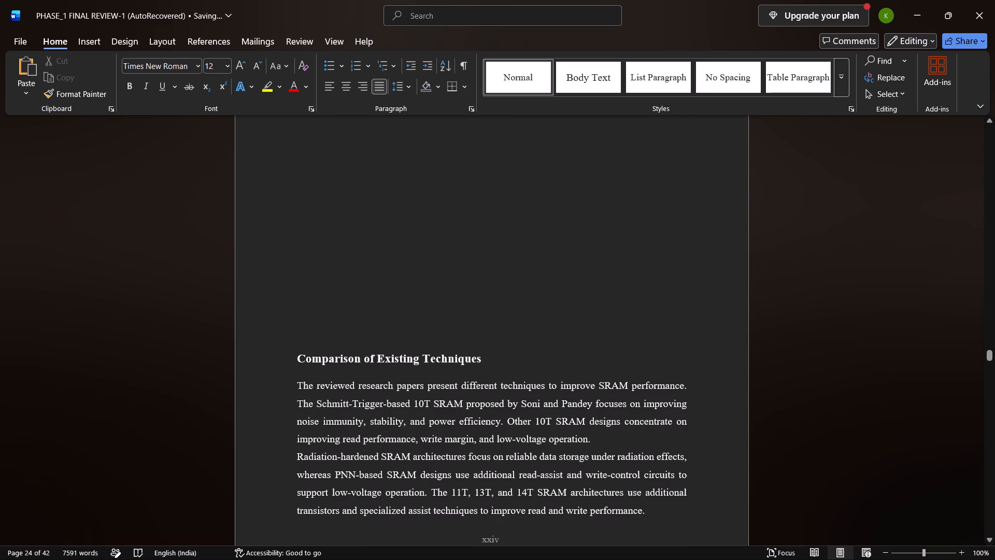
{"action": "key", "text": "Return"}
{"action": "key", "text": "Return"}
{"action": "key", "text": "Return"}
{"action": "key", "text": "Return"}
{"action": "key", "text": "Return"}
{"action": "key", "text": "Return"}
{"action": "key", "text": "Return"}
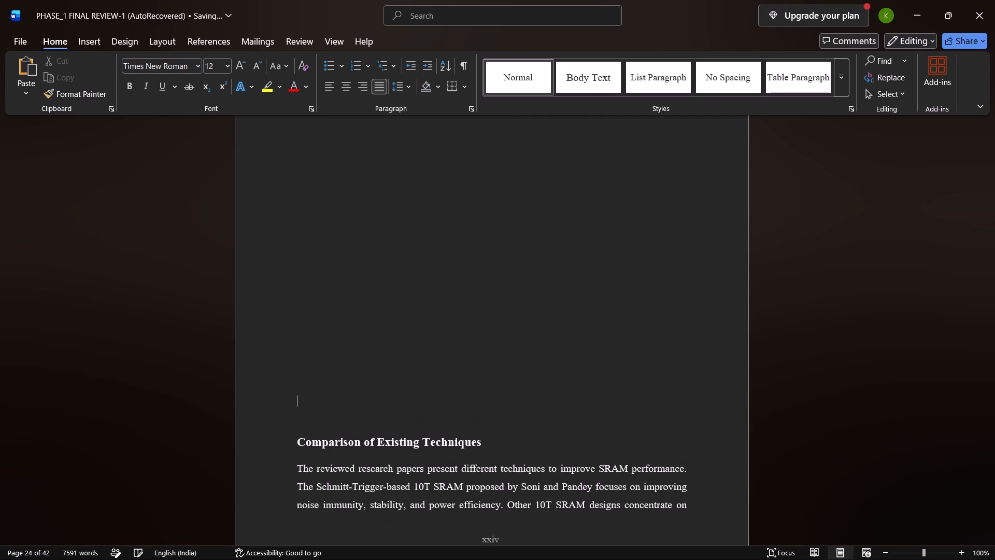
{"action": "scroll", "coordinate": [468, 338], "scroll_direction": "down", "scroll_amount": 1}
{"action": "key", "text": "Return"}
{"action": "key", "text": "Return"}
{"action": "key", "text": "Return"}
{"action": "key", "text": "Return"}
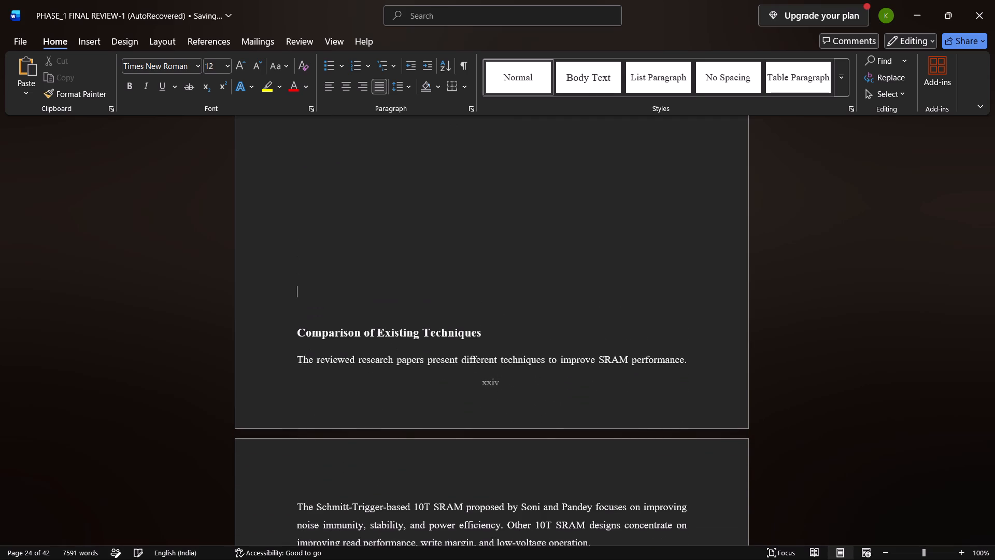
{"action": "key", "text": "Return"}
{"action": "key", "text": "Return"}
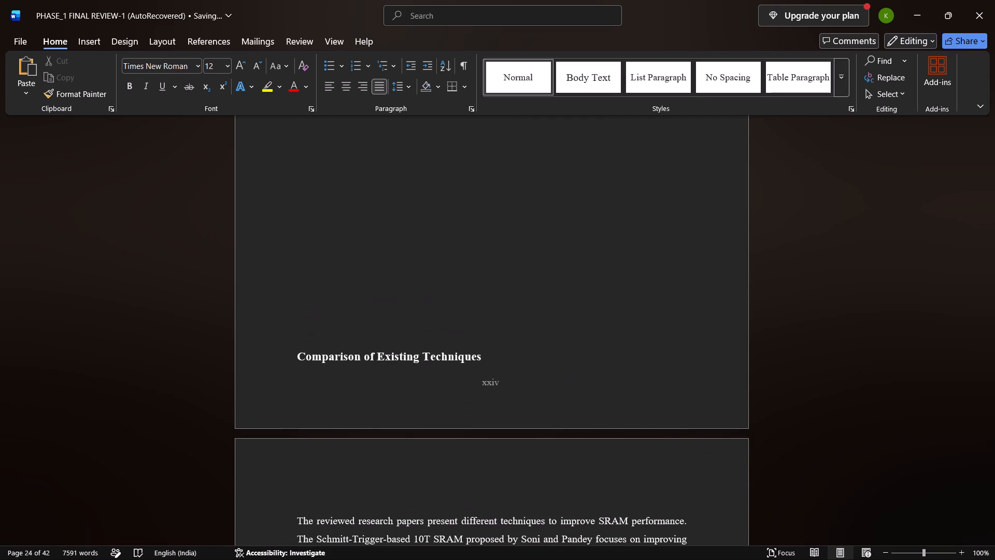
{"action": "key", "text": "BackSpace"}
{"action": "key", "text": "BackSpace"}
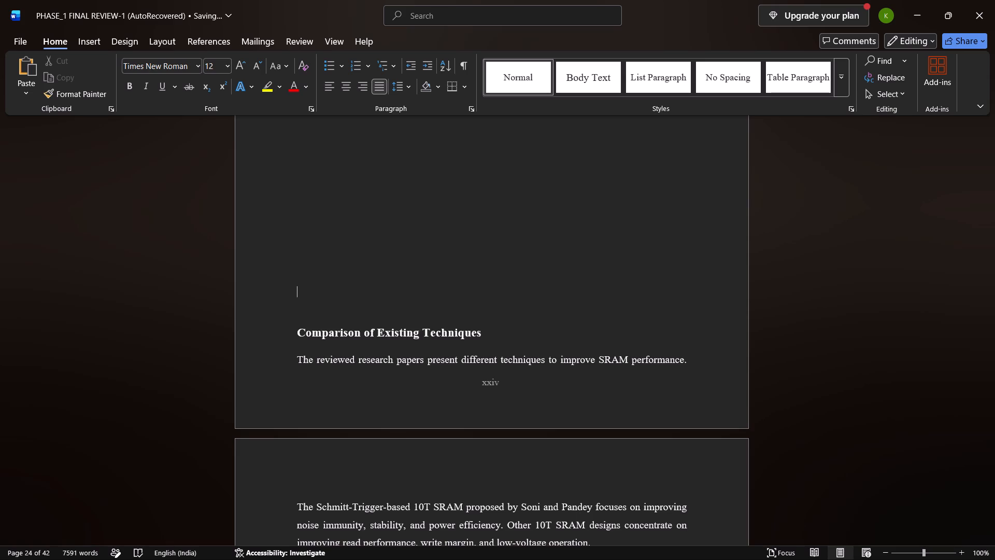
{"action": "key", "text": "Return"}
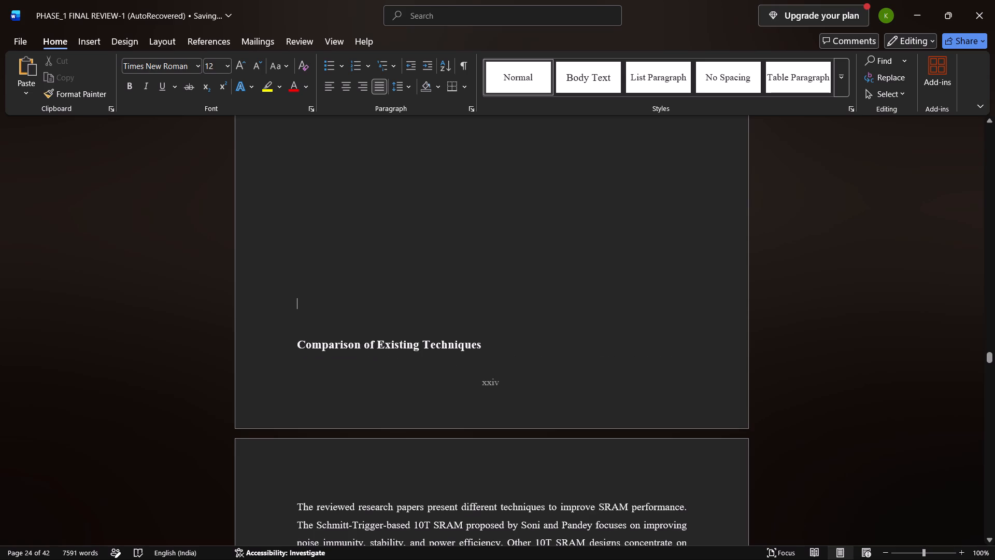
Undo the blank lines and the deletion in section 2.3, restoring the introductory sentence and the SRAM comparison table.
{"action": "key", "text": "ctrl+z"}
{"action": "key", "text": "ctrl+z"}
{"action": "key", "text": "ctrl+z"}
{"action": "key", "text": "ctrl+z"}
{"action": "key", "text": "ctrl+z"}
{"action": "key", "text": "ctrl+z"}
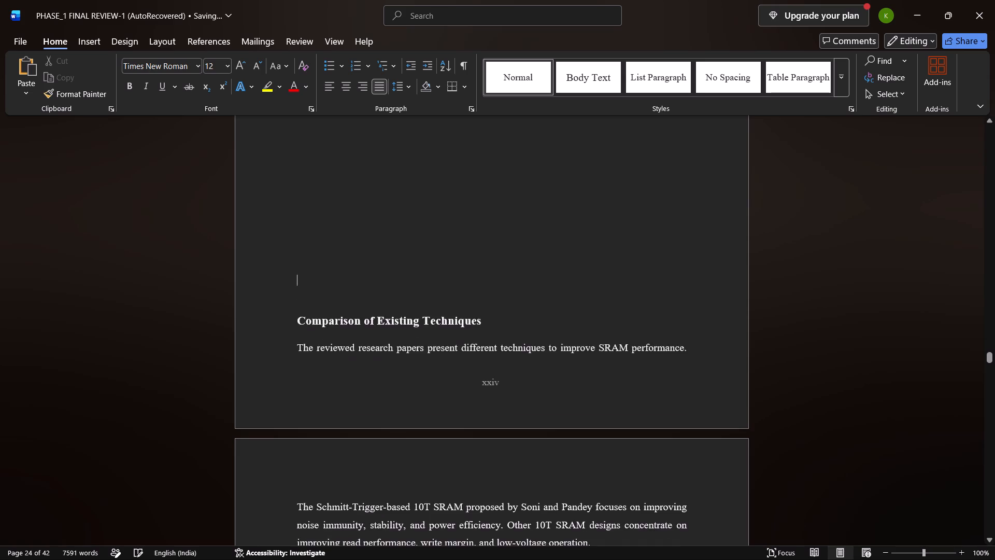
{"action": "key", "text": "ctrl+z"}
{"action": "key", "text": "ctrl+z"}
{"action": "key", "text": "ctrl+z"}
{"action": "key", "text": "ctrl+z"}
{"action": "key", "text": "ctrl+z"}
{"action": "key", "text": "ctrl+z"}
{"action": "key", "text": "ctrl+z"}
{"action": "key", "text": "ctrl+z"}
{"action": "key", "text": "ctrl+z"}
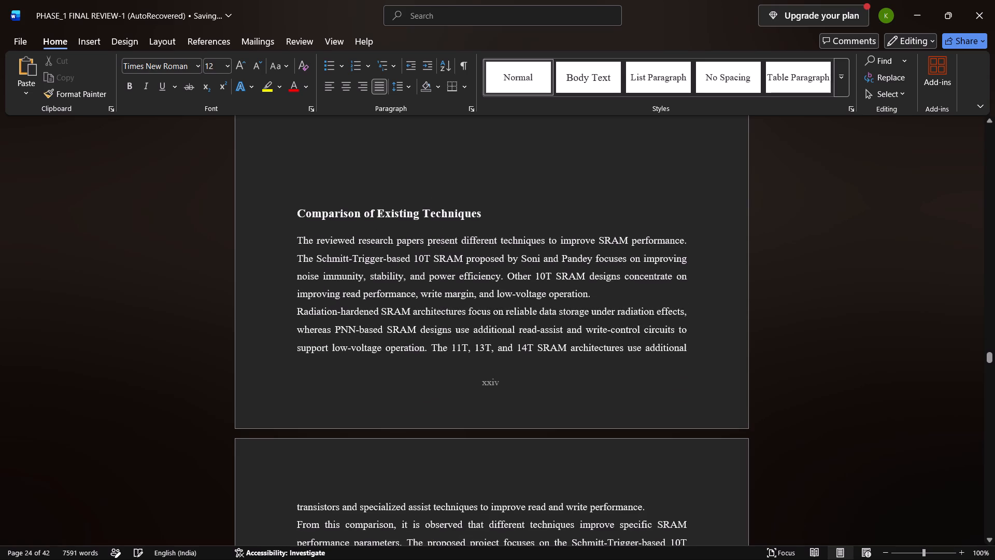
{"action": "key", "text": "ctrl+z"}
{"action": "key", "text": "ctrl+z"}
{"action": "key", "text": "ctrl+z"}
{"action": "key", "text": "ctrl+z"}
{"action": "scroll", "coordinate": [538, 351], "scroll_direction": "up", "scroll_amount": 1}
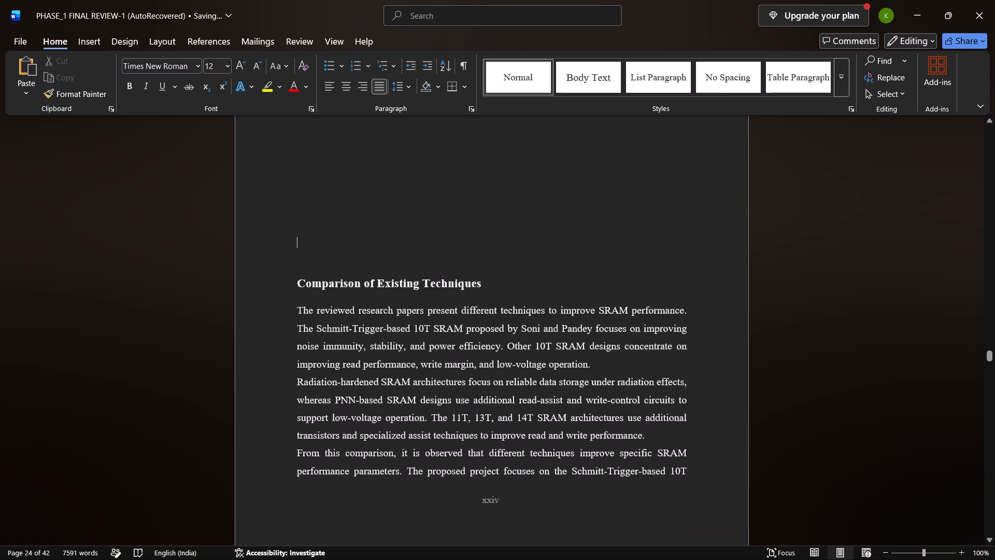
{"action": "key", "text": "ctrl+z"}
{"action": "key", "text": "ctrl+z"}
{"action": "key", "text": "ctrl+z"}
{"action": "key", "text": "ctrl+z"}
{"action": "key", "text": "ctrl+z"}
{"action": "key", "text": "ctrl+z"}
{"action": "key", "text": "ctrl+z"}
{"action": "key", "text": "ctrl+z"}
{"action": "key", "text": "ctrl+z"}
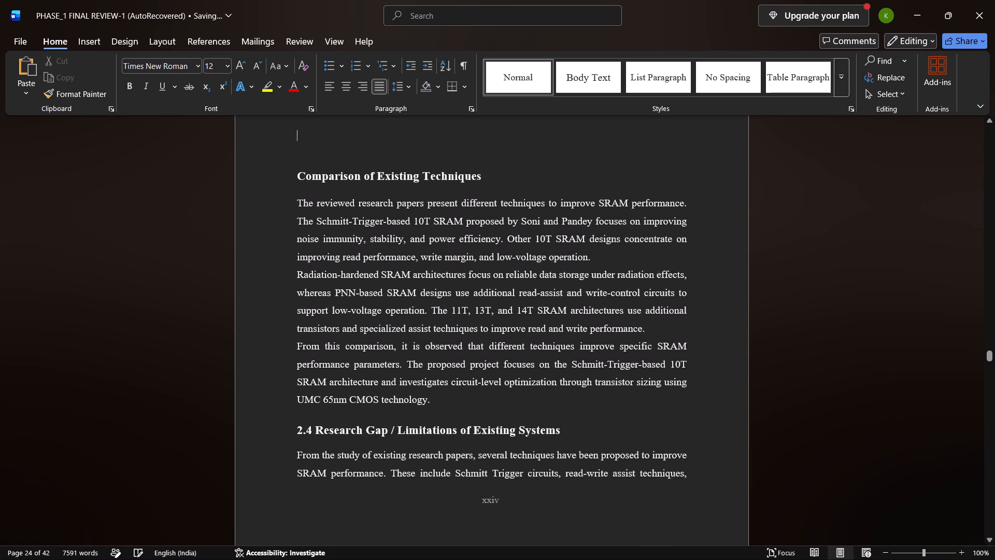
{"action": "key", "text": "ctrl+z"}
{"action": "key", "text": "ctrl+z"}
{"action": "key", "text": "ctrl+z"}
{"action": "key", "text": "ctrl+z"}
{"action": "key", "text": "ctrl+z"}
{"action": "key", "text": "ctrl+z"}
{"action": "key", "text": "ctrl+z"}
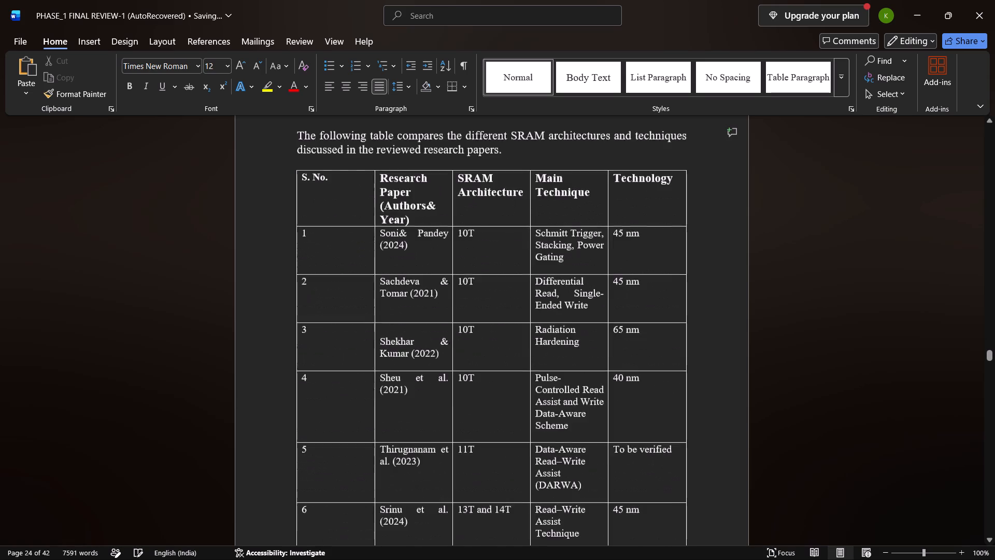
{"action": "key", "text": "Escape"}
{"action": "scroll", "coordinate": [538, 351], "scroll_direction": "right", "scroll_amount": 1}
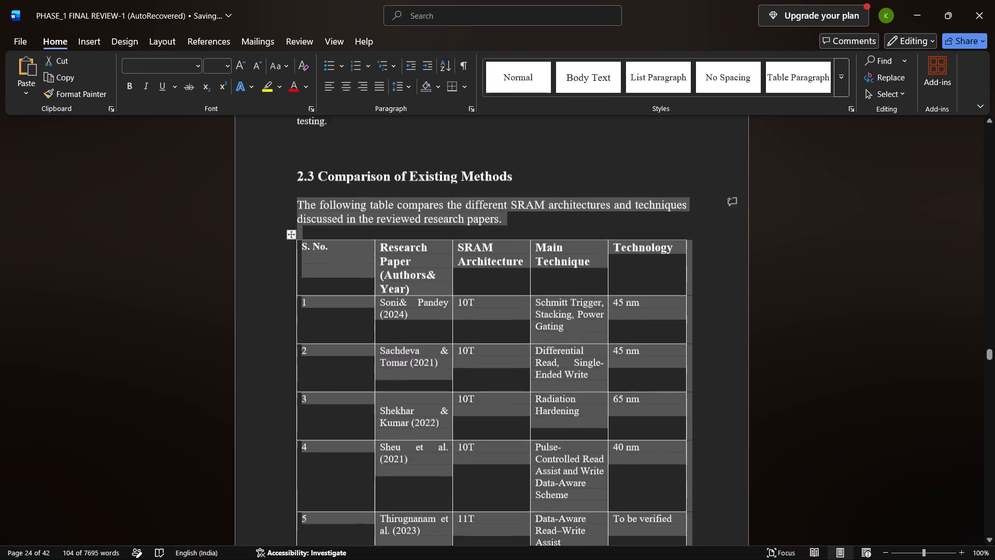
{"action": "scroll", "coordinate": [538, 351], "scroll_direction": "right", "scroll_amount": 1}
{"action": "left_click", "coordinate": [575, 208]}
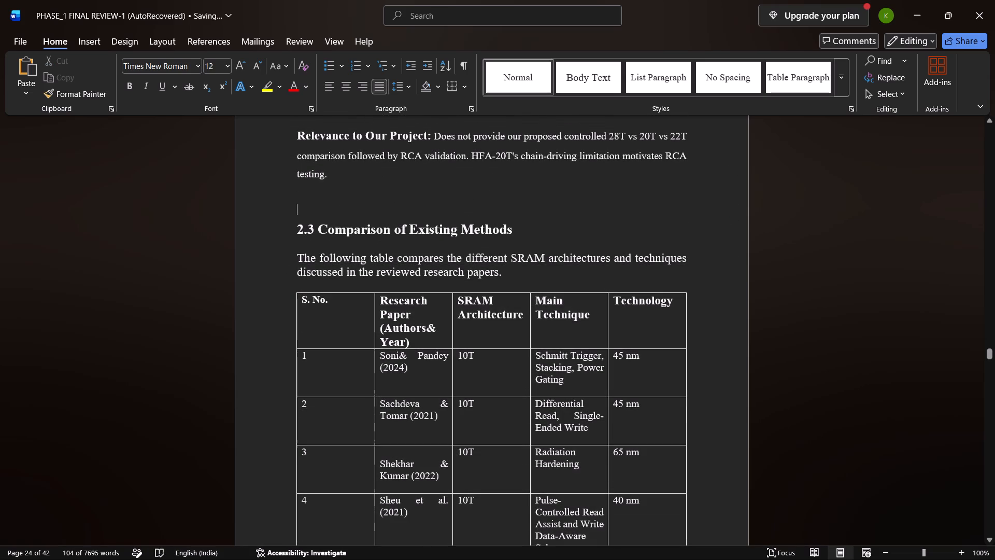
Examine the rest of Chapter 2, from the SRAM comparison table through sections 2.4 and 2.5, up to the Chapter 3 title page.
{"action": "scroll", "coordinate": [575, 208], "scroll_direction": "down", "scroll_amount": 1}
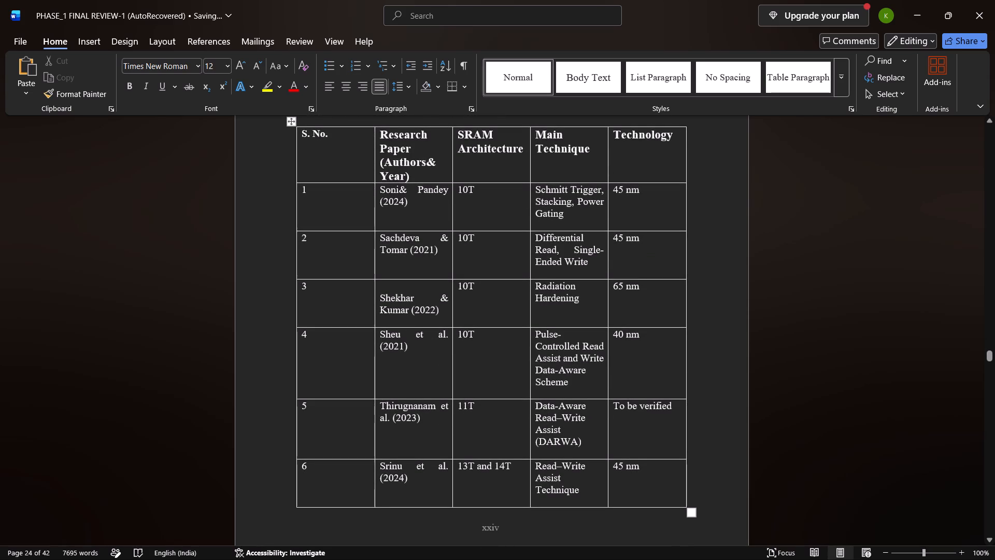
{"action": "scroll", "coordinate": [575, 208], "scroll_direction": "down", "scroll_amount": 1}
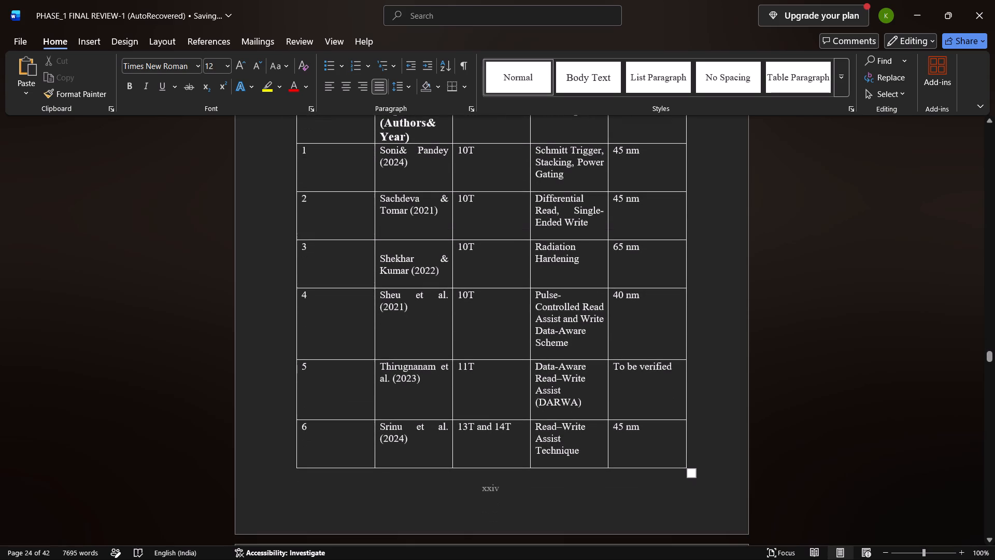
{"action": "scroll", "coordinate": [575, 208], "scroll_direction": "down", "scroll_amount": 1}
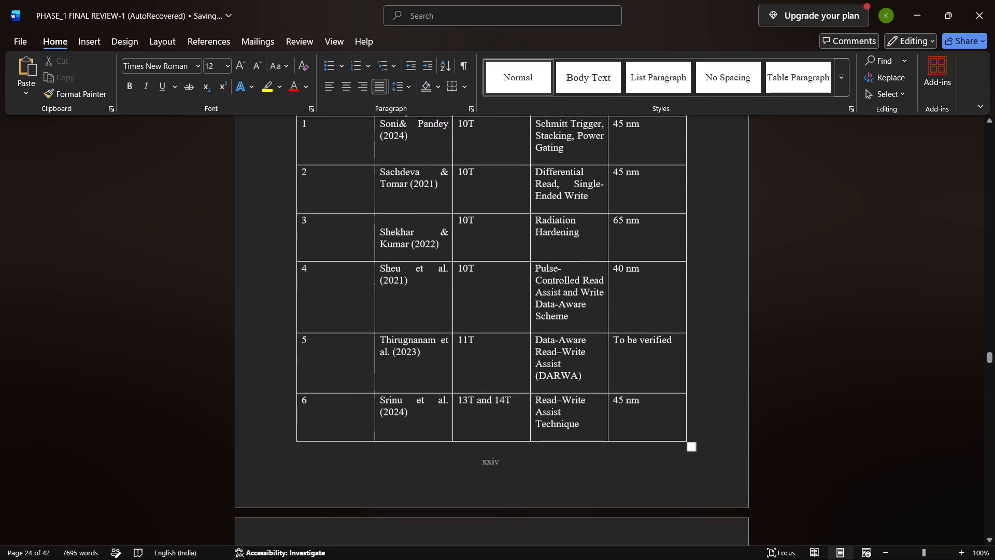
{"action": "scroll", "coordinate": [575, 208], "scroll_direction": "down", "scroll_amount": 3}
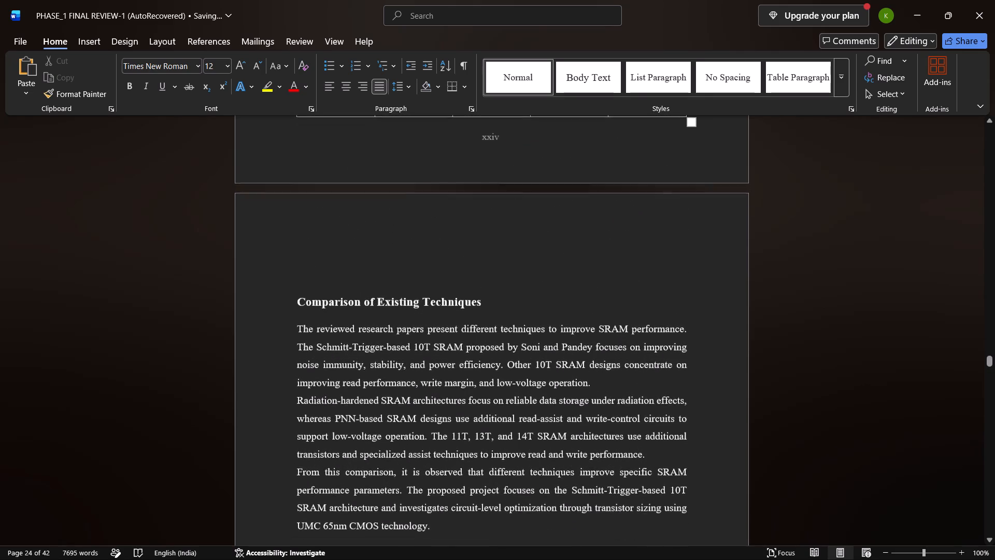
{"action": "scroll", "coordinate": [575, 208], "scroll_direction": "down", "scroll_amount": 2}
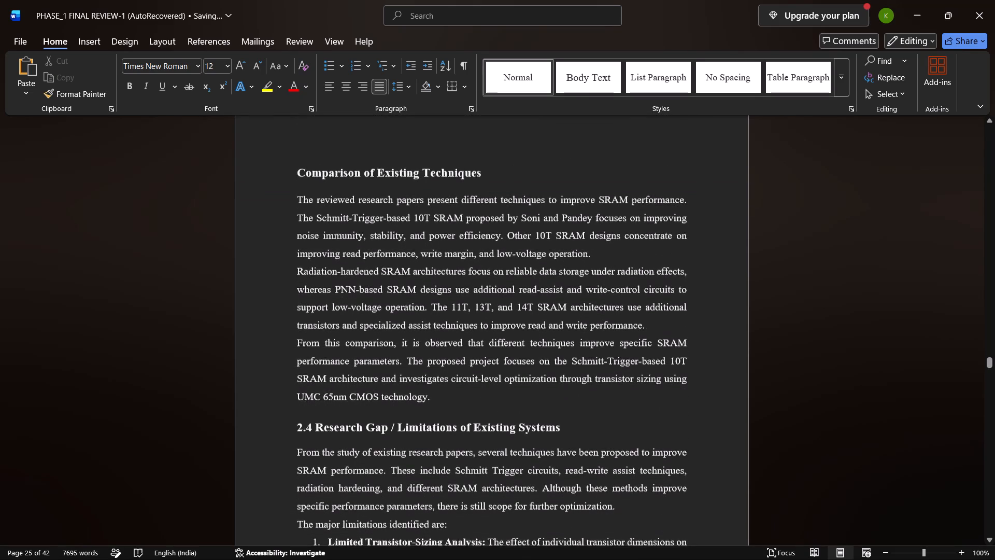
{"action": "scroll", "coordinate": [575, 208], "scroll_direction": "down", "scroll_amount": 2}
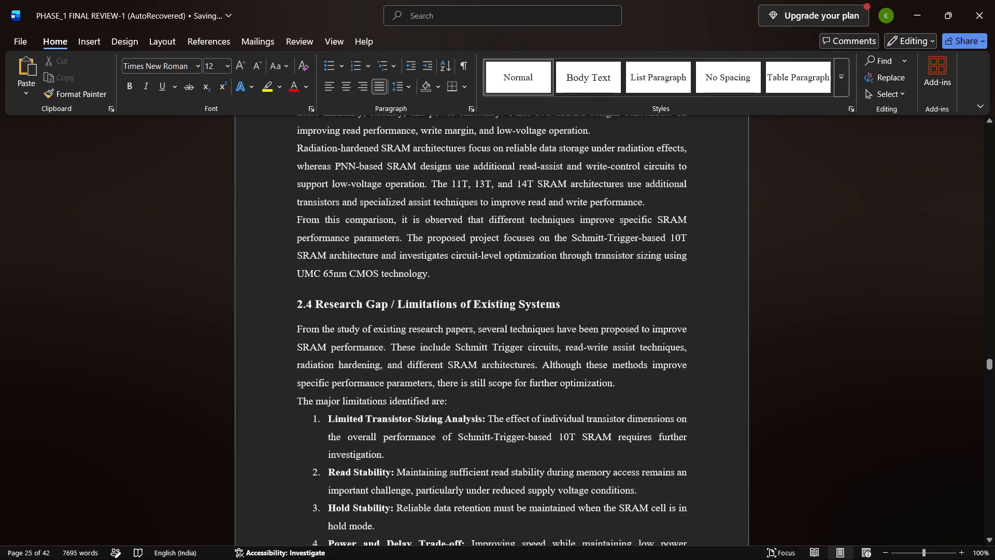
{"action": "scroll", "coordinate": [575, 208], "scroll_direction": "down", "scroll_amount": 1}
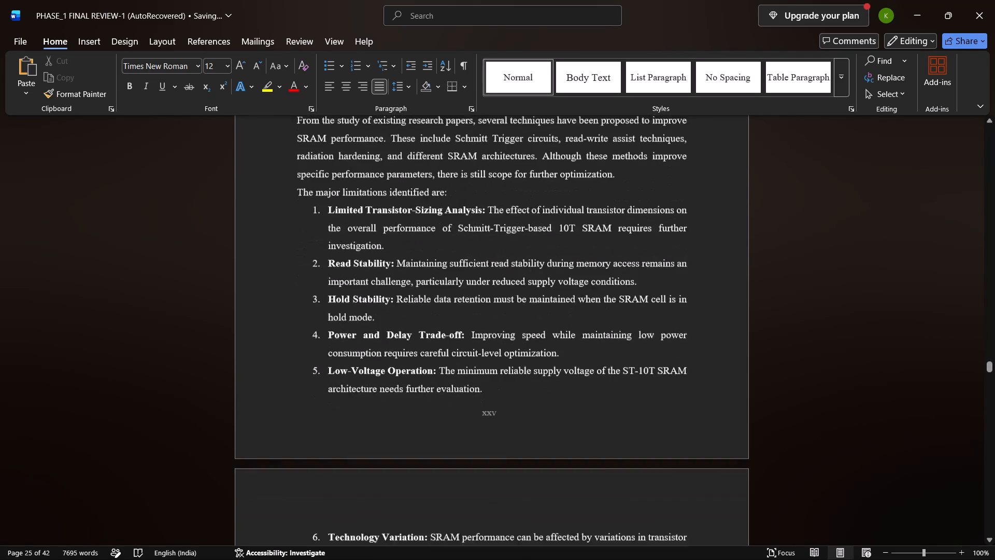
{"action": "scroll", "coordinate": [575, 208], "scroll_direction": "down", "scroll_amount": 1}
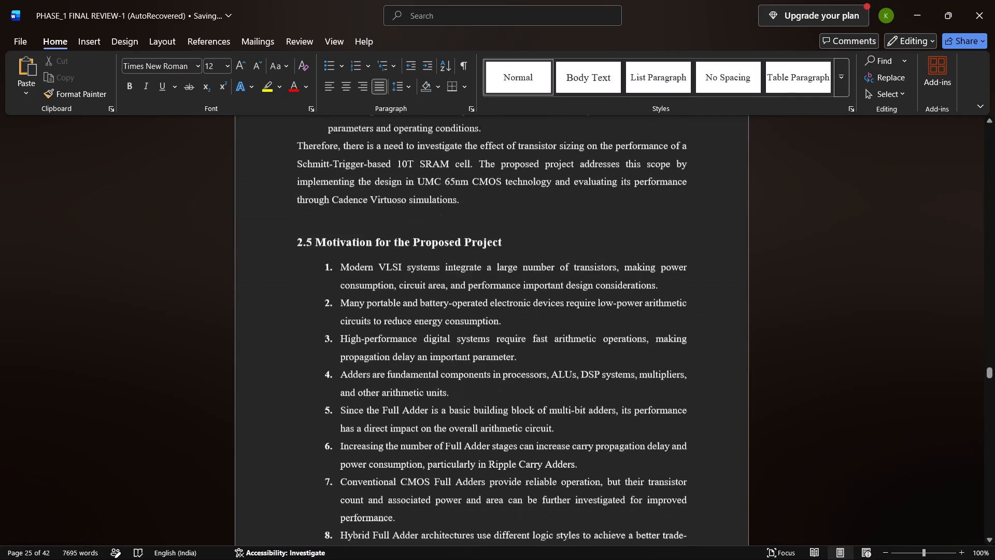
{"action": "scroll", "coordinate": [575, 208], "scroll_direction": "down", "scroll_amount": 1}
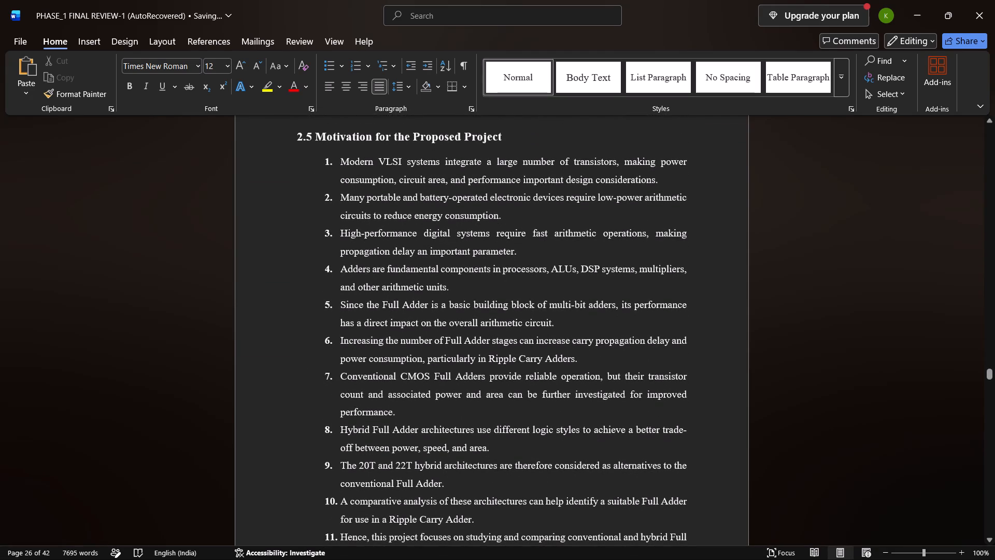
{"action": "scroll", "coordinate": [575, 208], "scroll_direction": "down", "scroll_amount": 3}
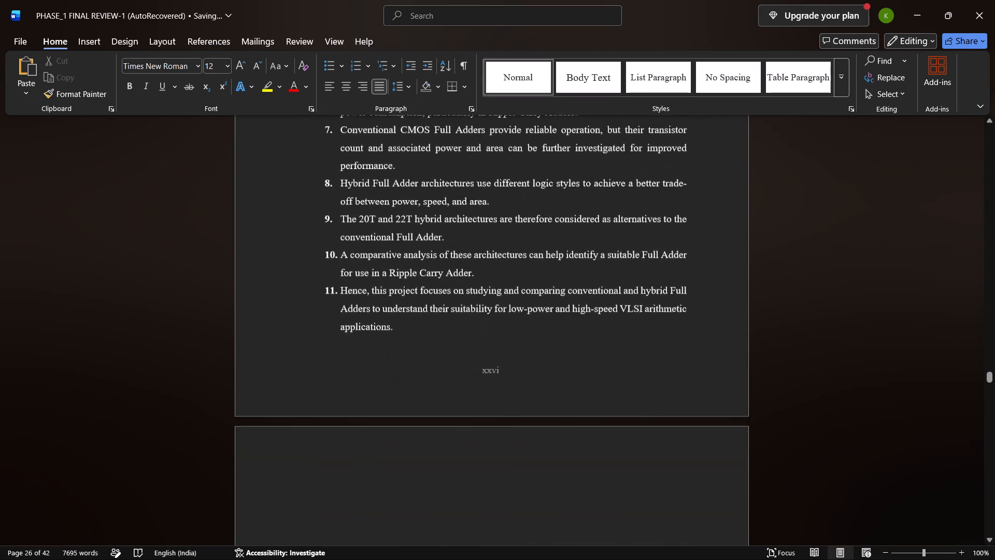
{"action": "scroll", "coordinate": [575, 208], "scroll_direction": "down", "scroll_amount": 4}
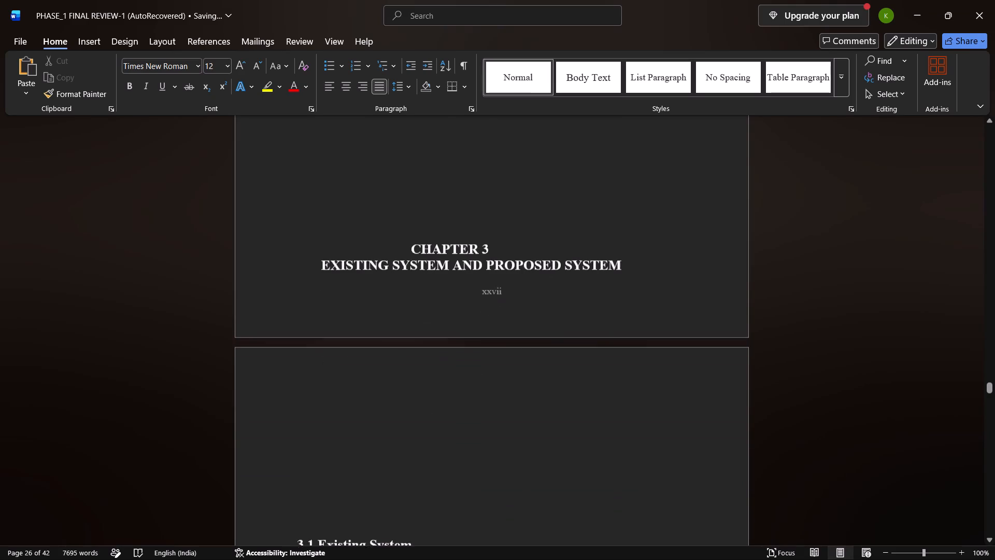
Delete the blank lines directly above the CHAPTER 3 heading on title page xxvii.
{"action": "scroll", "coordinate": [575, 208], "scroll_direction": "right", "scroll_amount": 1}
{"action": "scroll", "coordinate": [575, 208], "scroll_direction": "up", "scroll_amount": 1}
{"action": "scroll", "coordinate": [575, 208], "scroll_direction": "right", "scroll_amount": 1}
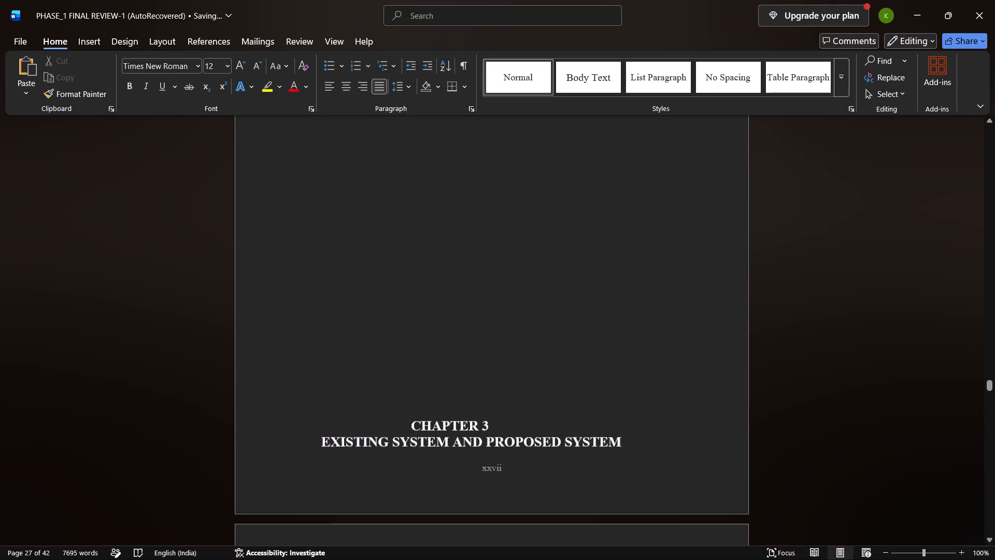
{"action": "scroll", "coordinate": [575, 208], "scroll_direction": "right", "scroll_amount": 1}
{"action": "left_click", "coordinate": [424, 311]}
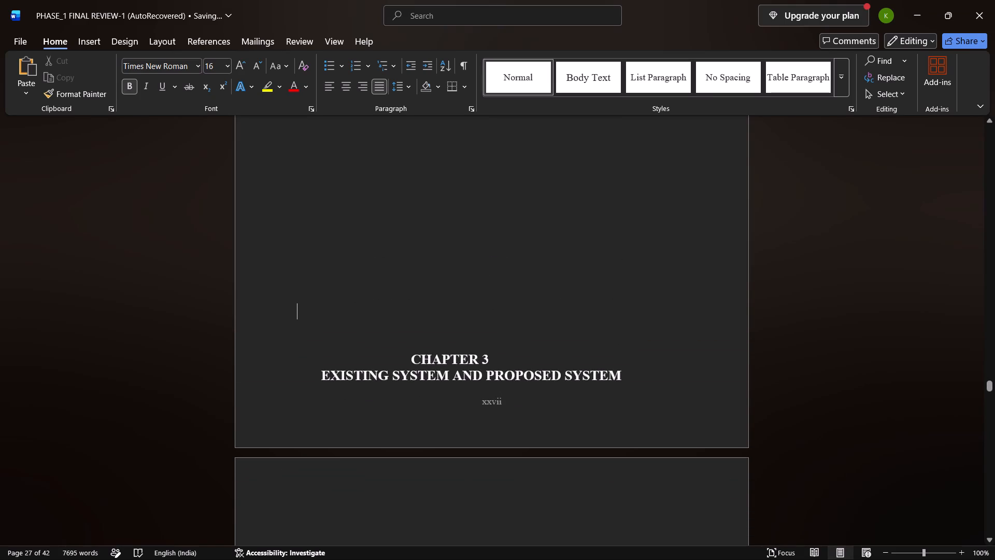
{"action": "key", "text": "Delete"}
{"action": "key", "text": "Delete"}
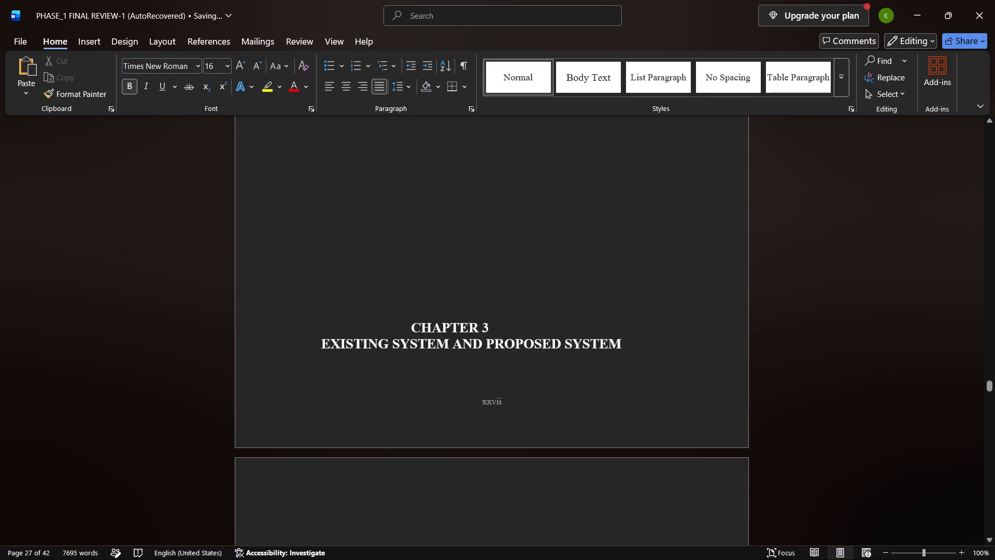
{"action": "key", "text": "Delete"}
{"action": "key", "text": "Delete"}
{"action": "key", "text": "Delete"}
{"action": "key", "text": "Delete"}
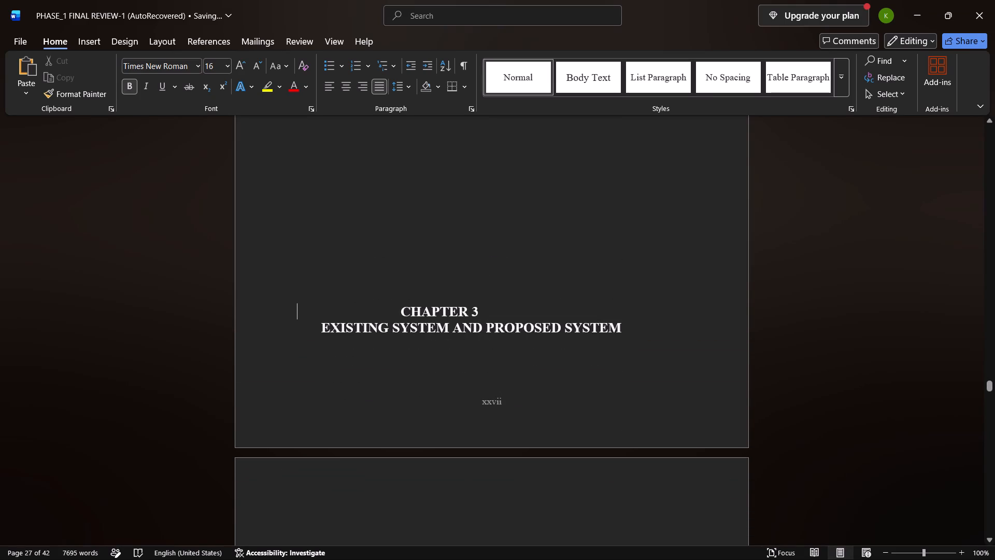
Remove further blank lines higher up page xxvii to raise the Chapter 3 title towards the middle of the page.
{"action": "left_click", "coordinate": [435, 247]}
{"action": "key", "text": "Delete"}
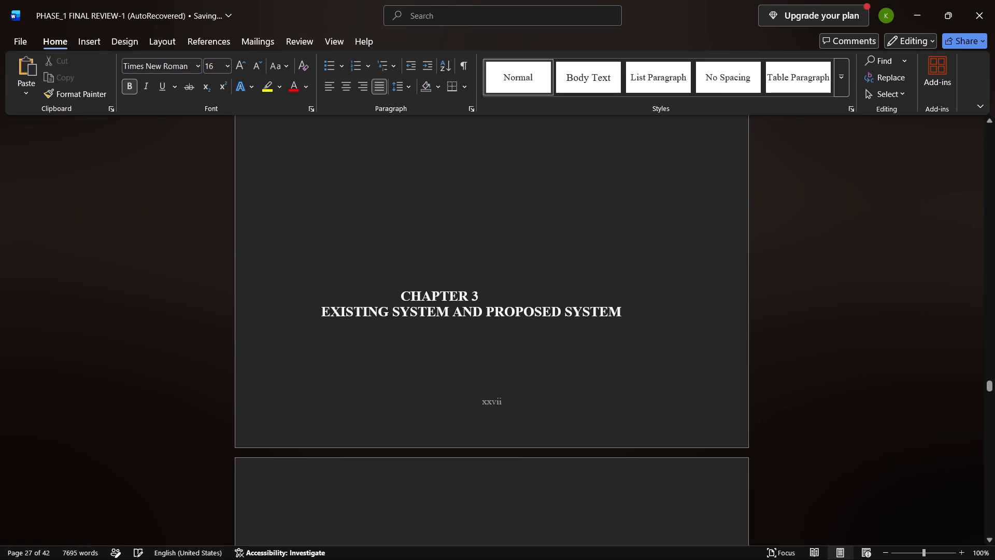
{"action": "key", "text": "Up"}
{"action": "key", "text": "Delete"}
{"action": "key", "text": "Up"}
{"action": "key", "text": "Delete"}
{"action": "key", "text": "Up"}
{"action": "key", "text": "Delete"}
{"action": "key", "text": "Up"}
{"action": "key", "text": "Delete"}
{"action": "key", "text": "Up"}
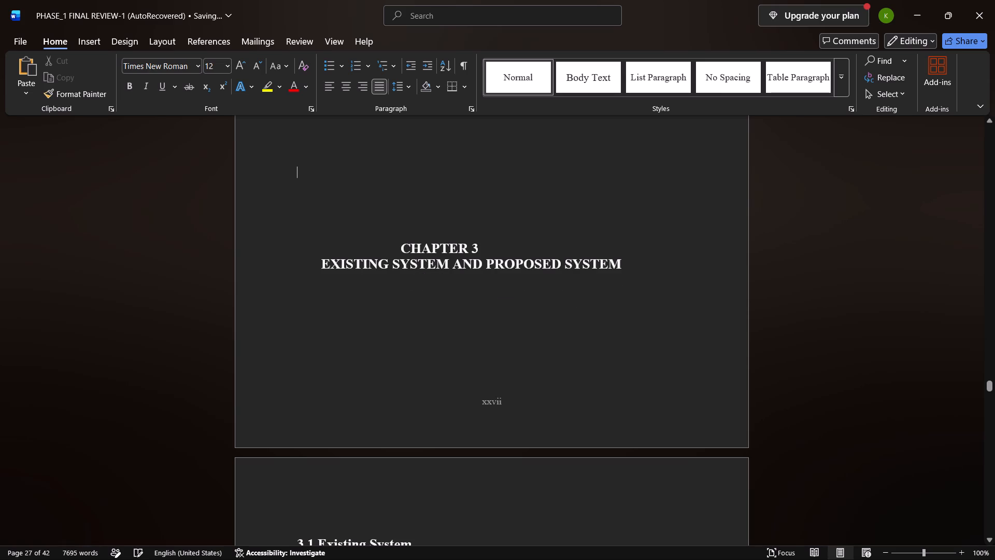
{"action": "key", "text": "Delete"}
{"action": "key", "text": "Up"}
{"action": "key", "text": "Delete"}
{"action": "key", "text": "Up"}
{"action": "key", "text": "Delete"}
{"action": "key", "text": "Up"}
{"action": "key", "text": "Delete"}
{"action": "key", "text": "Up"}
{"action": "key", "text": "Delete"}
{"action": "key", "text": "Delete"}
{"action": "key", "text": "Up"}
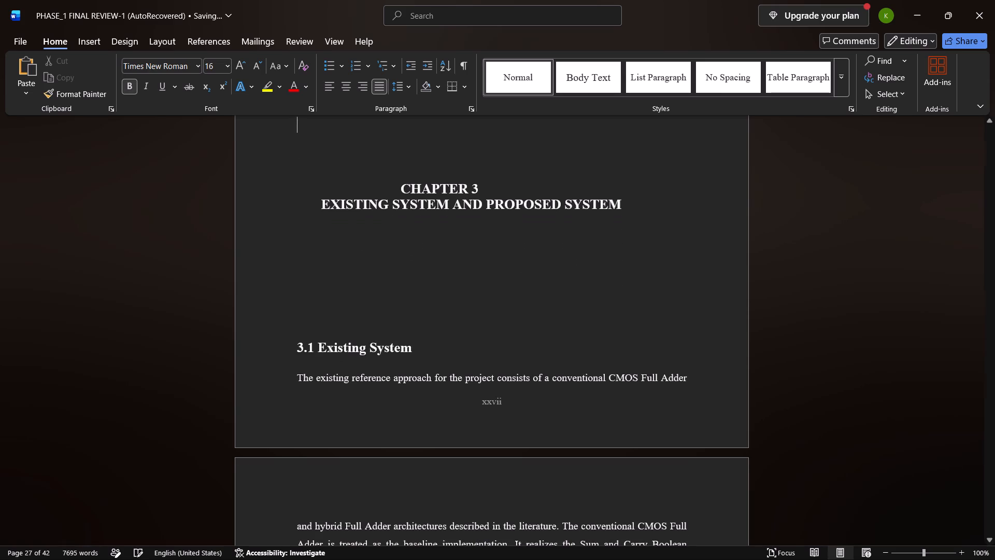
{"action": "key", "text": "Delete"}
{"action": "key", "text": "Delete"}
{"action": "key", "text": "Up"}
{"action": "key", "text": "Delete"}
{"action": "key", "text": "Up"}
{"action": "key", "text": "Delete"}
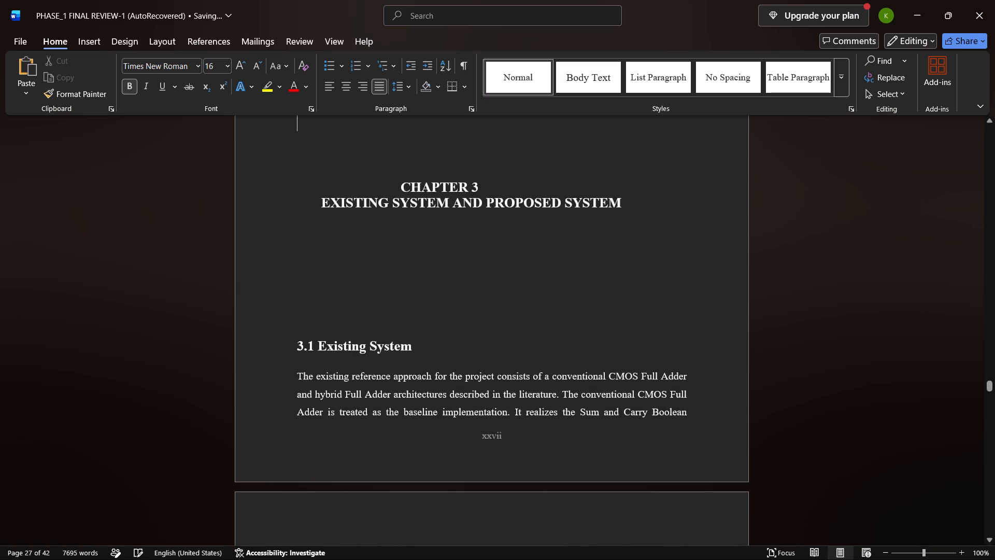
Insert five blank lines above heading 3.1 Existing System, pushing it onto the page after the Chapter 3 title.
{"action": "scroll", "coordinate": [396, 257], "scroll_direction": "up", "scroll_amount": 4}
{"action": "scroll", "coordinate": [396, 257], "scroll_direction": "down", "scroll_amount": 3}
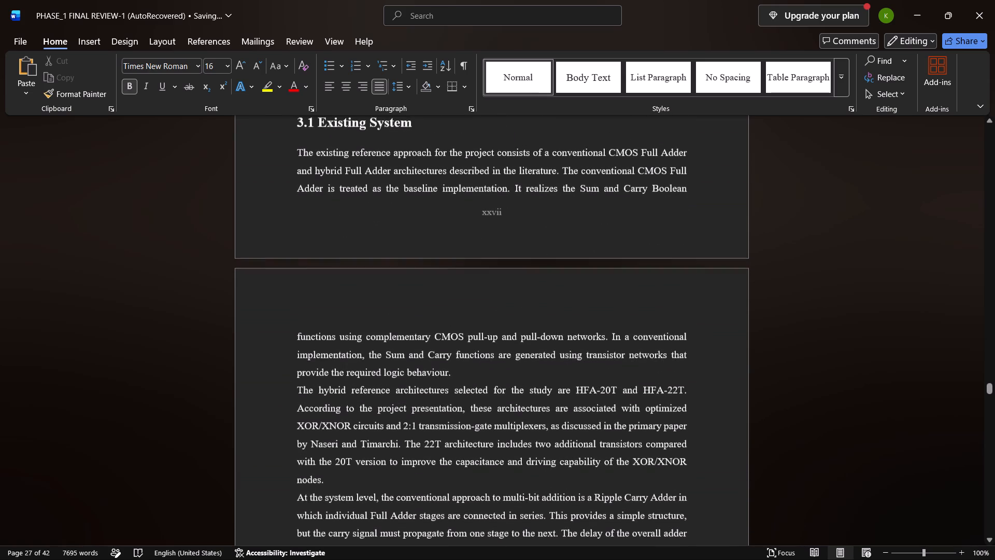
{"action": "scroll", "coordinate": [334, 138], "scroll_direction": "up", "scroll_amount": 1}
{"action": "left_click", "coordinate": [321, 203]}
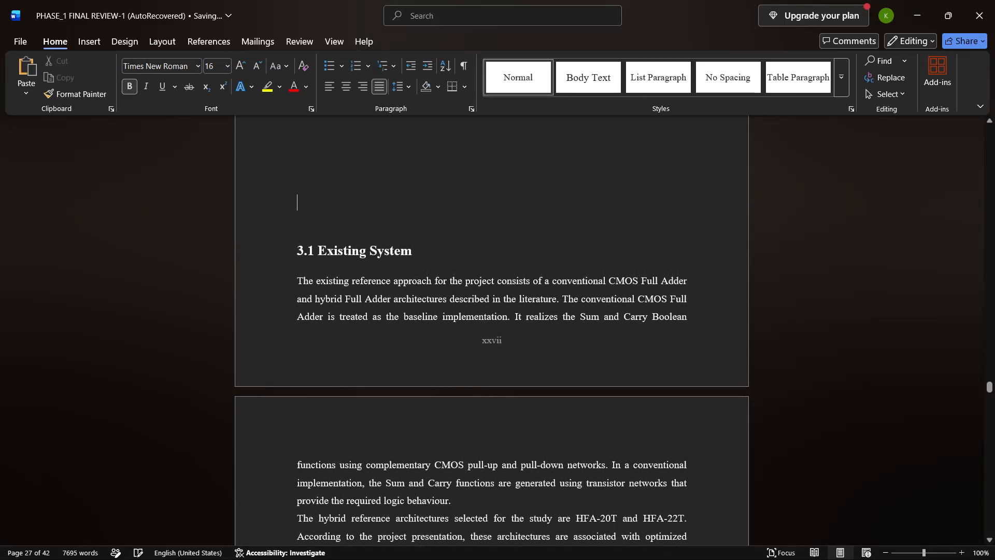
{"action": "key", "text": "Return"}
{"action": "key", "text": "Return"}
{"action": "key", "text": "Return"}
{"action": "key", "text": "Return"}
{"action": "key", "text": "Return"}
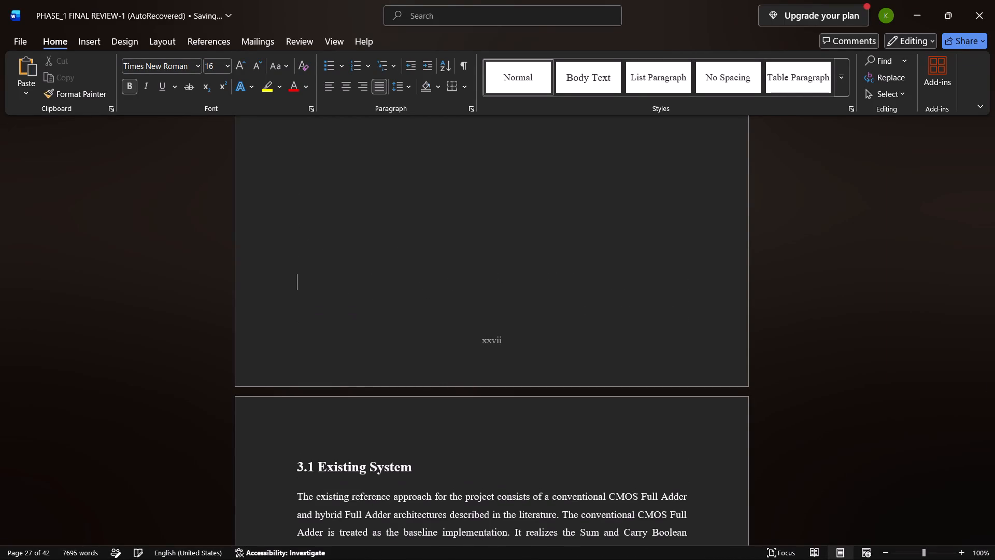
Delete a few more blank lines above the CHAPTER 3 heading to raise the title slightly.
{"action": "scroll", "coordinate": [321, 203], "scroll_direction": "up", "scroll_amount": 2}
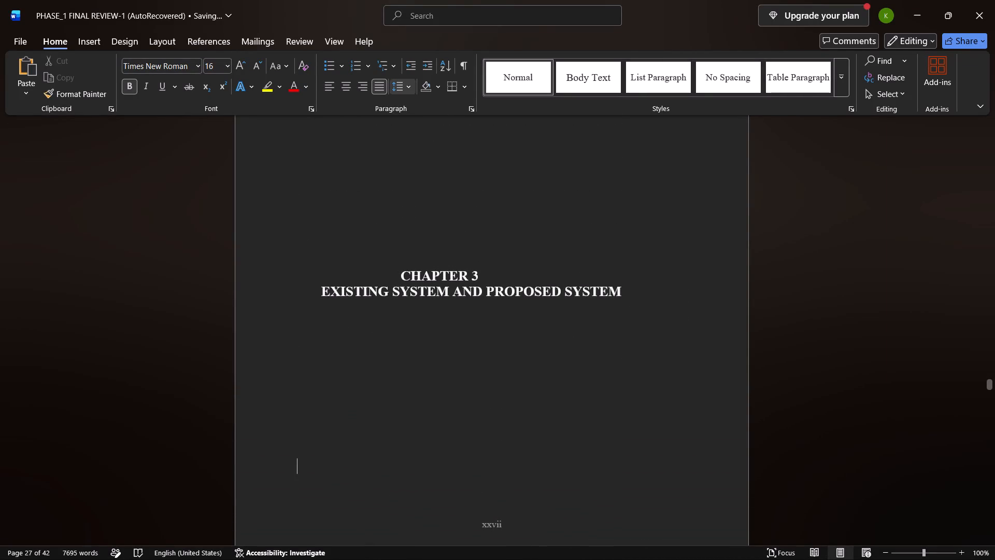
{"action": "left_click", "coordinate": [389, 206]}
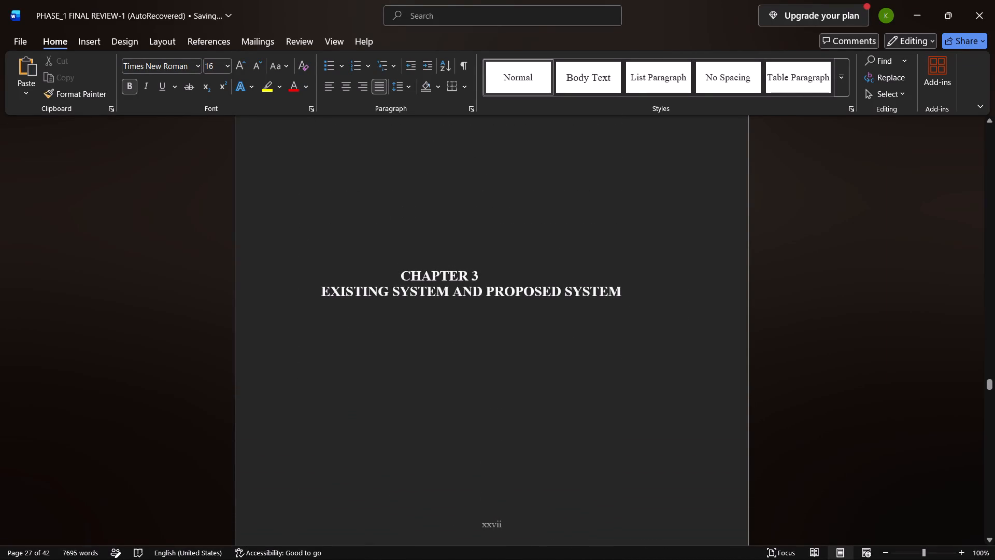
{"action": "key", "text": "Delete"}
{"action": "key", "text": "Delete"}
{"action": "key", "text": "Delete"}
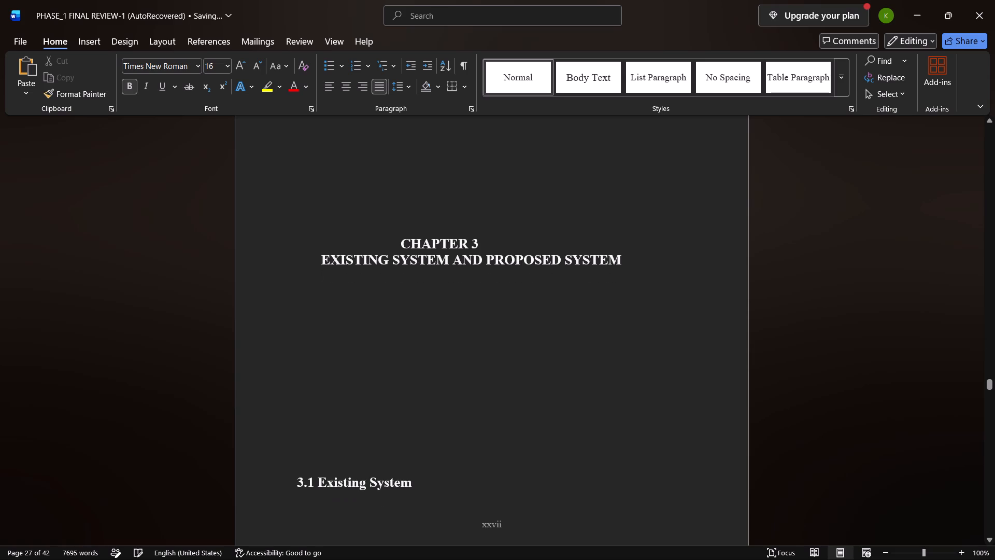
Add two blank lines below the Chapter 3 title, pushing heading 3.1 Existing System back onto the following page.
{"action": "left_click", "coordinate": [365, 357]}
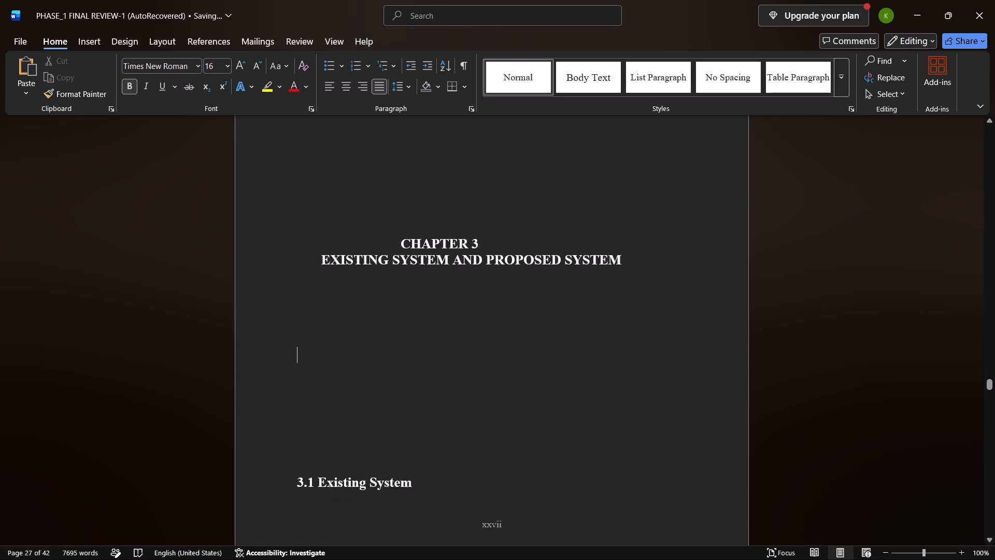
{"action": "key", "text": "Return"}
{"action": "key", "text": "Return"}
Examine the rest of the report, from section 3.1 through Chapters 3 and 4 to section 5.3 Expected Final Outcomes.
{"action": "scroll", "coordinate": [365, 357], "scroll_direction": "down", "scroll_amount": 2}
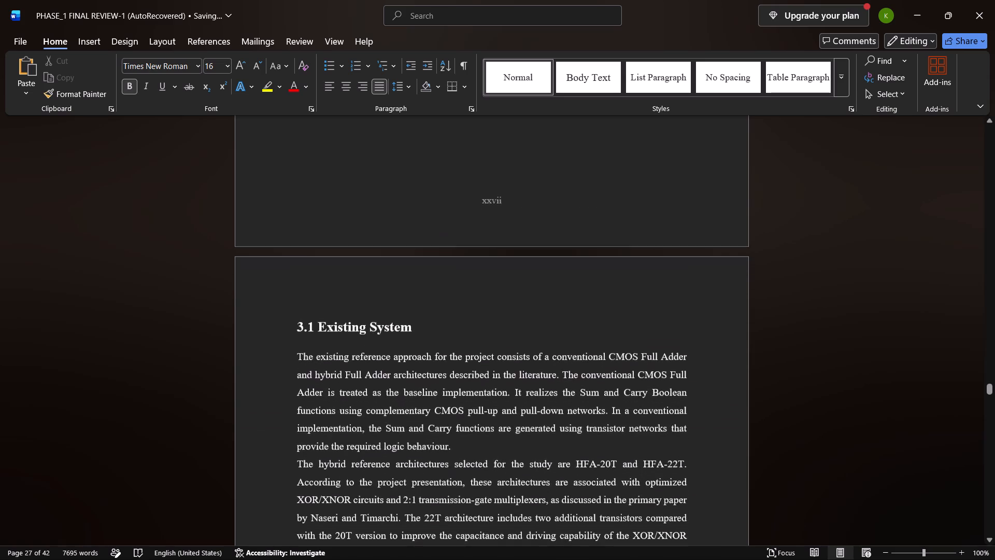
{"action": "scroll", "coordinate": [365, 357], "scroll_direction": "down", "scroll_amount": 4}
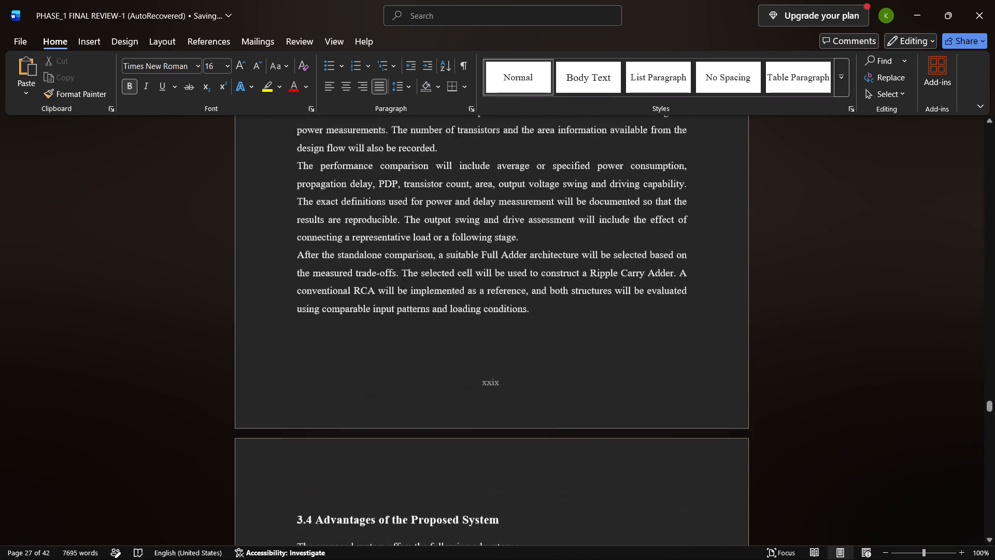
{"action": "scroll", "coordinate": [365, 357], "scroll_direction": "down", "scroll_amount": 4}
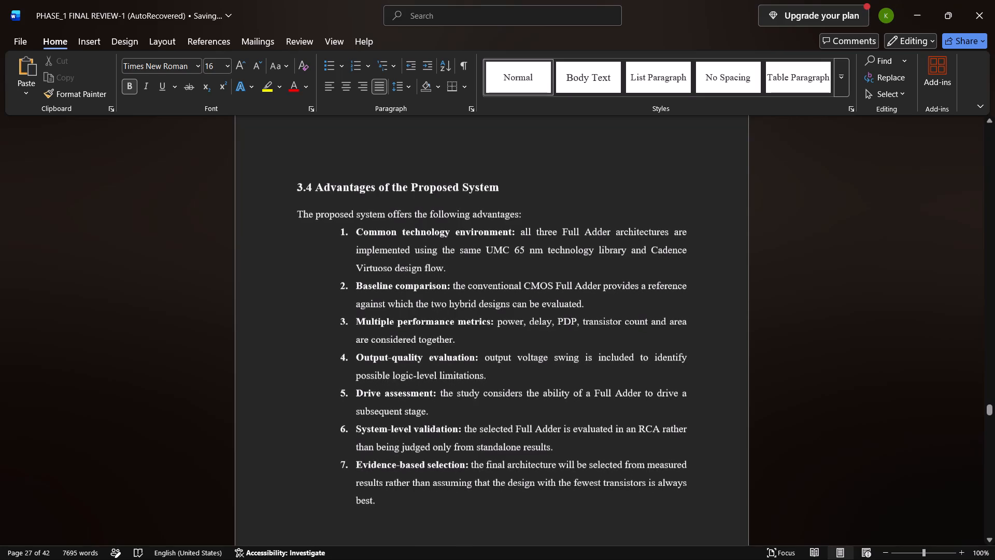
{"action": "scroll", "coordinate": [365, 357], "scroll_direction": "down", "scroll_amount": 2}
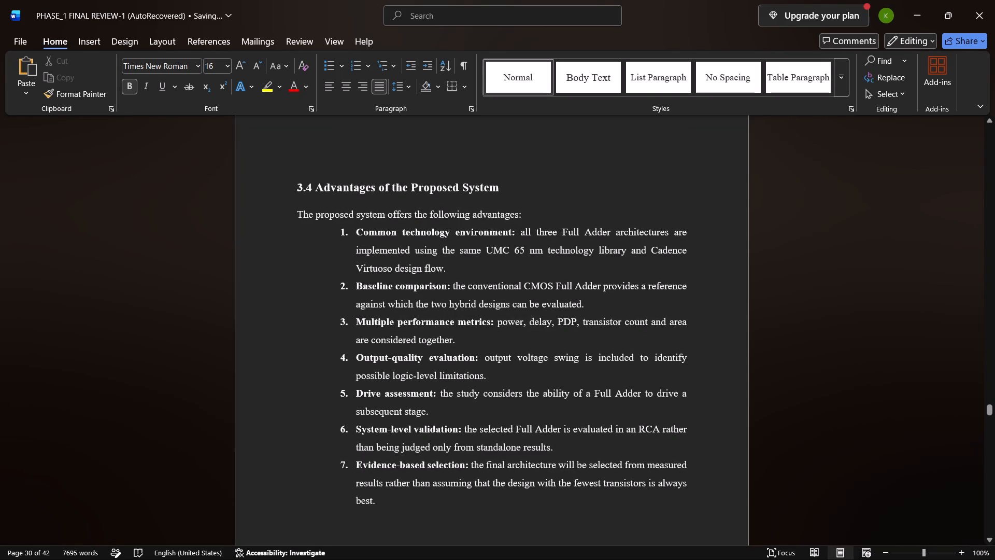
{"action": "scroll", "coordinate": [365, 357], "scroll_direction": "down", "scroll_amount": 2}
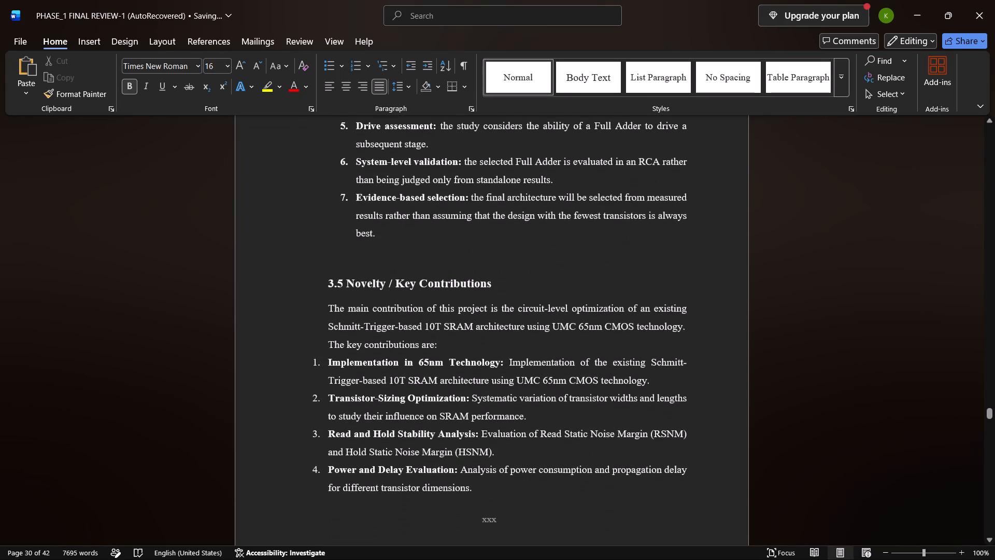
{"action": "scroll", "coordinate": [365, 357], "scroll_direction": "down", "scroll_amount": 11}
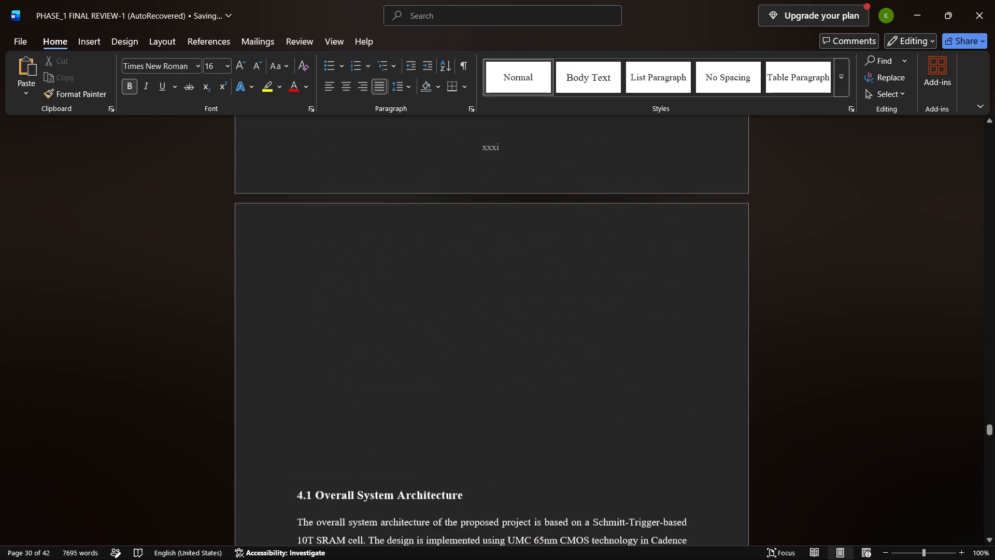
{"action": "scroll", "coordinate": [365, 357], "scroll_direction": "down", "scroll_amount": 16}
{"action": "scroll", "coordinate": [365, 357], "scroll_direction": "down", "scroll_amount": 5}
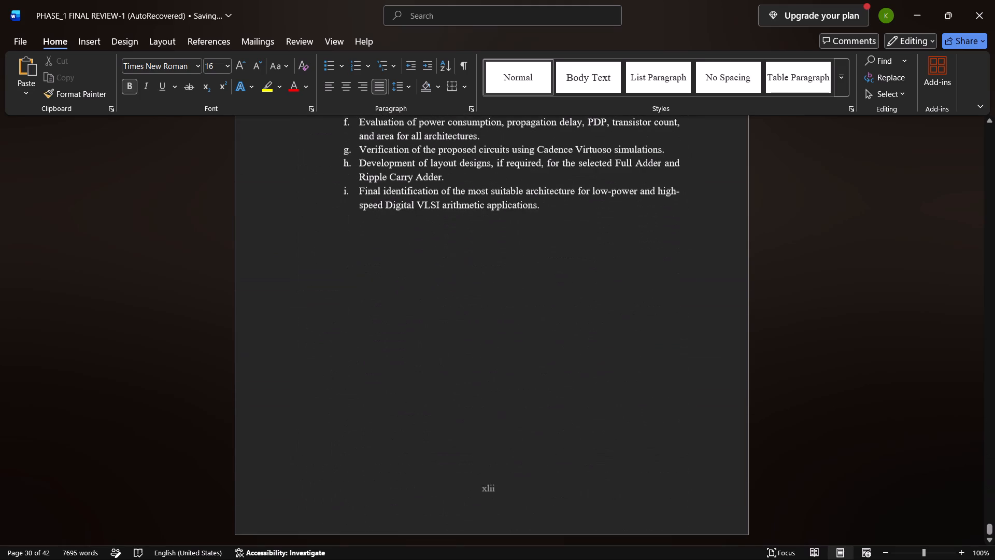
{"action": "scroll", "coordinate": [365, 357], "scroll_direction": "up", "scroll_amount": 5}
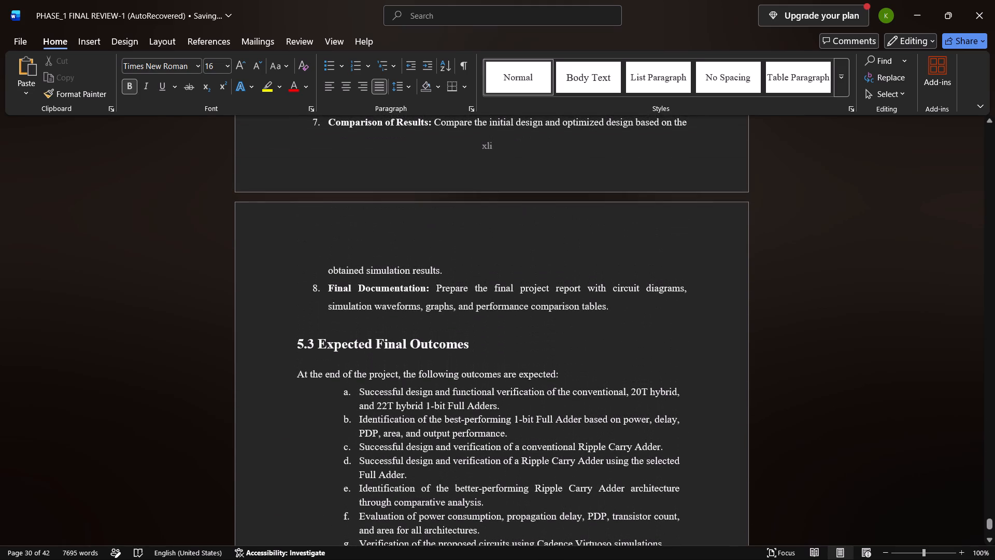
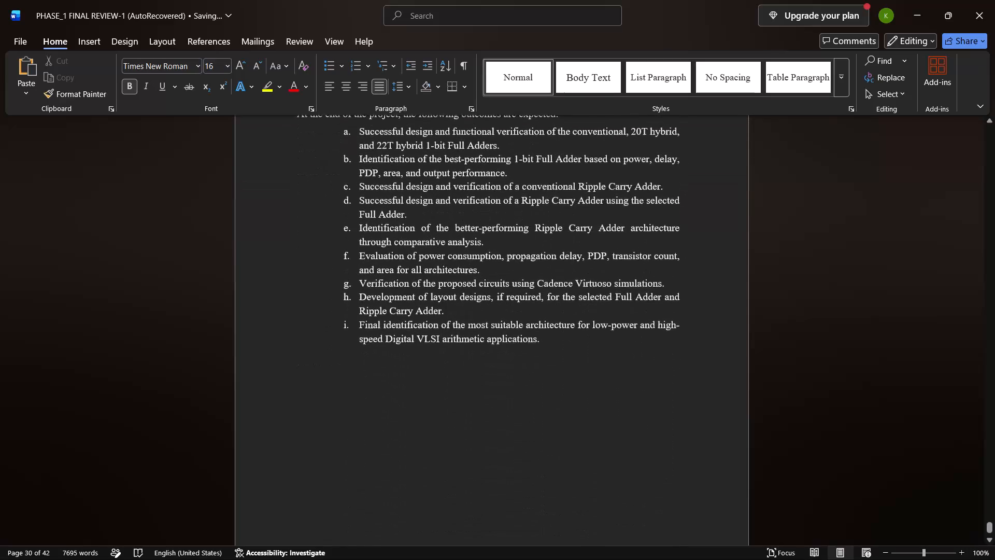
Save the PHASE_1 FINAL REVIEW-1 report with its current layout changes.
{"action": "scroll", "coordinate": [365, 357], "scroll_direction": "up", "scroll_amount": 1}
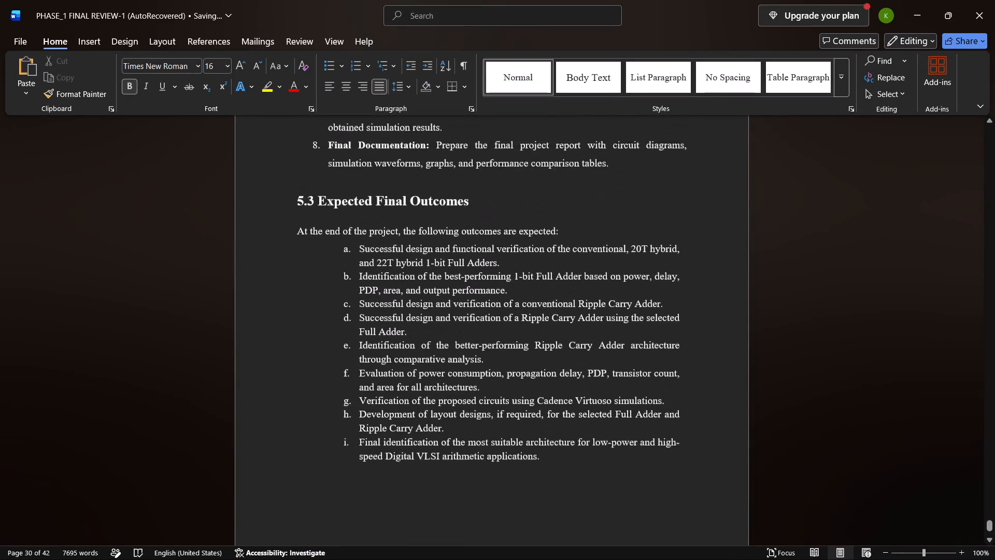
{"action": "scroll", "coordinate": [365, 357], "scroll_direction": "up", "scroll_amount": 4}
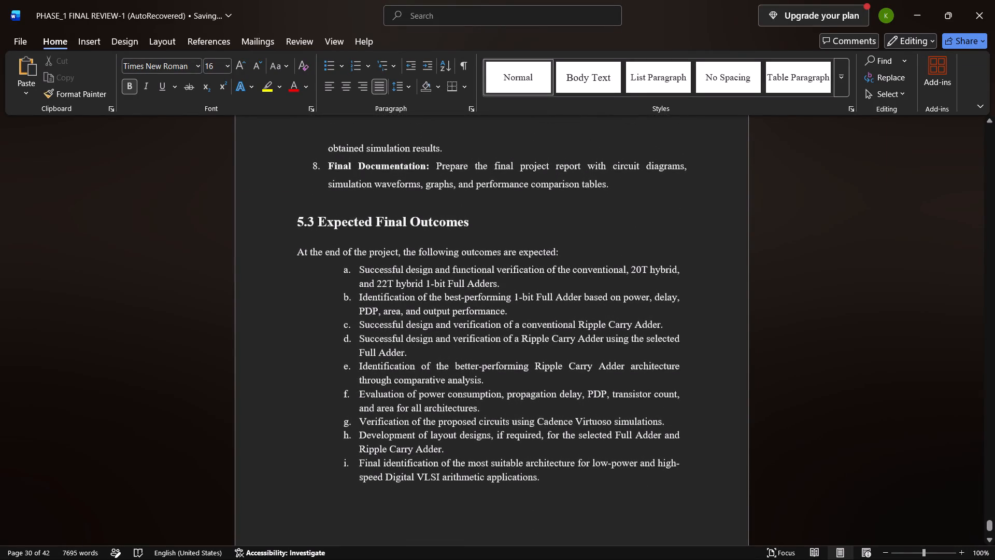
{"action": "scroll", "coordinate": [365, 357], "scroll_direction": "up", "scroll_amount": 10}
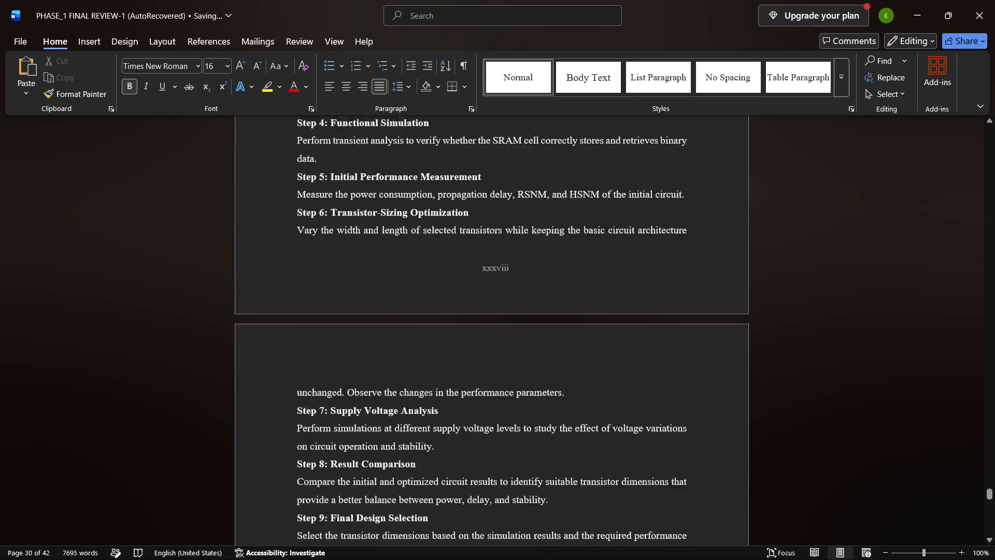
{"action": "scroll", "coordinate": [365, 357], "scroll_direction": "up", "scroll_amount": 7}
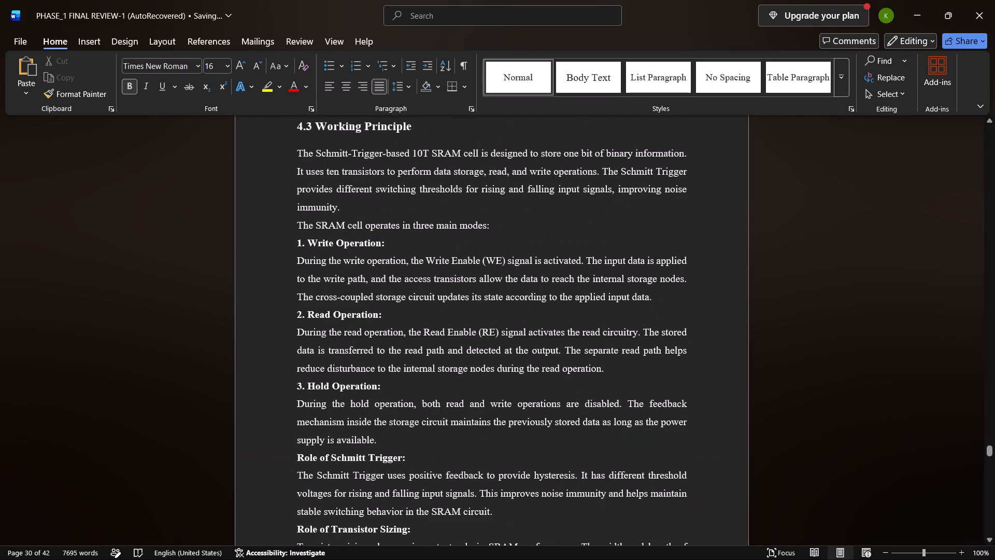
{"action": "key", "text": "ctrl+s"}
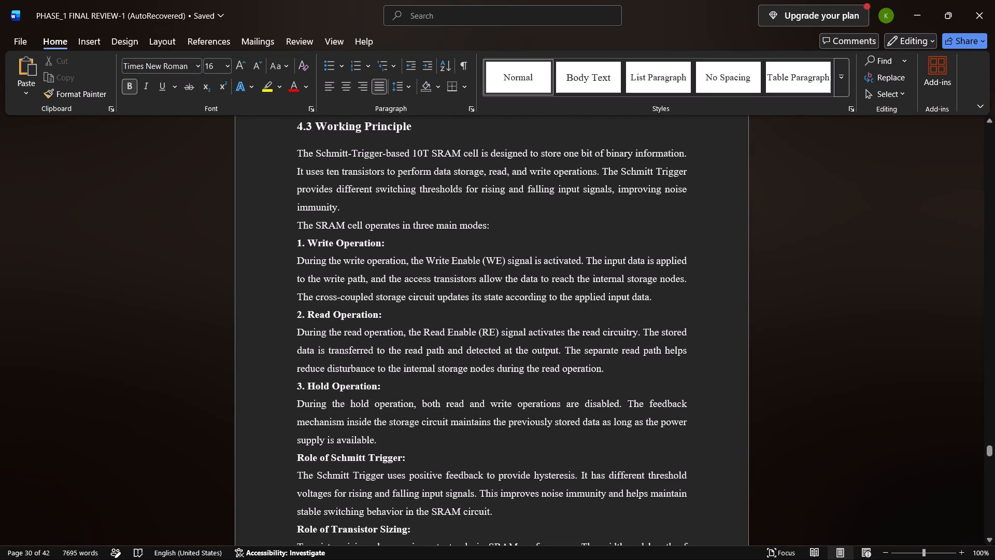
{"action": "key", "text": "ctrl+s"}
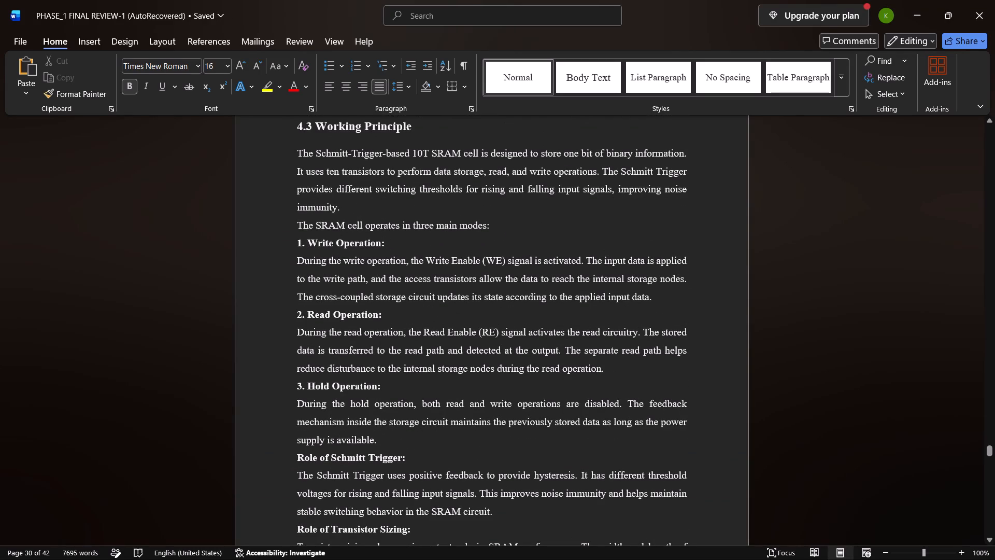
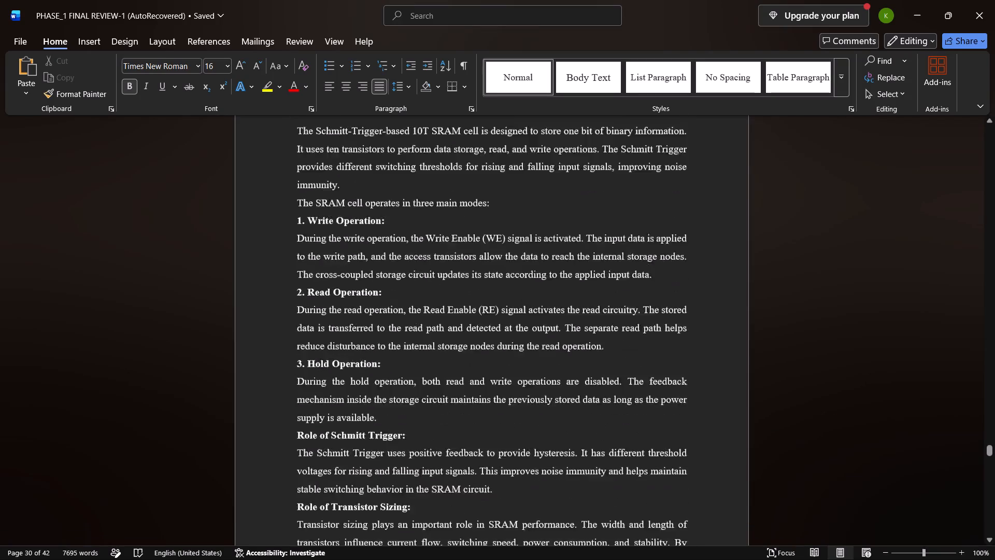
Review the report backwards from the SRAM cell operating modes, past the Full Adder methodology flowchart, to the proposed system description.
{"action": "scroll", "coordinate": [573, 340], "scroll_direction": "up", "scroll_amount": 5}
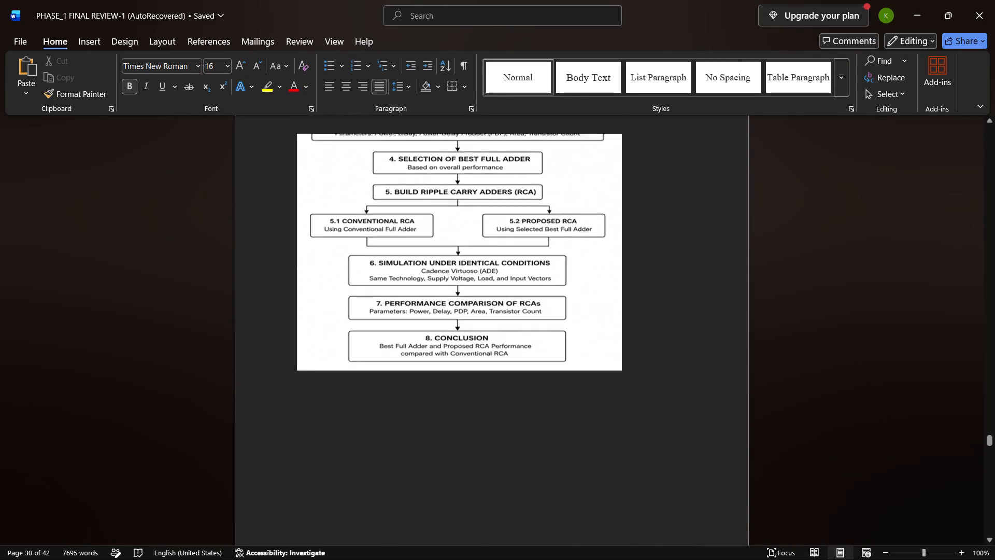
{"action": "scroll", "coordinate": [573, 340], "scroll_direction": "up", "scroll_amount": 2}
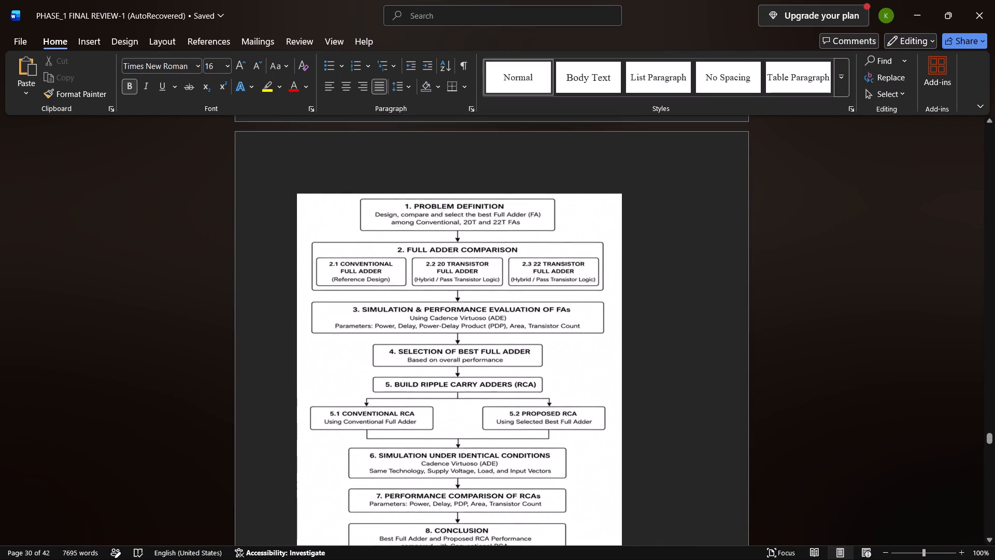
{"action": "scroll", "coordinate": [573, 340], "scroll_direction": "up", "scroll_amount": 4}
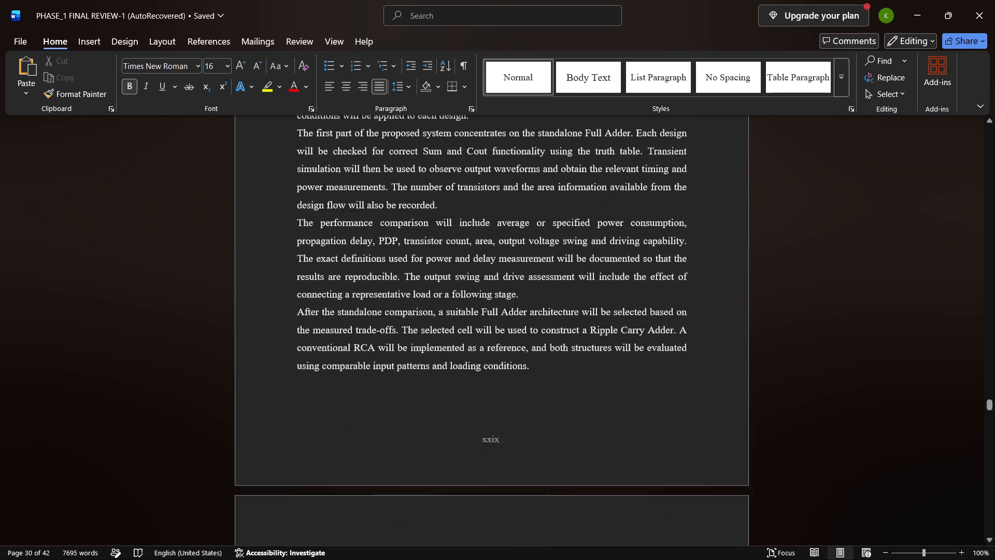
{"action": "scroll", "coordinate": [573, 340], "scroll_direction": "up", "scroll_amount": 1}
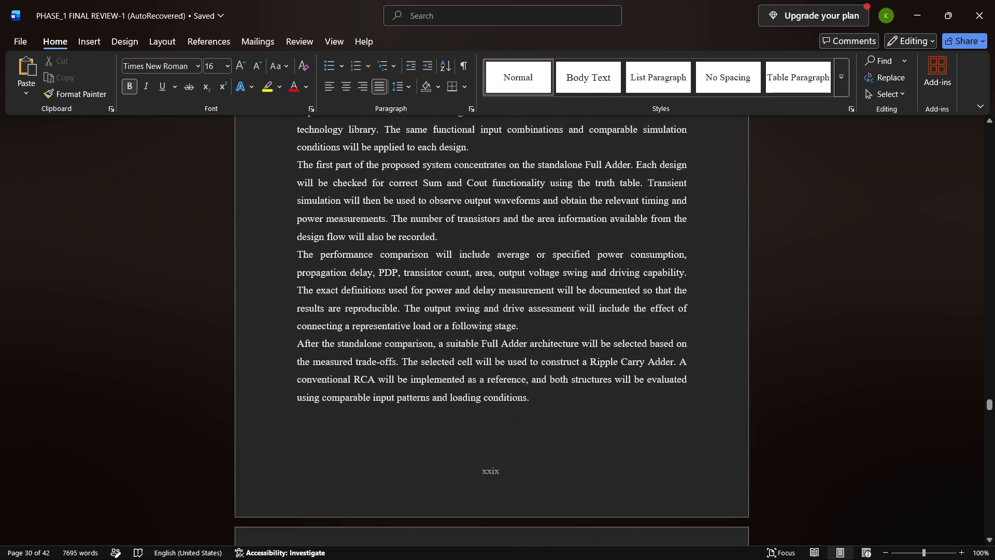
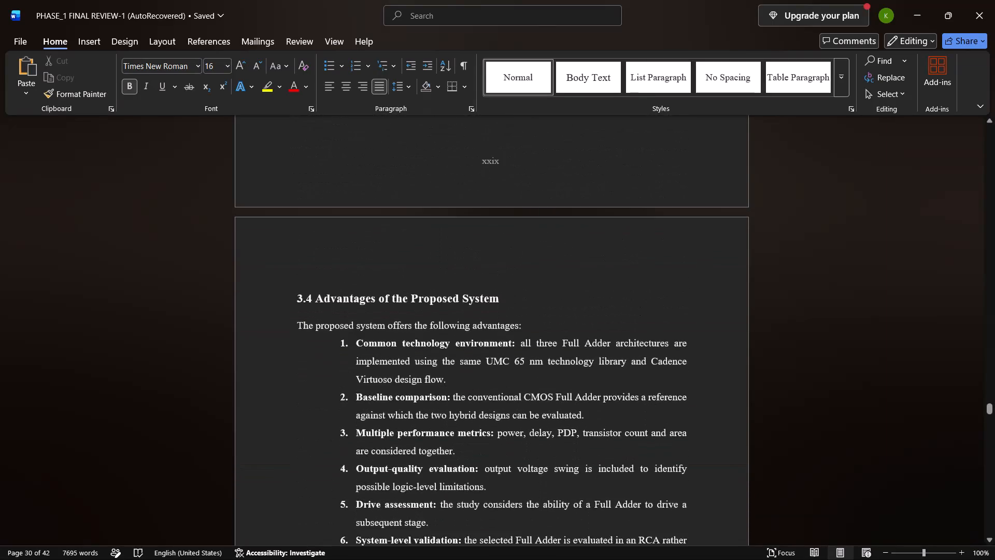
Review the report backwards from section 3.4 through the Chapter 3 title page and the literature survey to the Chapter 2 title page.
{"action": "scroll", "coordinate": [573, 340], "scroll_direction": "up", "scroll_amount": 4}
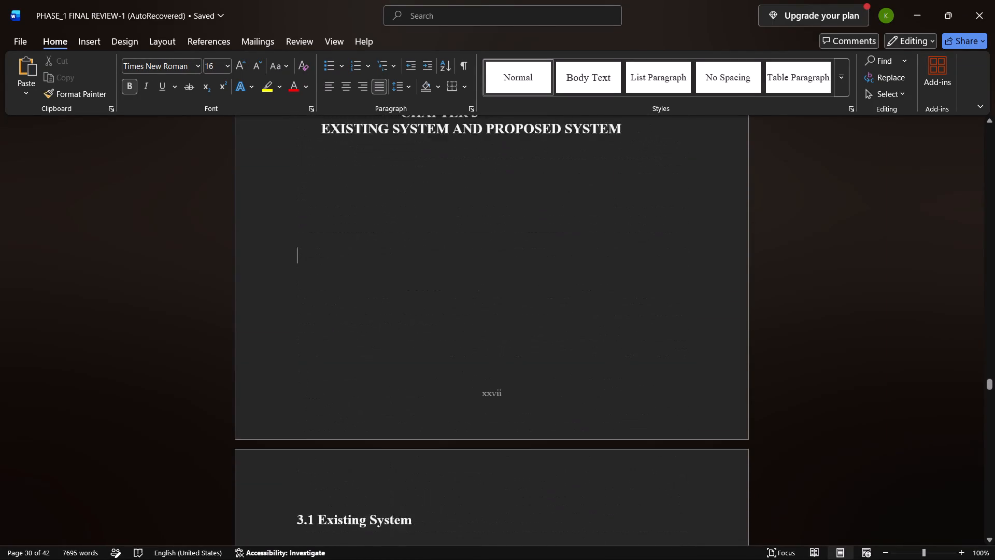
{"action": "scroll", "coordinate": [573, 340], "scroll_direction": "up", "scroll_amount": 4}
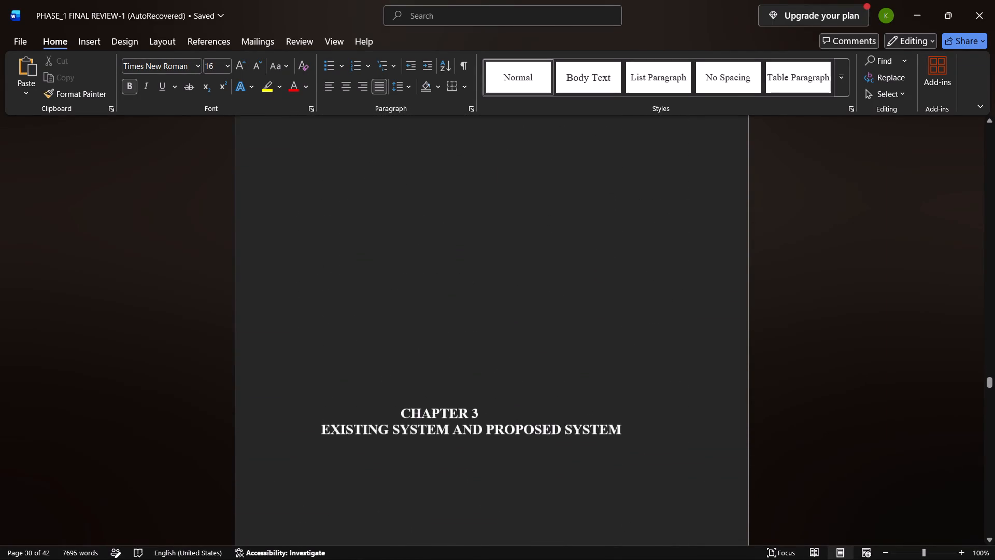
{"action": "scroll", "coordinate": [573, 340], "scroll_direction": "up", "scroll_amount": 4}
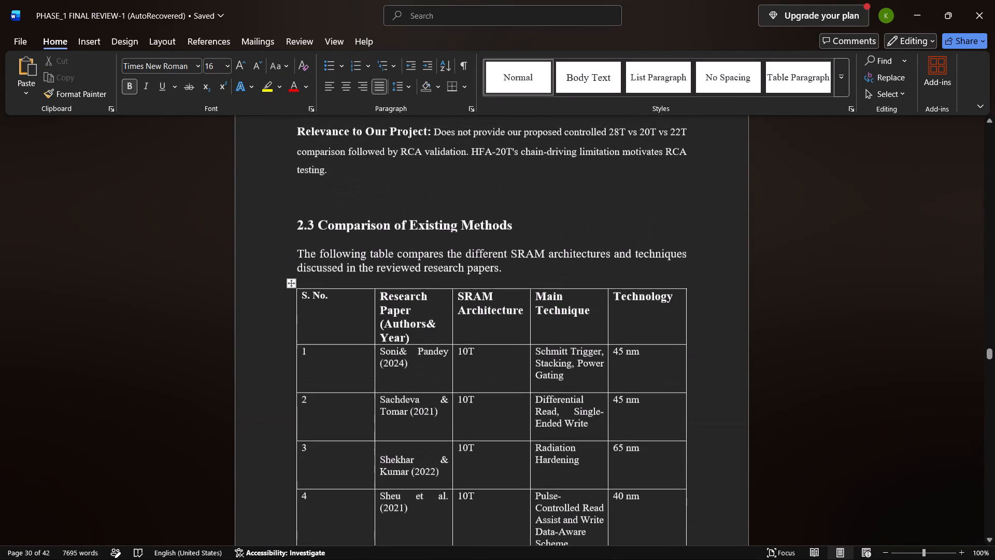
{"action": "scroll", "coordinate": [573, 340], "scroll_direction": "up", "scroll_amount": 5}
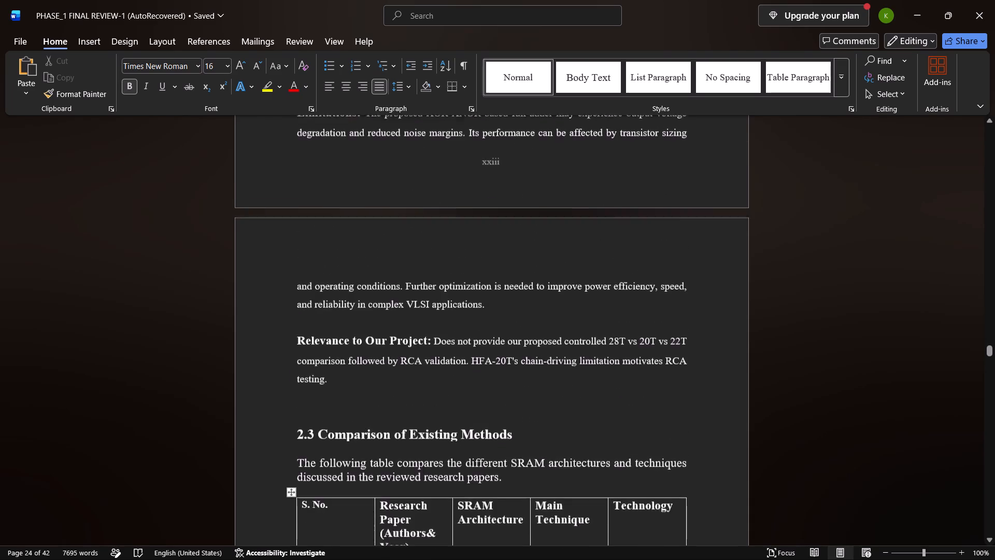
{"action": "scroll", "coordinate": [573, 340], "scroll_direction": "up", "scroll_amount": 4}
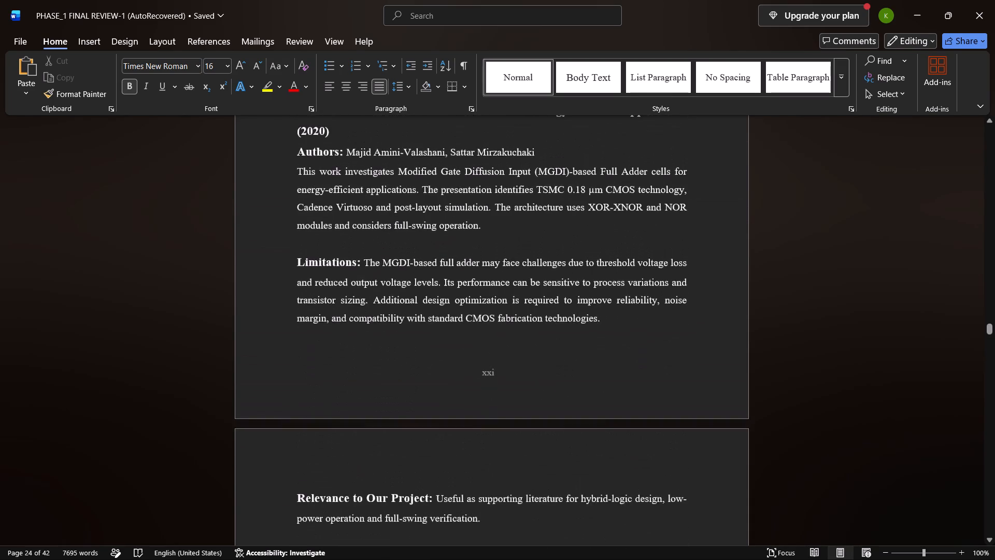
{"action": "scroll", "coordinate": [573, 340], "scroll_direction": "up", "scroll_amount": 5}
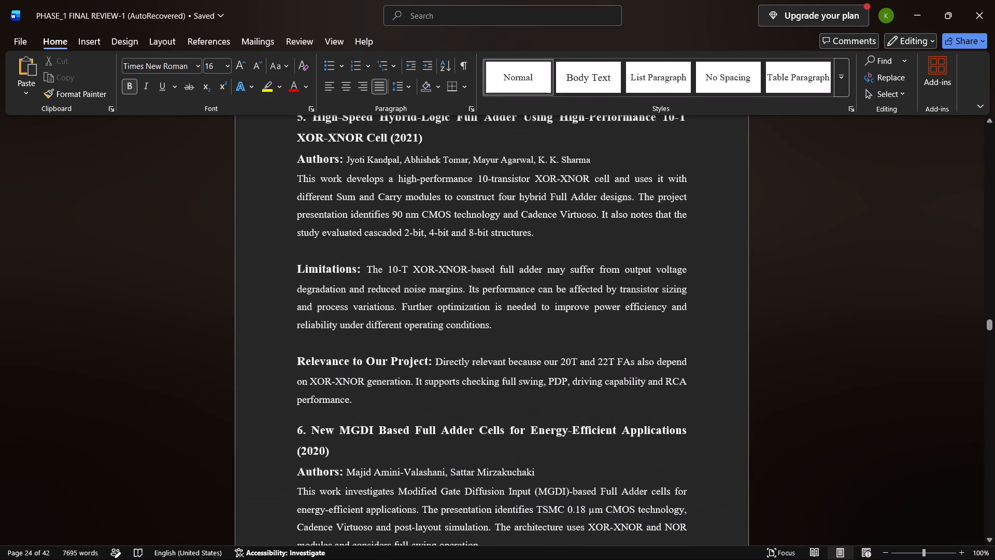
{"action": "scroll", "coordinate": [573, 340], "scroll_direction": "up", "scroll_amount": 7}
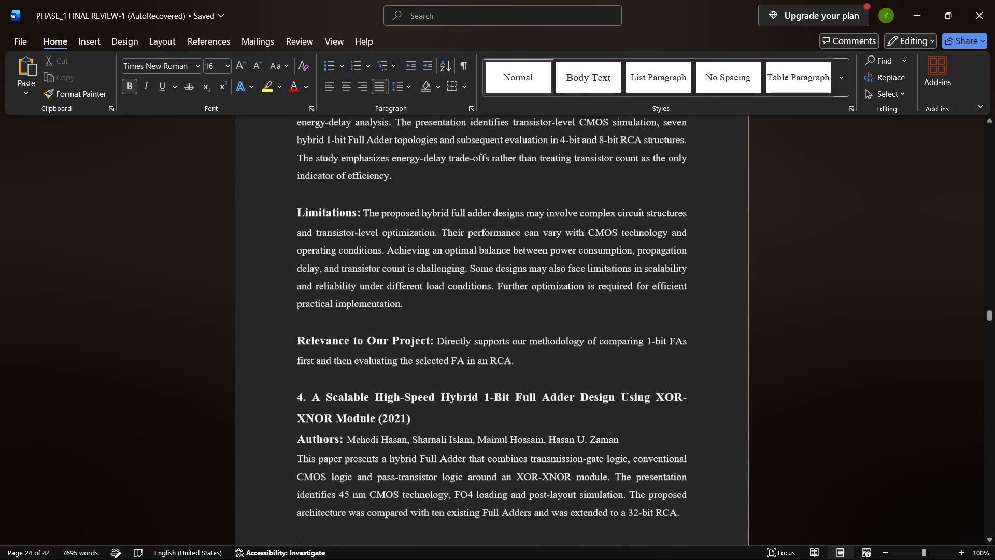
{"action": "scroll", "coordinate": [573, 340], "scroll_direction": "up", "scroll_amount": 6}
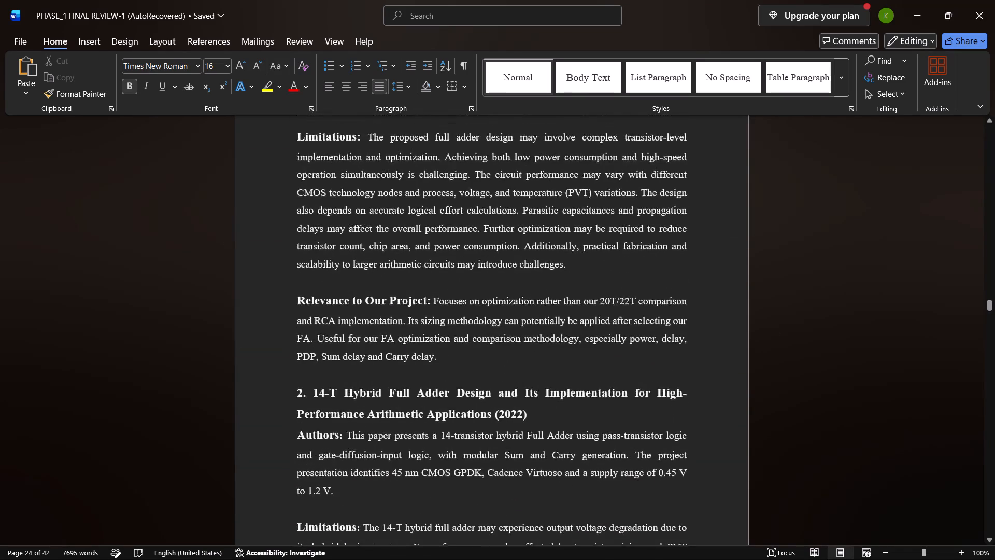
{"action": "scroll", "coordinate": [573, 340], "scroll_direction": "up", "scroll_amount": 7}
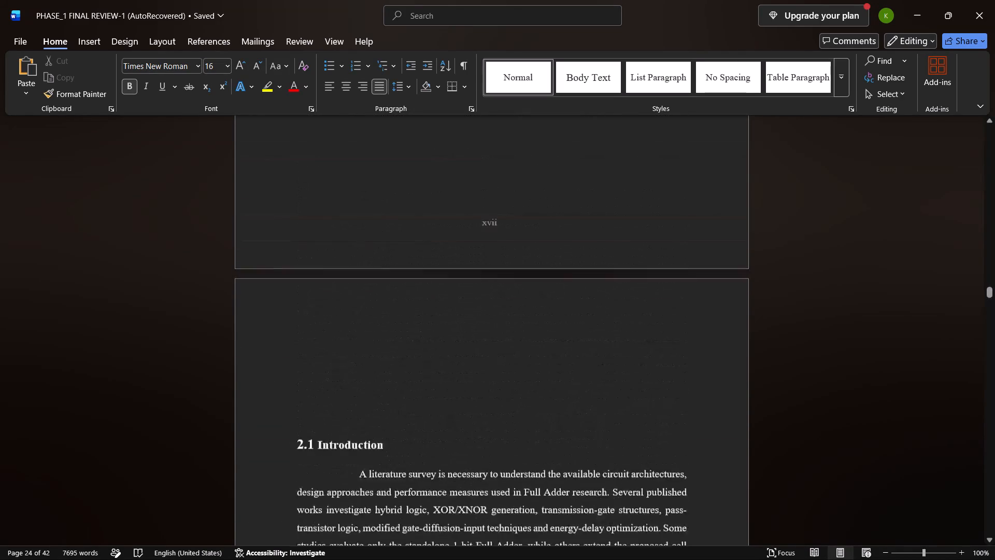
{"action": "scroll", "coordinate": [573, 340], "scroll_direction": "up", "scroll_amount": 3}
{"action": "scroll", "coordinate": [573, 340], "scroll_direction": "down", "scroll_amount": 1}
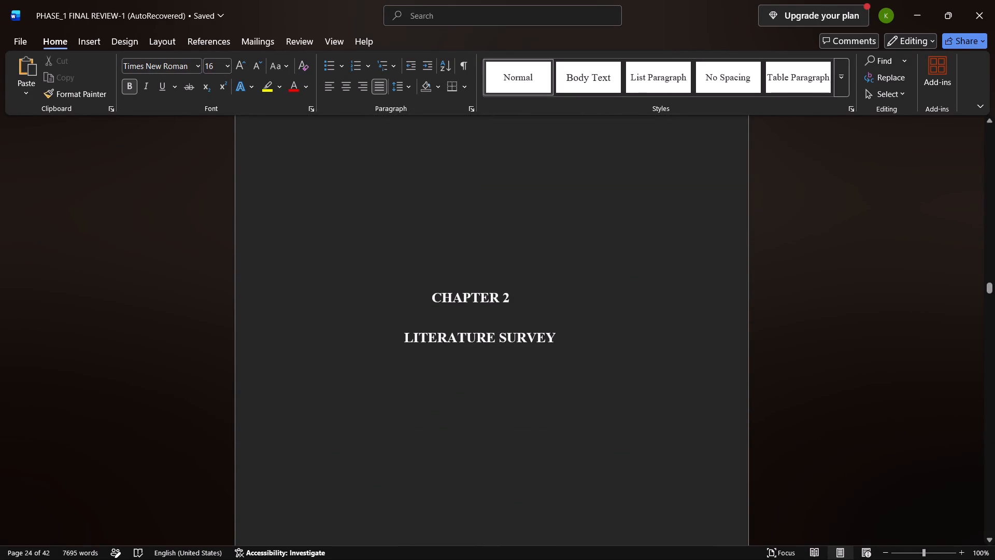
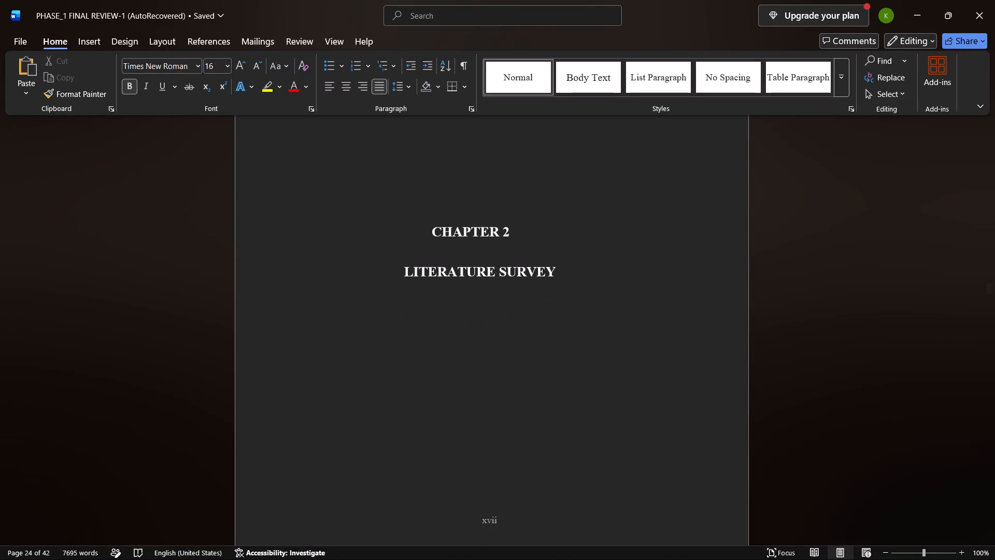
Review the front matter from the cover page through the self declaration, vision and mission, programme outcomes and project mapping tables to the abstract.
{"action": "scroll", "coordinate": [573, 340], "scroll_direction": "up", "scroll_amount": 20}
{"action": "scroll", "coordinate": [573, 340], "scroll_direction": "up", "scroll_amount": 20}
{"action": "scroll", "coordinate": [573, 340], "scroll_direction": "up", "scroll_amount": 20}
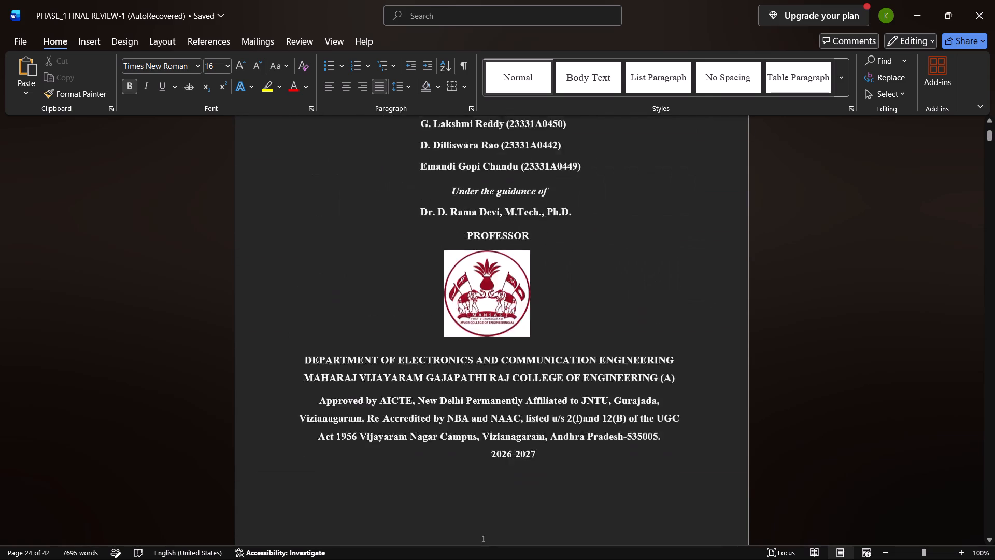
{"action": "scroll", "coordinate": [573, 340], "scroll_direction": "up", "scroll_amount": 6}
{"action": "scroll", "coordinate": [573, 340], "scroll_direction": "down", "scroll_amount": 1}
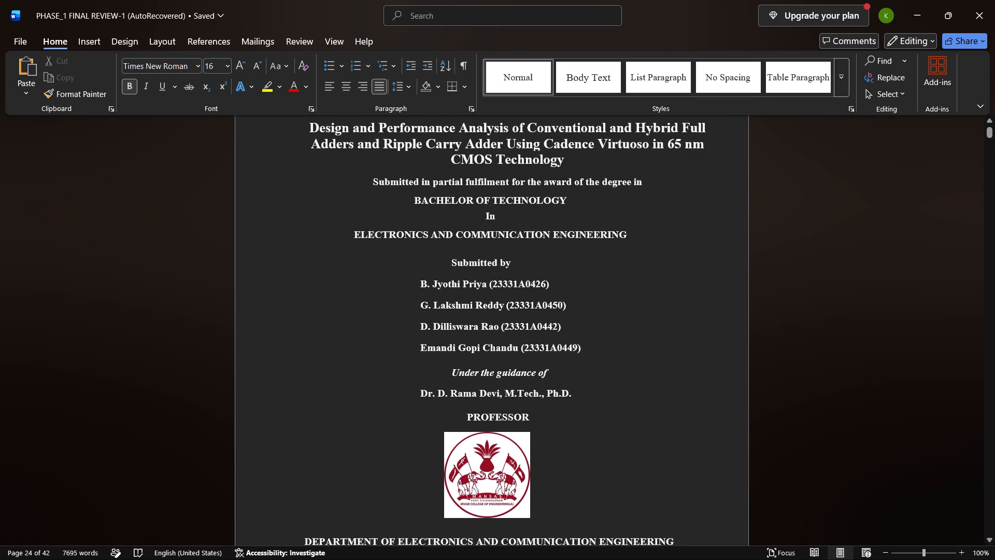
{"action": "scroll", "coordinate": [573, 340], "scroll_direction": "down", "scroll_amount": 6}
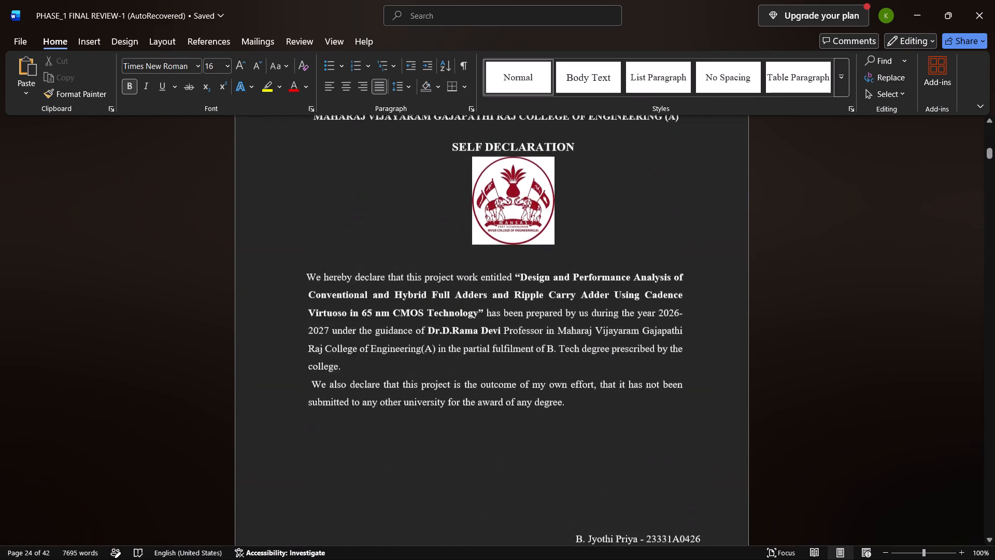
{"action": "scroll", "coordinate": [573, 340], "scroll_direction": "down", "scroll_amount": 6}
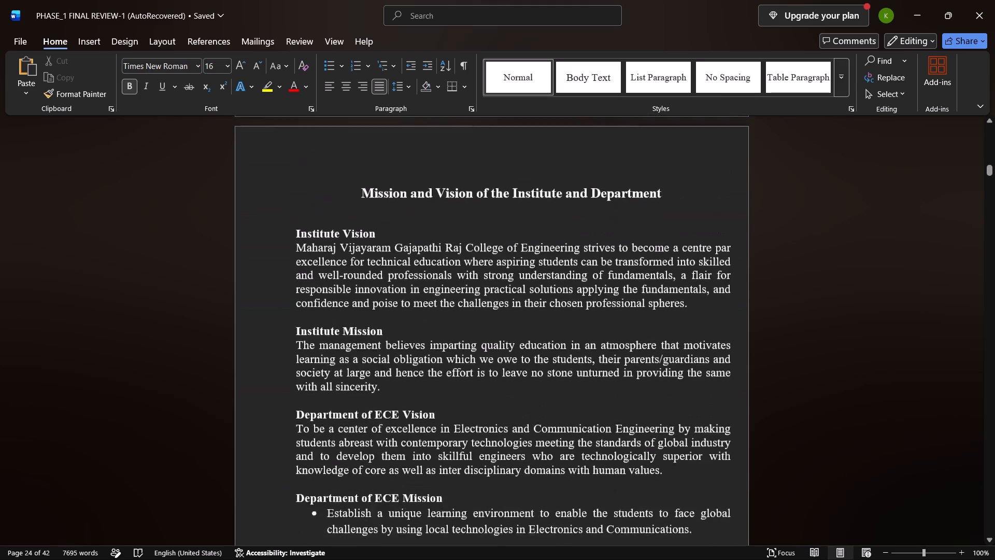
{"action": "scroll", "coordinate": [573, 340], "scroll_direction": "down", "scroll_amount": 6}
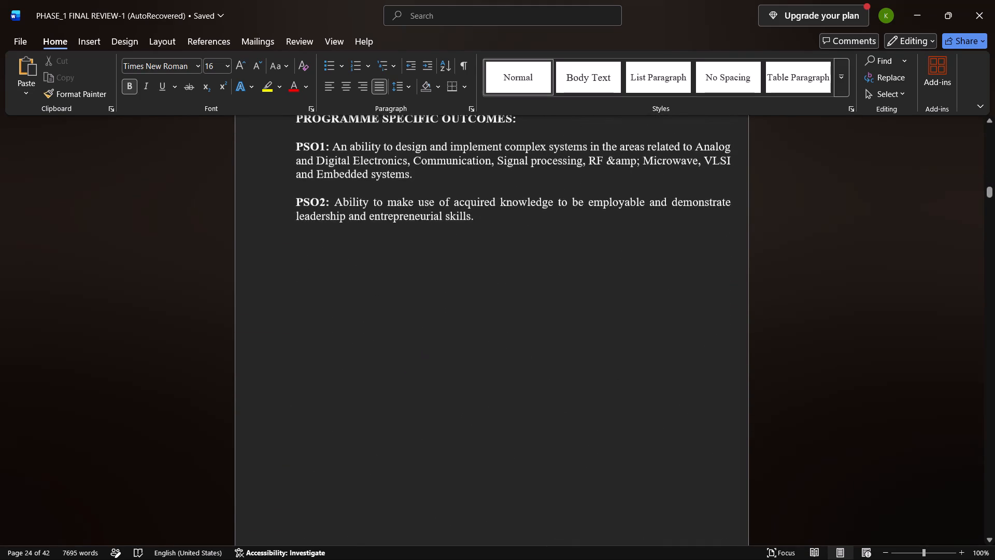
{"action": "scroll", "coordinate": [573, 340], "scroll_direction": "down", "scroll_amount": 6}
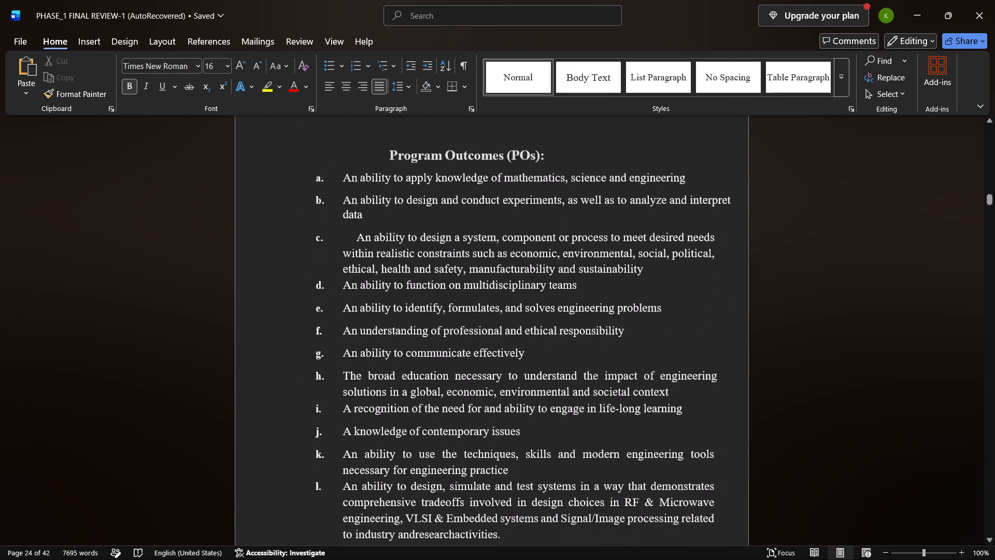
{"action": "scroll", "coordinate": [573, 340], "scroll_direction": "down", "scroll_amount": 3}
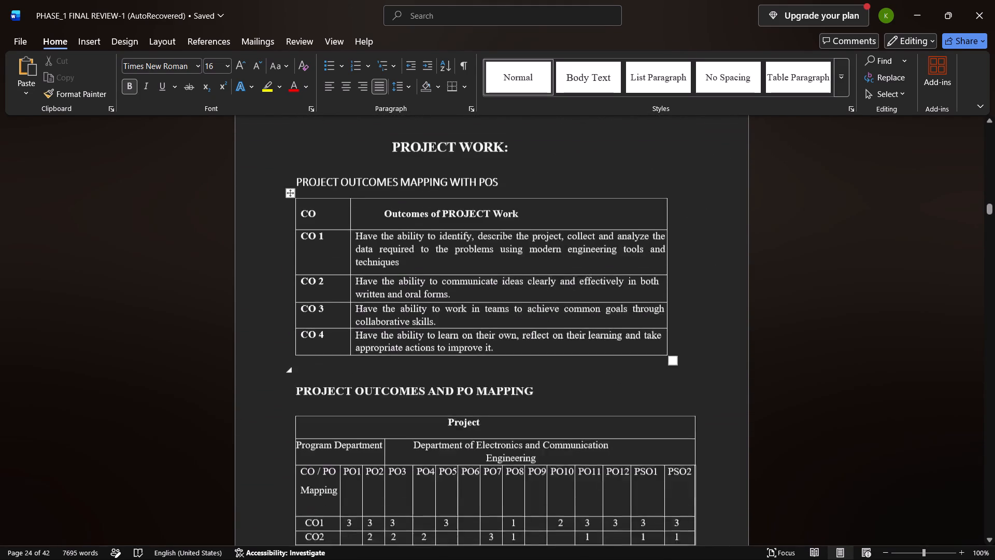
{"action": "scroll", "coordinate": [573, 340], "scroll_direction": "down", "scroll_amount": 3}
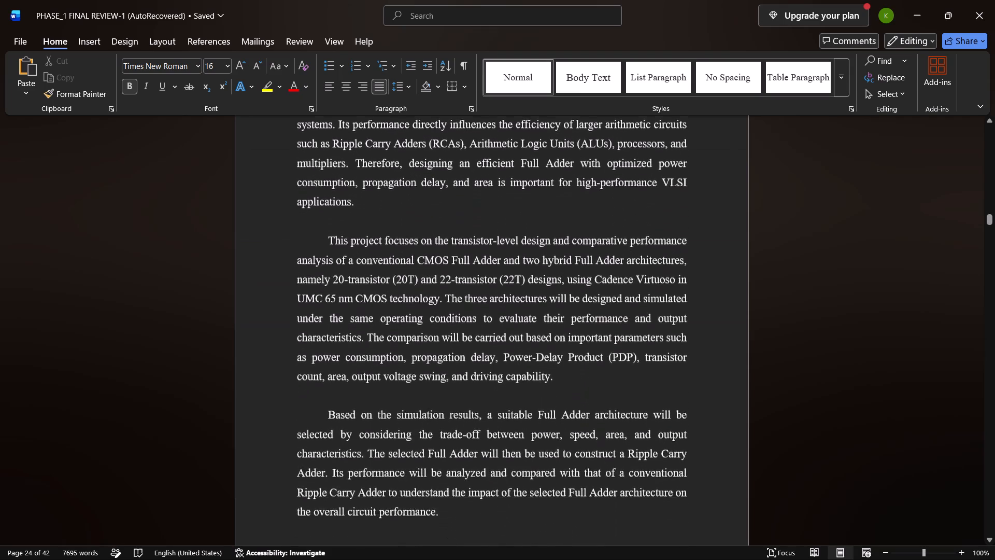
Examine the List of Contents table, checking its section entries and page numbers.
{"action": "scroll", "coordinate": [573, 340], "scroll_direction": "down", "scroll_amount": 3}
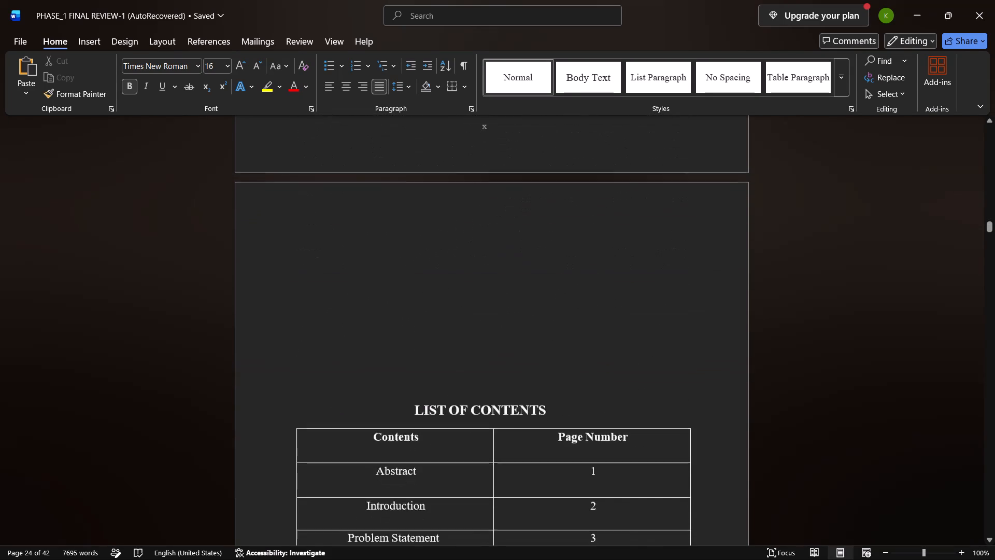
{"action": "scroll", "coordinate": [573, 340], "scroll_direction": "down", "scroll_amount": 2}
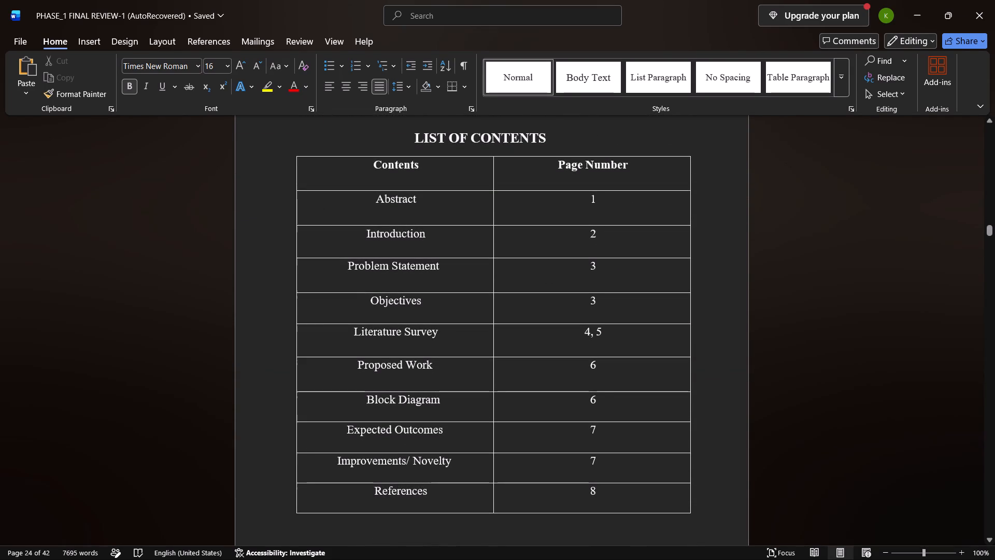
{"action": "scroll", "coordinate": [573, 340], "scroll_direction": "down", "scroll_amount": 1}
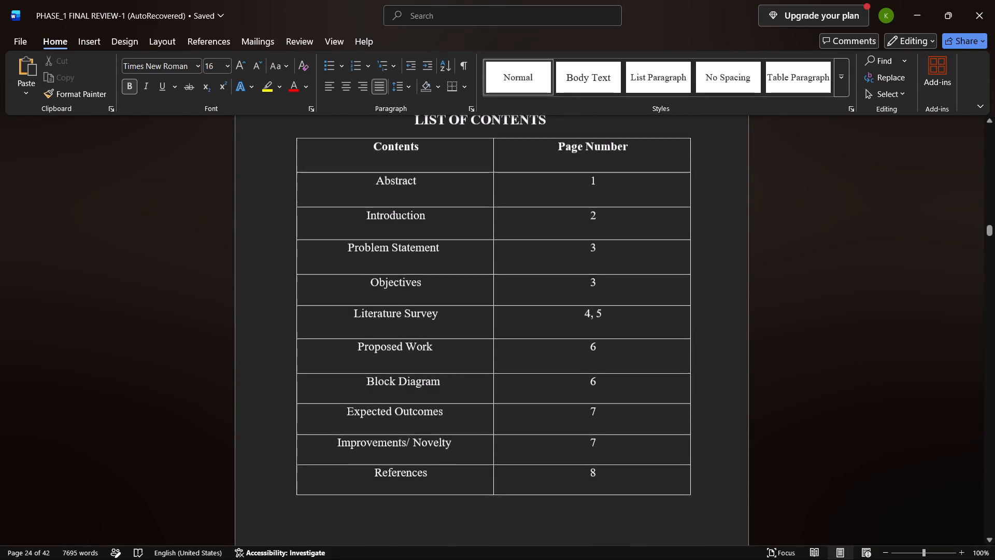
{"action": "scroll", "coordinate": [573, 340], "scroll_direction": "down", "scroll_amount": 4}
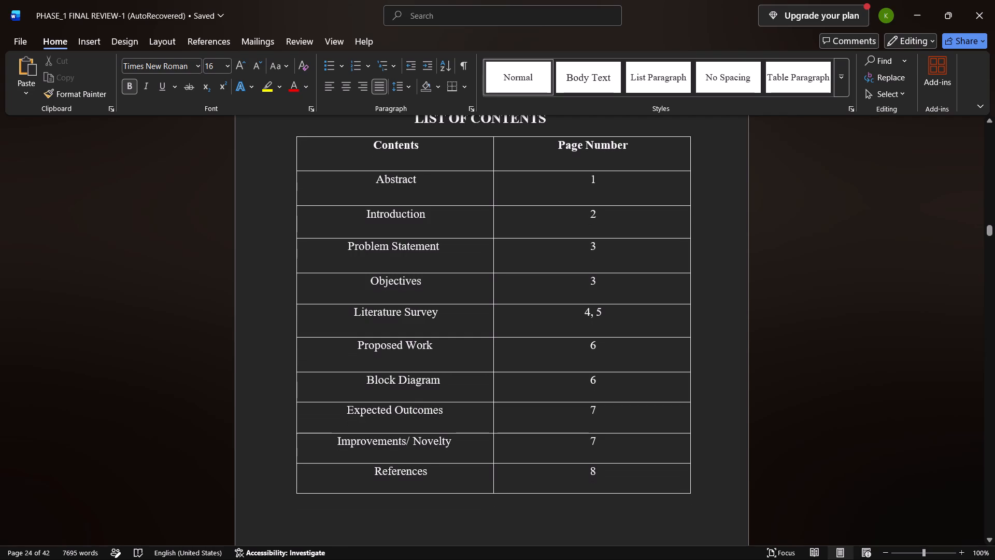
{"action": "scroll", "coordinate": [573, 340], "scroll_direction": "down", "scroll_amount": 3}
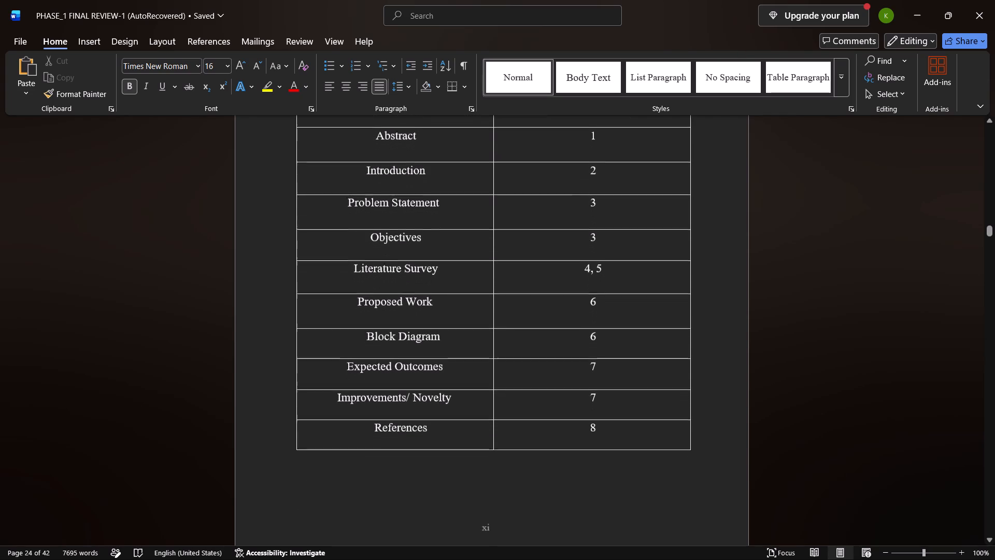
{"action": "scroll", "coordinate": [573, 340], "scroll_direction": "down", "scroll_amount": 1}
{"action": "scroll", "coordinate": [573, 340], "scroll_direction": "up", "scroll_amount": 2}
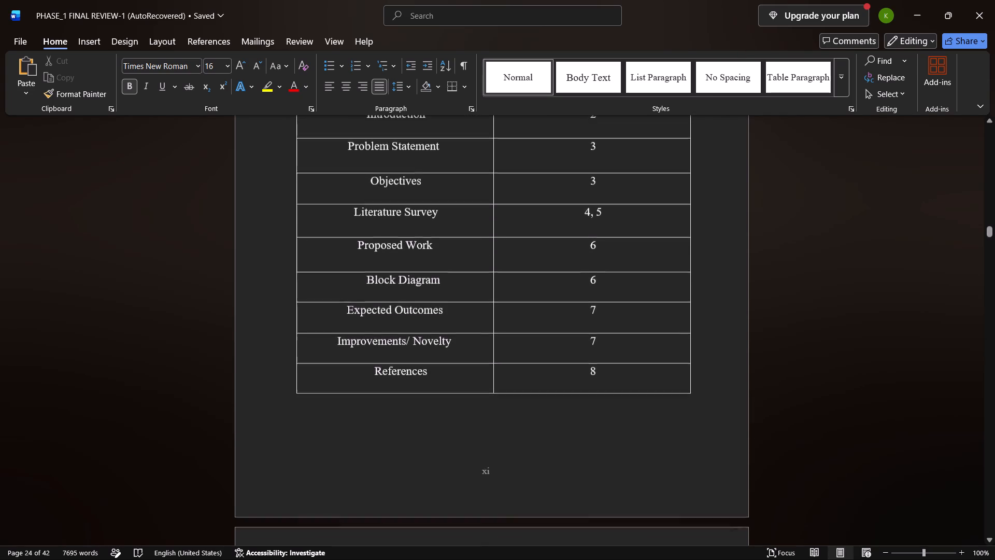
{"action": "scroll", "coordinate": [573, 340], "scroll_direction": "up", "scroll_amount": 1}
Compare the separate Chapter 1 Introduction title page with the chapter heading repeated above section 1.1 on the following page.
{"action": "scroll", "coordinate": [573, 340], "scroll_direction": "down", "scroll_amount": 4}
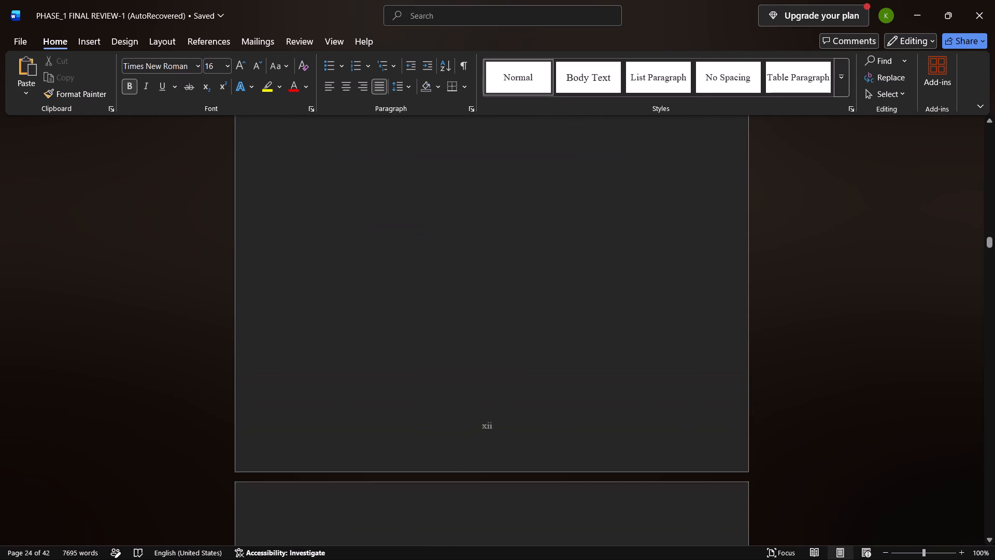
{"action": "scroll", "coordinate": [573, 340], "scroll_direction": "down", "scroll_amount": 2}
{"action": "scroll", "coordinate": [573, 340], "scroll_direction": "up", "scroll_amount": 3}
{"action": "scroll", "coordinate": [573, 340], "scroll_direction": "down", "scroll_amount": 3}
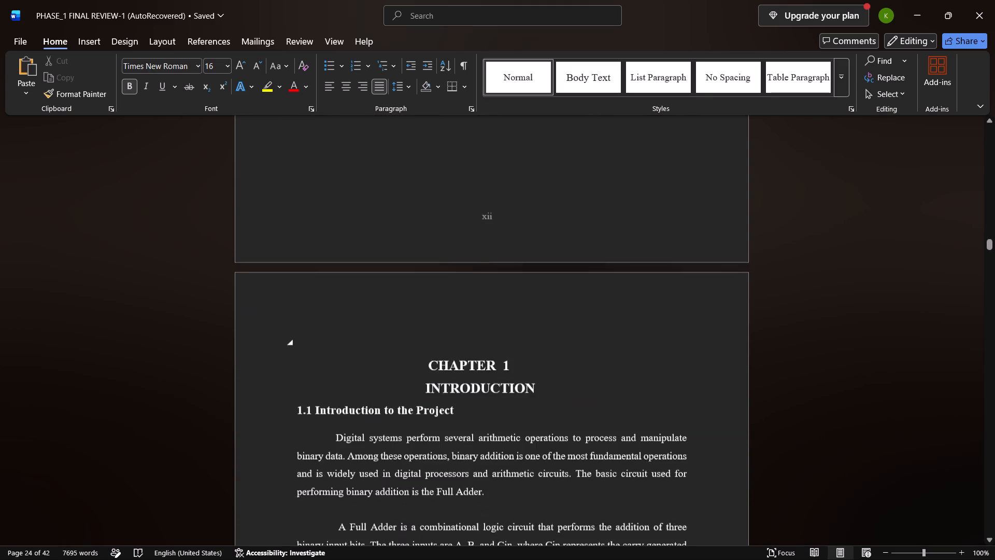
{"action": "scroll", "coordinate": [573, 340], "scroll_direction": "up", "scroll_amount": 5}
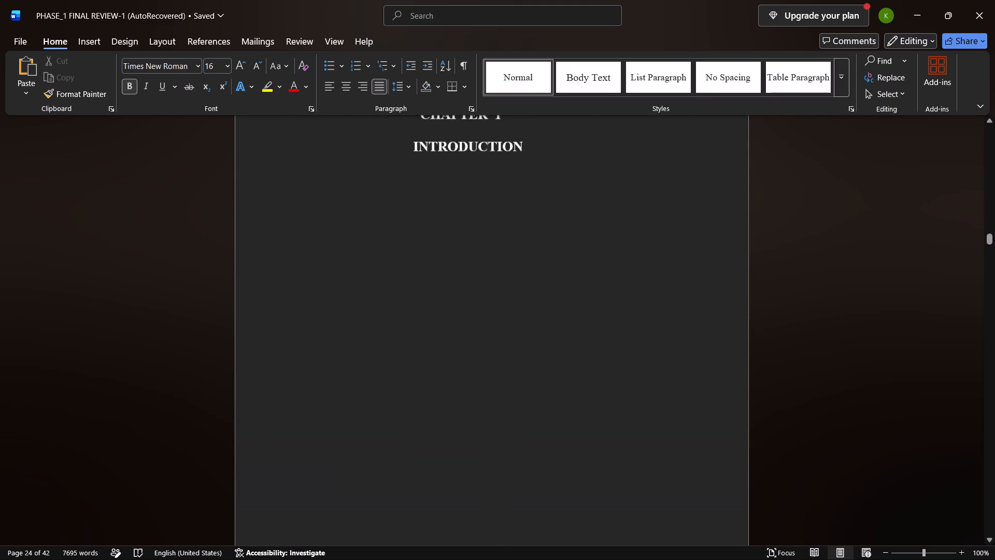
{"action": "scroll", "coordinate": [573, 340], "scroll_direction": "up", "scroll_amount": 1}
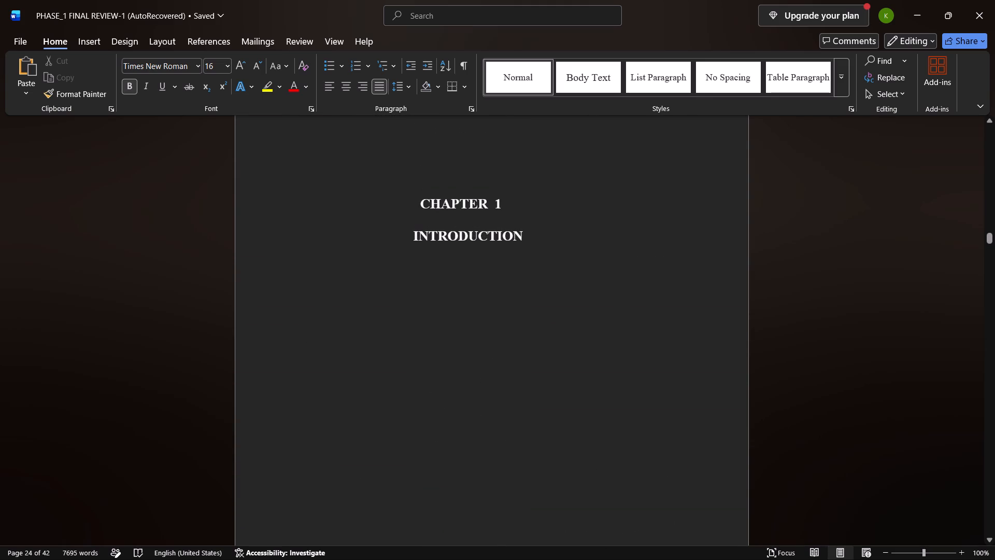
{"action": "scroll", "coordinate": [452, 307], "scroll_direction": "down", "scroll_amount": 2}
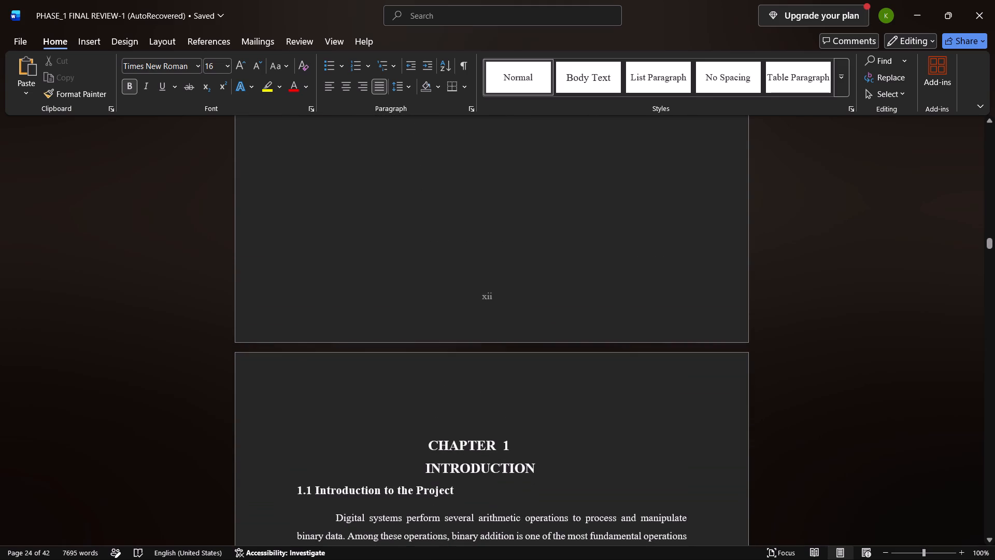
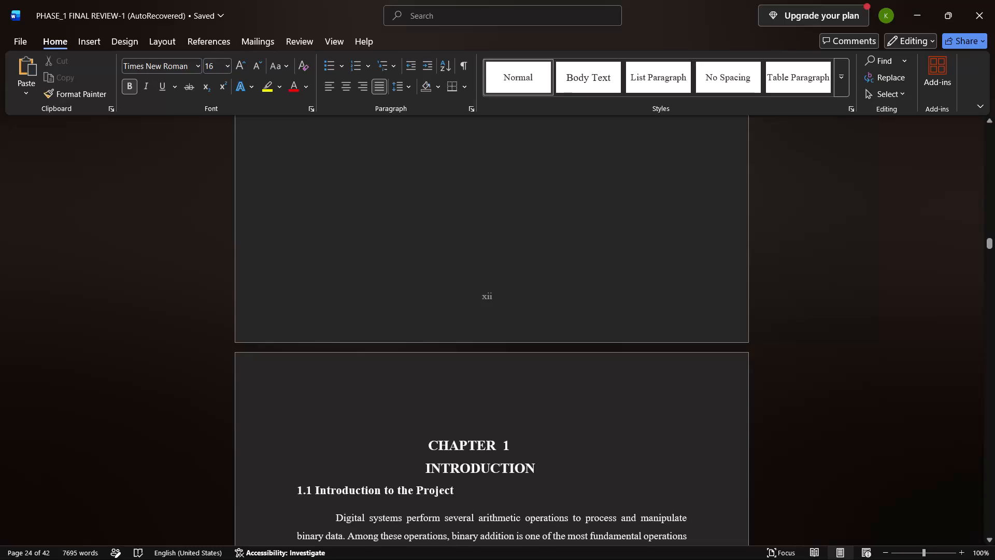
Review the project report from Chapter 1 Introduction through Chapter 2 Literature Survey to the numbered list on page xxvi.
{"action": "scroll", "coordinate": [496, 356], "scroll_direction": "down", "scroll_amount": 6}
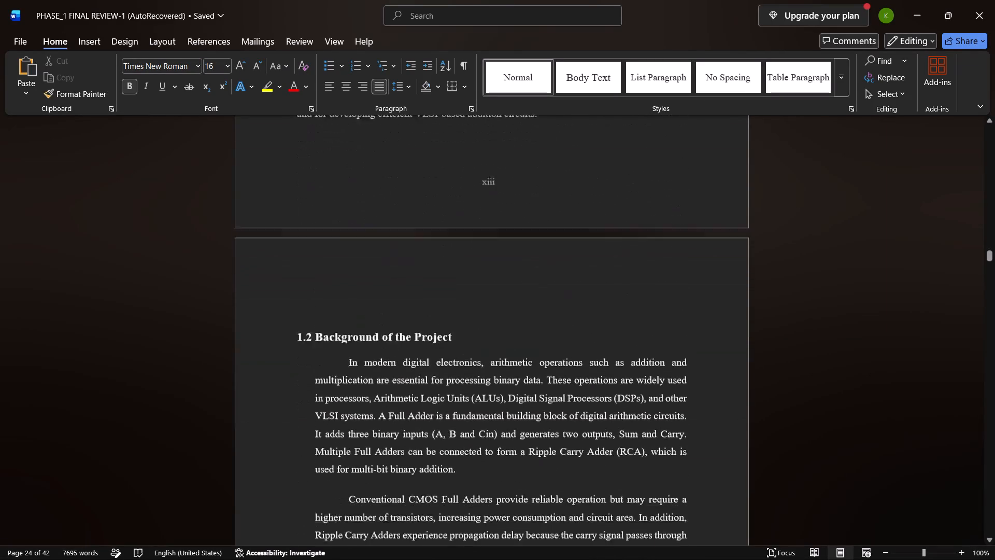
{"action": "scroll", "coordinate": [496, 356], "scroll_direction": "down", "scroll_amount": 8}
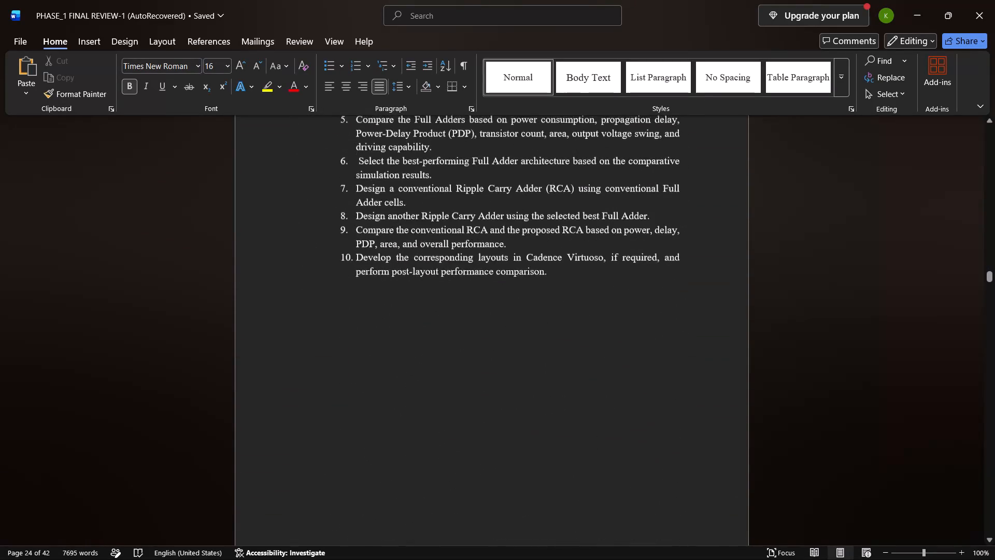
{"action": "scroll", "coordinate": [496, 356], "scroll_direction": "down", "scroll_amount": 4}
{"action": "scroll", "coordinate": [496, 356], "scroll_direction": "up", "scroll_amount": 1}
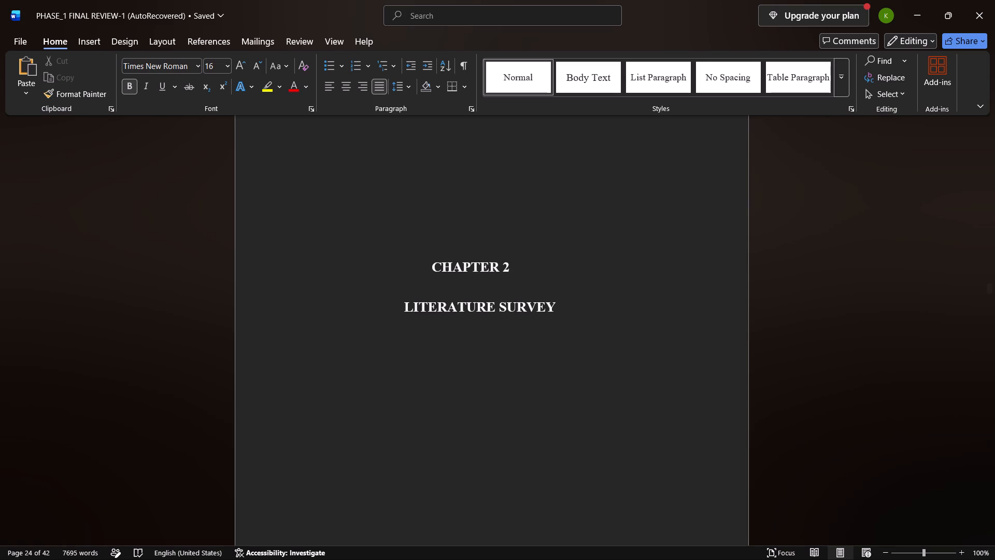
{"action": "scroll", "coordinate": [496, 356], "scroll_direction": "down", "scroll_amount": 2}
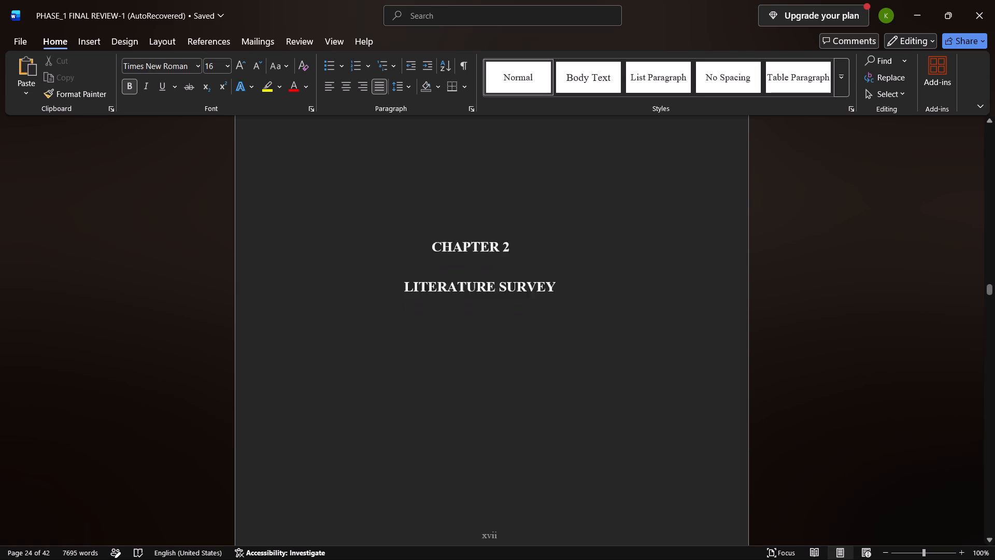
{"action": "scroll", "coordinate": [496, 356], "scroll_direction": "down", "scroll_amount": 15}
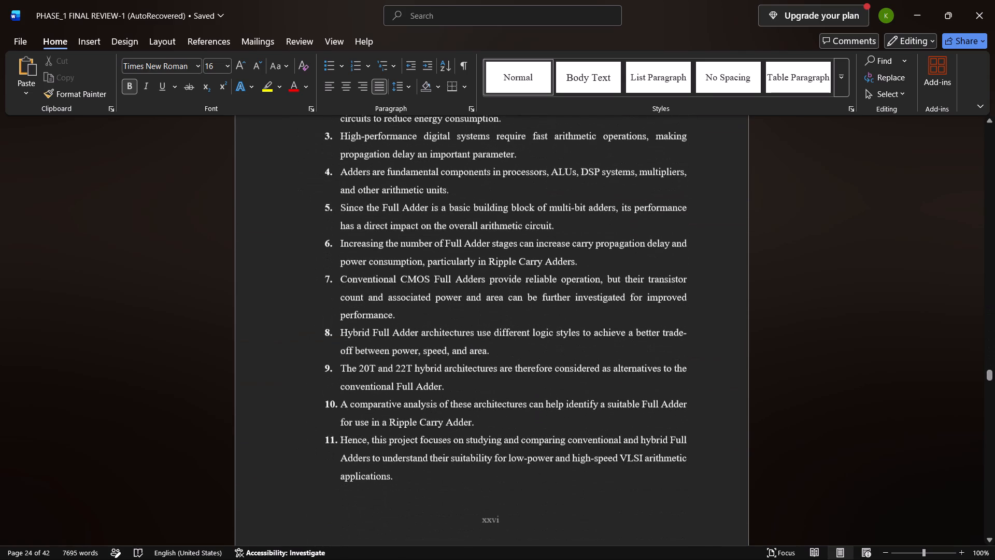
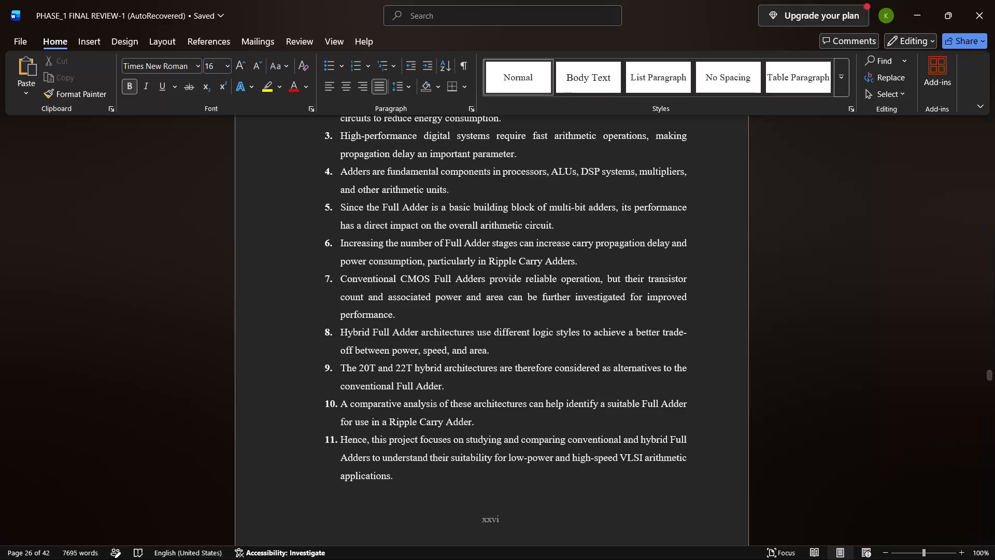
Minimize the PHASE_1 FINAL REVIEW-1 report window to reveal the desktop.
{"action": "left_click", "coordinate": [917, 11]}
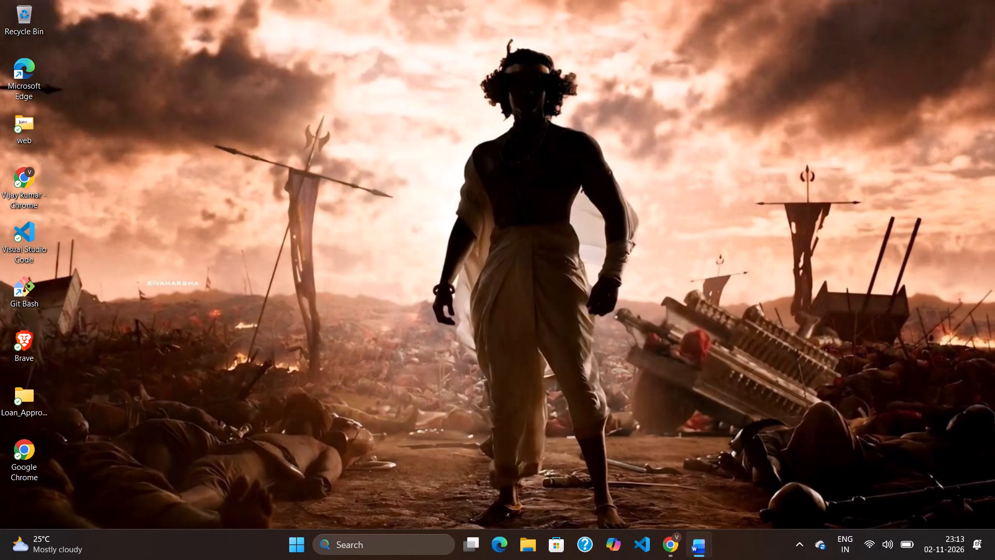